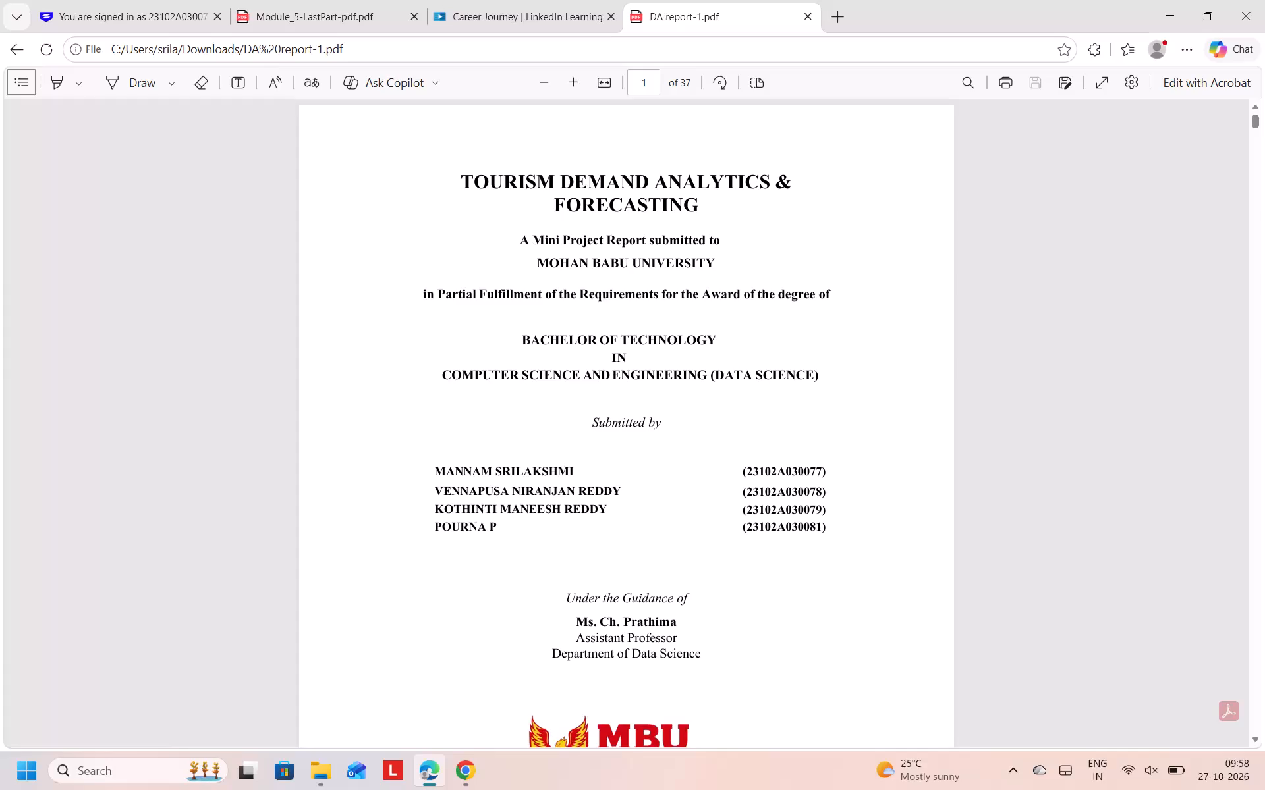
Review the report's front matter, from the cover page and certificate through the program outcomes, abstract and table of contents.
scroll(650, 342, "down", 9)
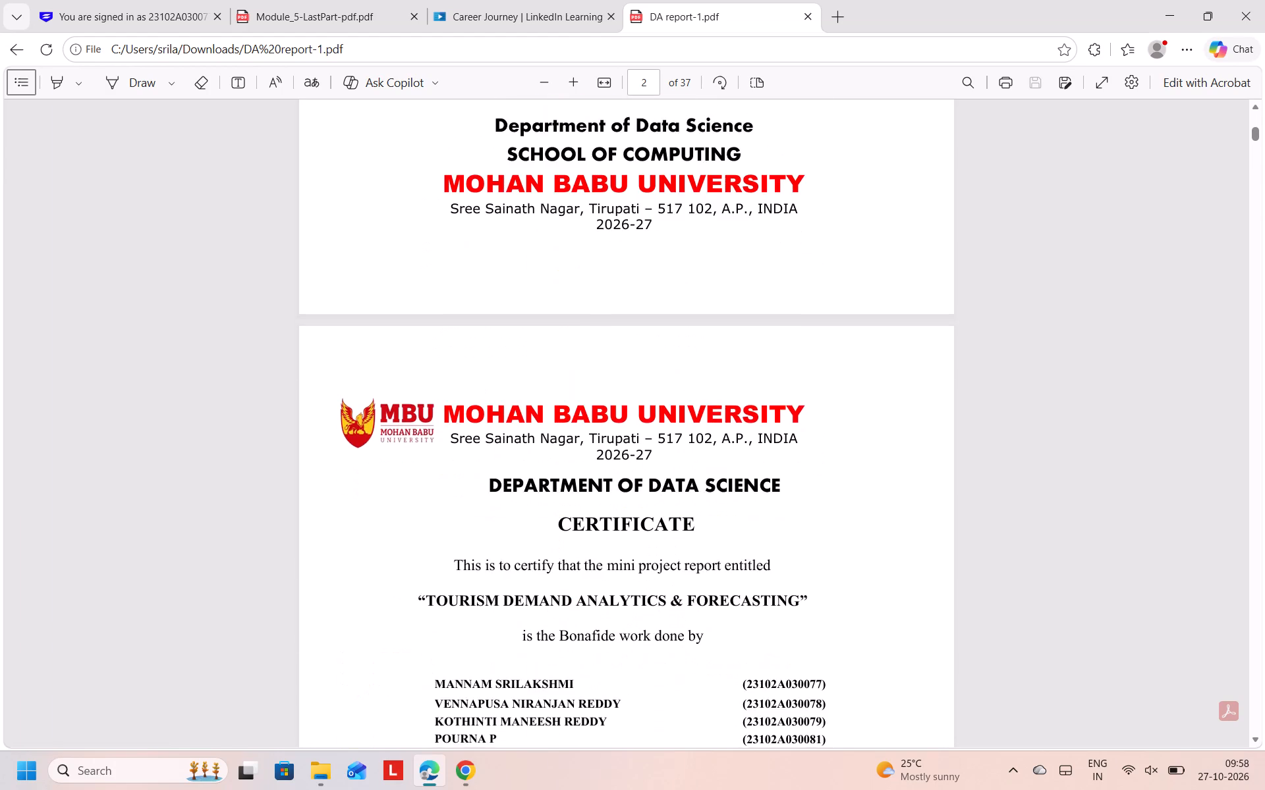
scroll(650, 342, "down", 8)
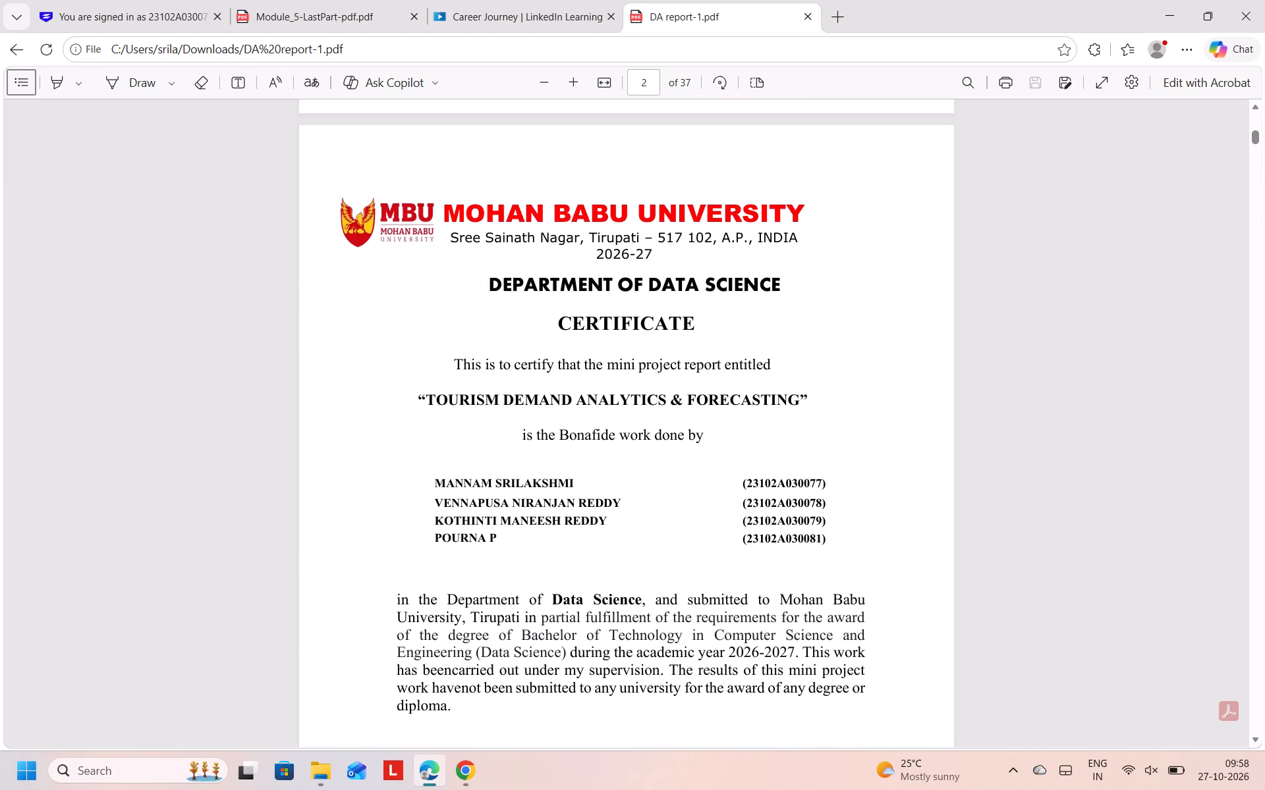
scroll(650, 342, "down", 9)
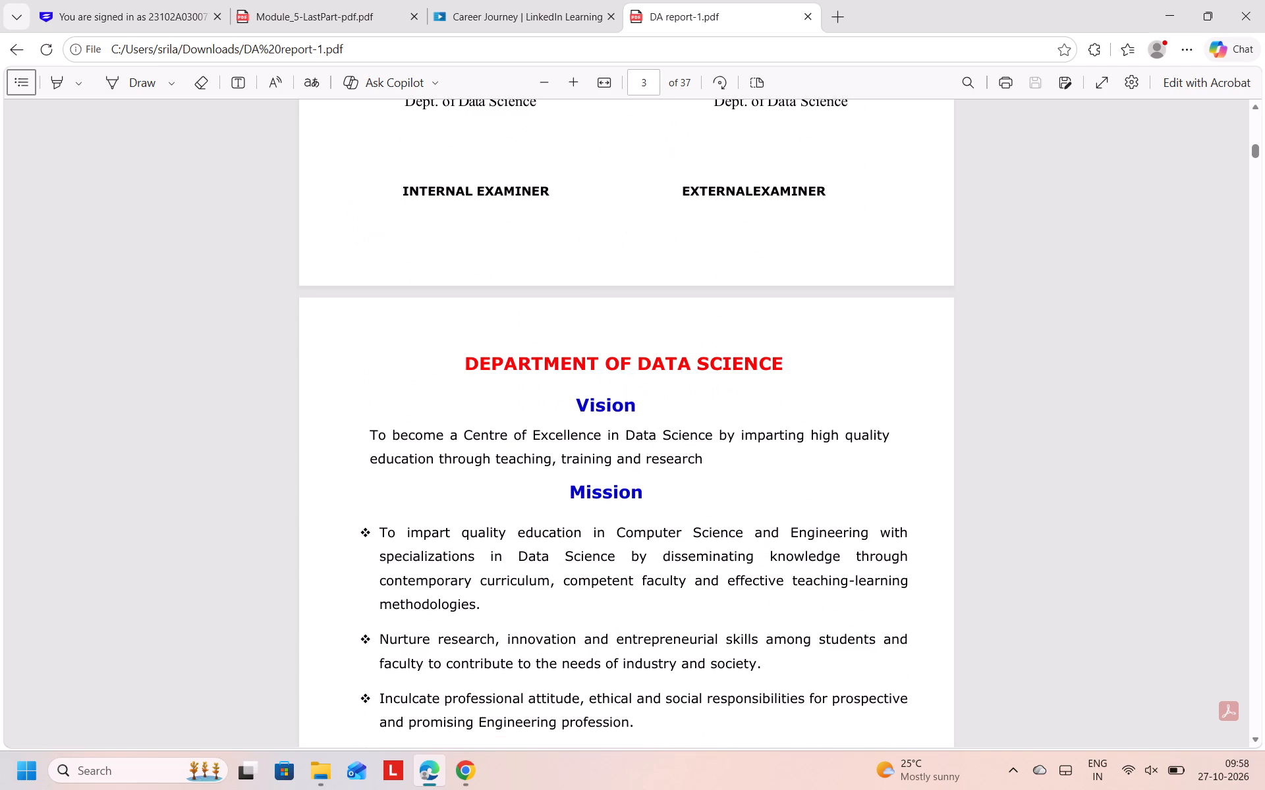
scroll(650, 342, "down", 4)
scroll(650, 342, "up", 2)
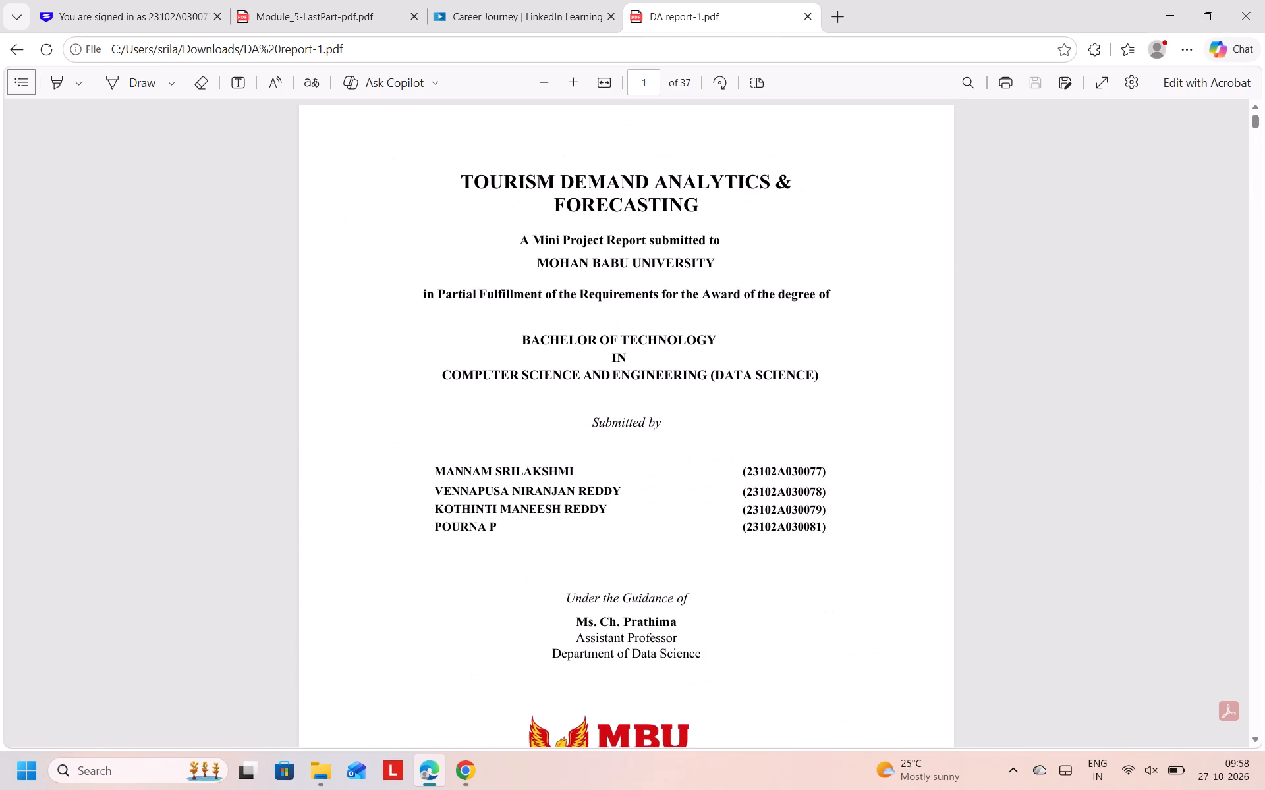
scroll(650, 342, "down", 8)
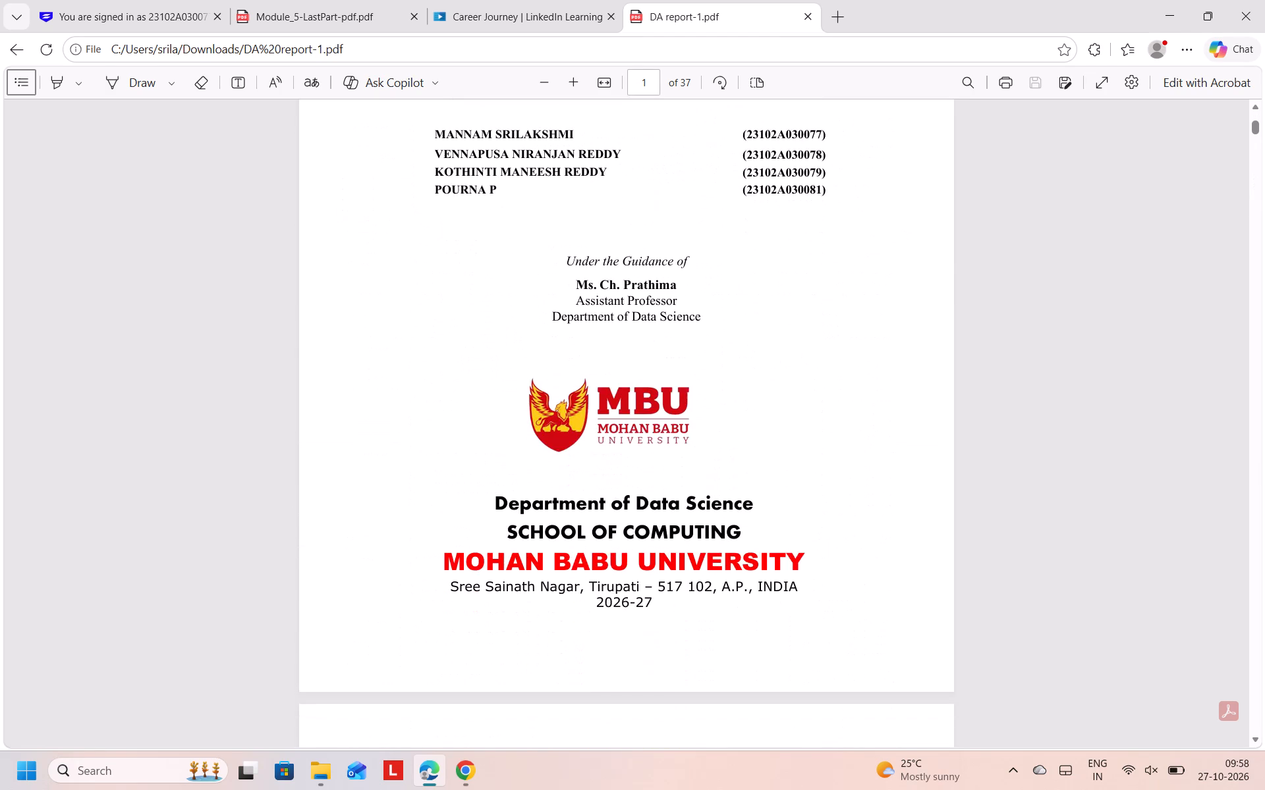
scroll(650, 342, "down", 13)
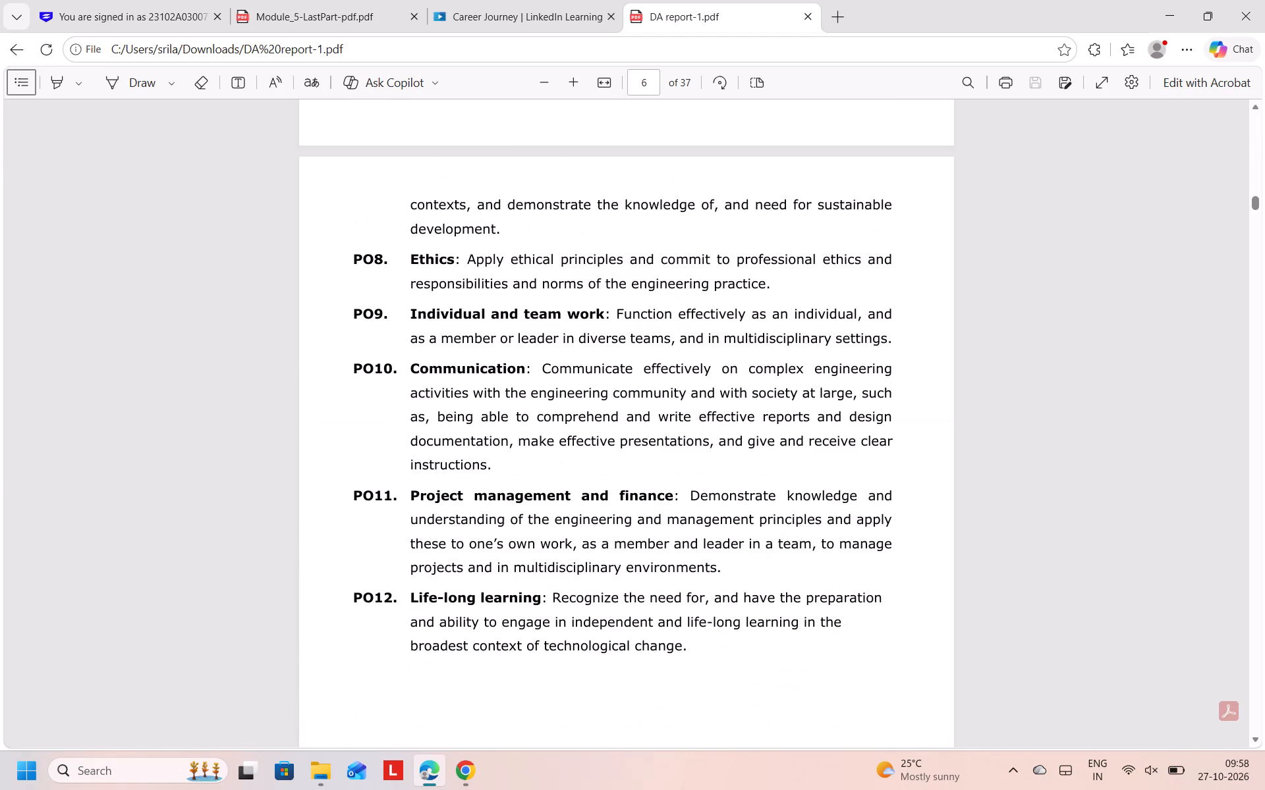
scroll(650, 342, "down", 12)
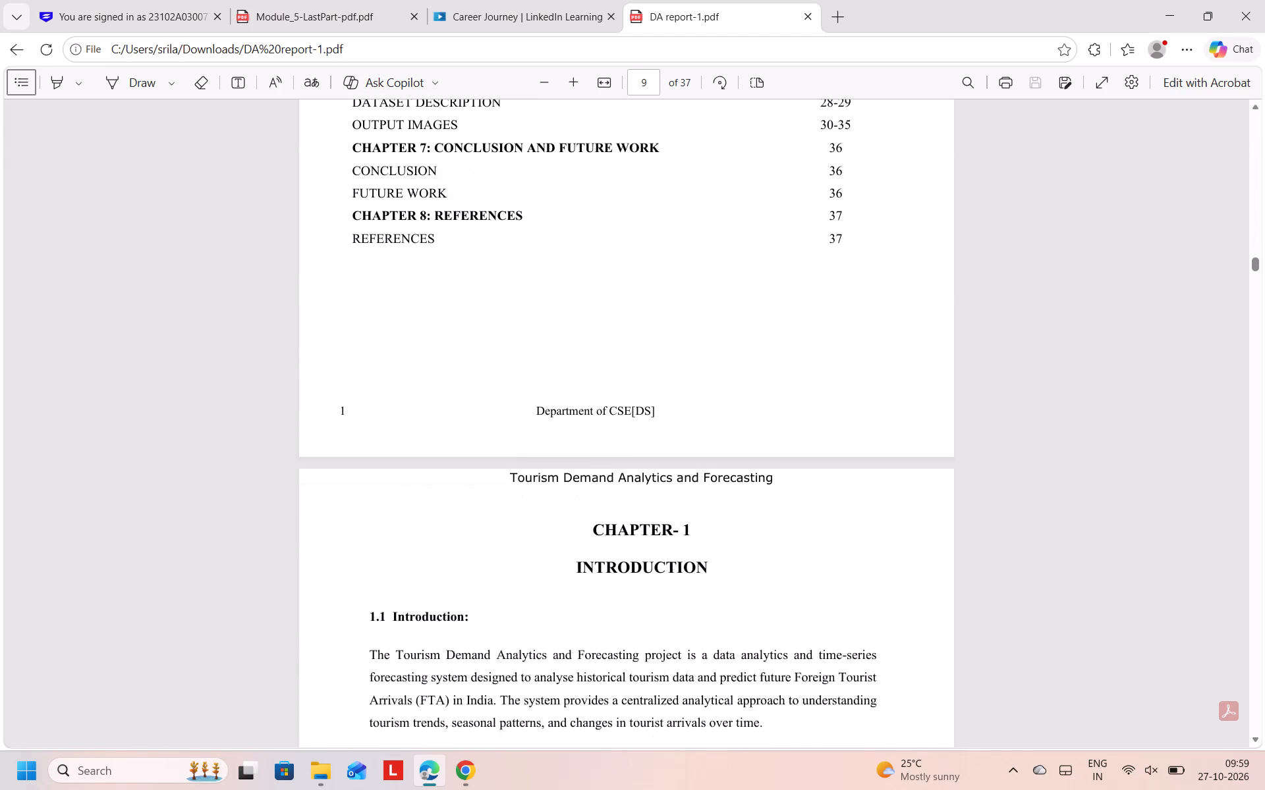
scroll(650, 342, "down", 7)
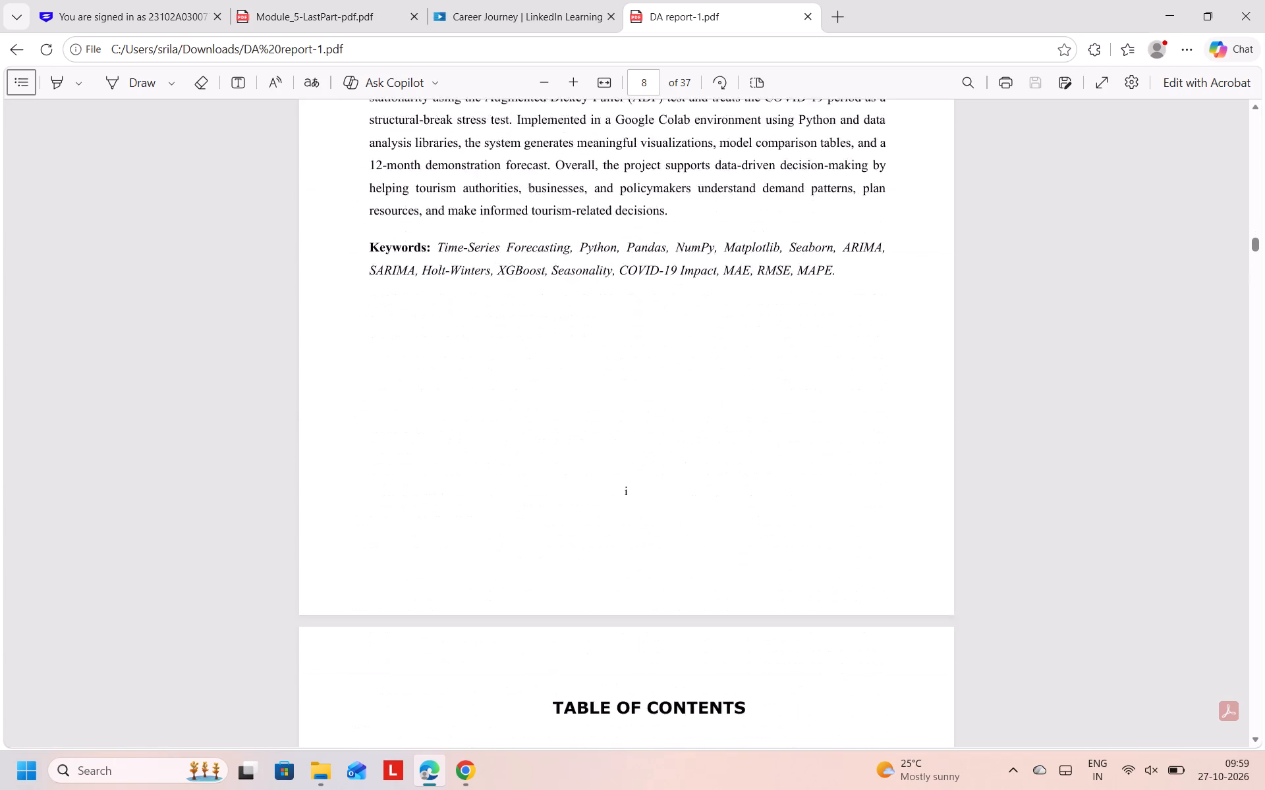
scroll(650, 342, "down", 3)
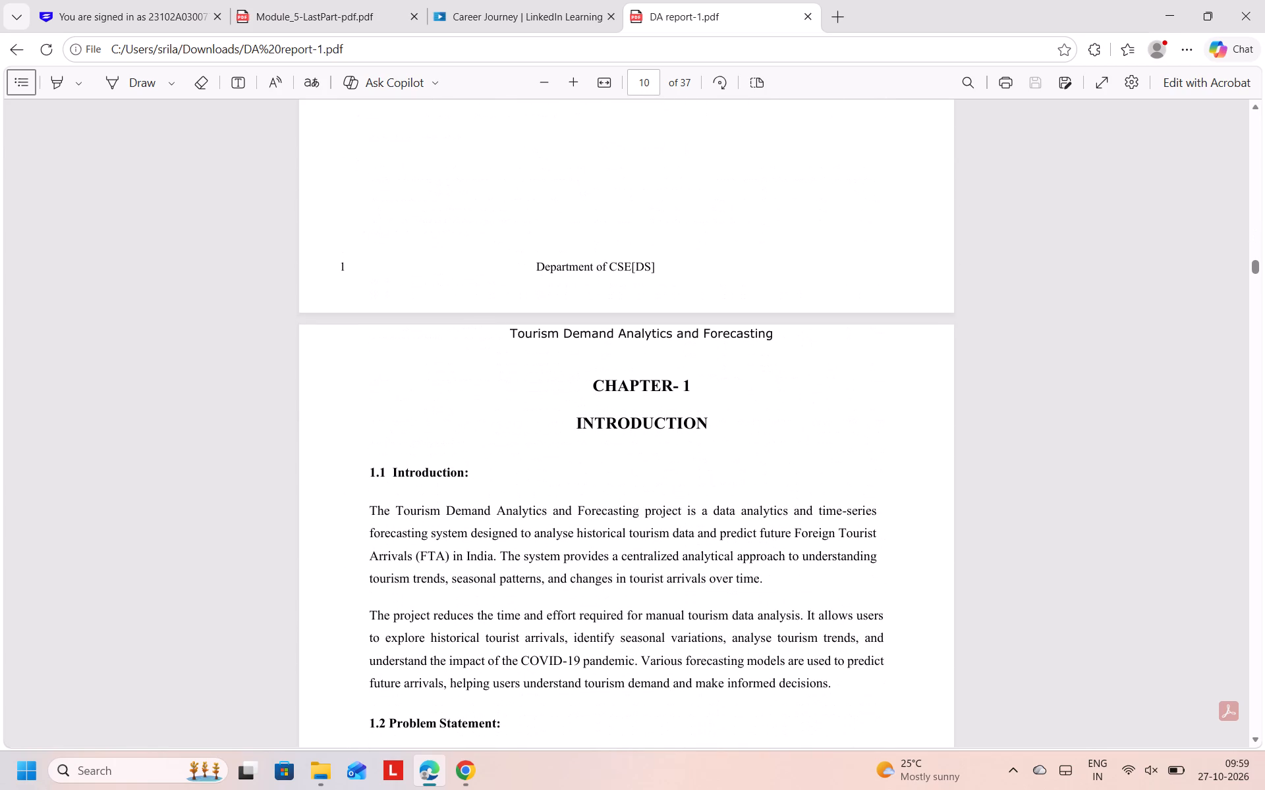
Read the Chapter 1 introduction and highlight the full paragraph under 1.2 Problem Statement by selecting its text.
scroll(650, 342, "down", 2)
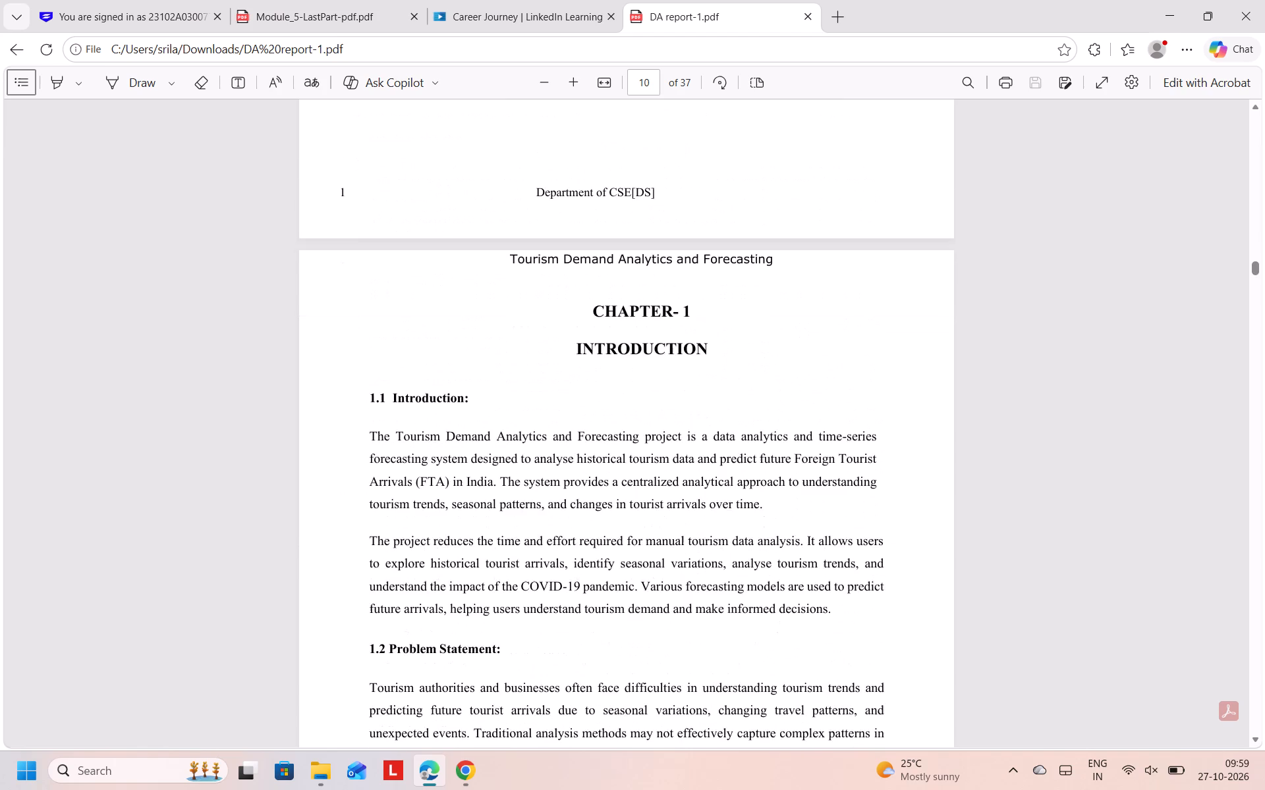
scroll(650, 342, "down", 2)
scroll(650, 342, "right", 1)
scroll(650, 342, "down", 1)
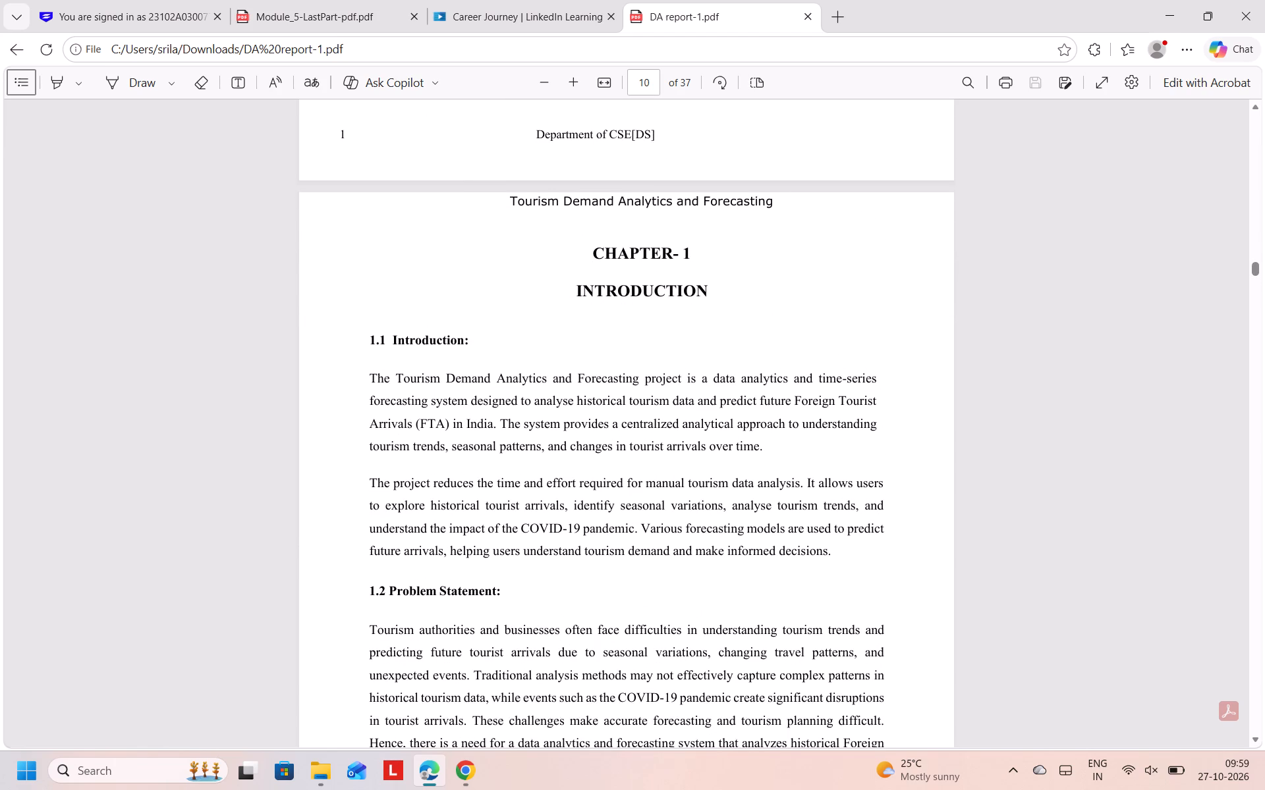
scroll(650, 342, "down", 3)
scroll(650, 342, "up", 1)
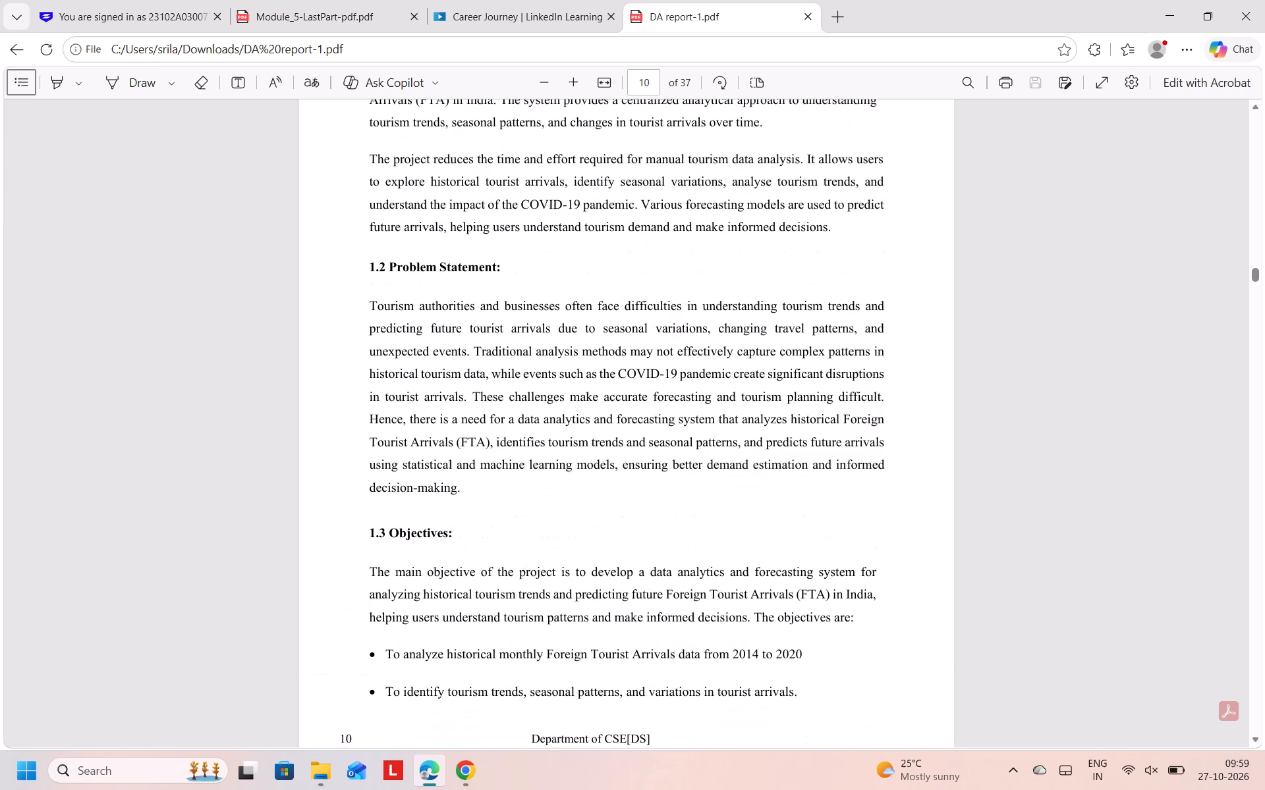
scroll(650, 342, "up", 1)
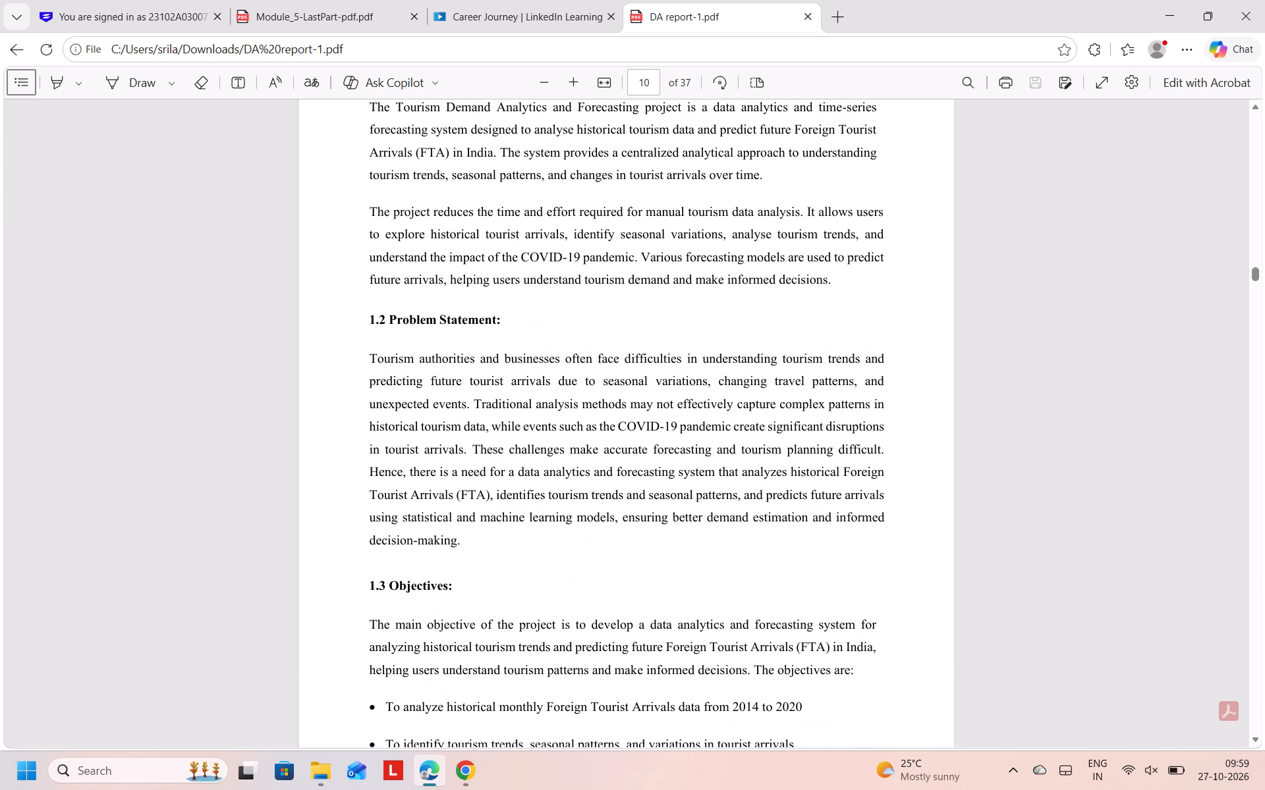
left_click_drag(369, 359, 498, 548)
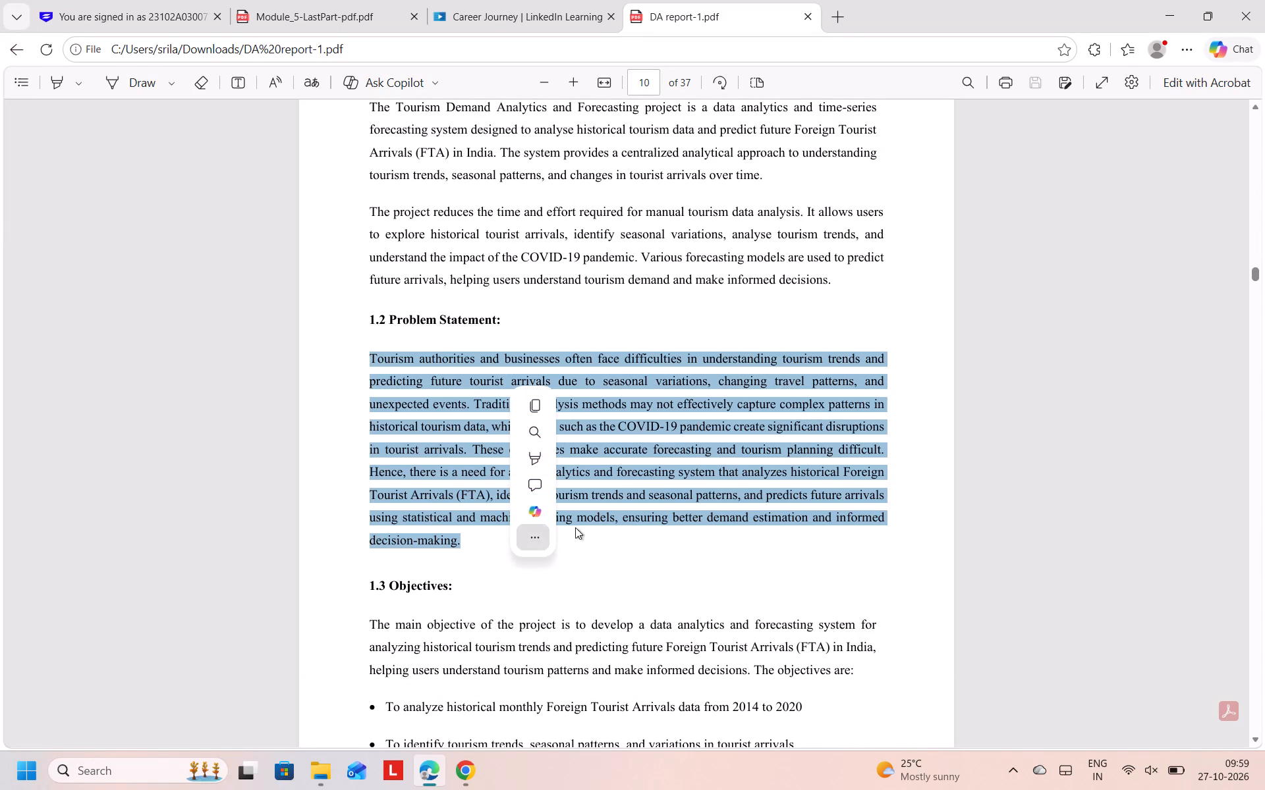
Read the project objectives in section 1.3 and the limitations in section 1.4.
scroll(441, 361, "down", 8)
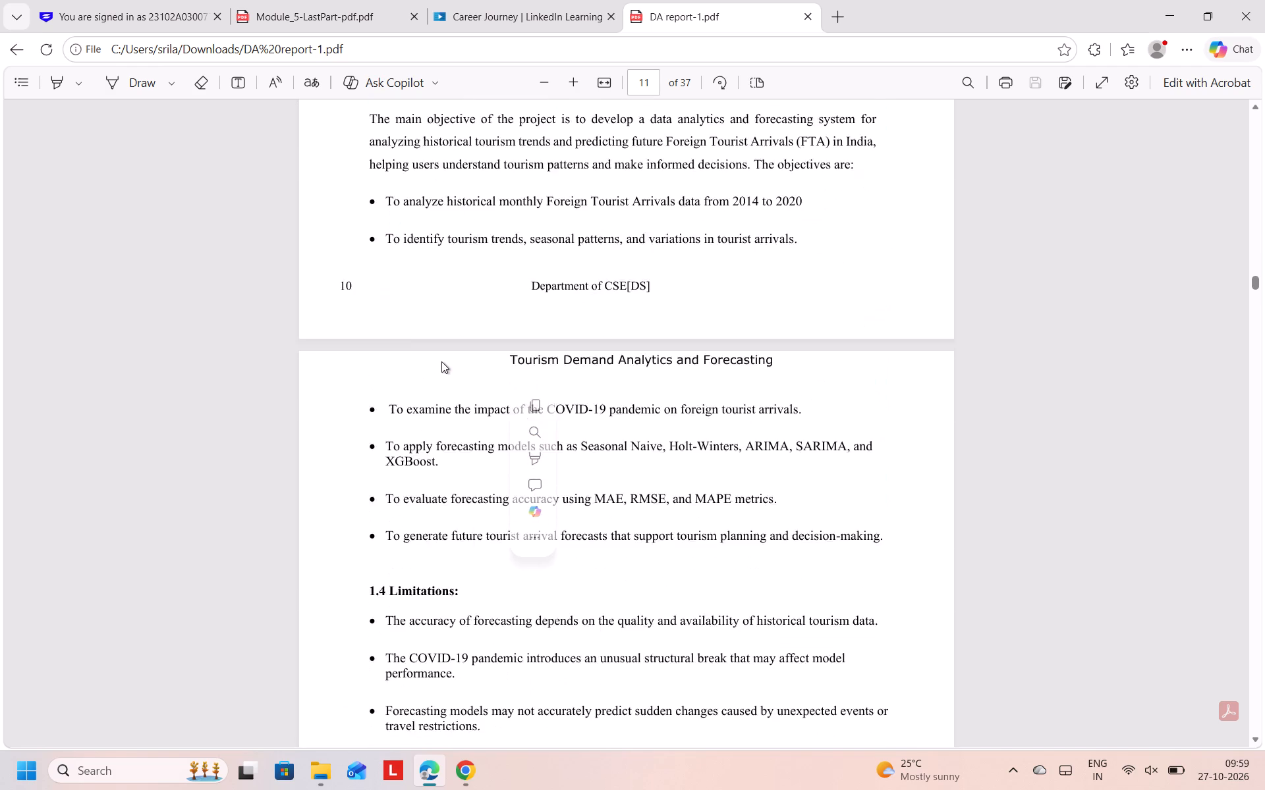
scroll(441, 361, "down", 6)
scroll(430, 350, "up", 1)
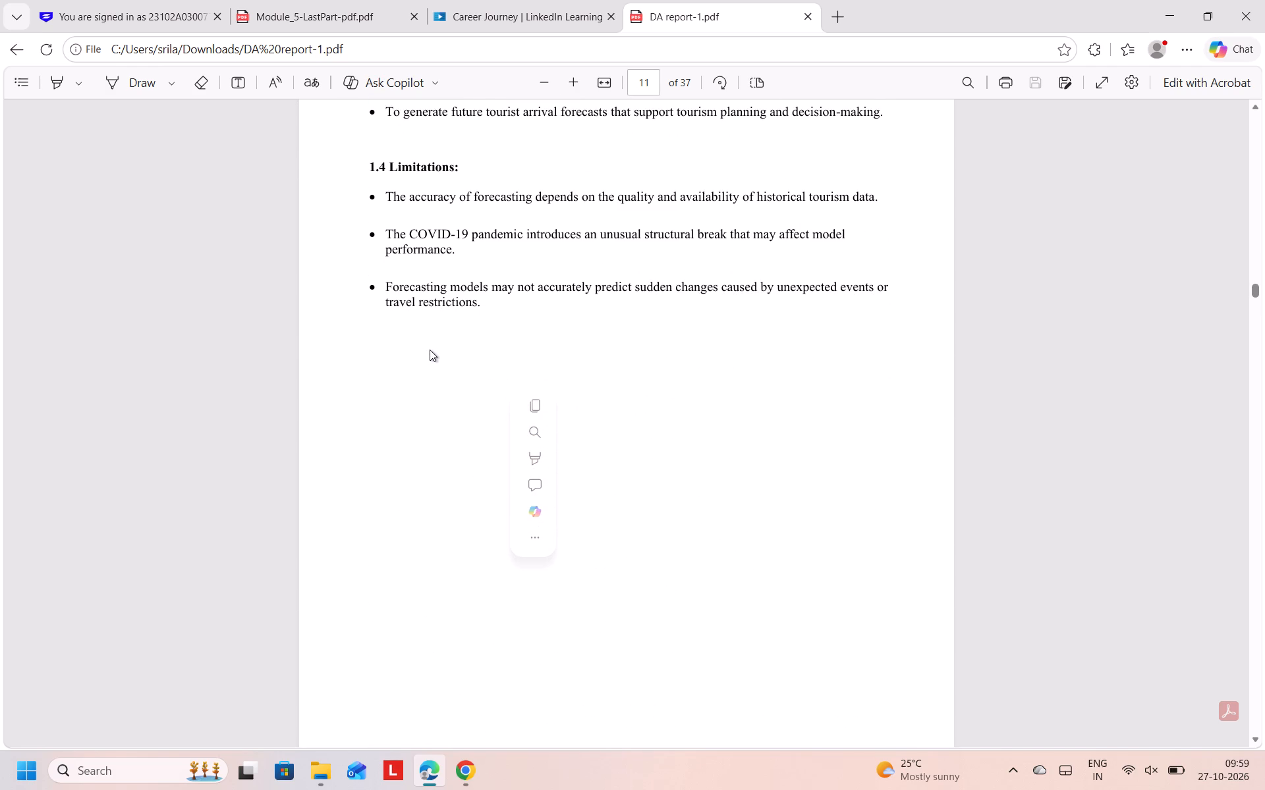
scroll(430, 350, "up", 7)
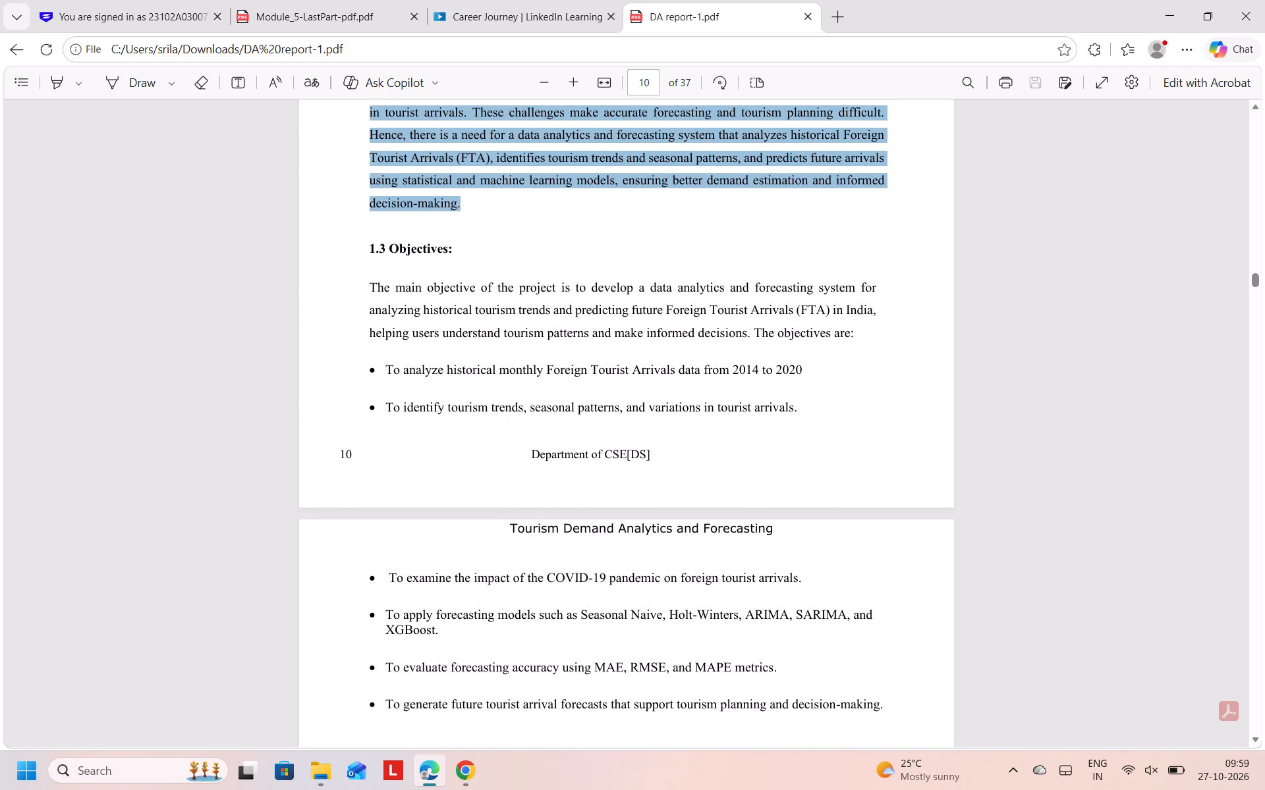
Skim pages 12 to 17, covering the data analysis stages, the technologies used and the step-by-step workflow.
scroll(553, 623, "down", 11)
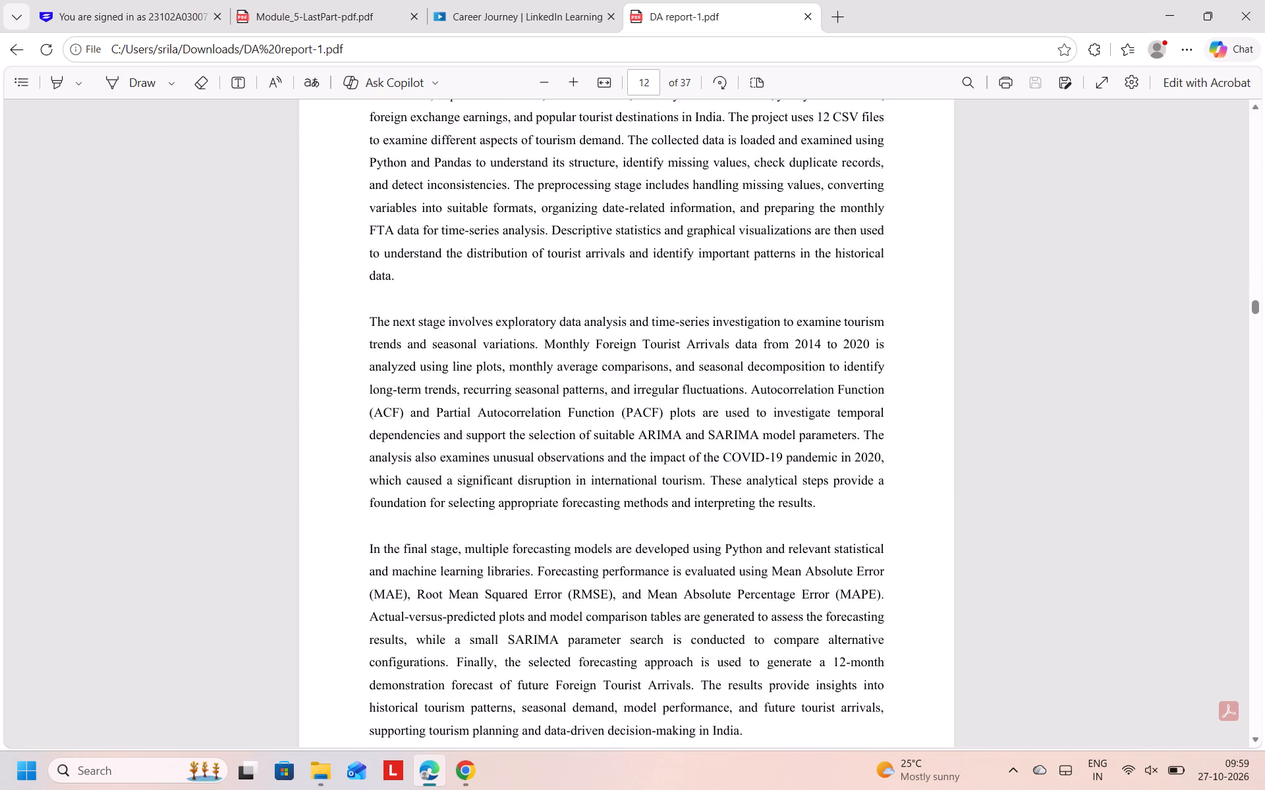
scroll(553, 623, "down", 7)
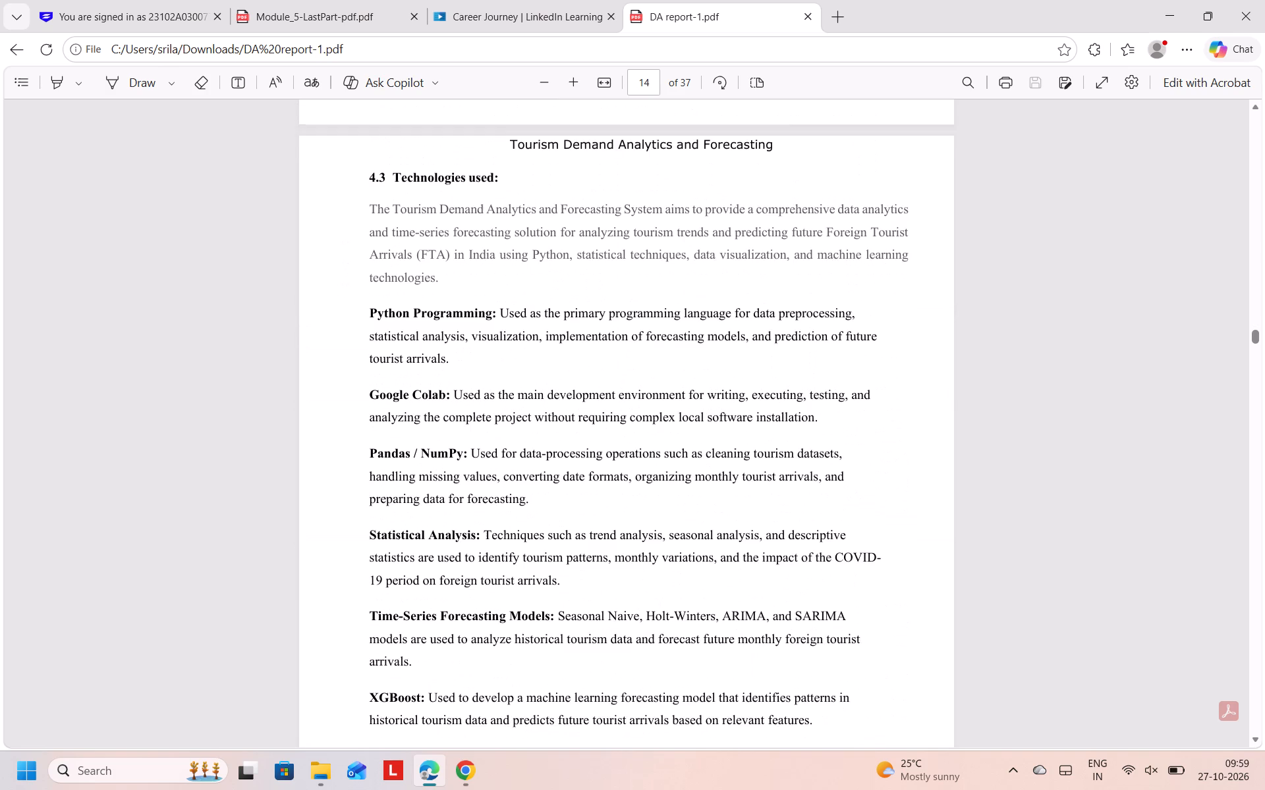
scroll(553, 623, "down", 11)
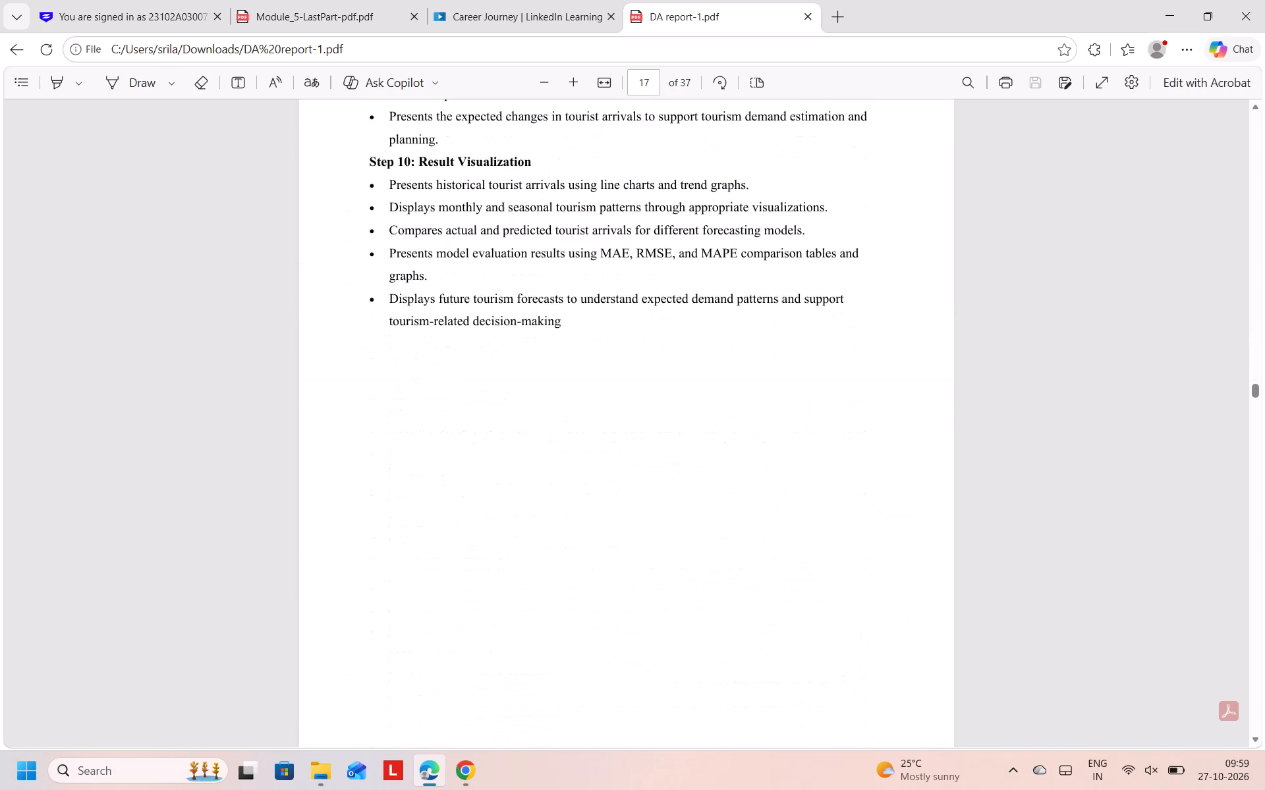
scroll(553, 623, "up", 2)
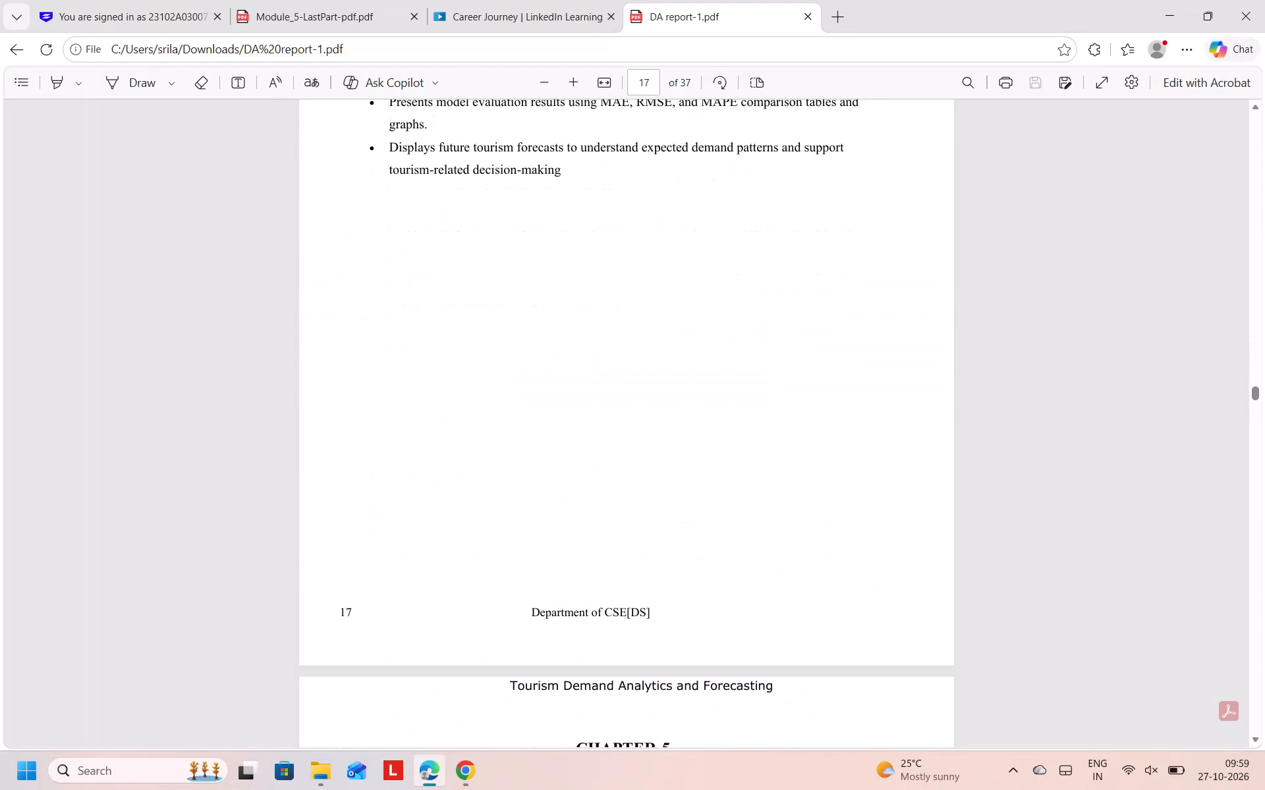
Examine Chapter 5 on the proposed system architecture, including the Fig-1 caption and the 5.1 flow chart.
scroll(532, 456, "down", 4)
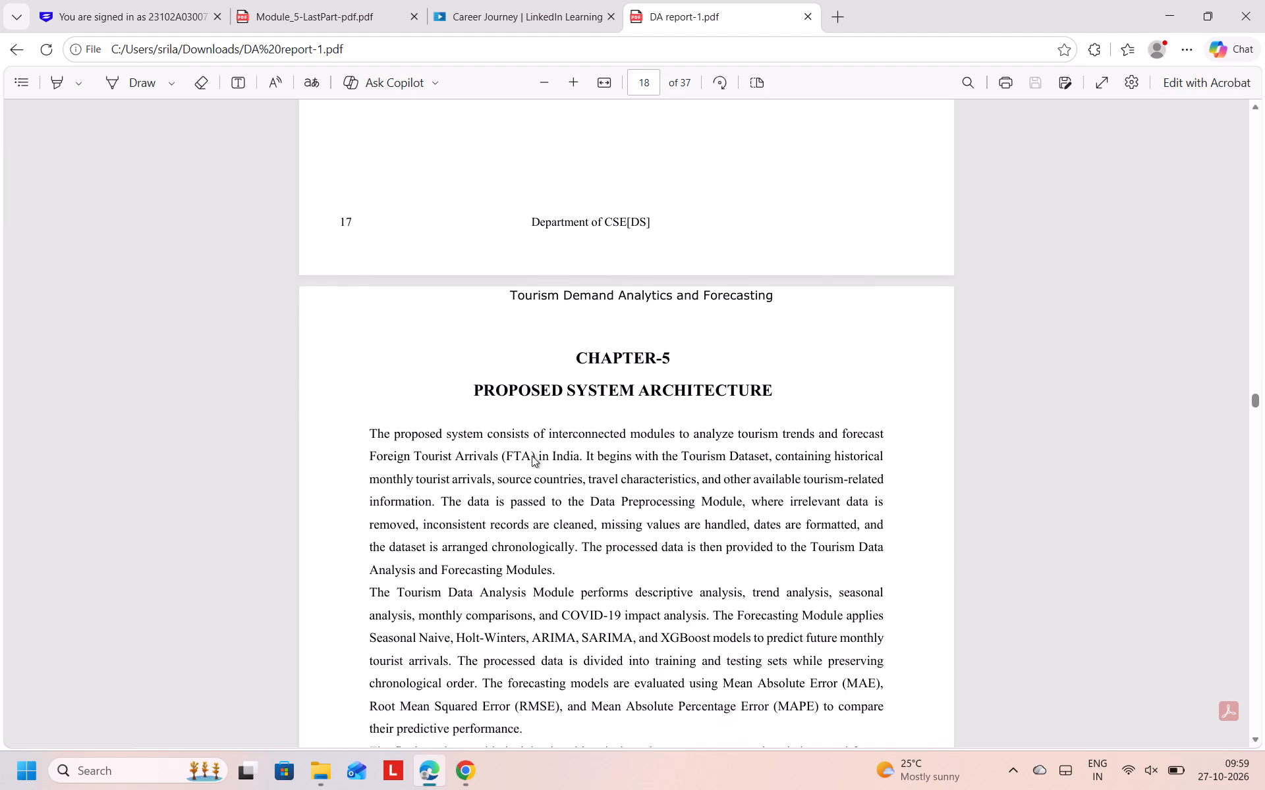
scroll(532, 456, "down", 10)
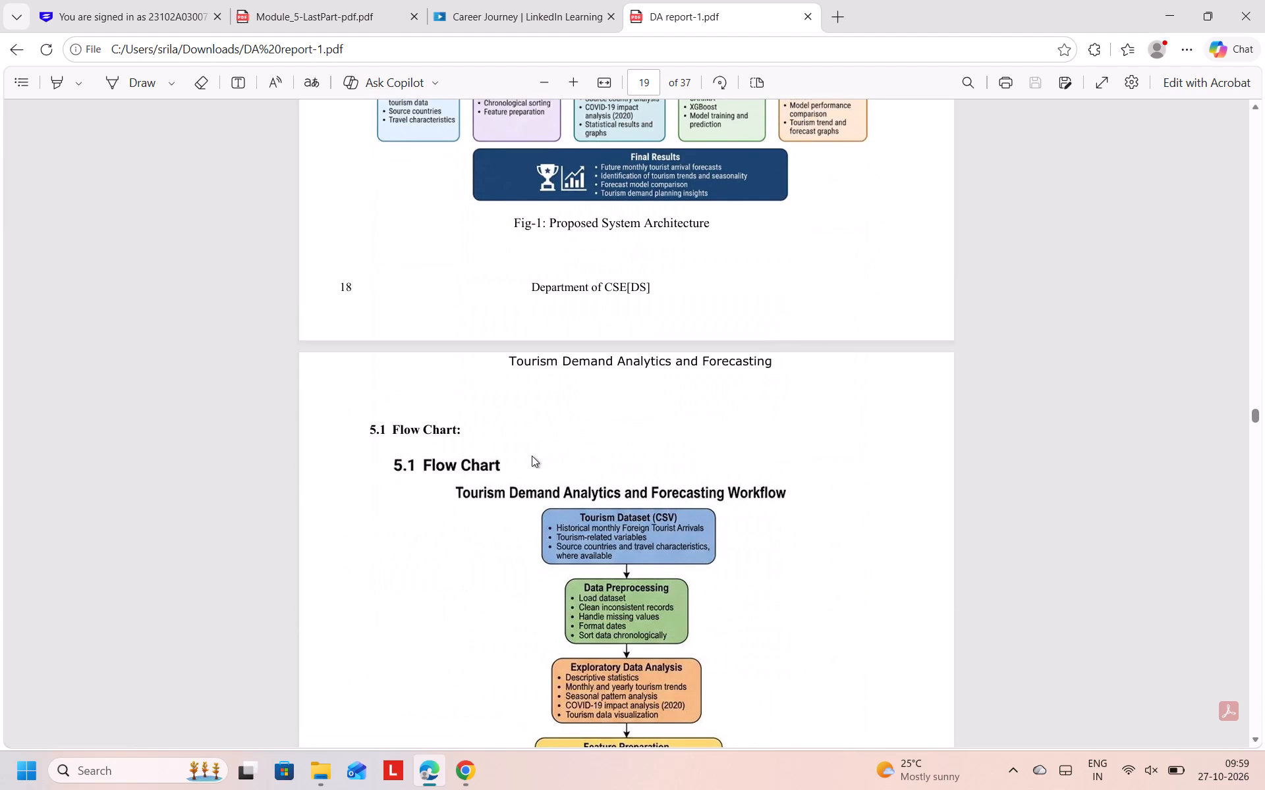
left_click_drag(509, 226, 681, 217)
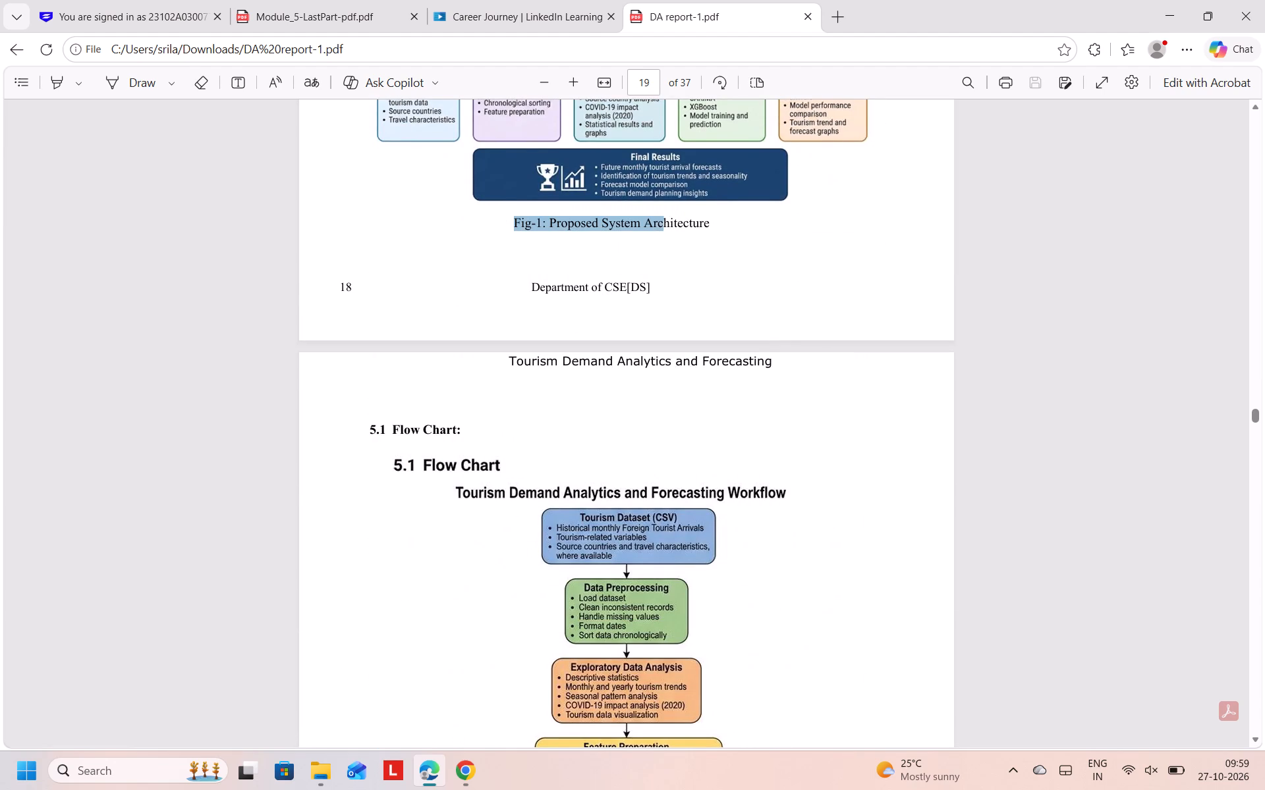
left_click_drag(681, 217, 720, 221)
left_click(615, 250)
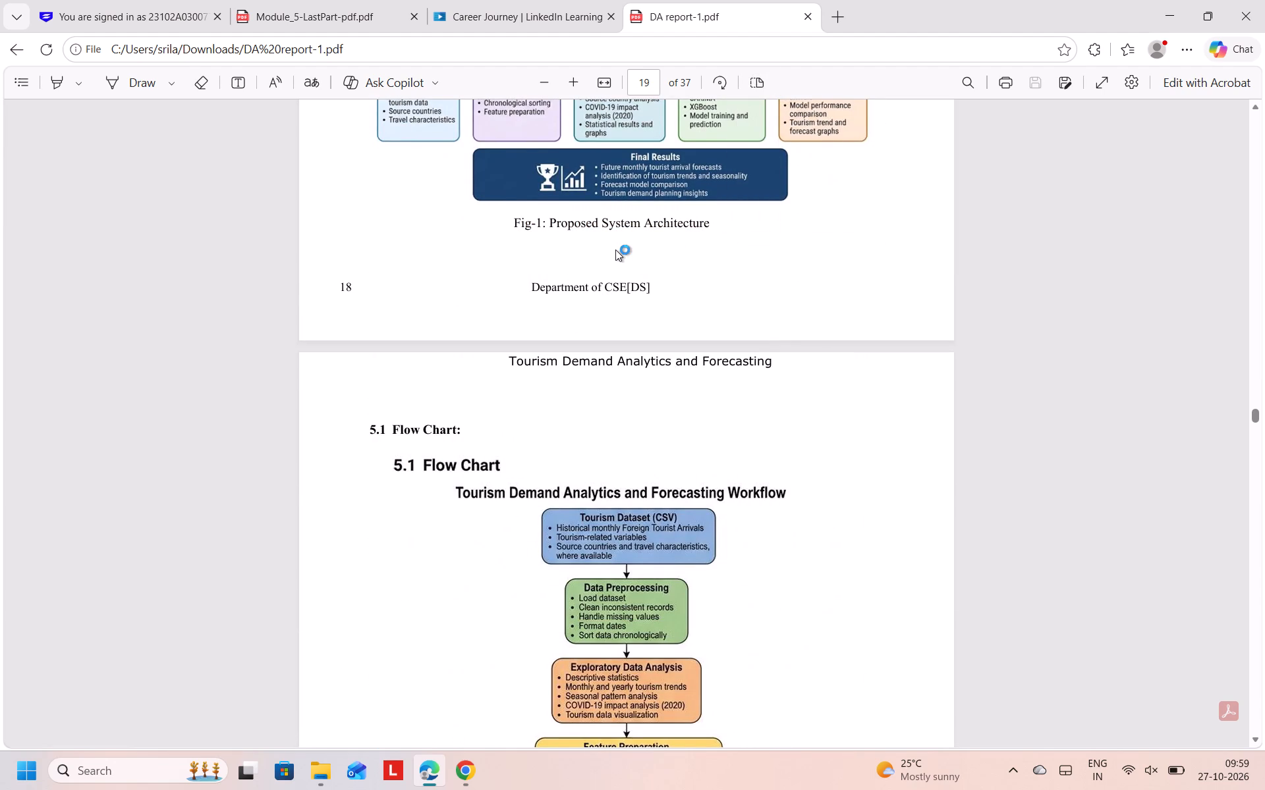
scroll(615, 250, "down", 5)
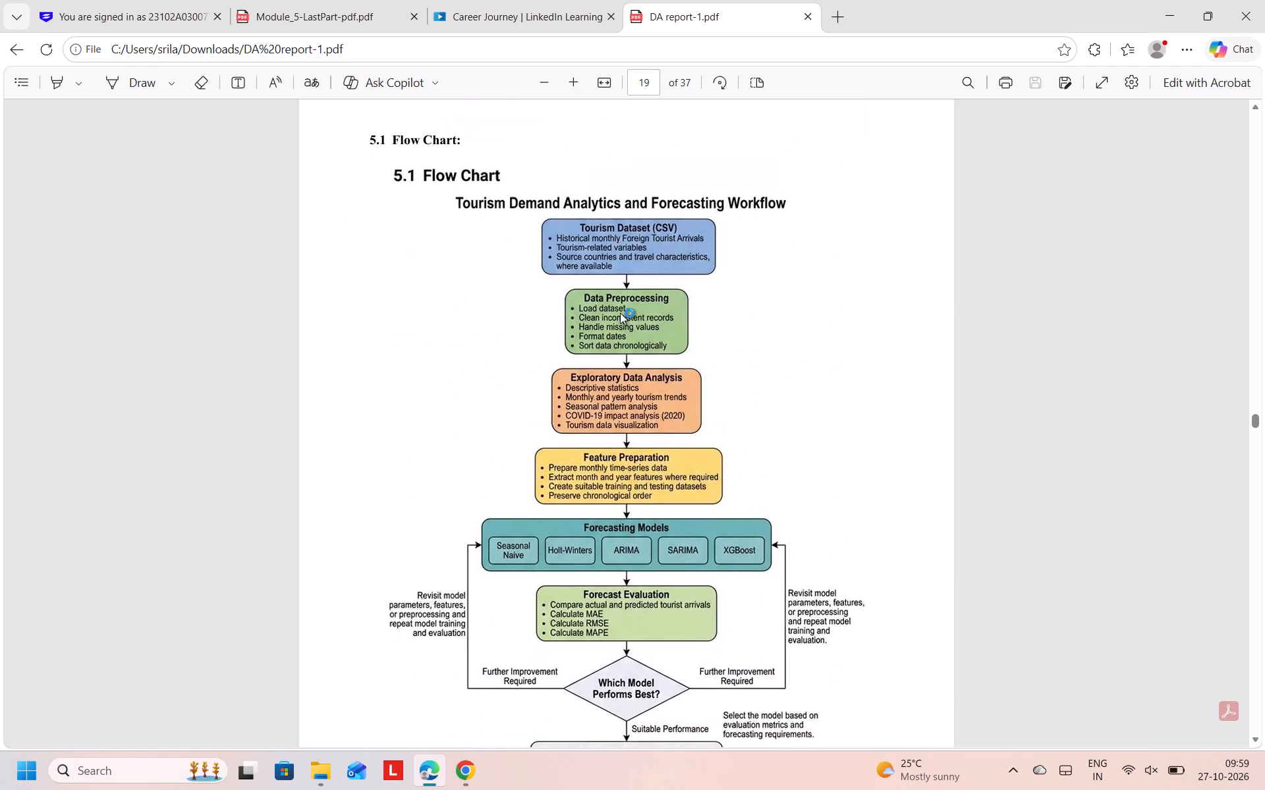
Review the Chapter 6 algorithms, formulas, forecasting models and evaluation metrics through the final analysis.
scroll(631, 438, "down", 9)
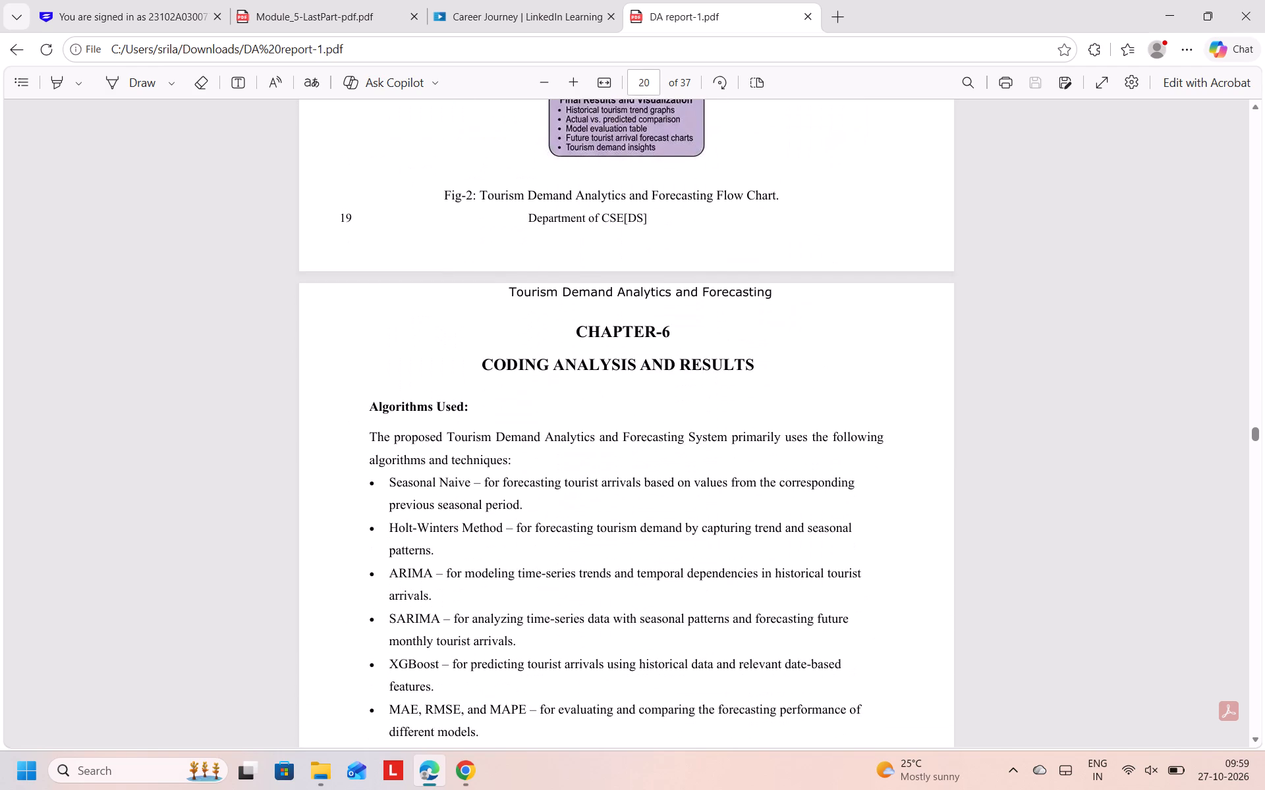
scroll(606, 455, "down", 6)
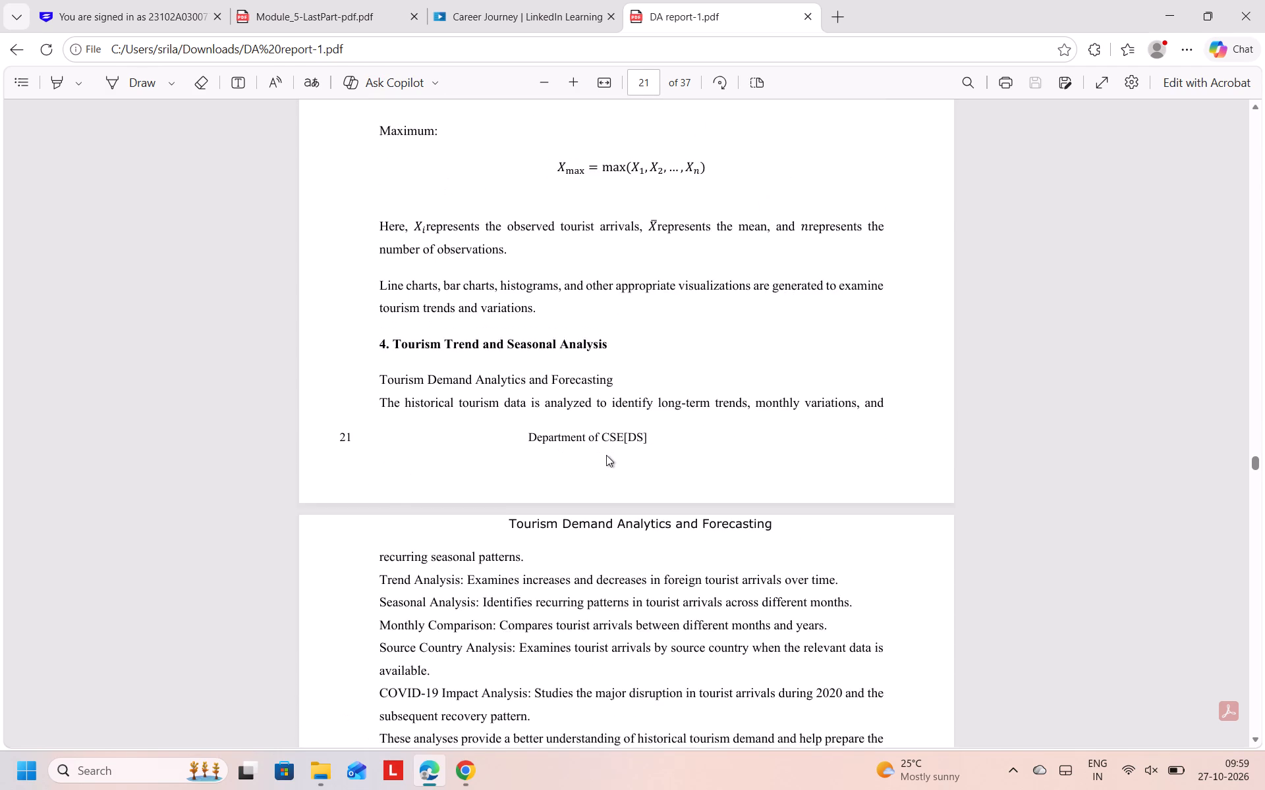
scroll(606, 455, "down", 8)
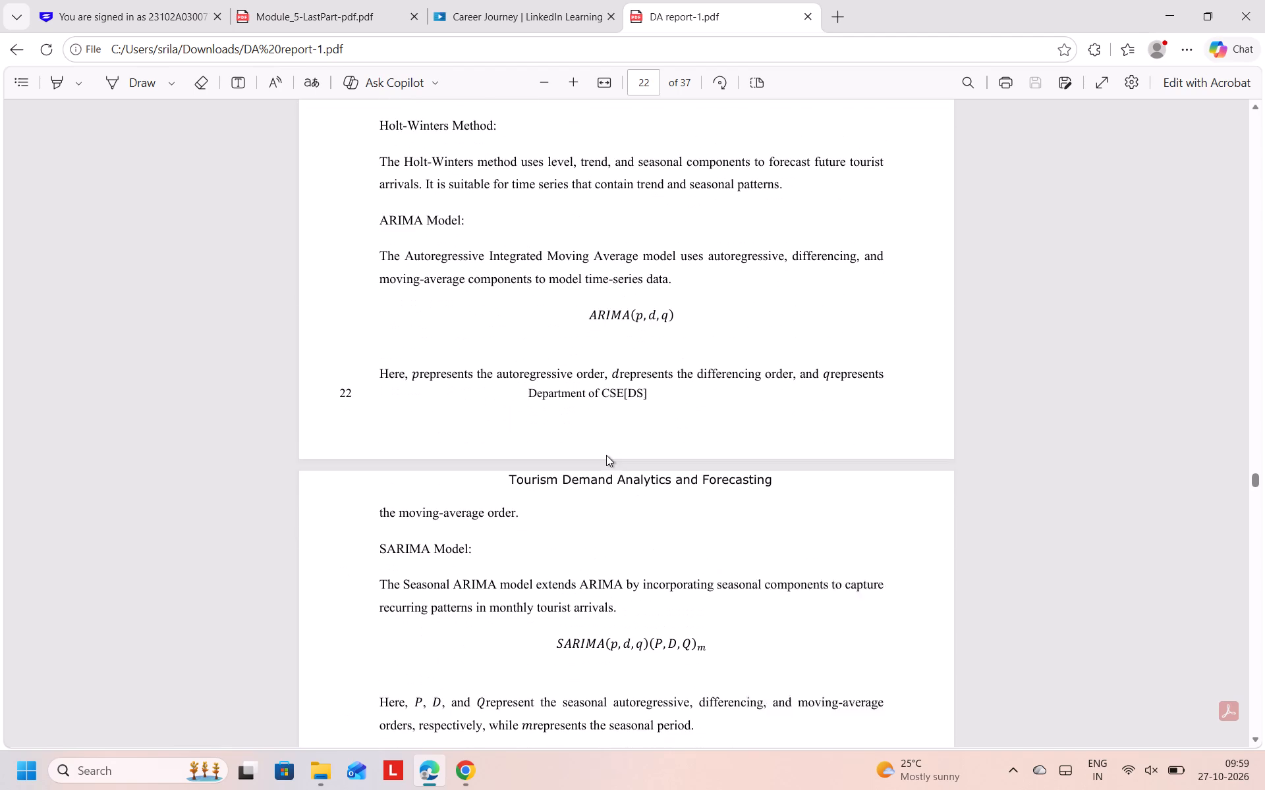
scroll(606, 455, "down", 7)
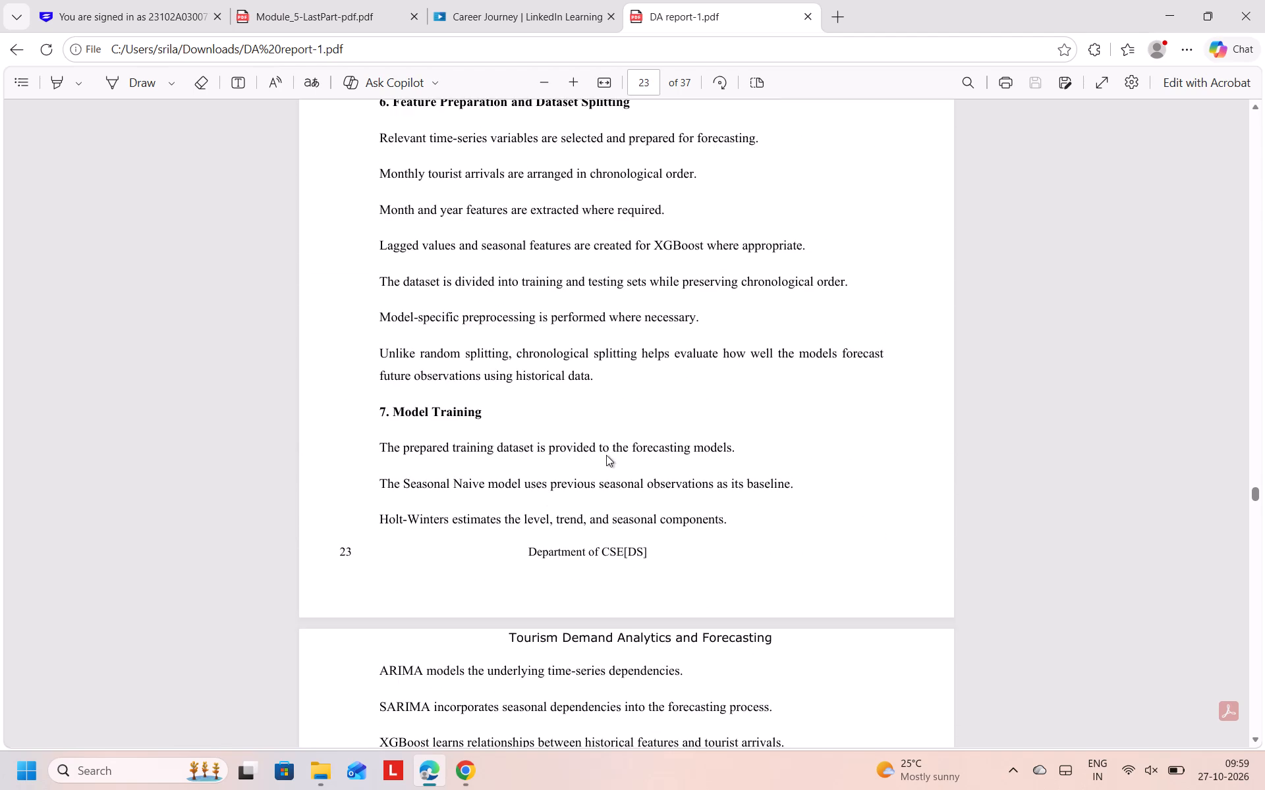
scroll(606, 455, "down", 11)
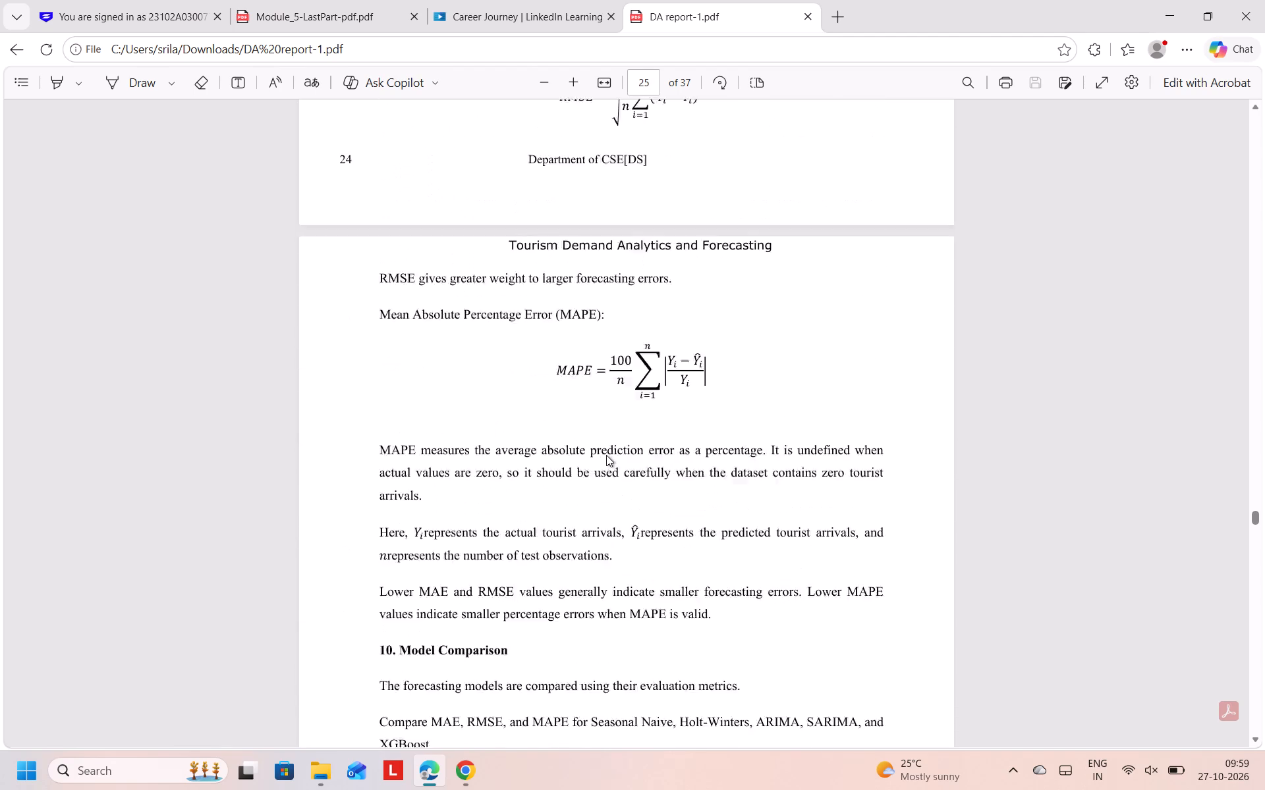
scroll(606, 455, "down", 9)
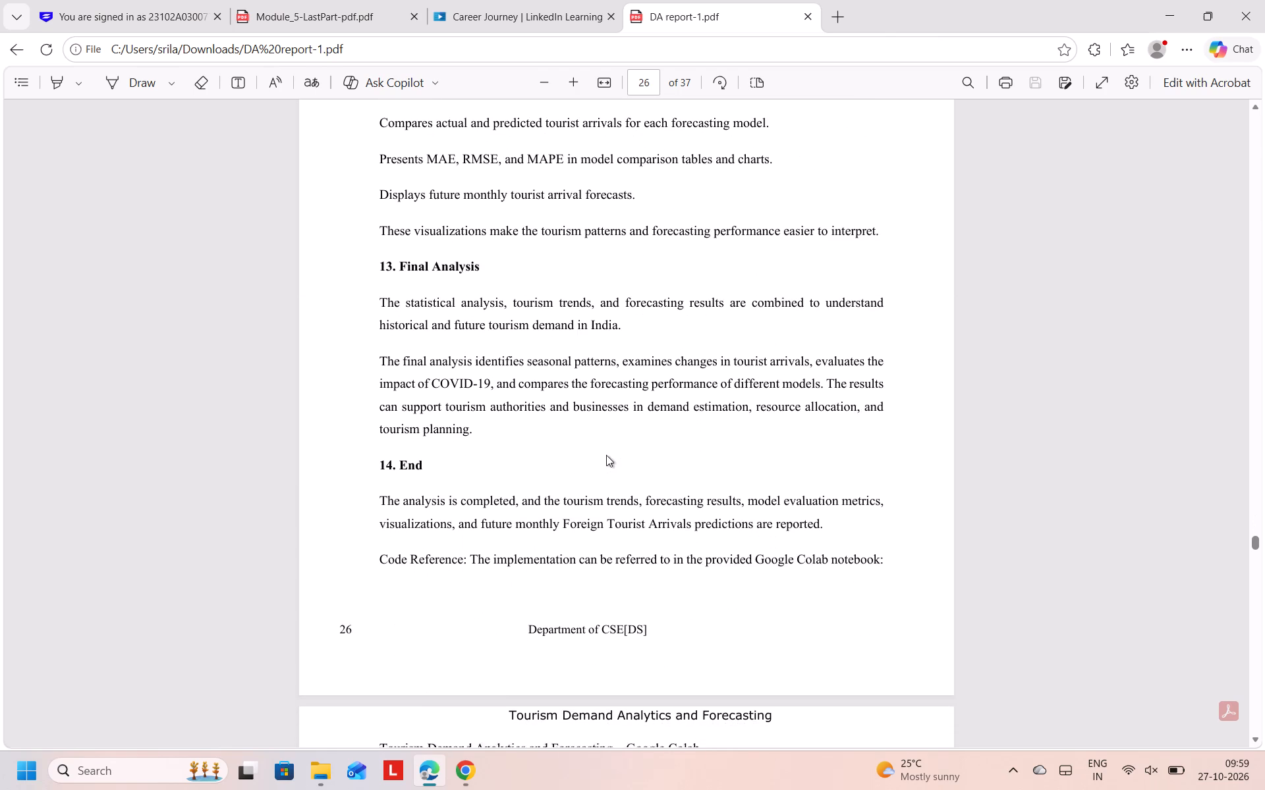
Read the Google Colab code reference, the 6.1 Result section and the 6.2 Dataset Description with its main points.
scroll(606, 455, "down", 8)
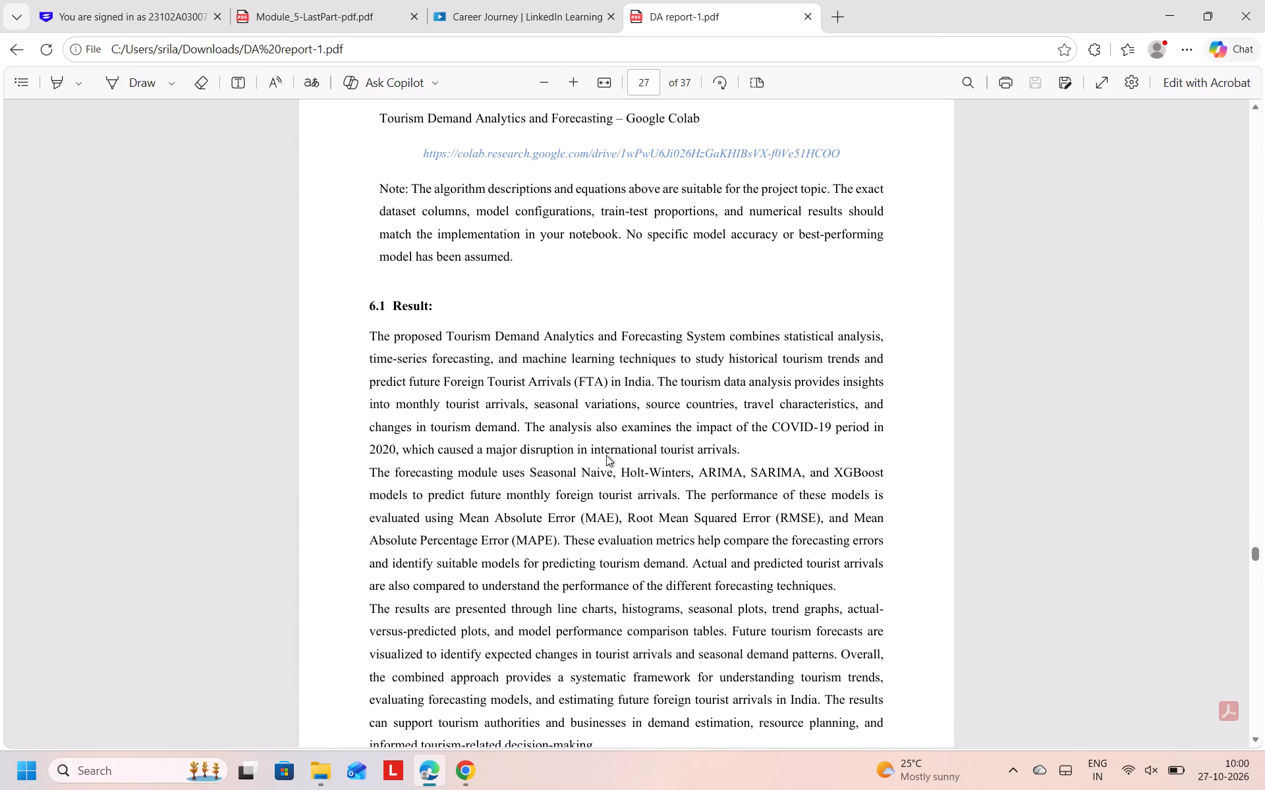
scroll(606, 455, "up", 1)
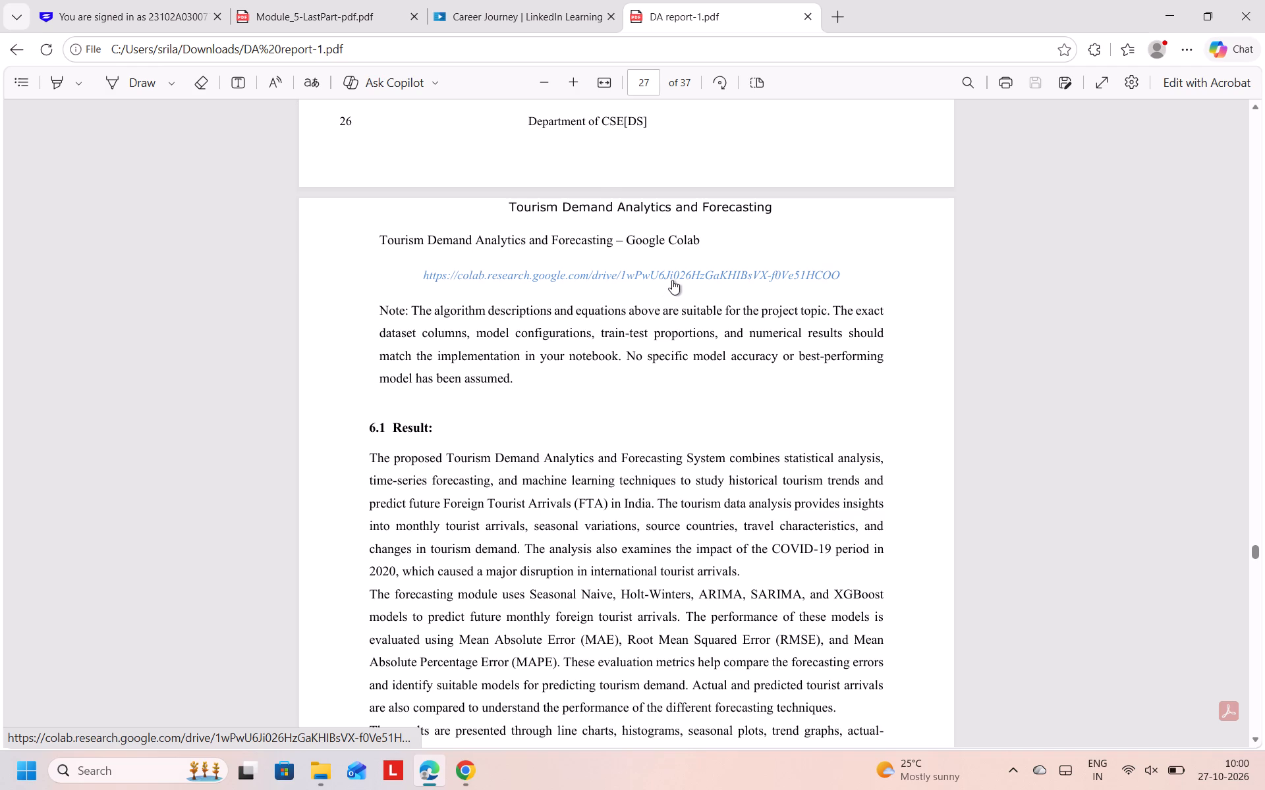
scroll(592, 408, "down", 4)
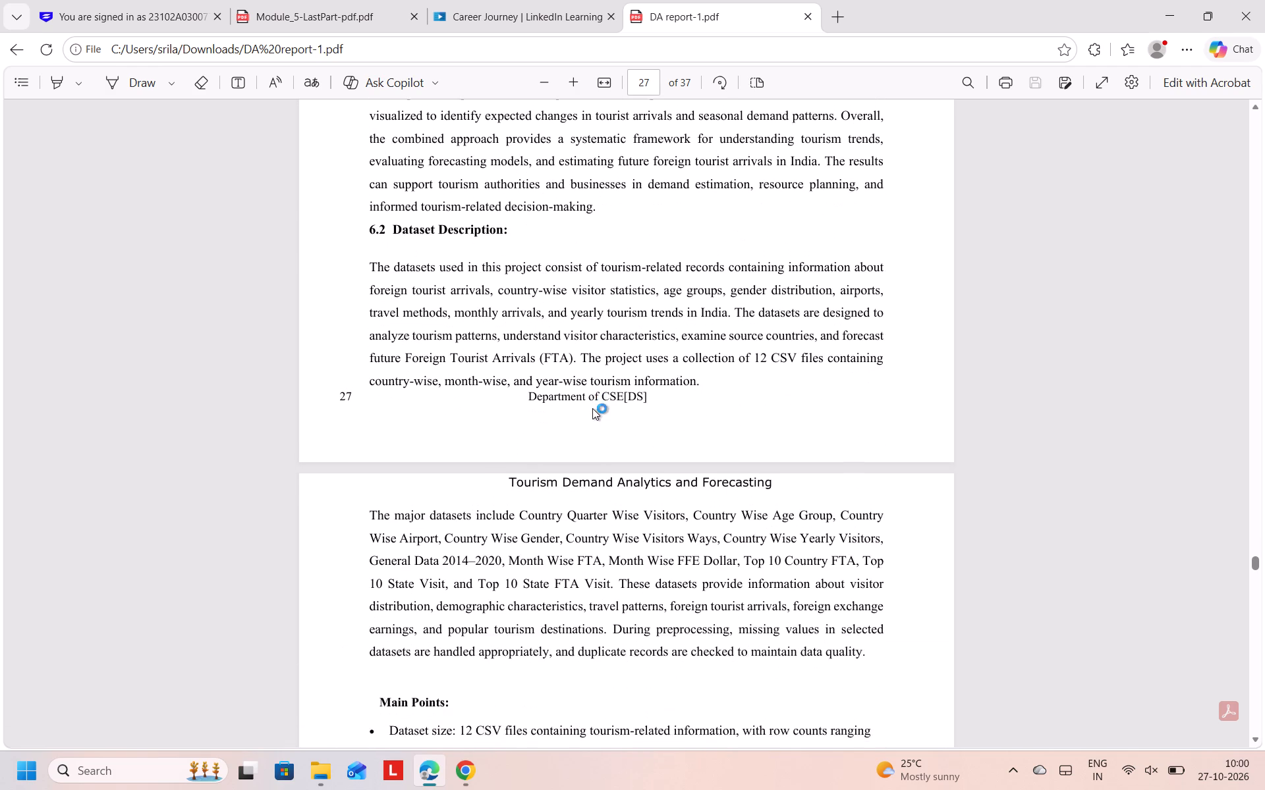
scroll(592, 408, "down", 4)
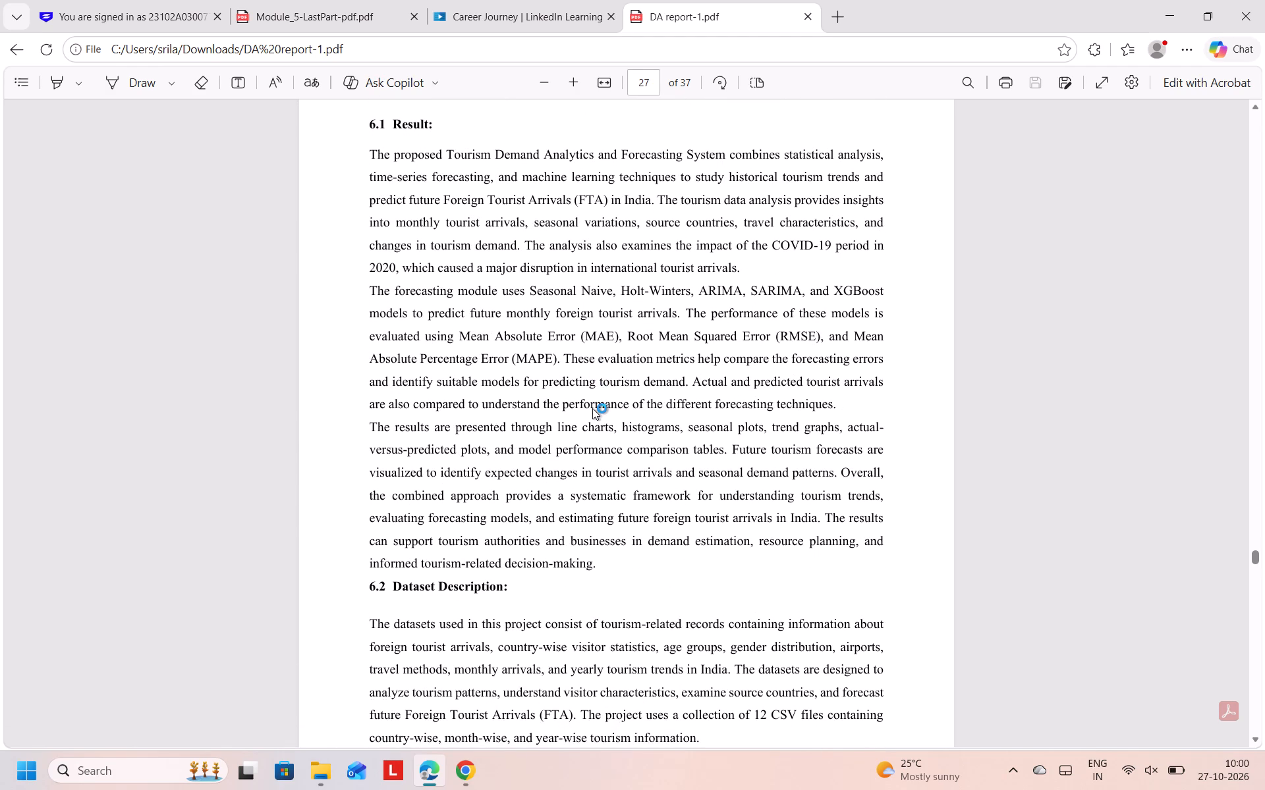
scroll(592, 408, "down", 10)
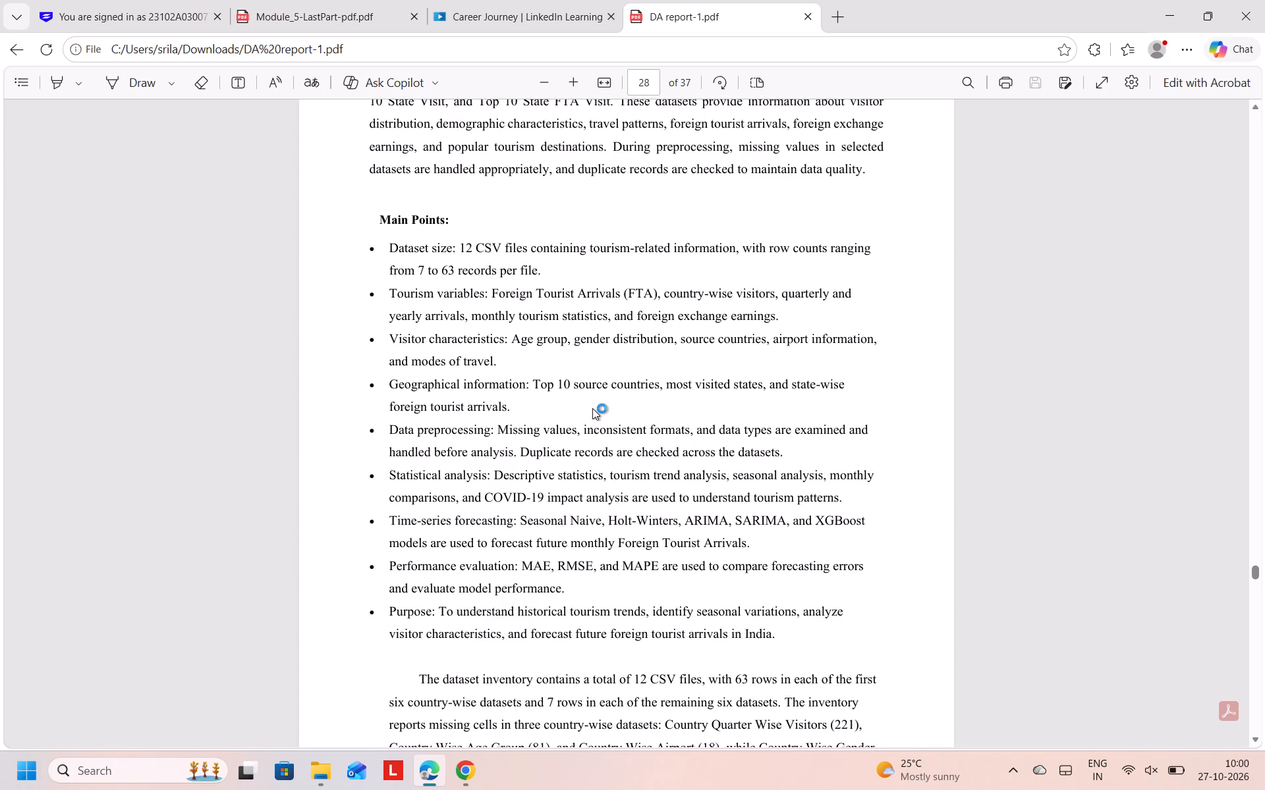
Skim the dataset inventory in Fig-3, the sample data and the figures through the Fig. 15 source-country analysis on page 35.
scroll(592, 408, "down", 4)
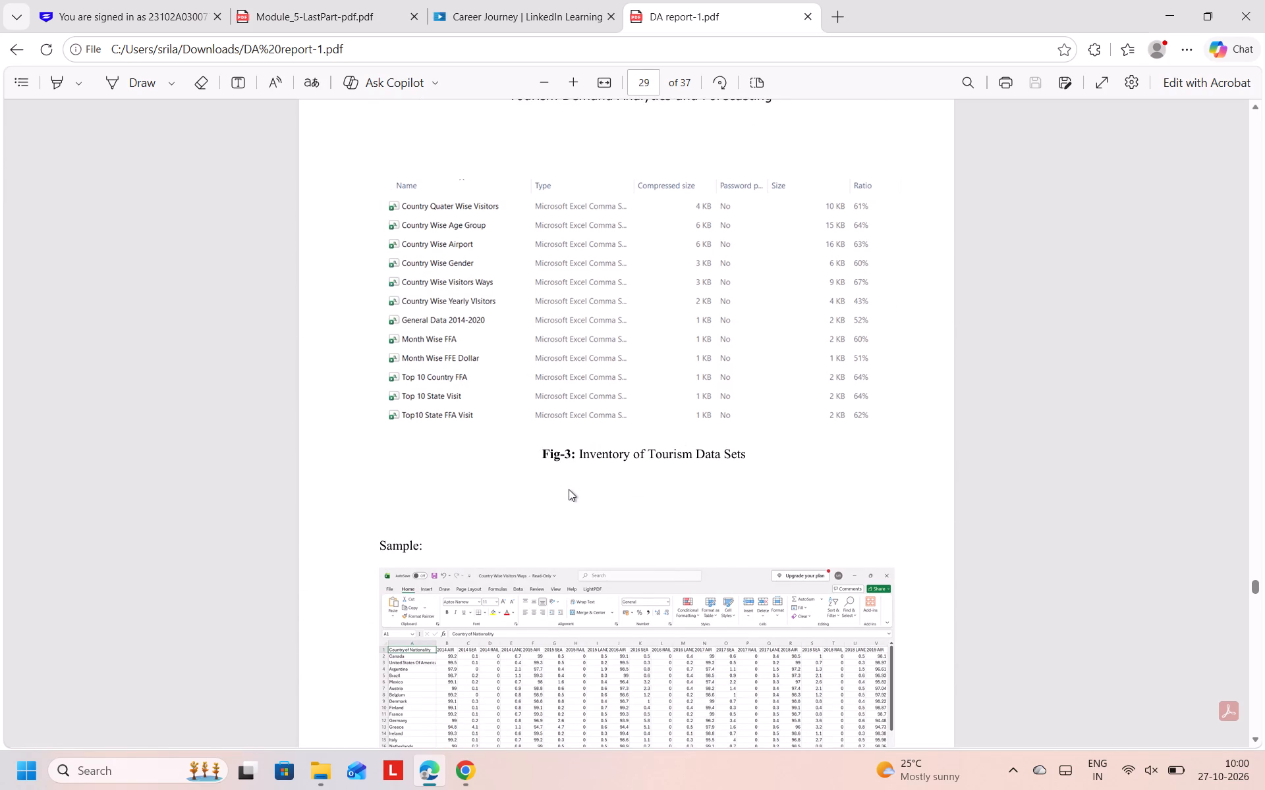
scroll(569, 489, "down", 16)
scroll(569, 489, "down", 5)
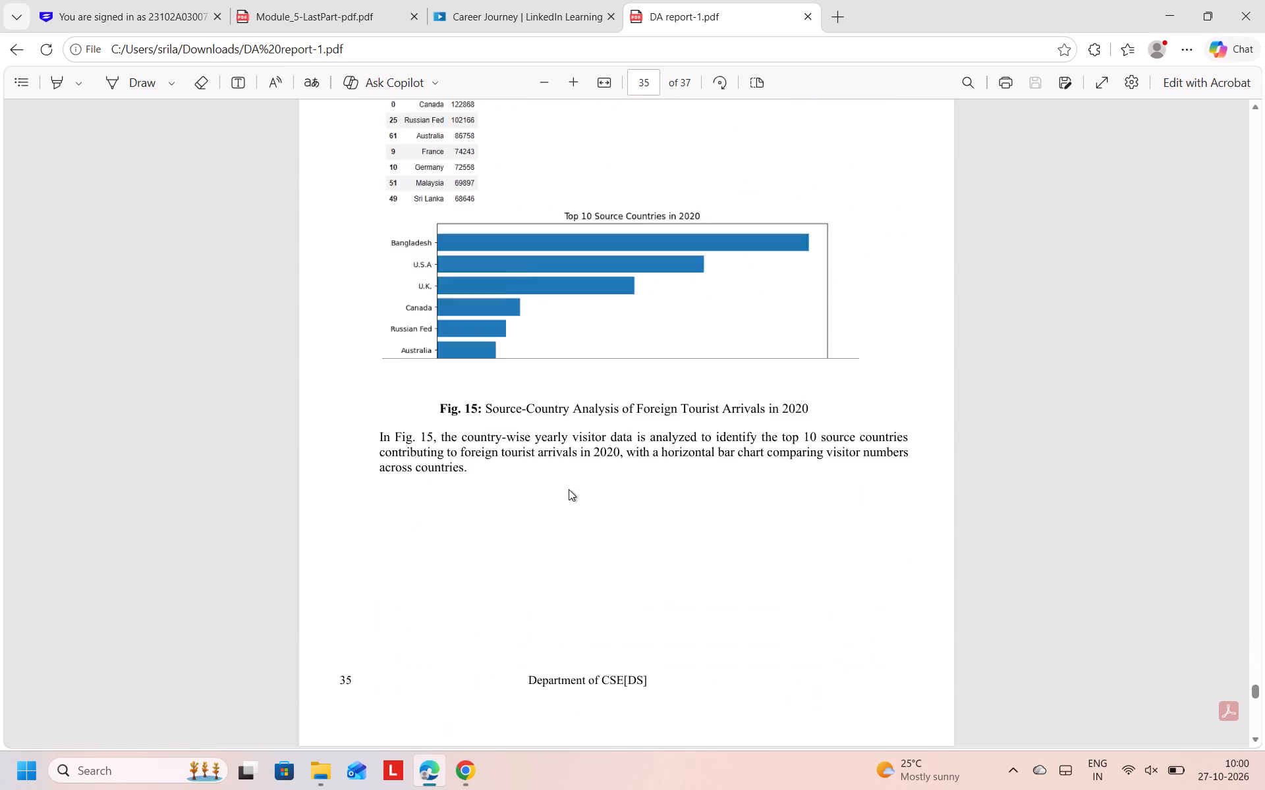
scroll(569, 489, "down", 1)
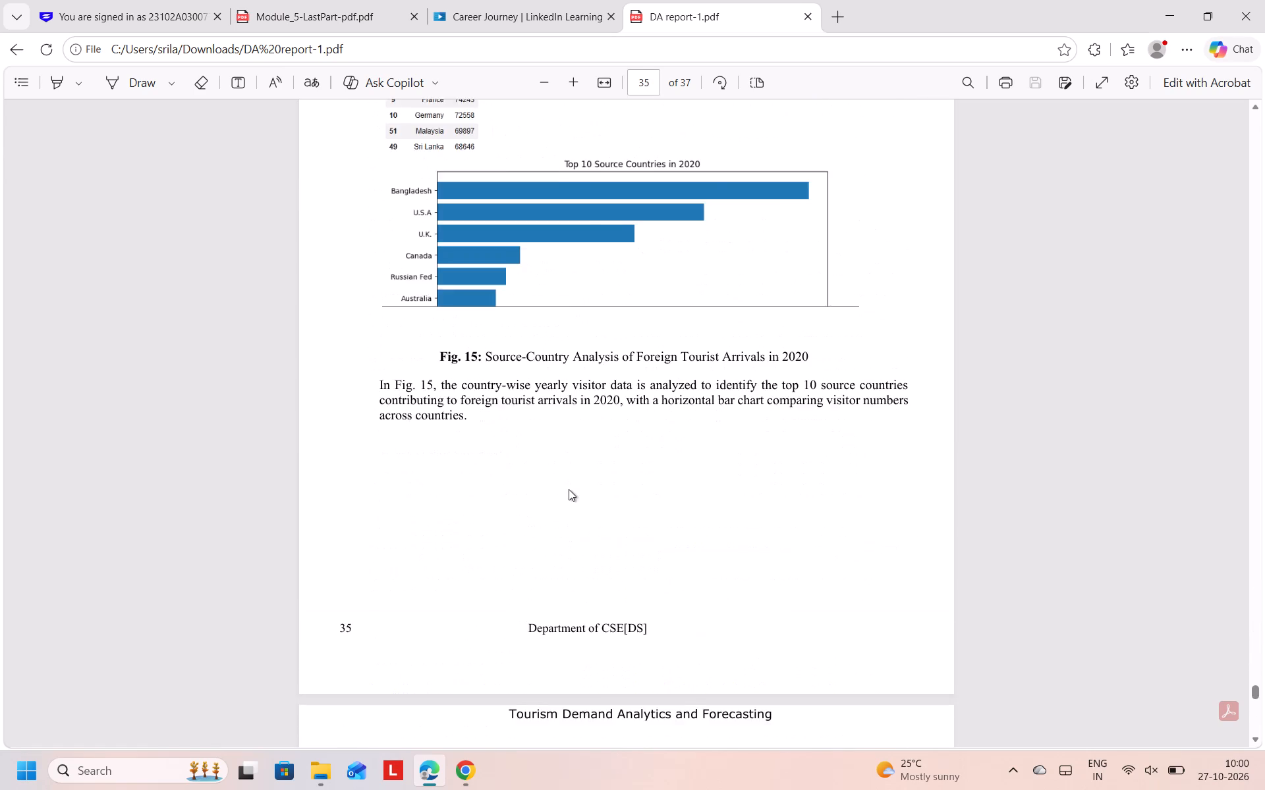
Review section 7.2 Future Work, selecting its body text, and look through the Chapter 8 references to the end of the report.
scroll(569, 489, "down", 1)
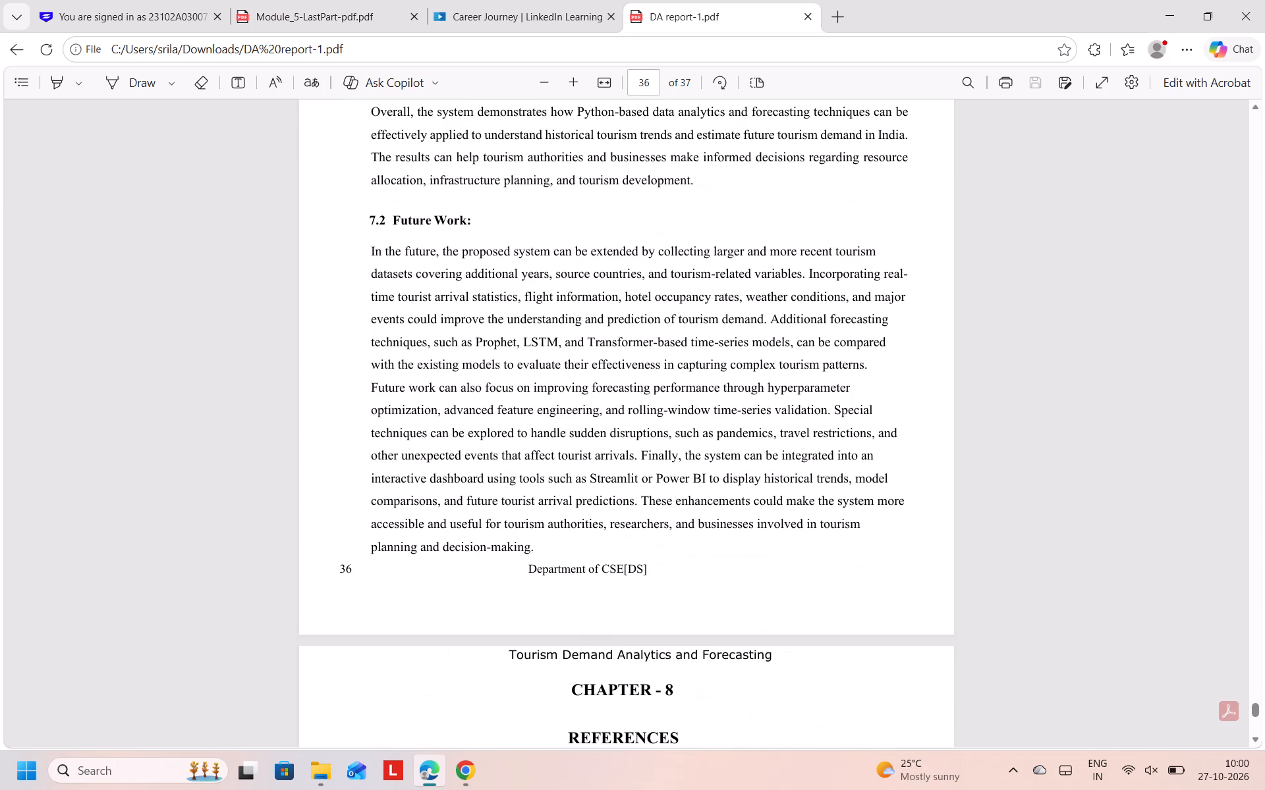
left_click_drag(540, 554, 386, 256)
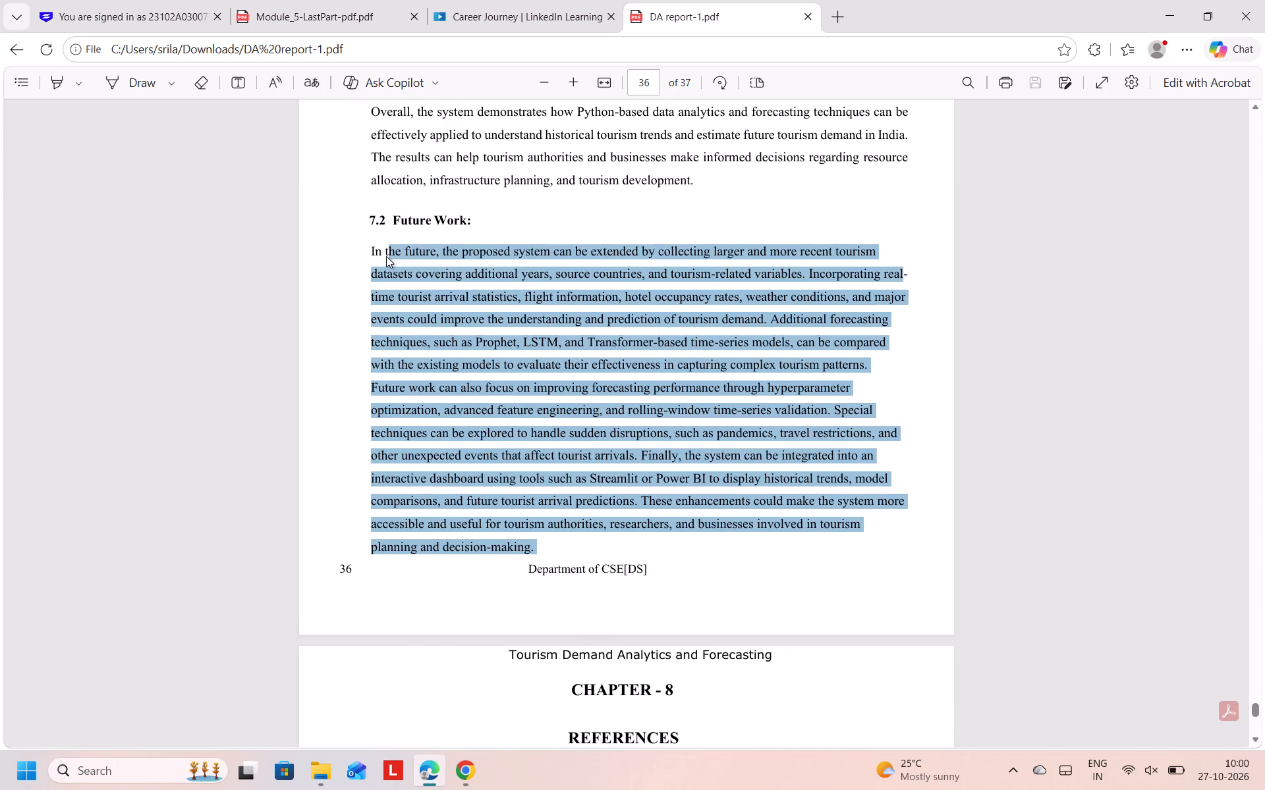
scroll(569, 465, "down", 7)
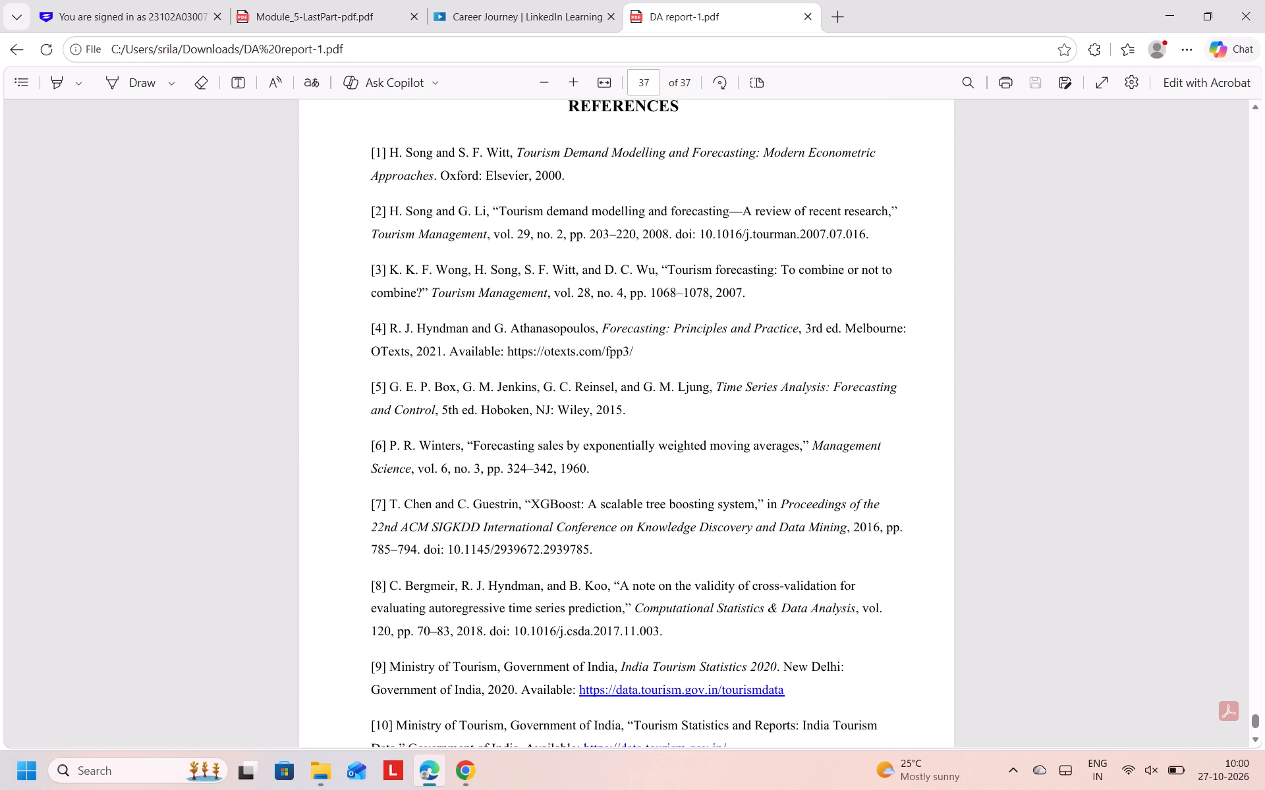
scroll(569, 465, "down", 2)
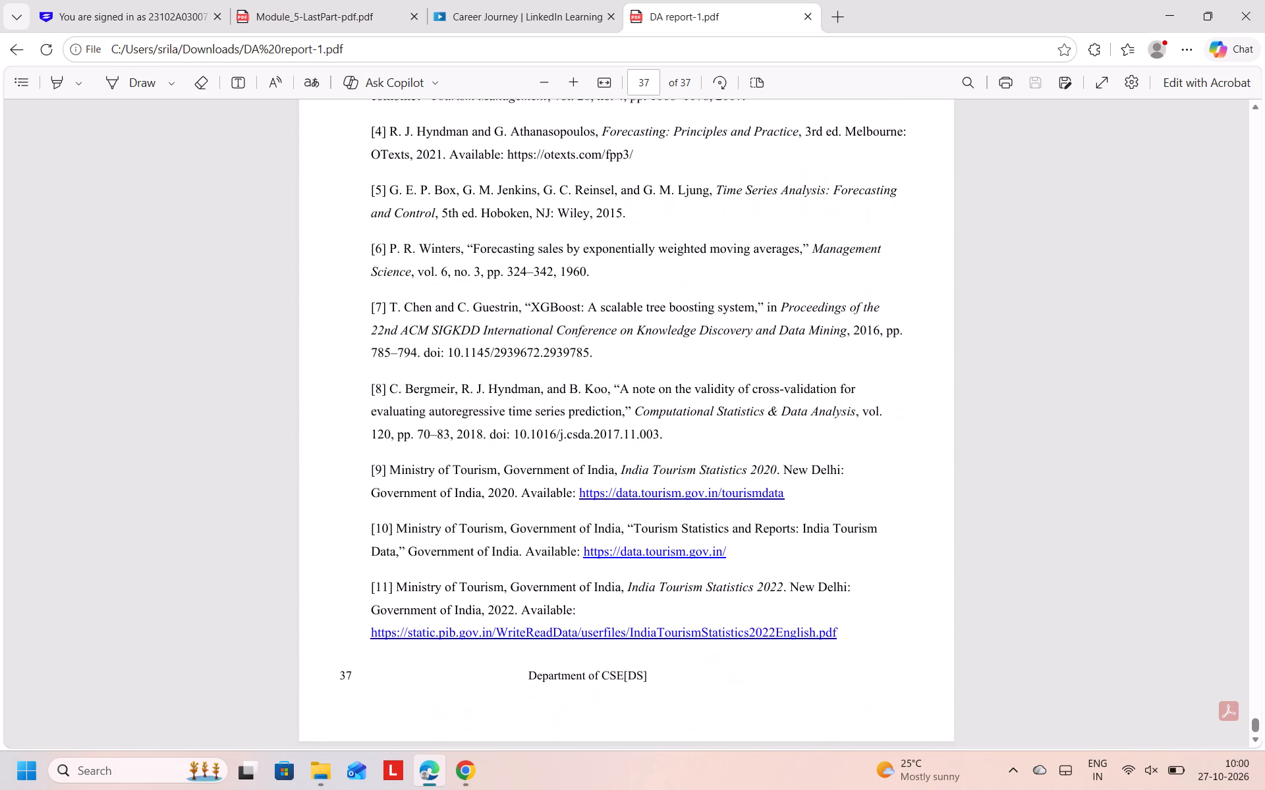
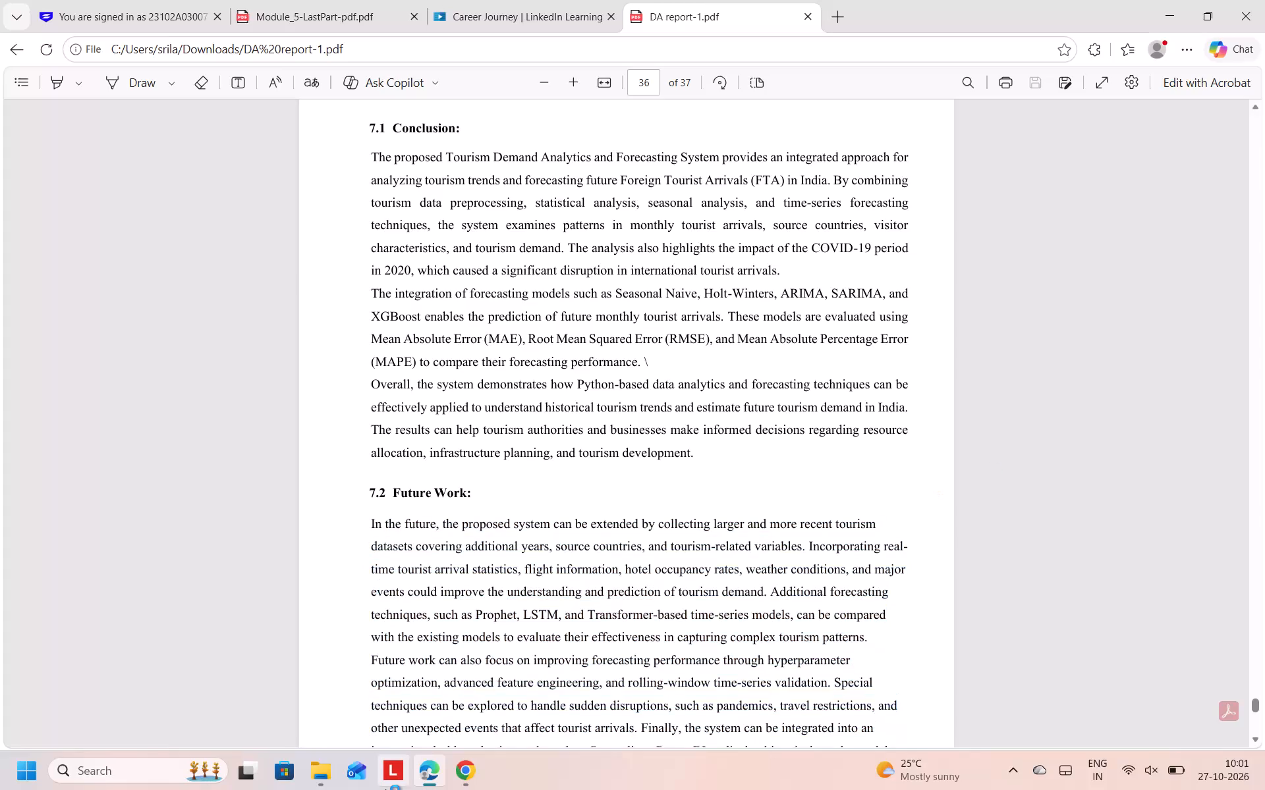
Switch from the report PDF to Google Chrome.
left_click(467, 781)
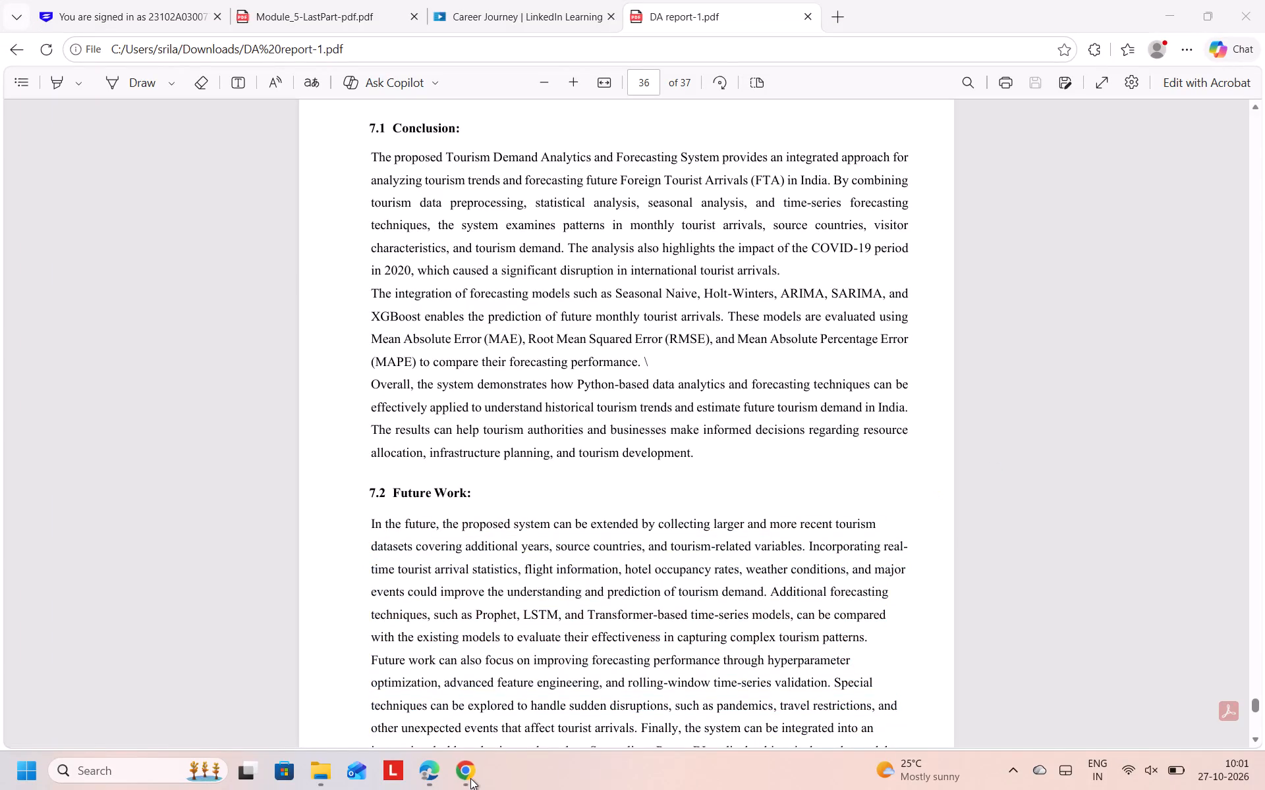
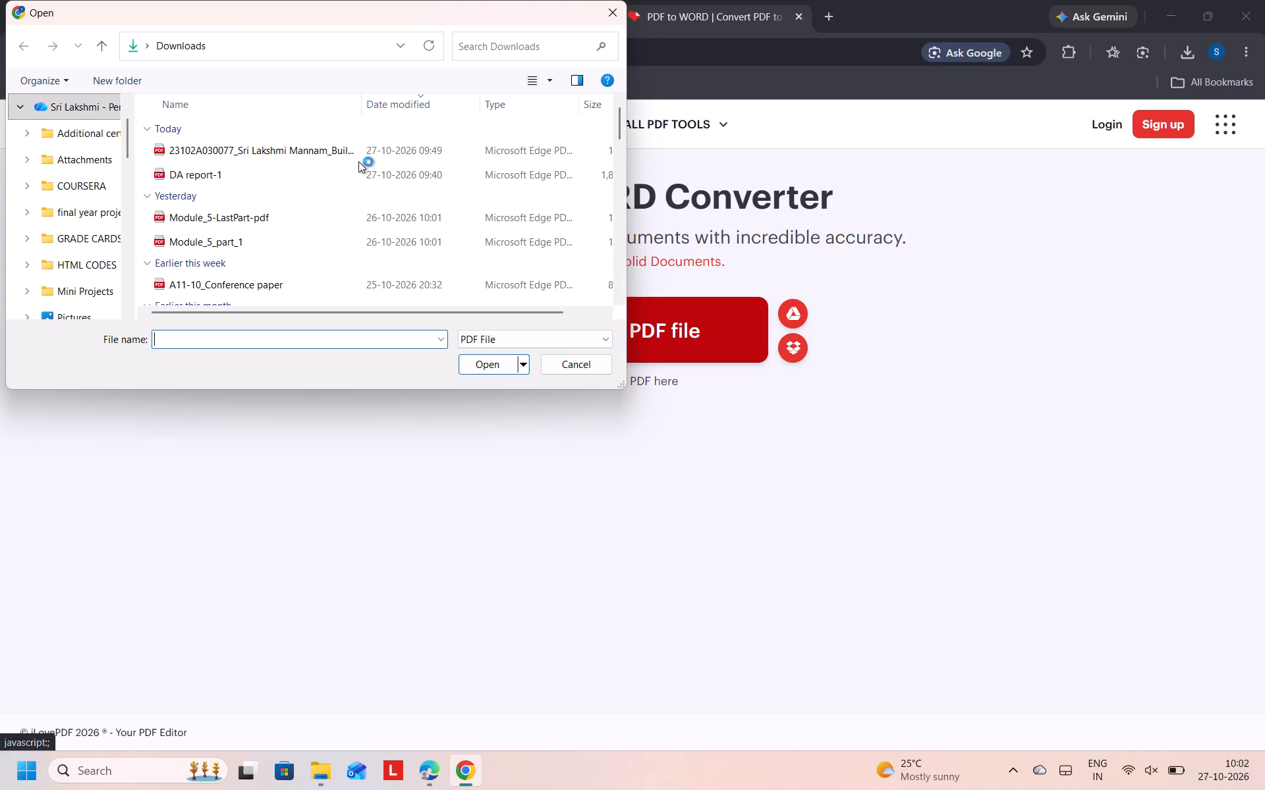
Load the DA report-1 PDF from the Downloads folder into the PDF to Word converter.
left_click_drag(244, 172, 349, 215)
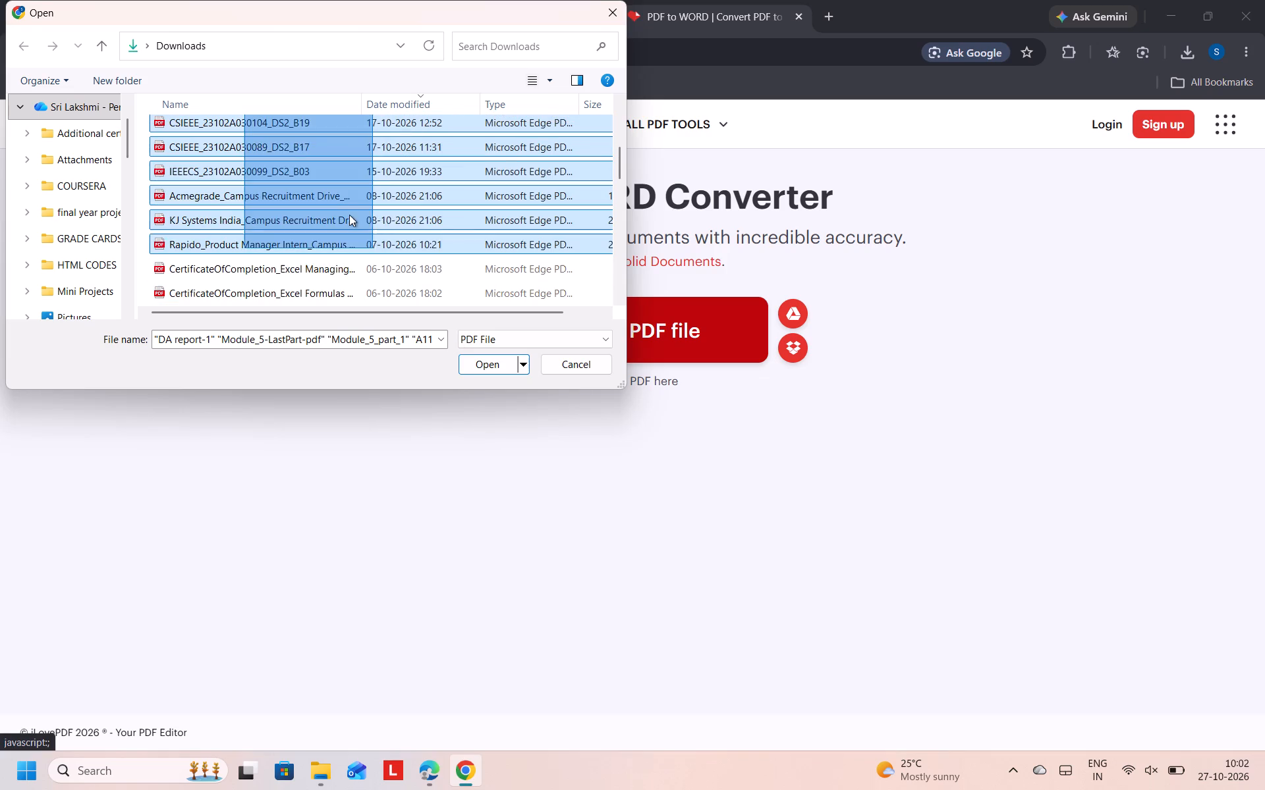
left_click_drag(349, 215, 339, 199)
scroll(339, 199, "up", 6)
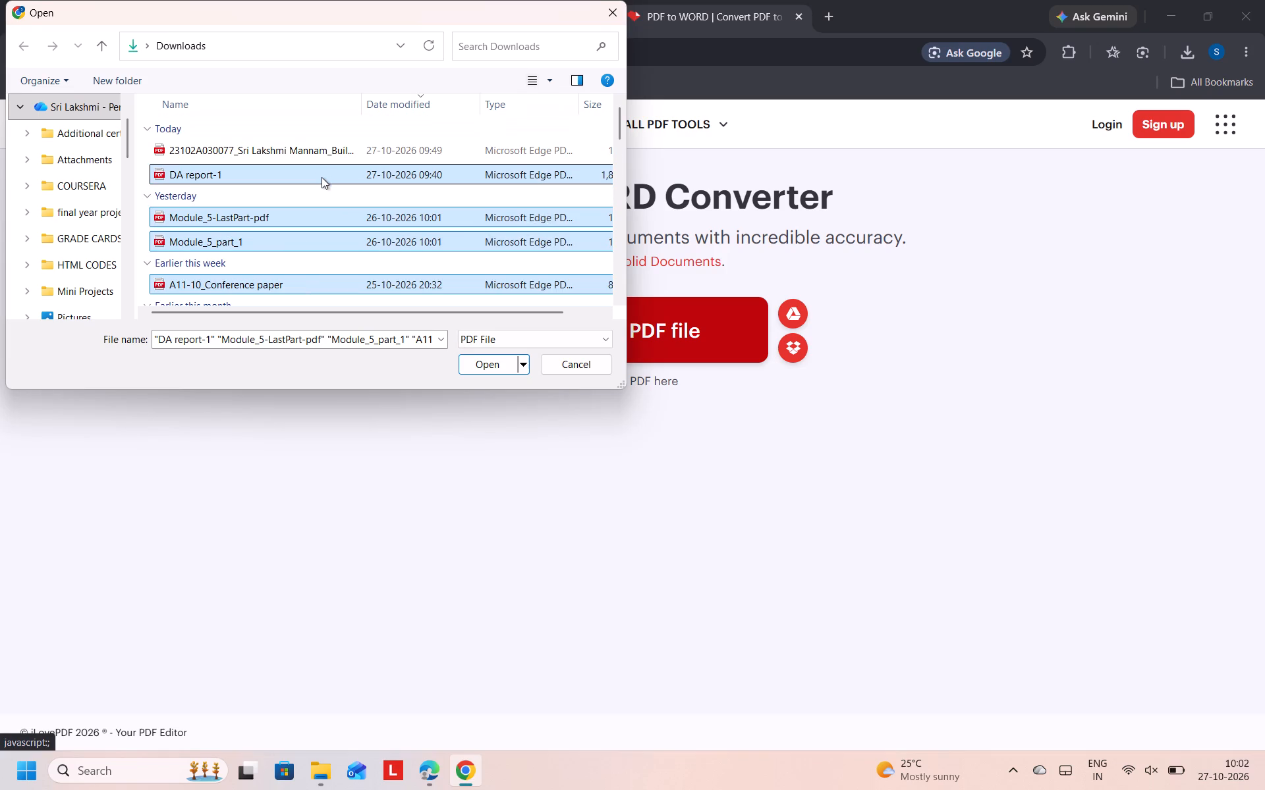
left_click(322, 177)
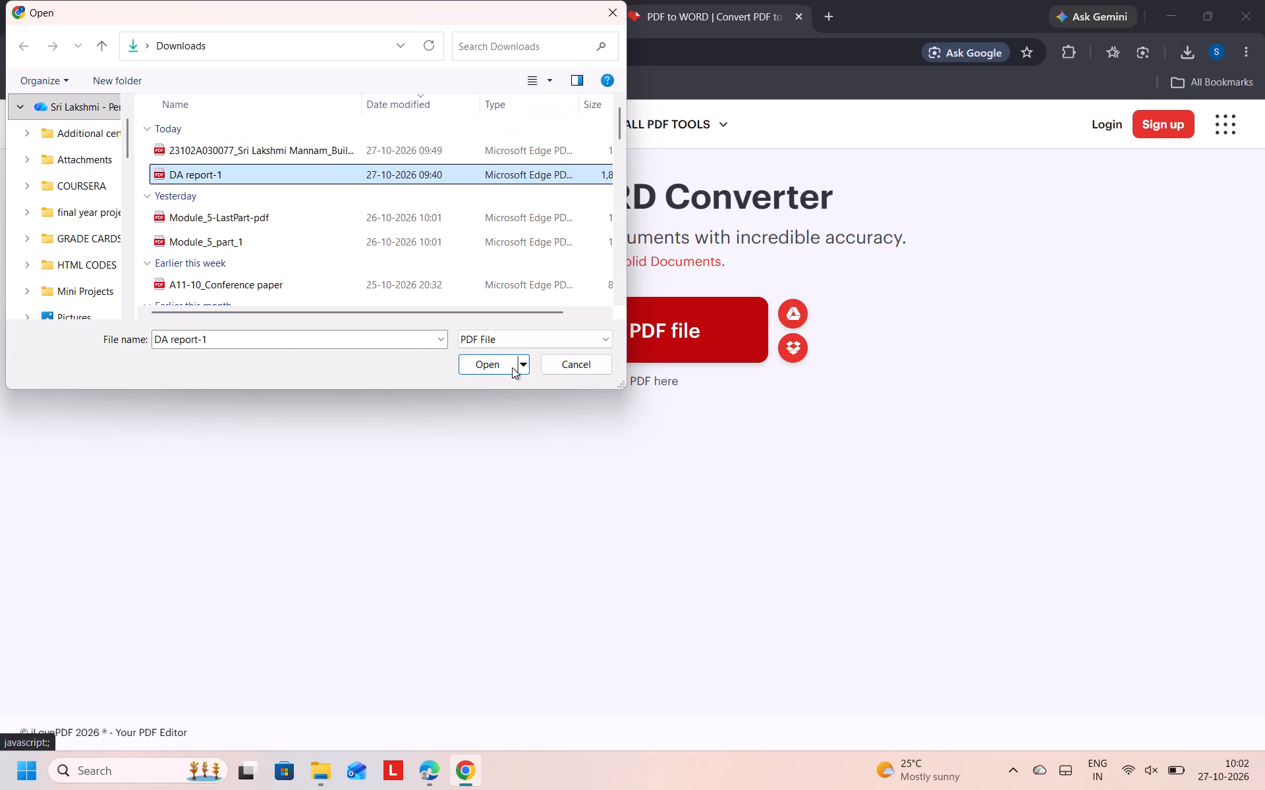
left_click(512, 367)
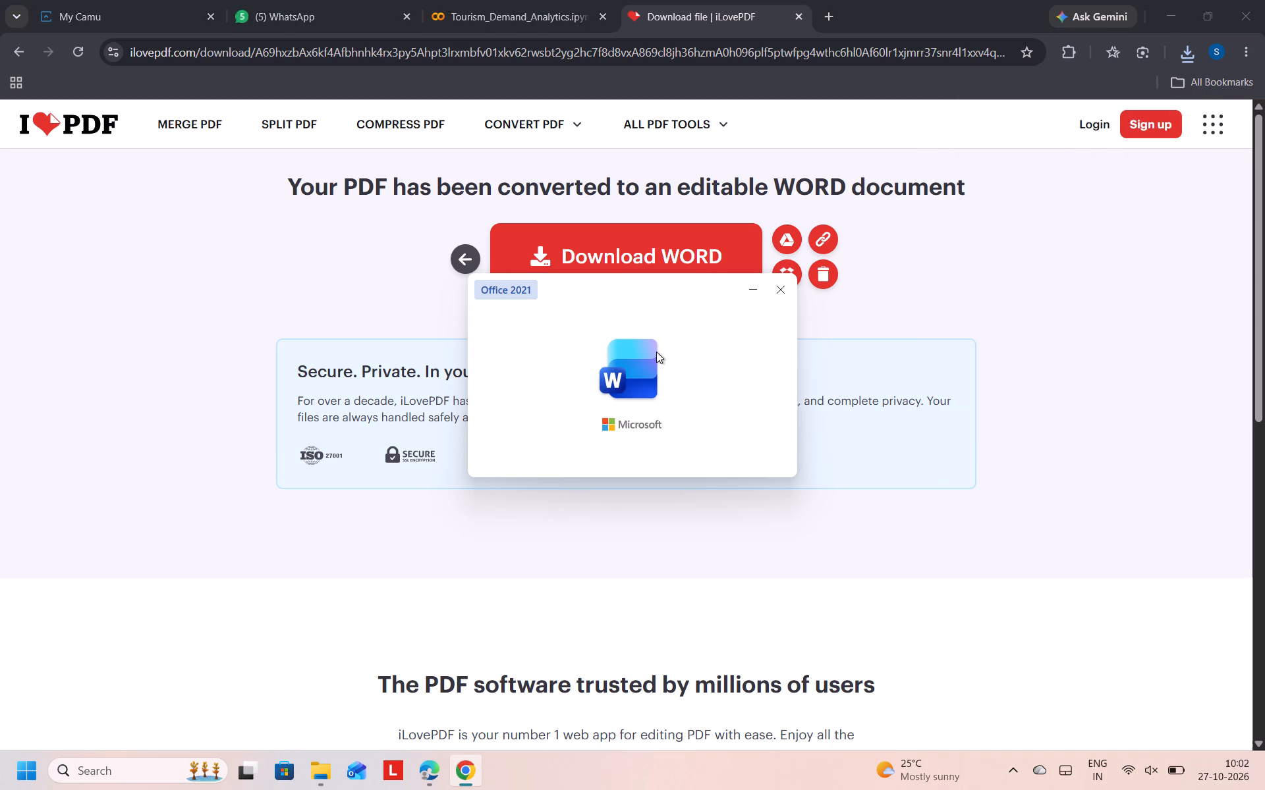
scroll(656, 352, "up", 1)
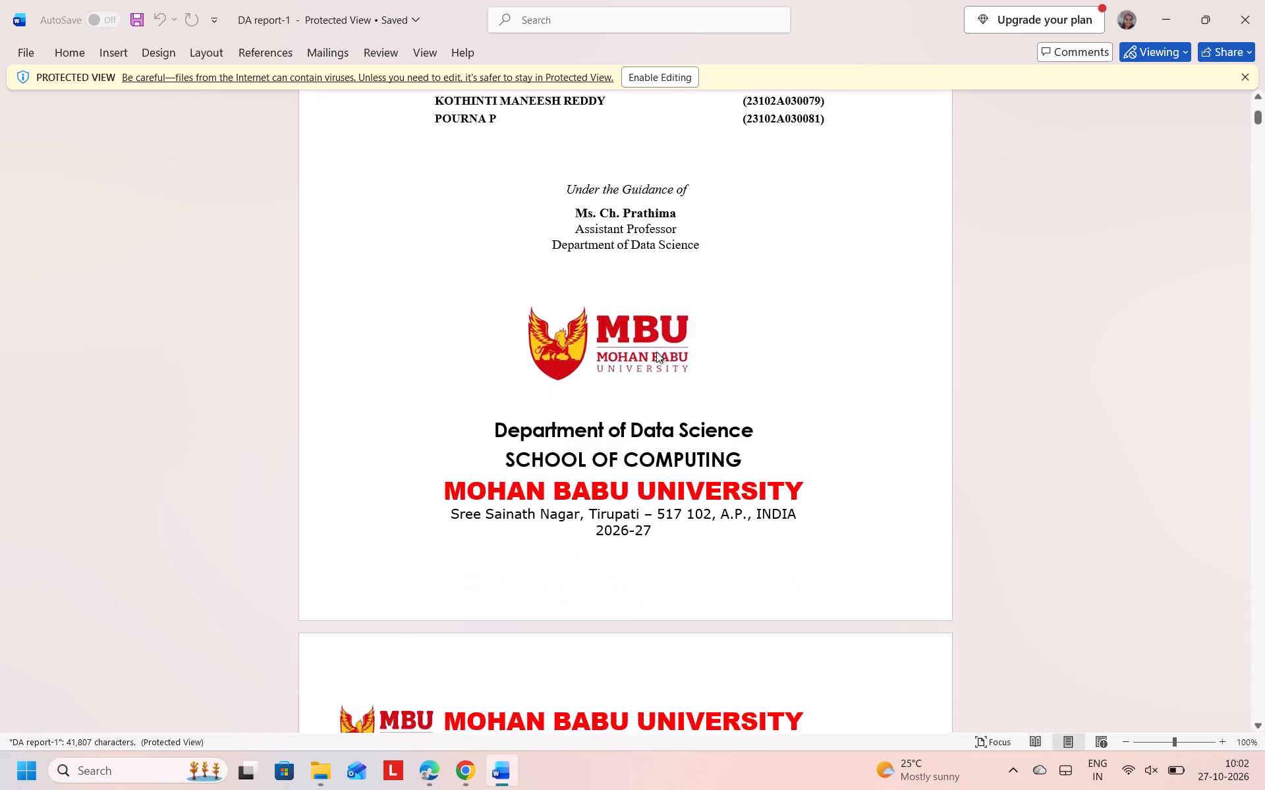
scroll(656, 352, "up", 1)
left_click(664, 79)
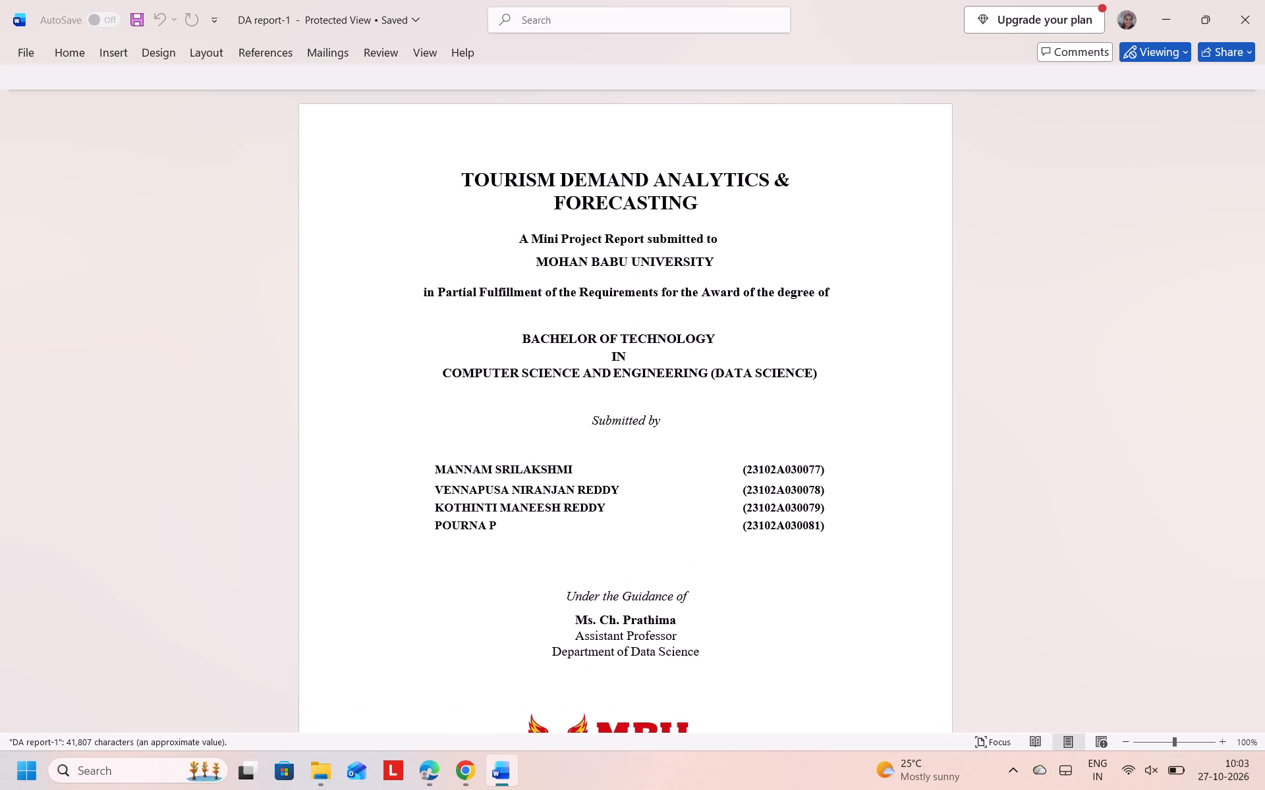
Look through the converted report from the cover page through the table of contents and Chapter 1, checking layout and page numbering.
scroll(689, 287, "down", 9)
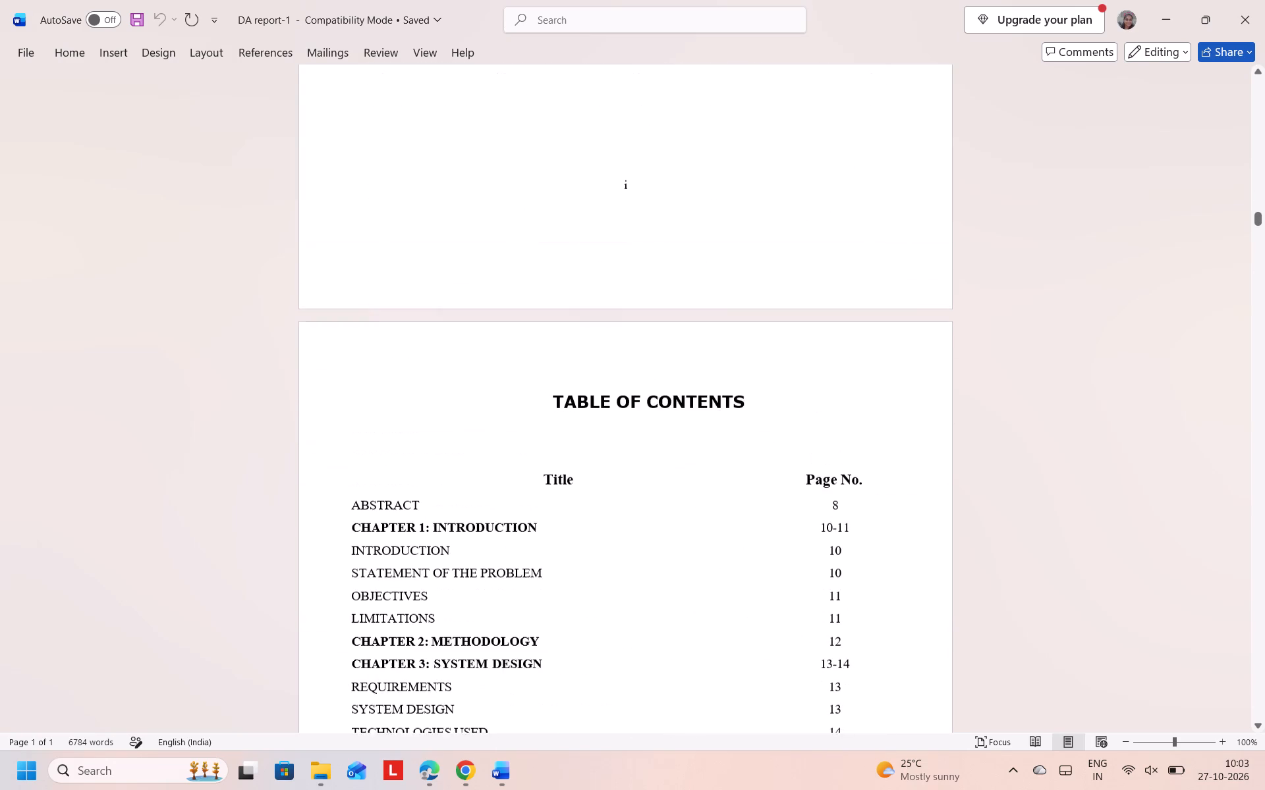
scroll(689, 287, "down", 1)
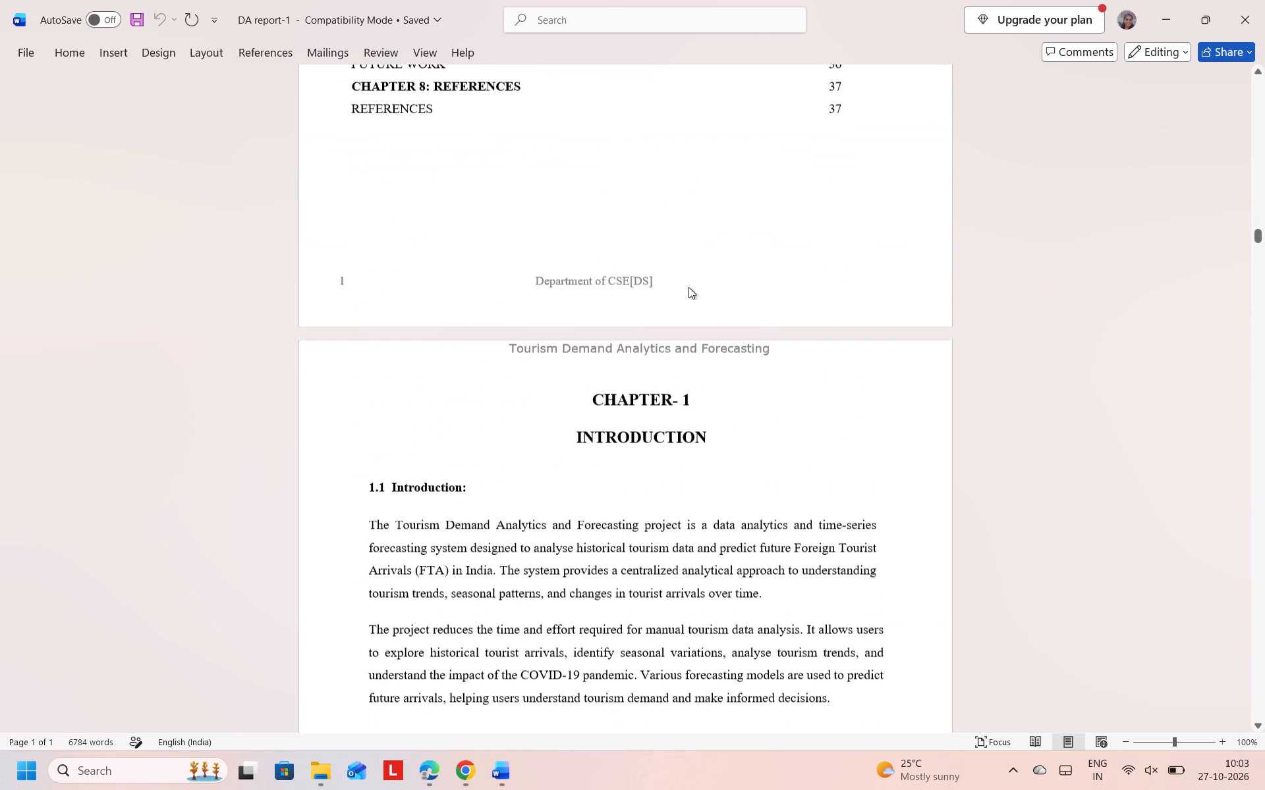
scroll(689, 287, "down", 2)
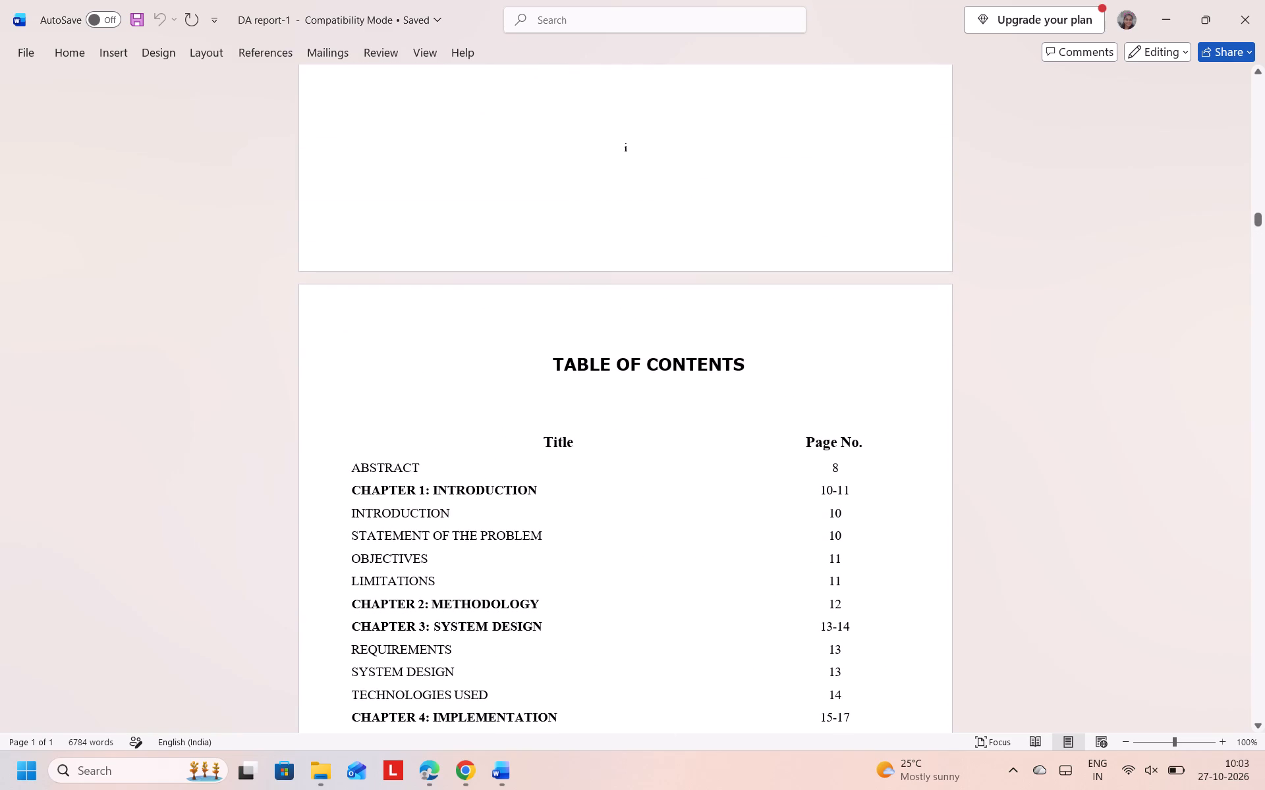
scroll(689, 287, "down", 1)
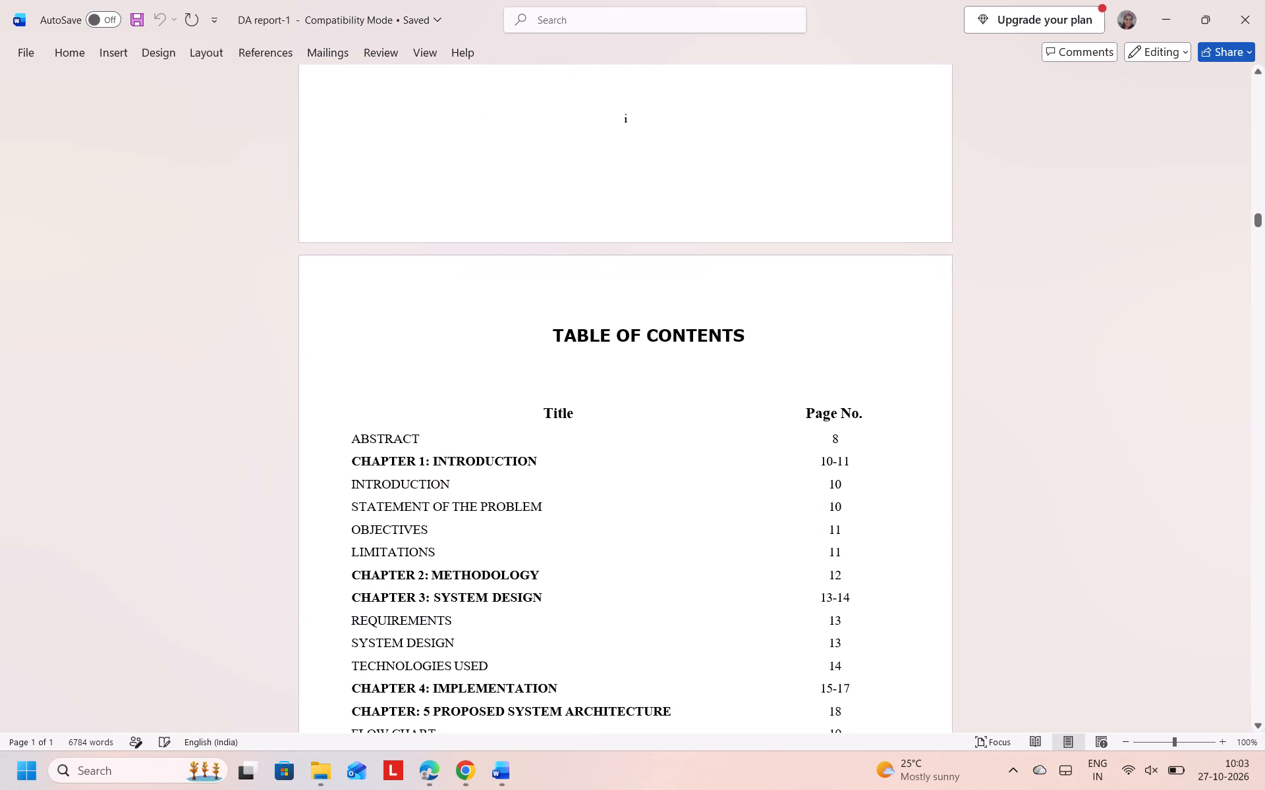
scroll(689, 287, "down", 1)
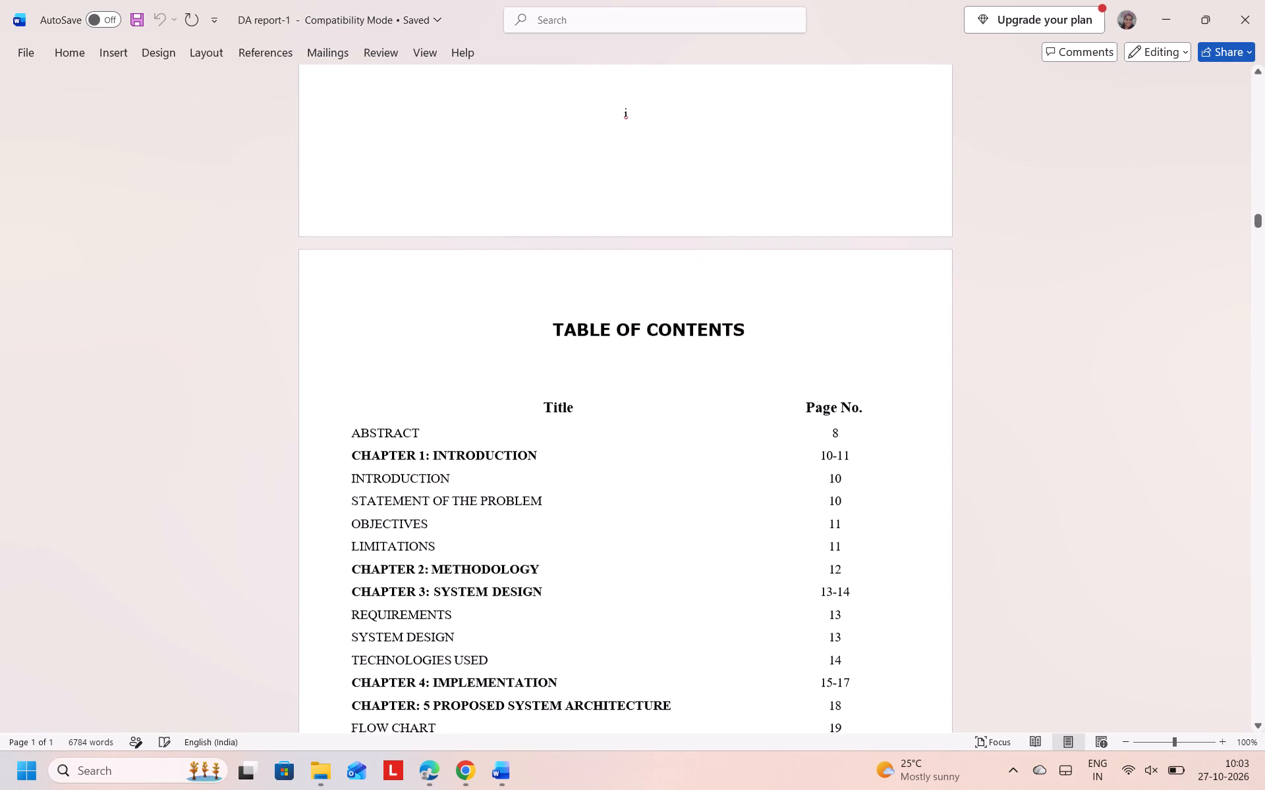
scroll(689, 287, "down", 2)
scroll(689, 287, "up", 1)
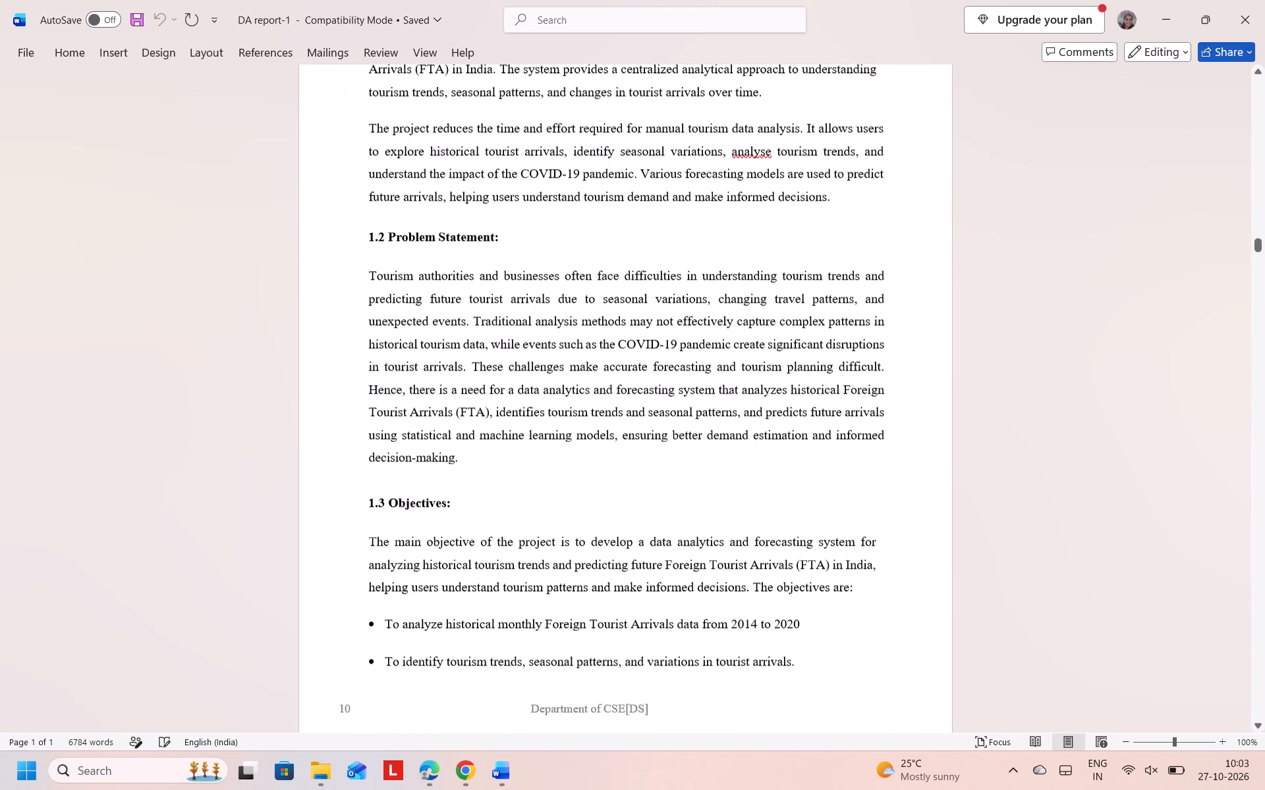
scroll(689, 287, "up", 4)
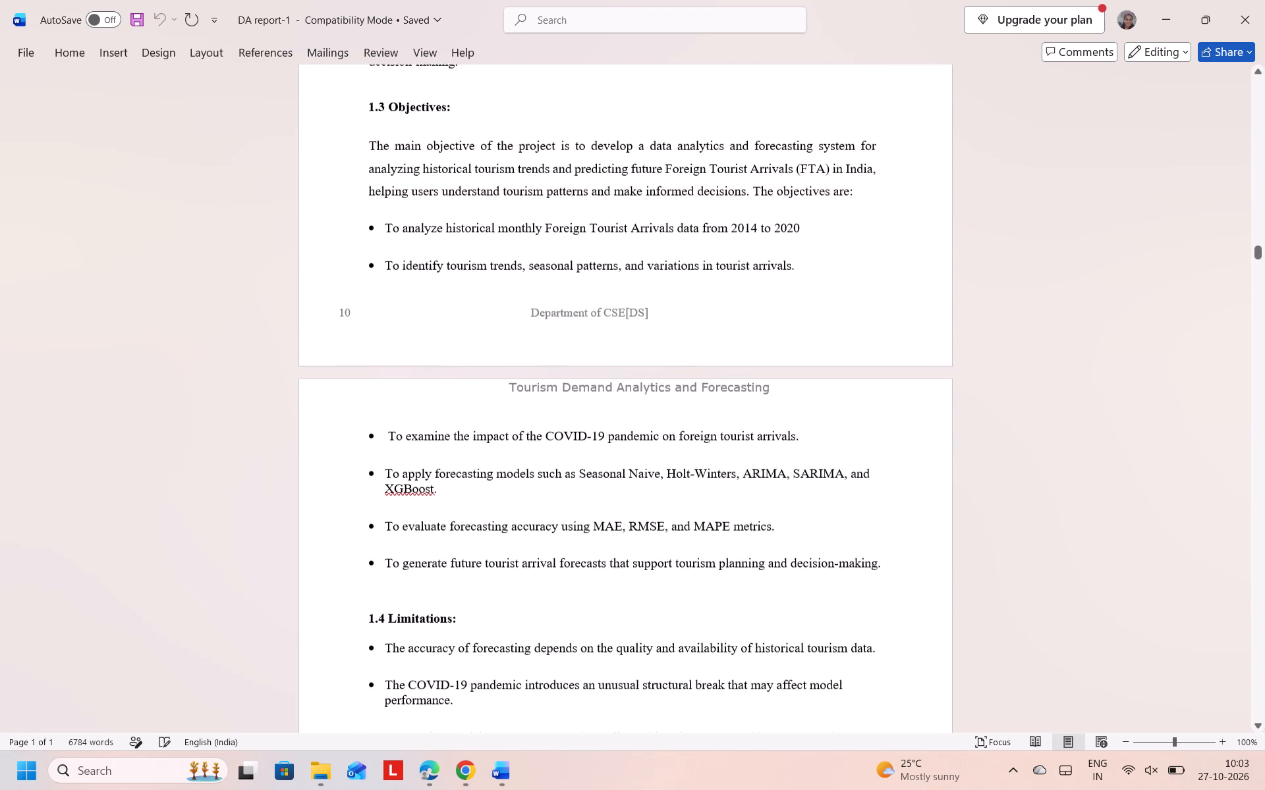
scroll(689, 287, "up", 2)
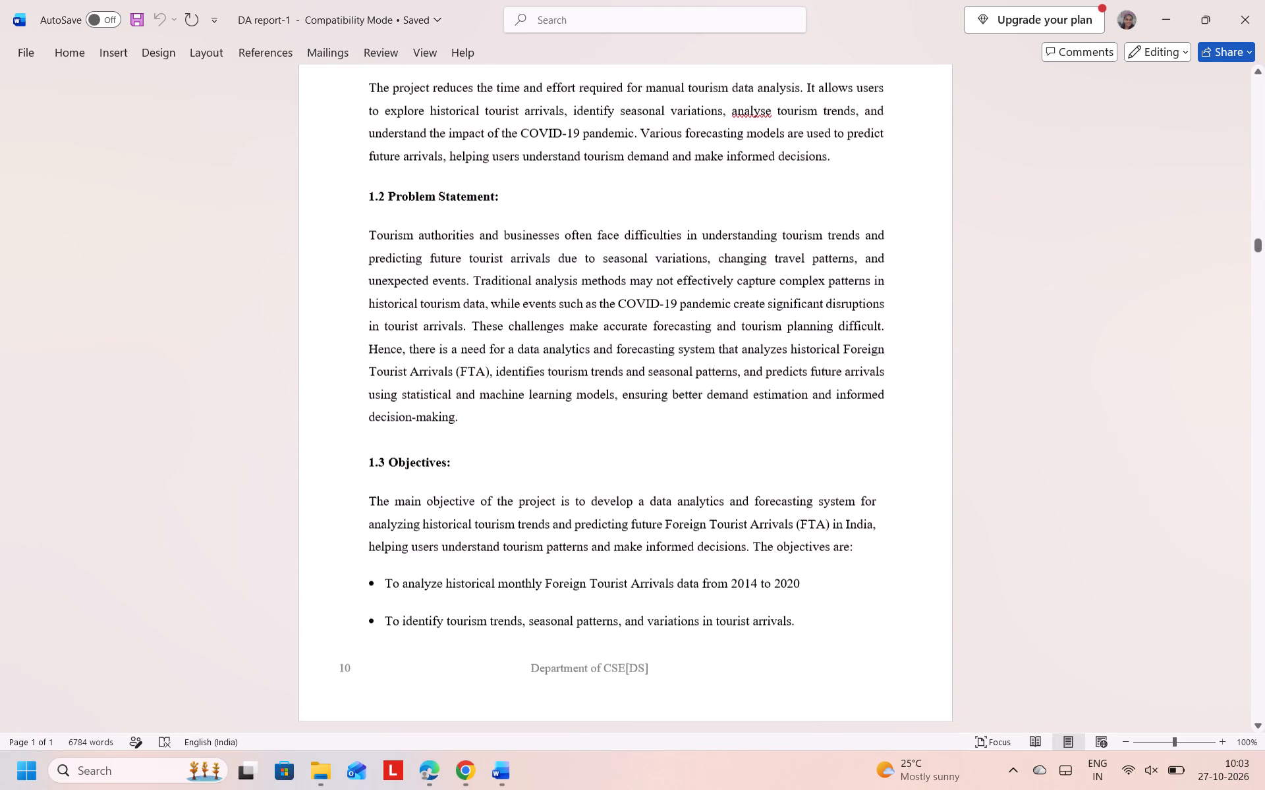
scroll(689, 287, "up", 1)
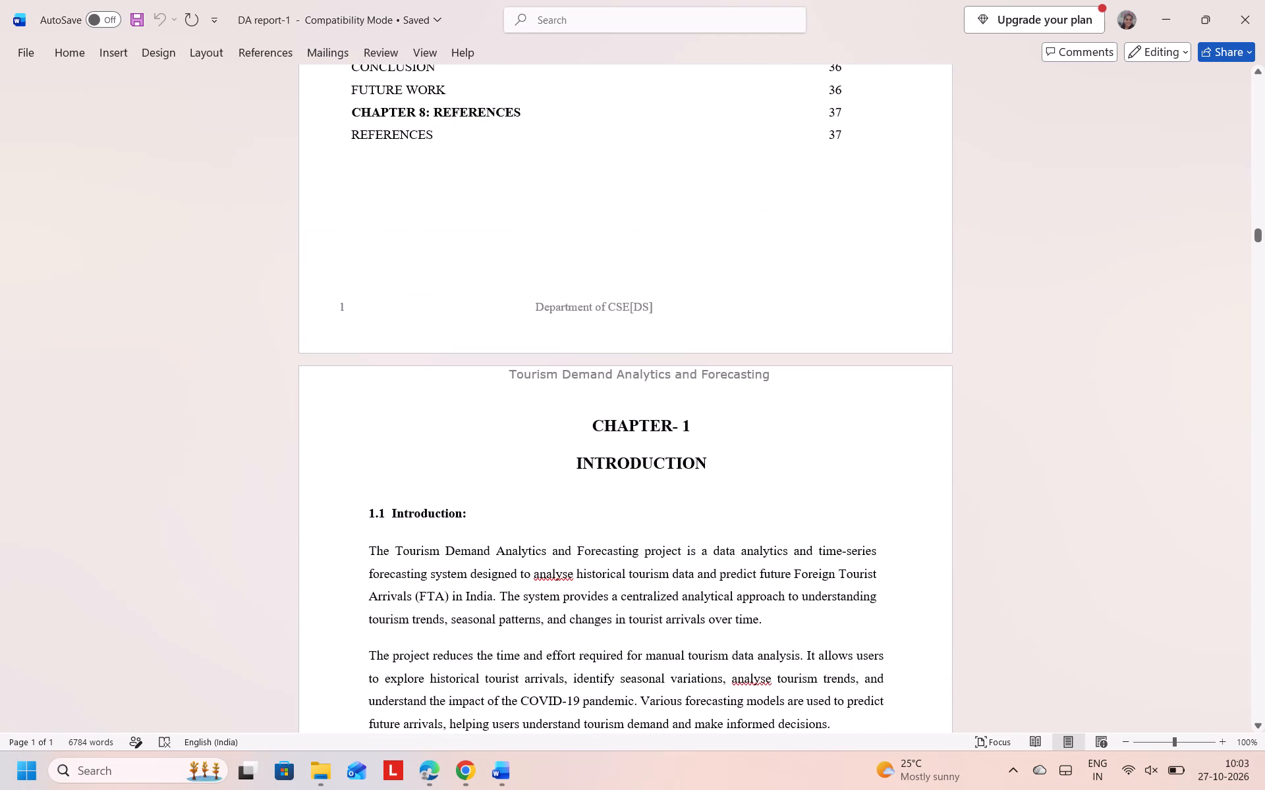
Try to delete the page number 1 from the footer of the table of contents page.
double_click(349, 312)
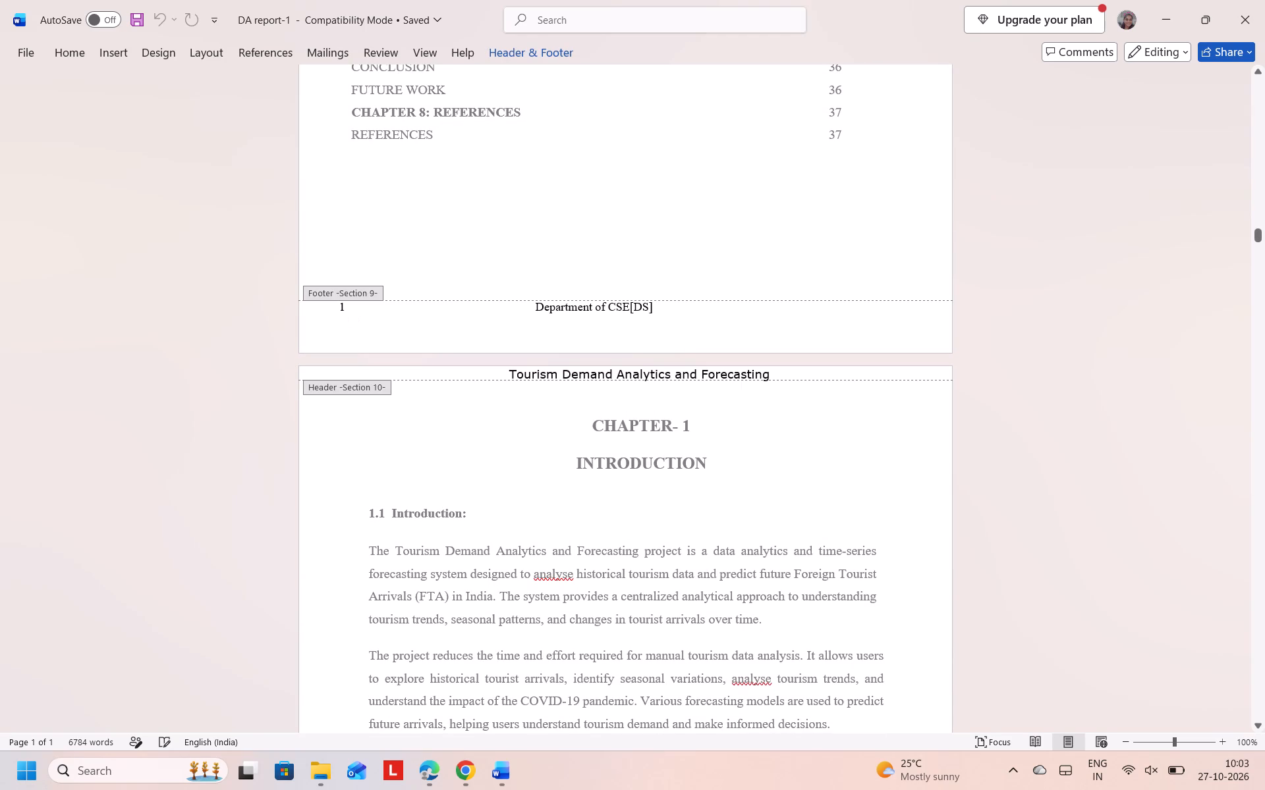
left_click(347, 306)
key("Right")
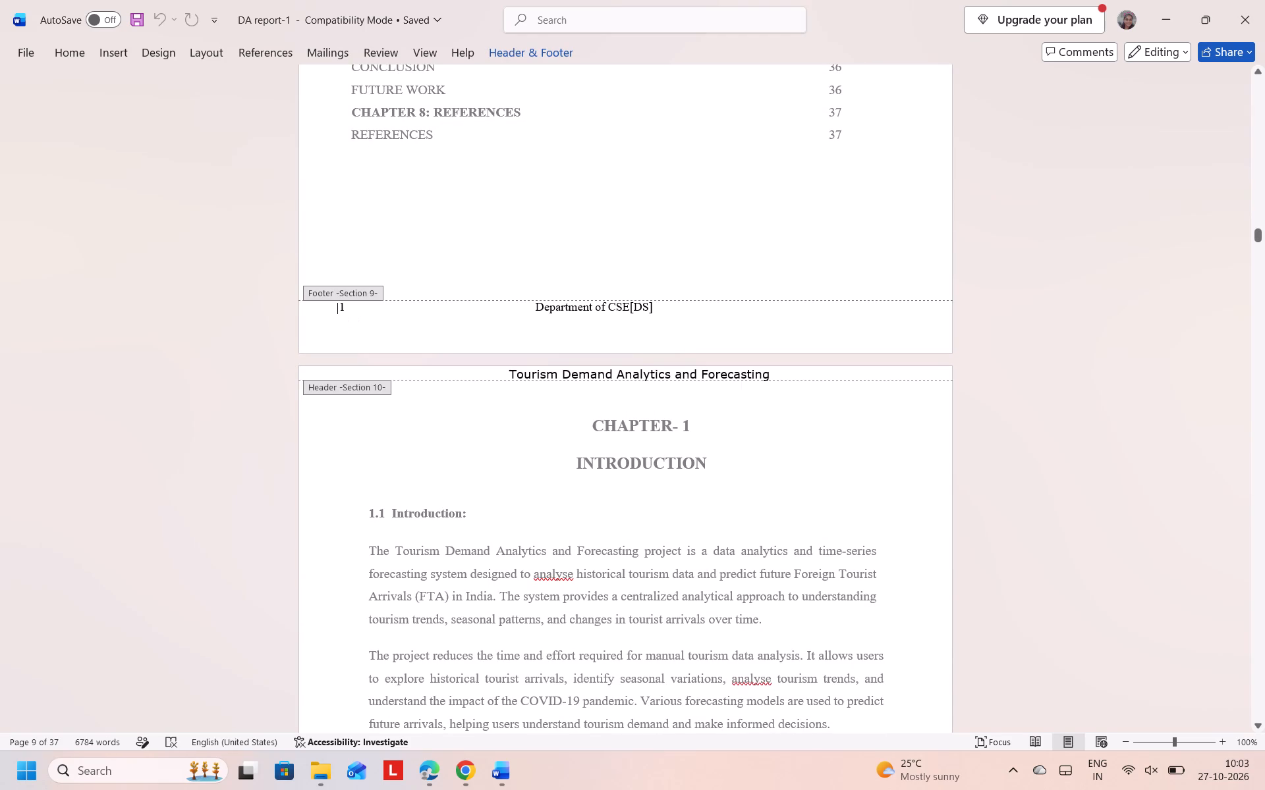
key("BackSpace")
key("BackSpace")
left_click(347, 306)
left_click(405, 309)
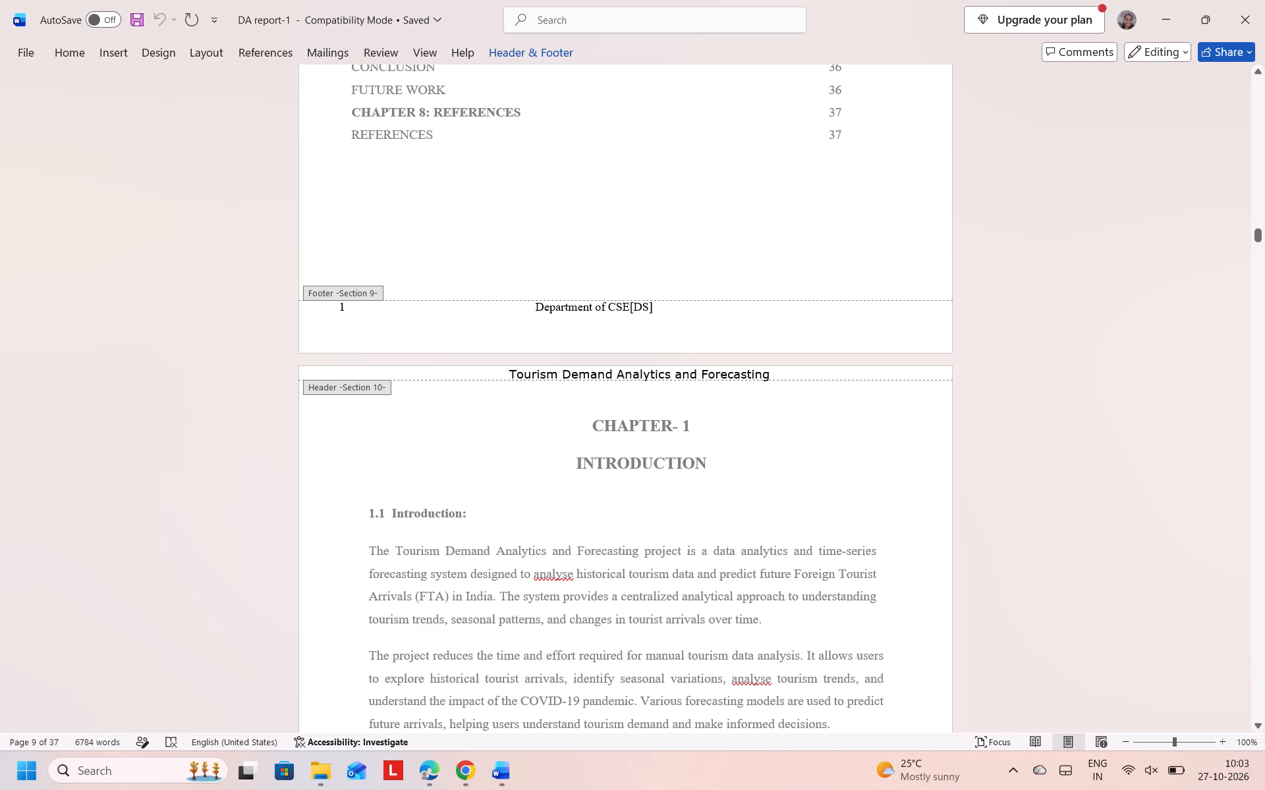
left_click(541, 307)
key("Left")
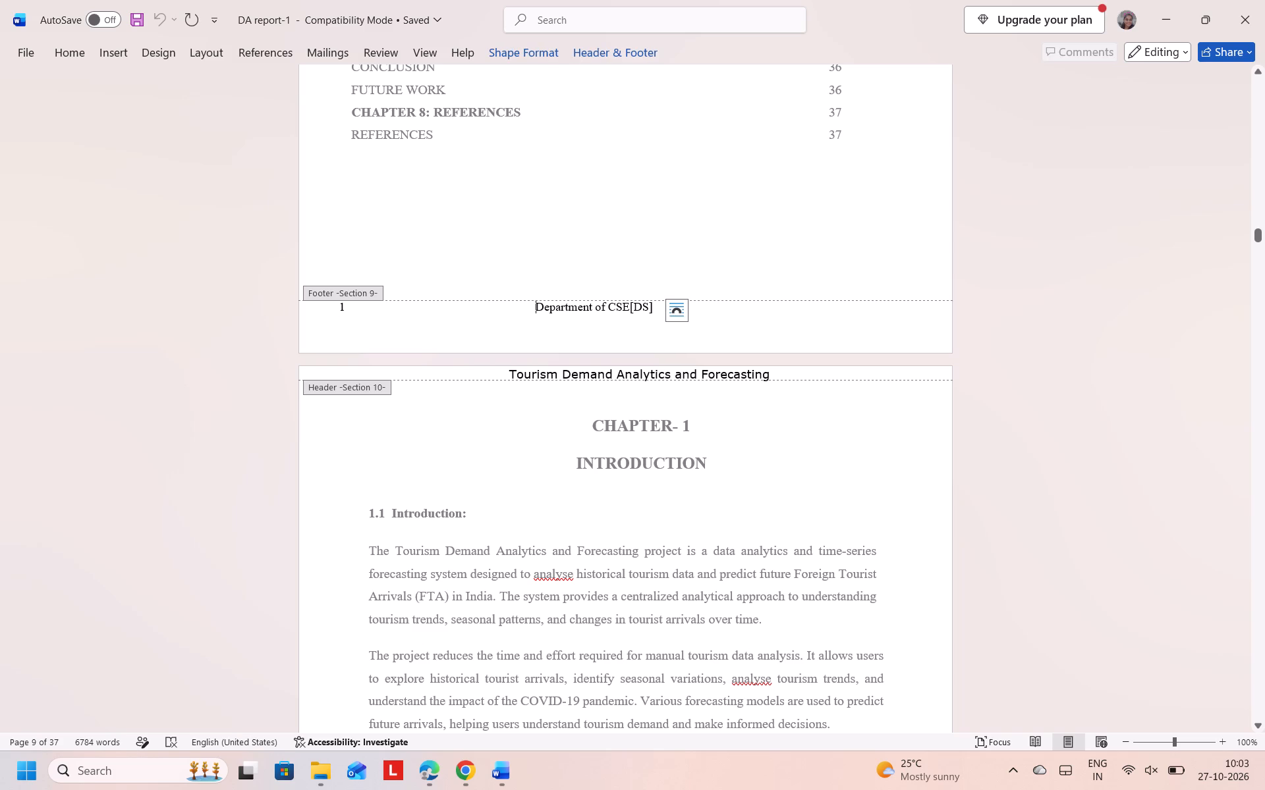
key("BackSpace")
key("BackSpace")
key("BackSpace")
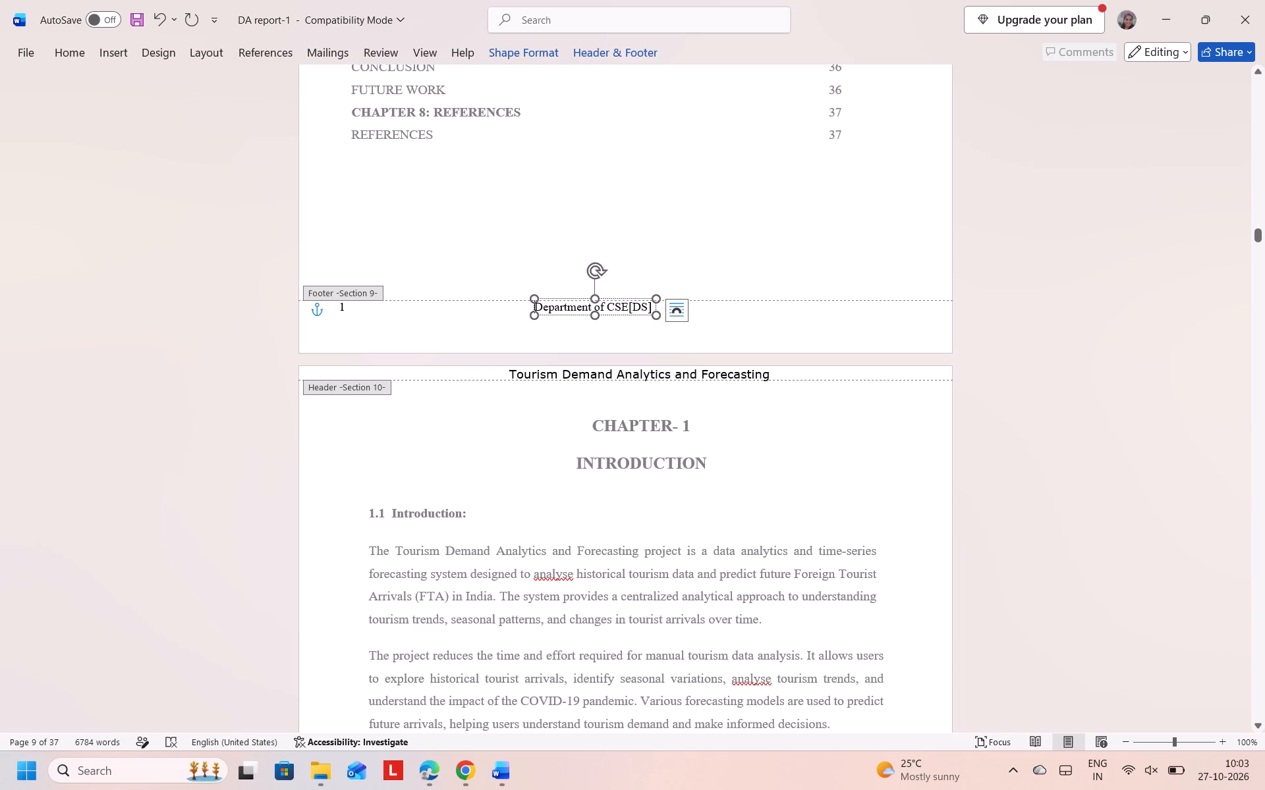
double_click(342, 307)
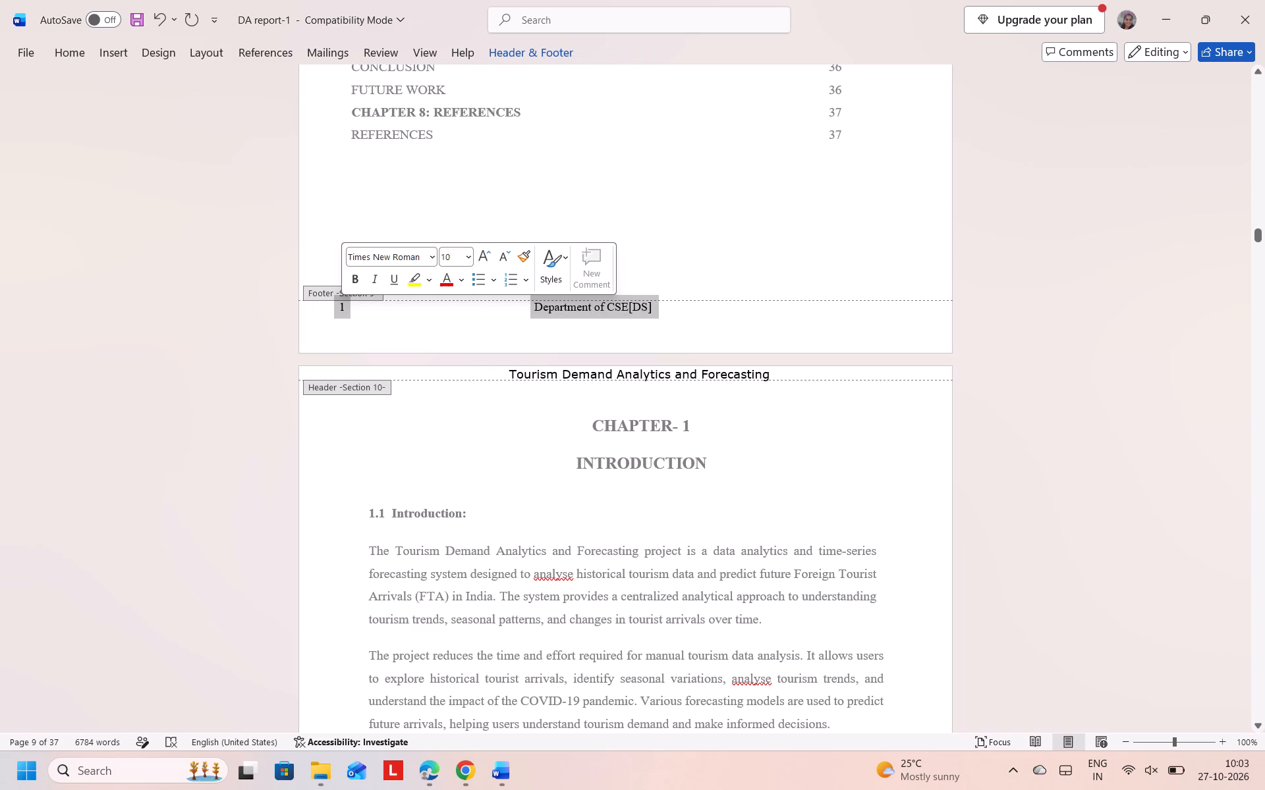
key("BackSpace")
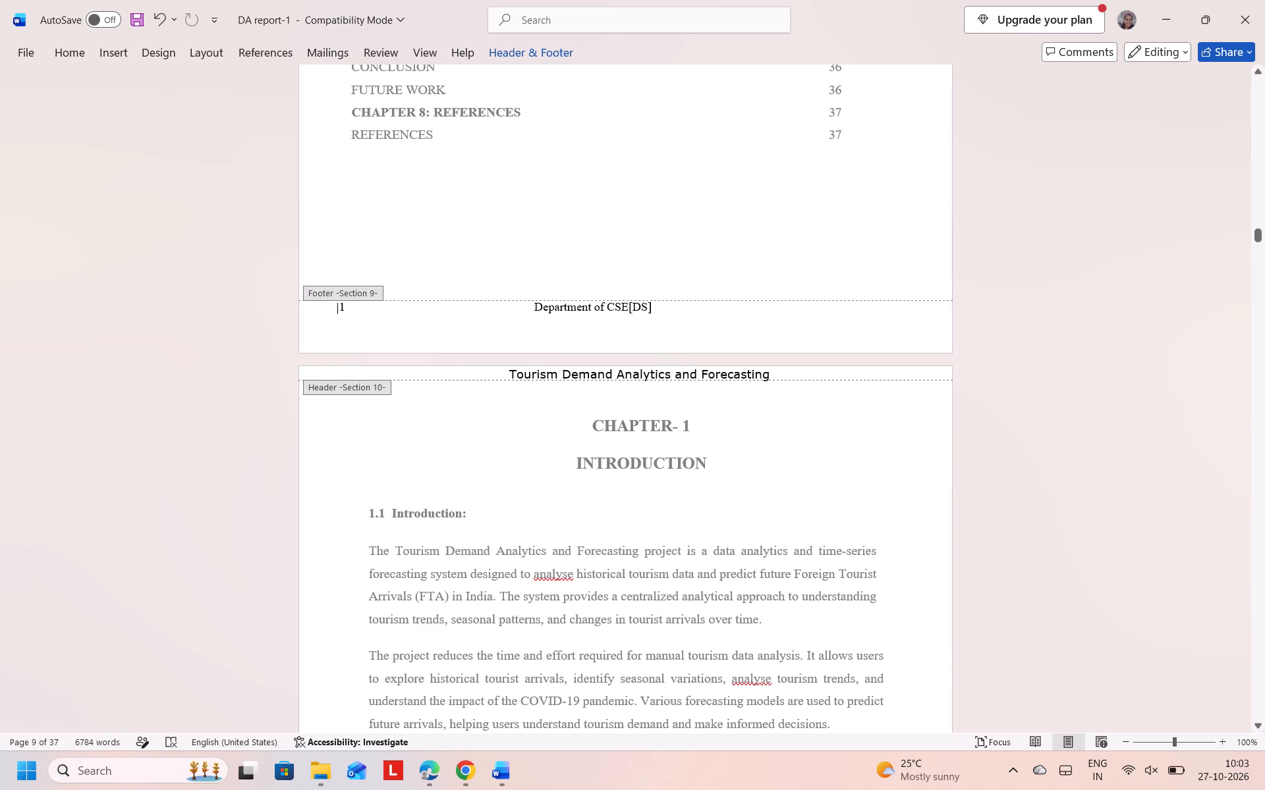
Insert a Plain Number 3 page number at the bottom of the page in the Section 9 footer.
left_click(514, 50)
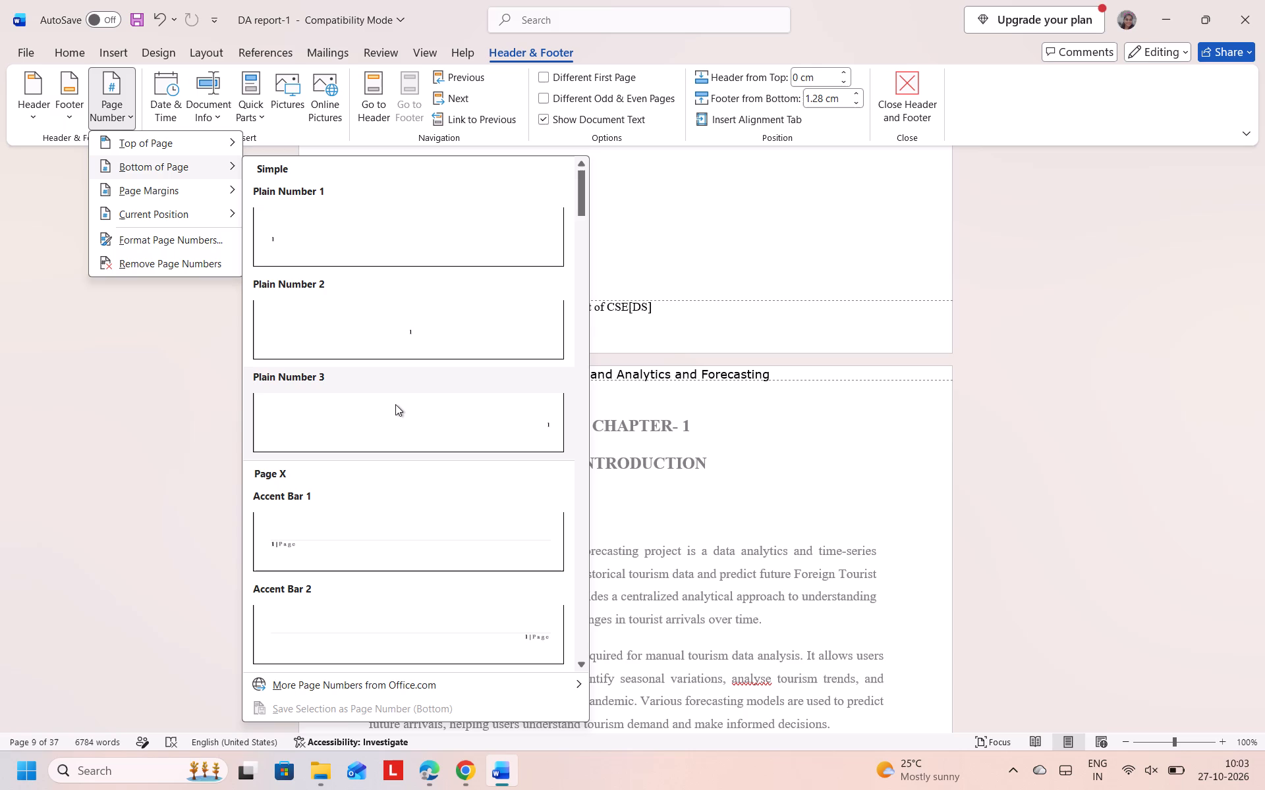
left_click(532, 408)
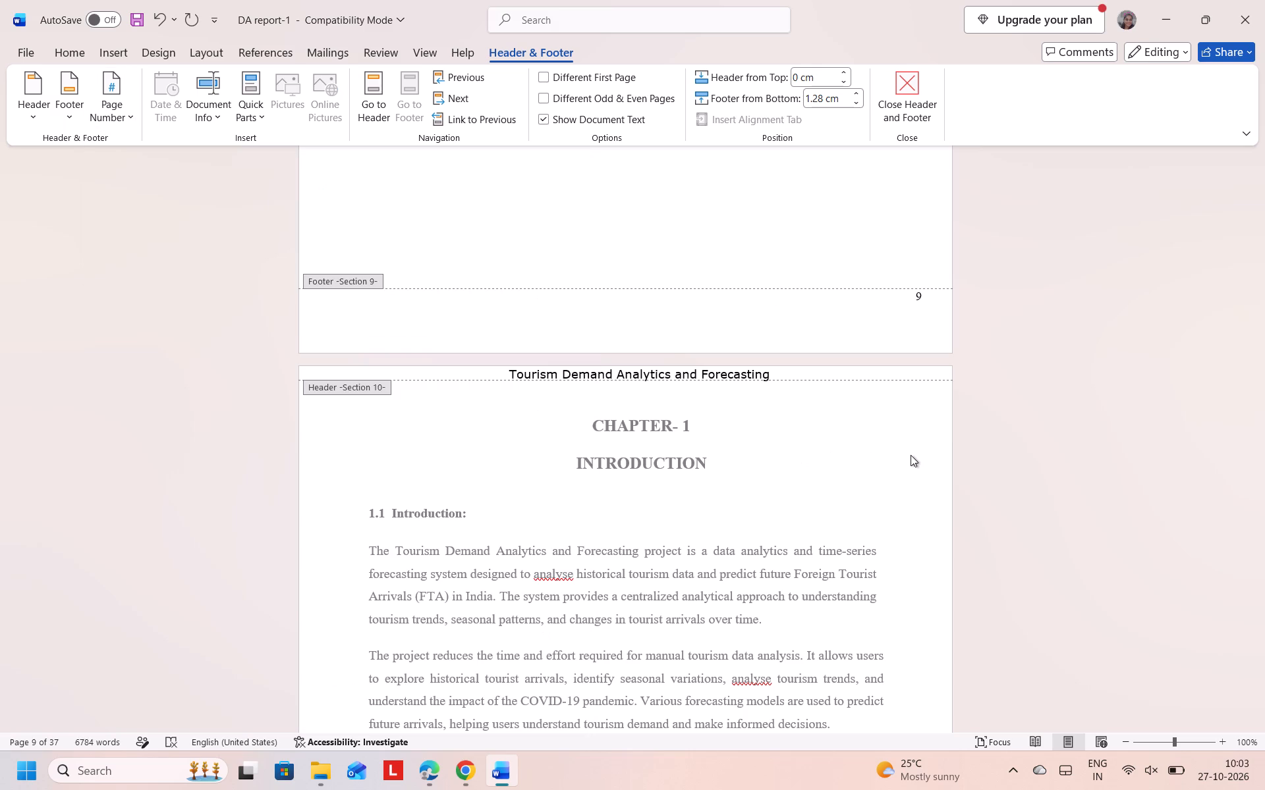
Check the footer page numbers in Chapter 1 and the front matter up to the table of contents, and leave header and footer editing.
scroll(911, 455, "down", 3)
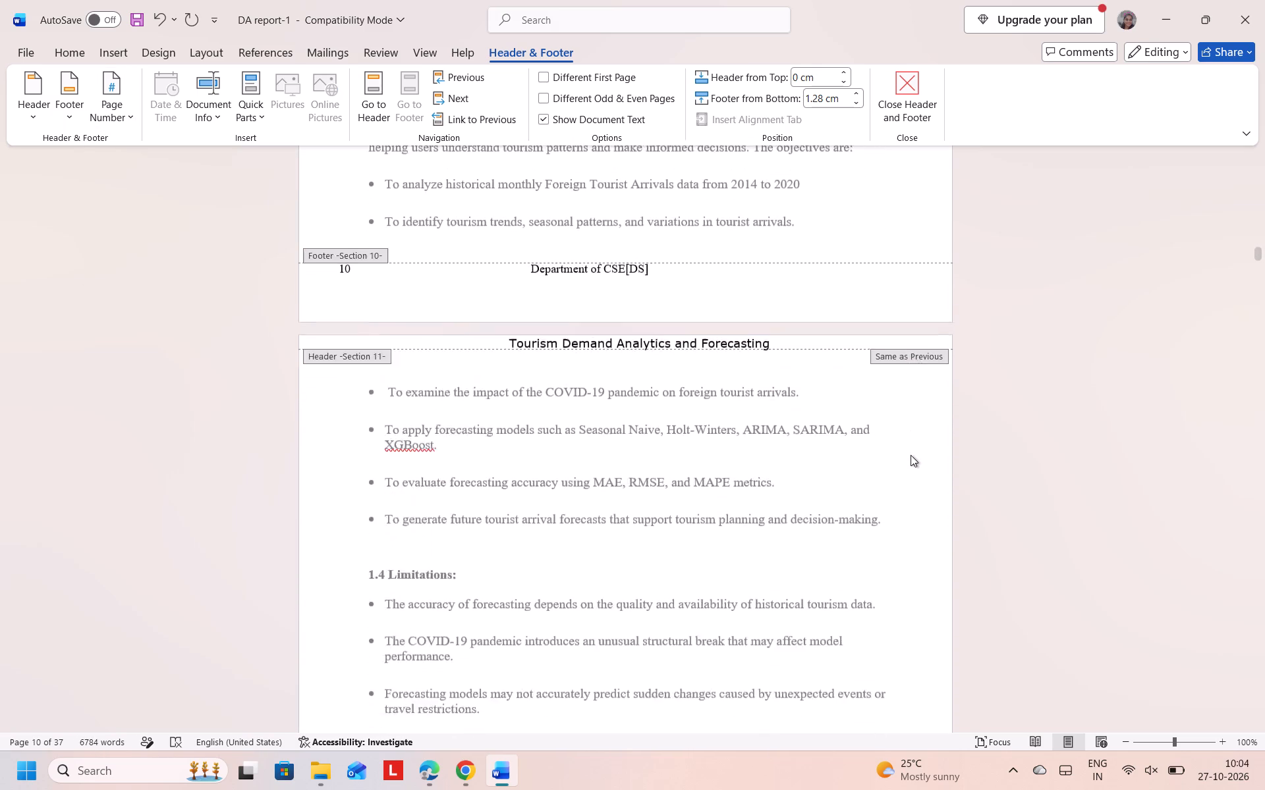
scroll(911, 455, "down", 3)
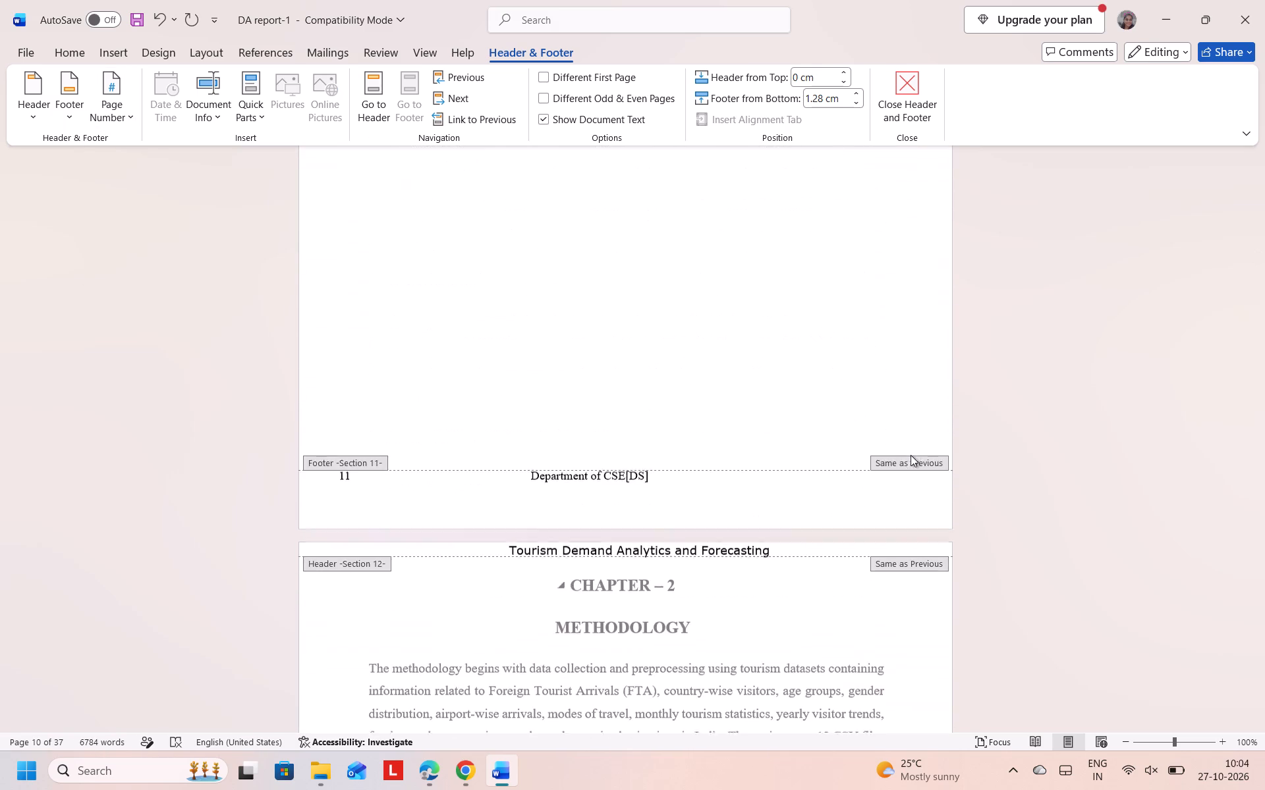
scroll(911, 455, "down", 1)
scroll(911, 455, "up", 3)
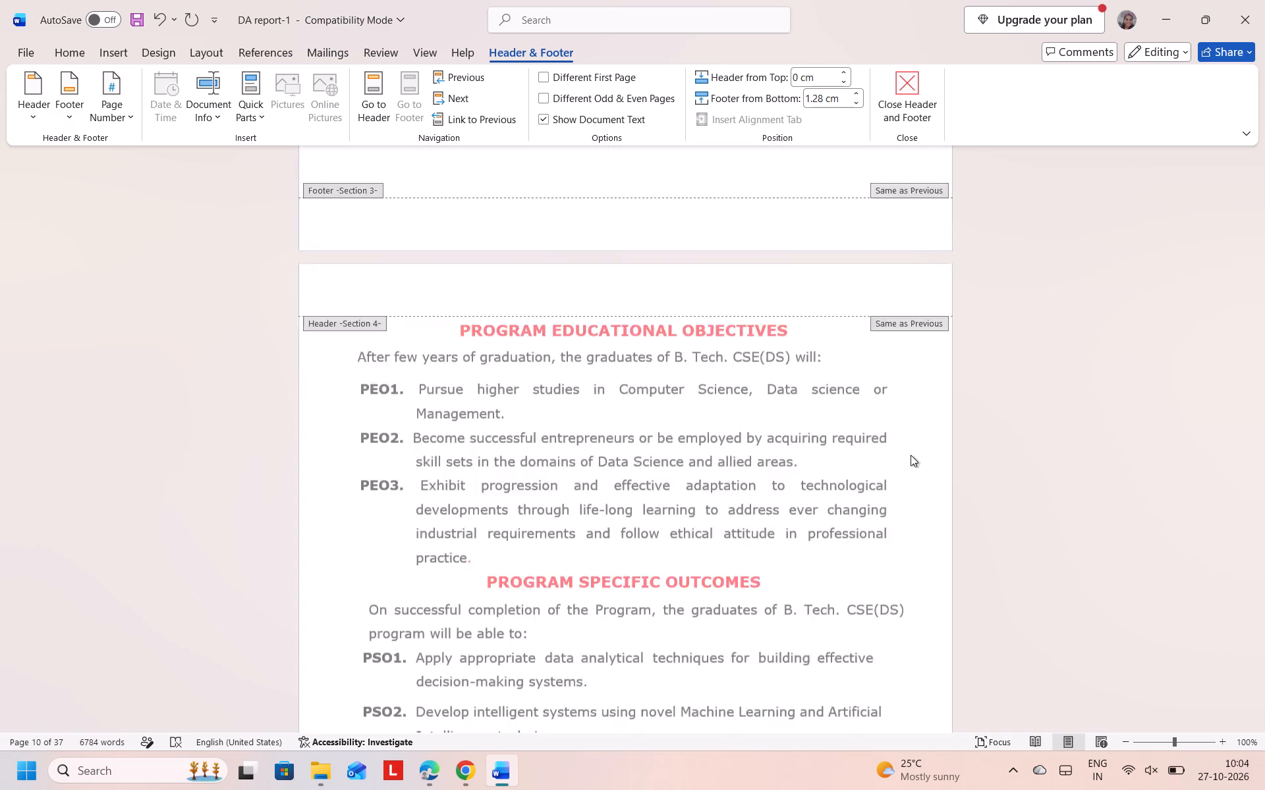
scroll(911, 455, "down", 3)
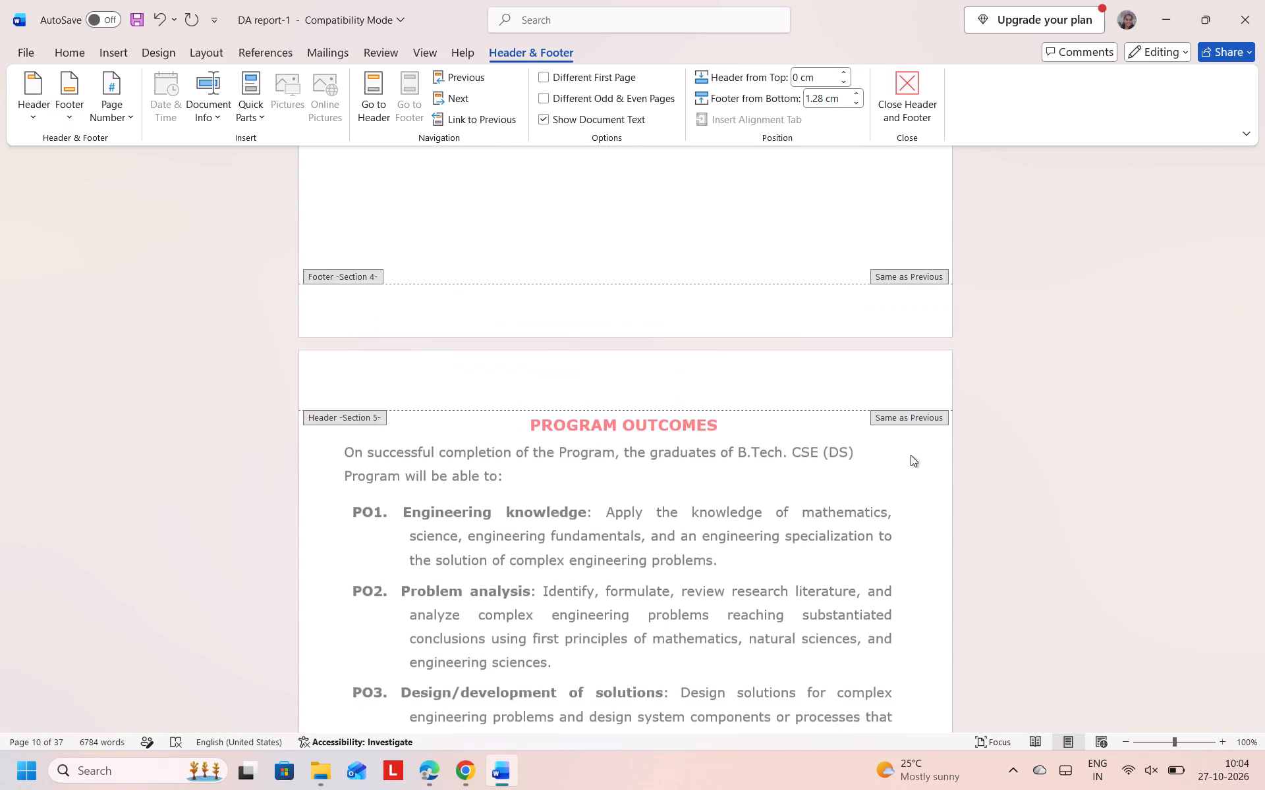
scroll(911, 455, "down", 4)
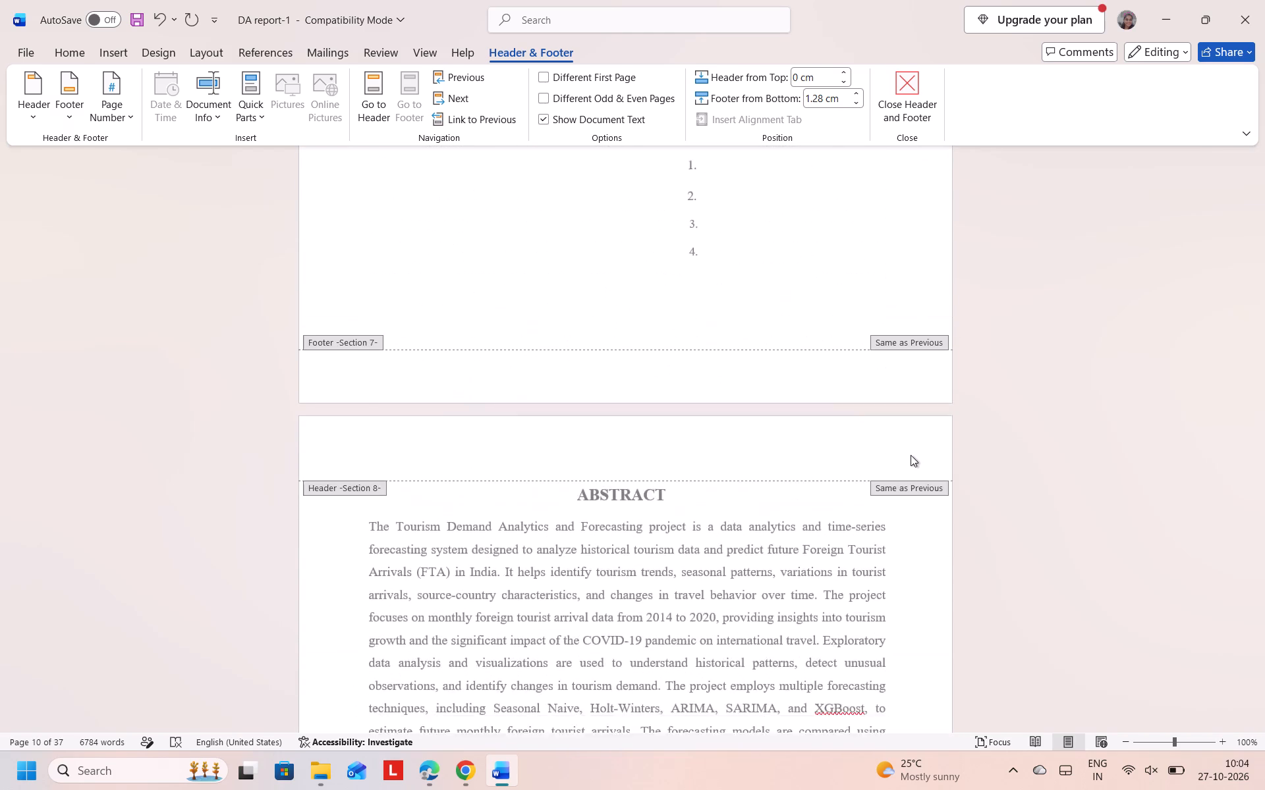
scroll(911, 455, "down", 3)
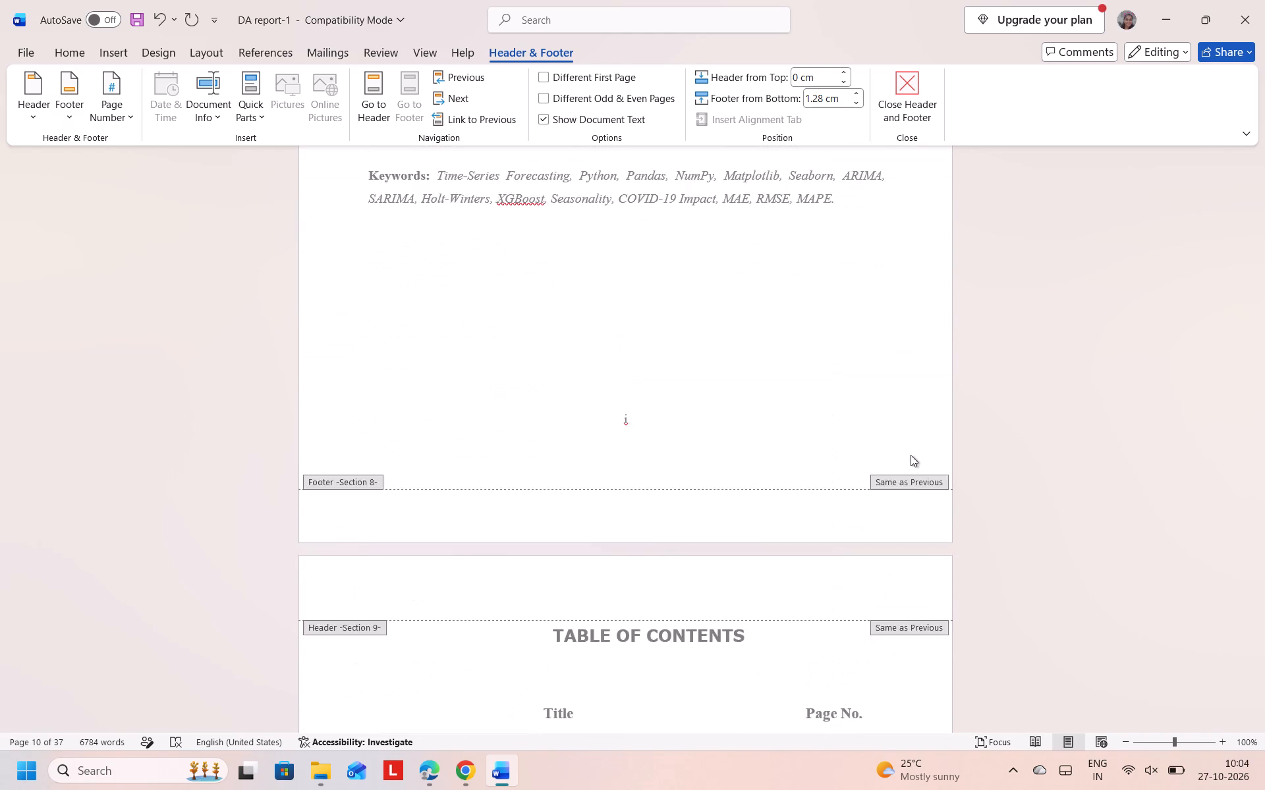
scroll(911, 455, "down", 2)
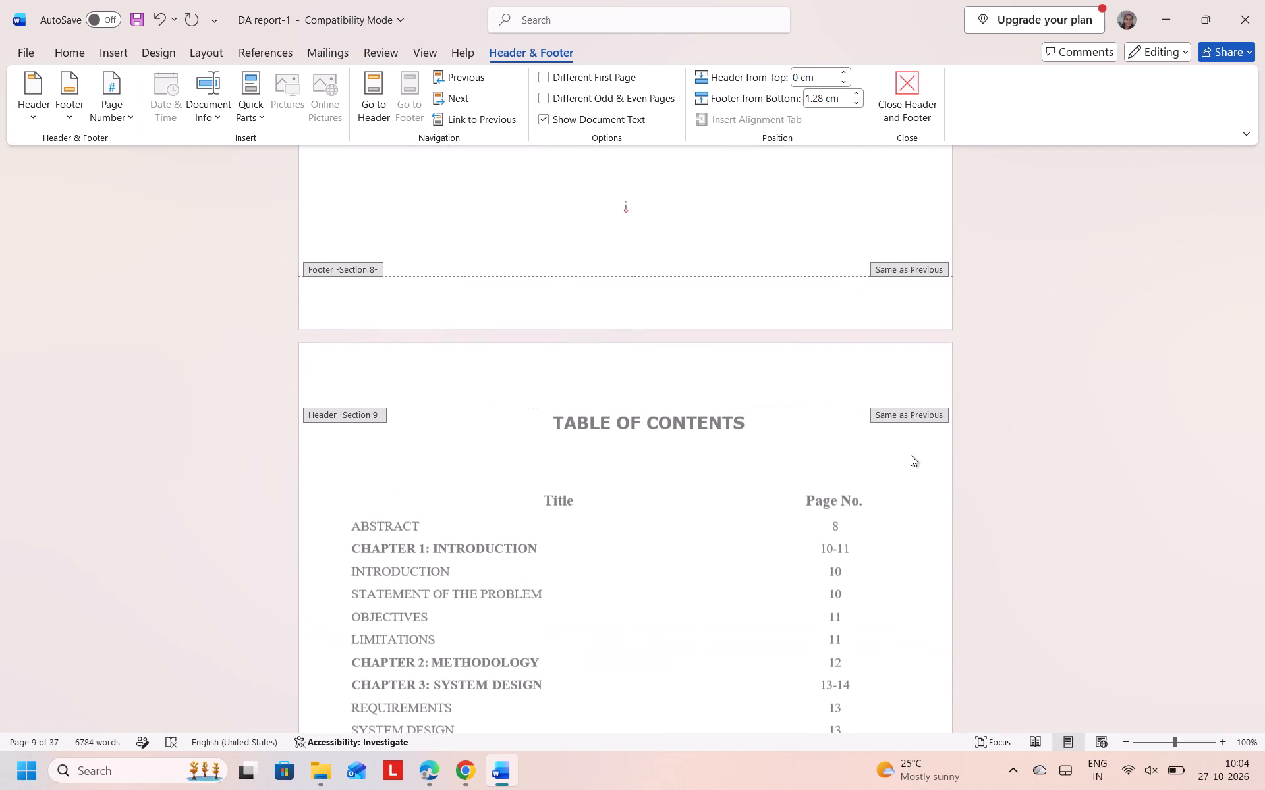
left_click(1042, 474)
left_click(1042, 474)
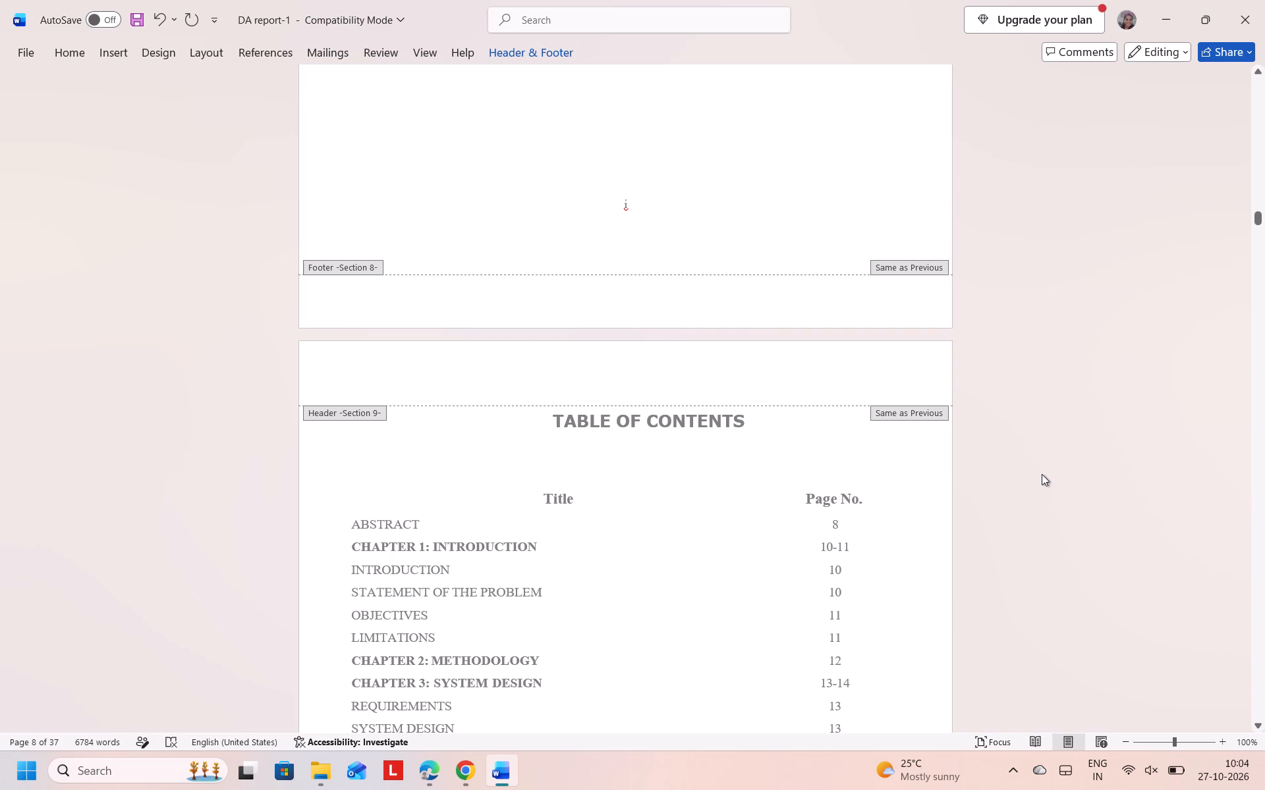
left_click(546, 55)
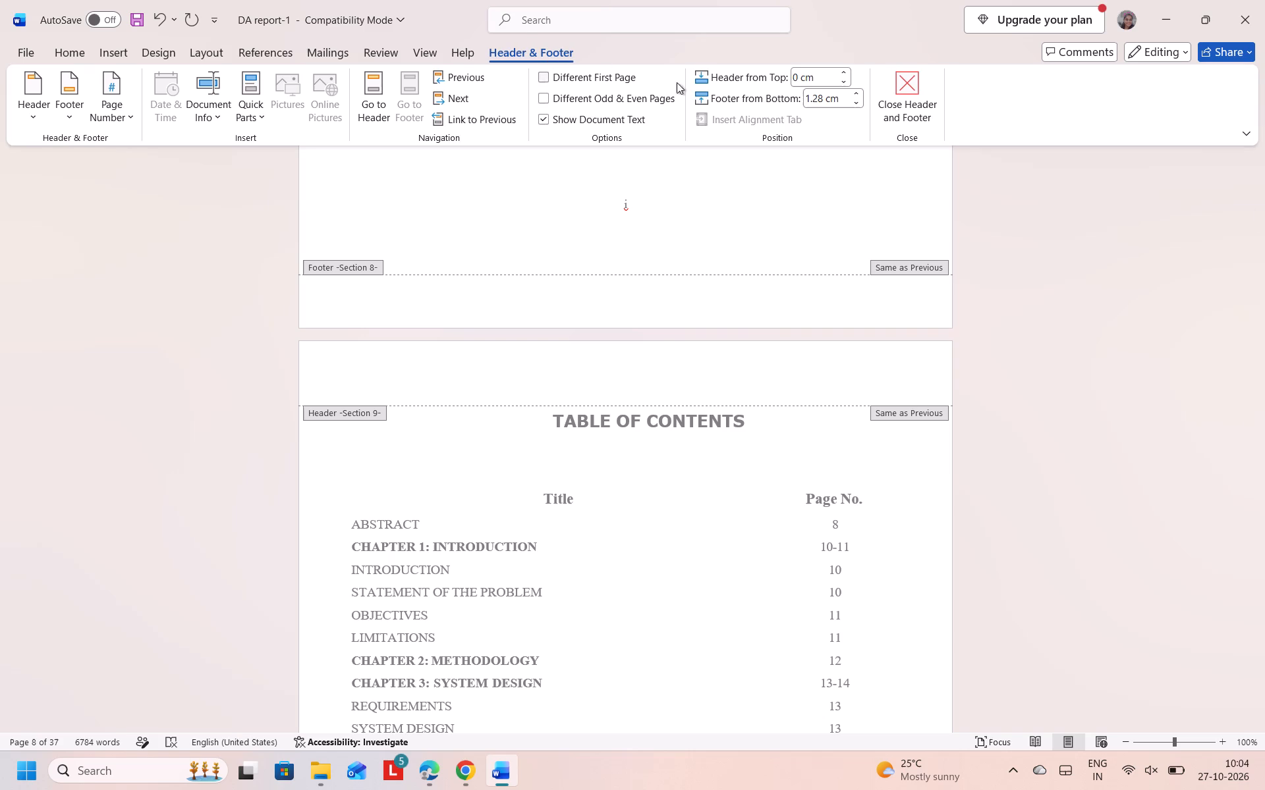
left_click(901, 96)
Replace the Section 10 footer with a Plain Number 3 page number at the bottom of the page and leave footer editing.
scroll(1072, 384, "down", 1)
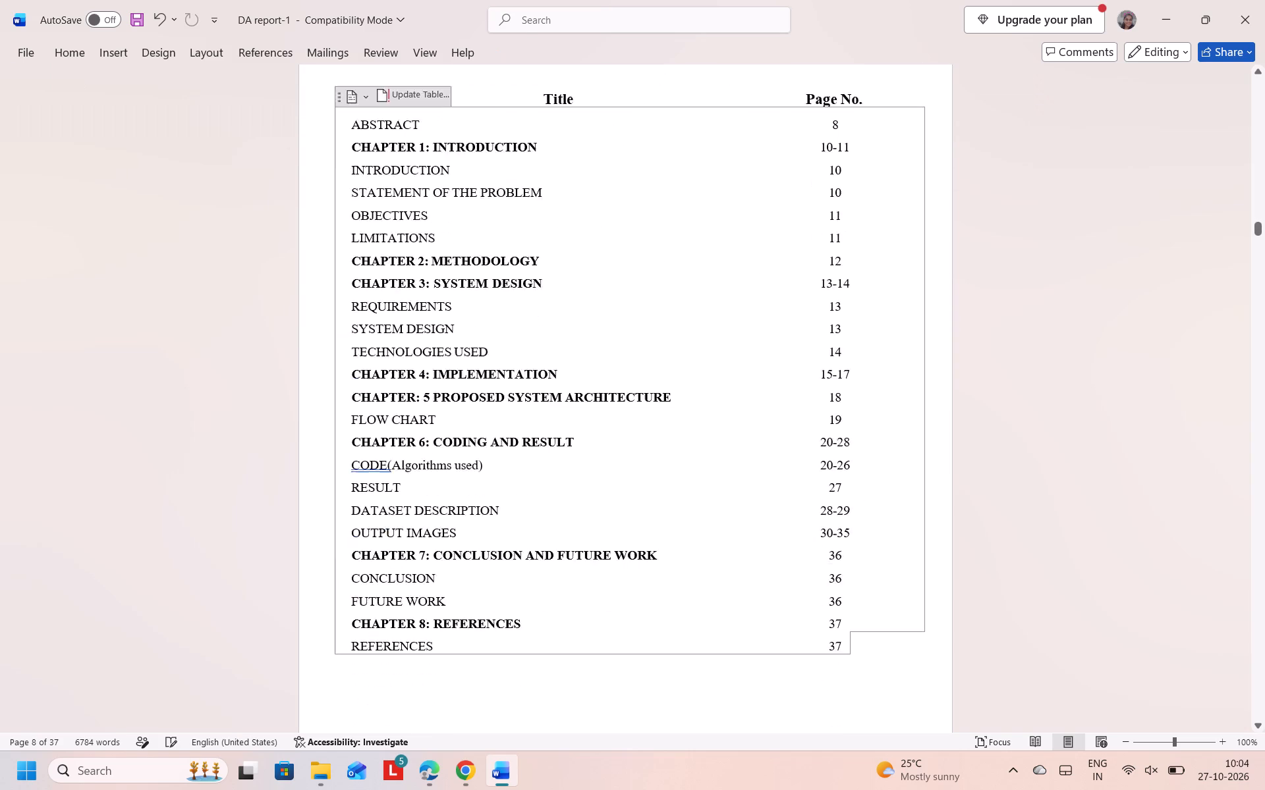
scroll(1072, 384, "down", 2)
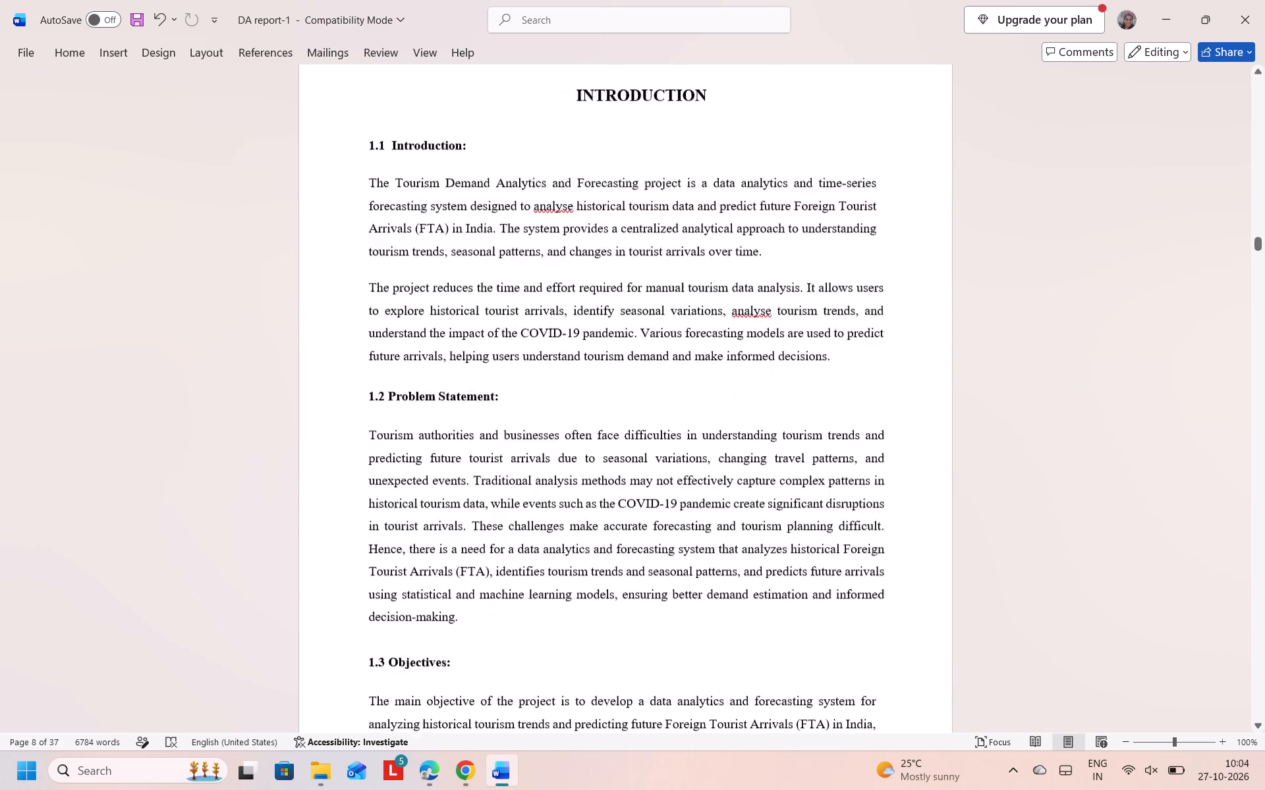
scroll(1072, 384, "down", 4)
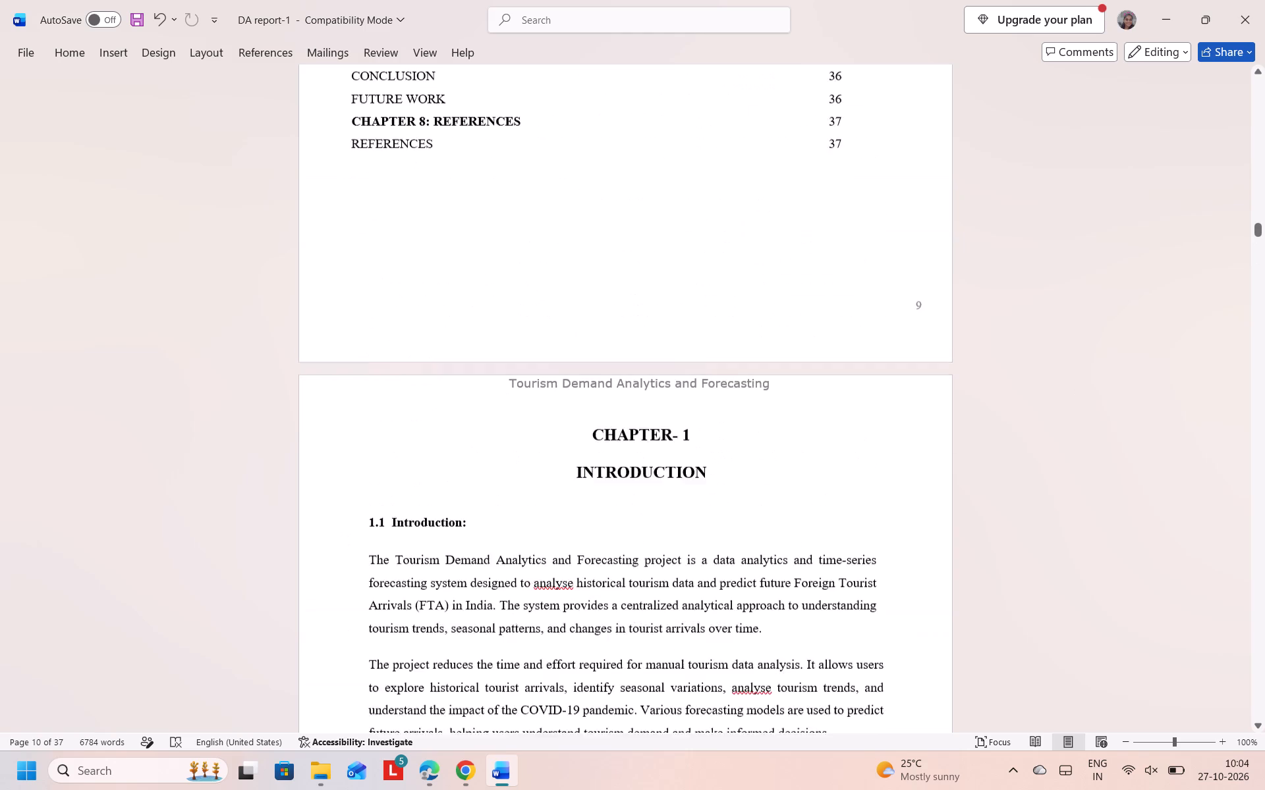
scroll(1072, 384, "down", 1)
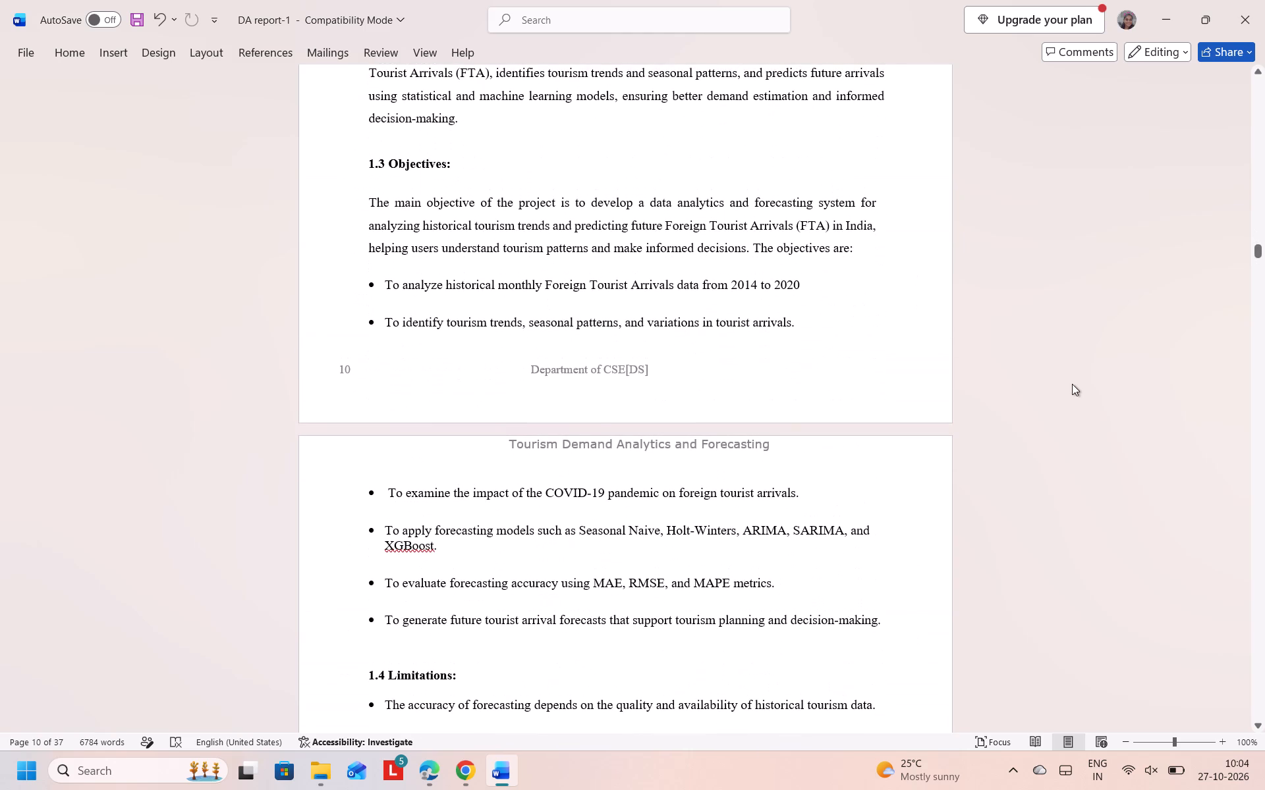
double_click(362, 373)
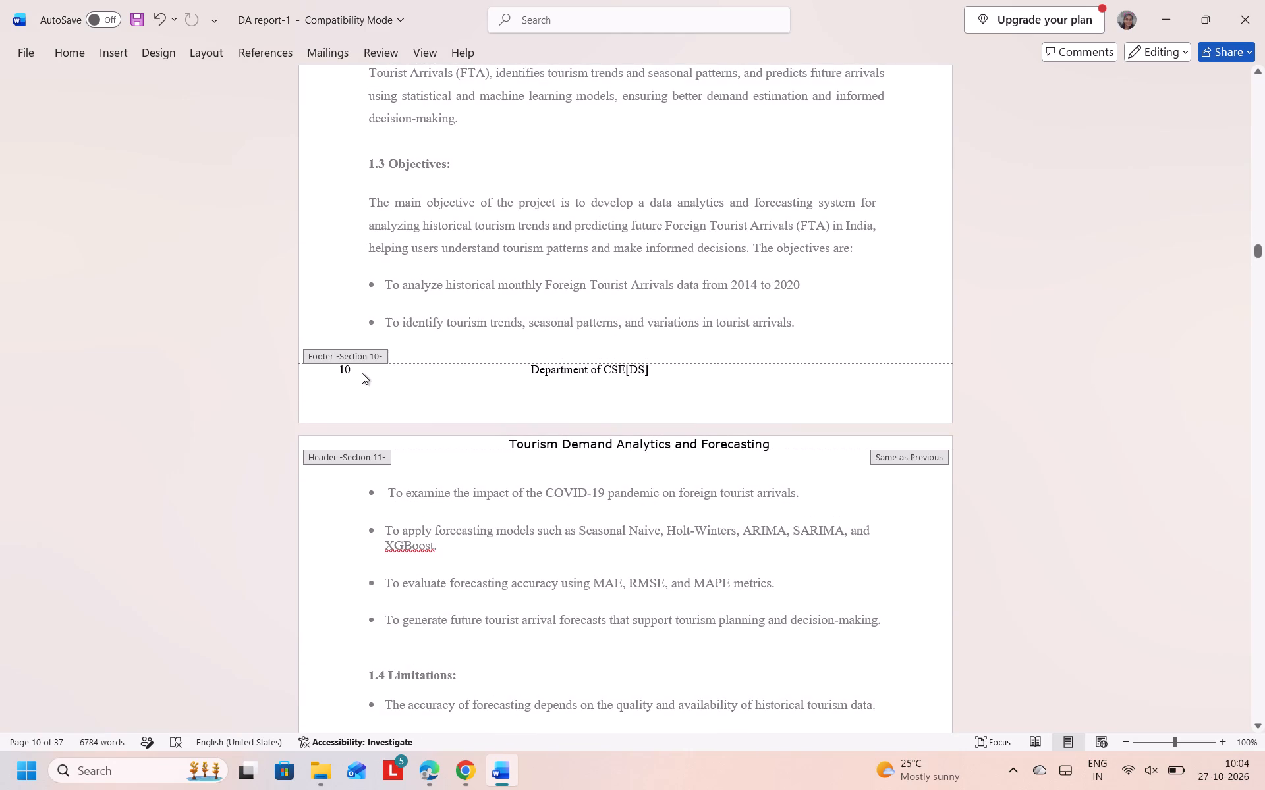
left_click(522, 49)
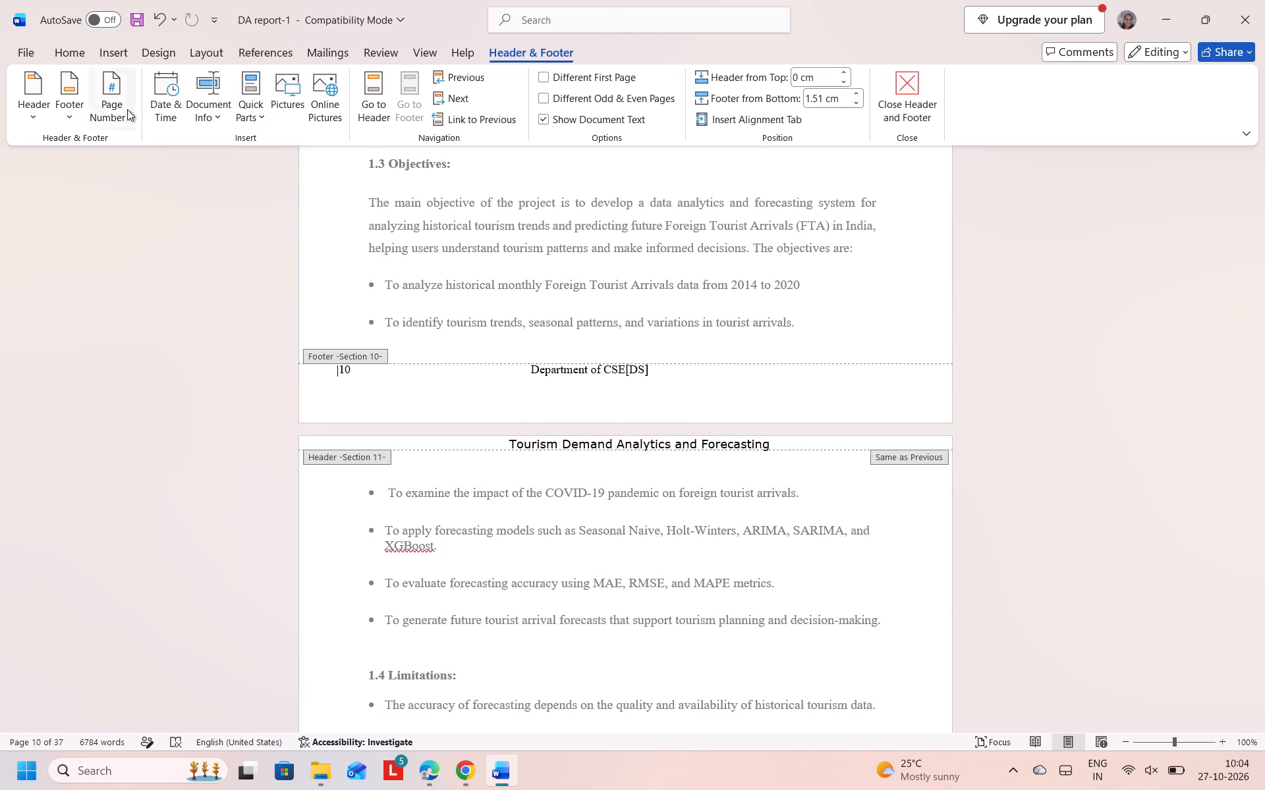
left_click(127, 109)
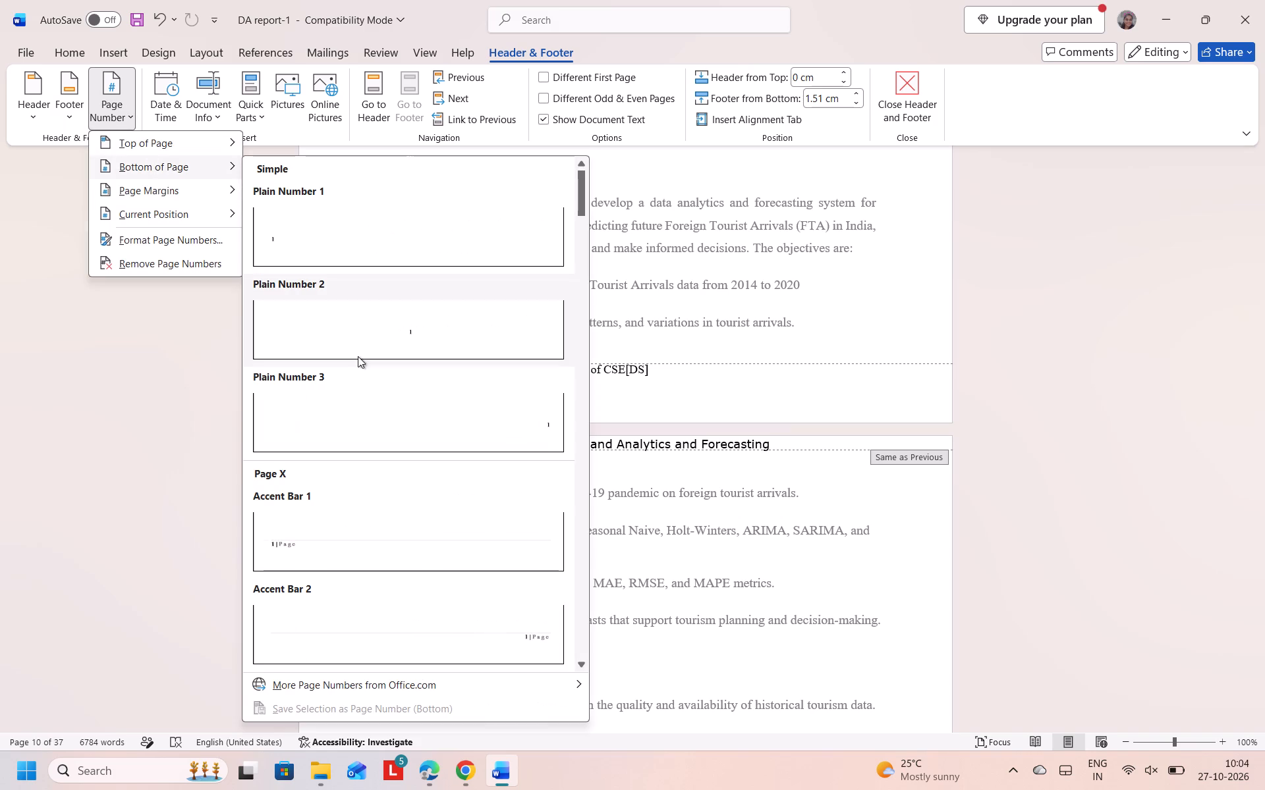
left_click(358, 394)
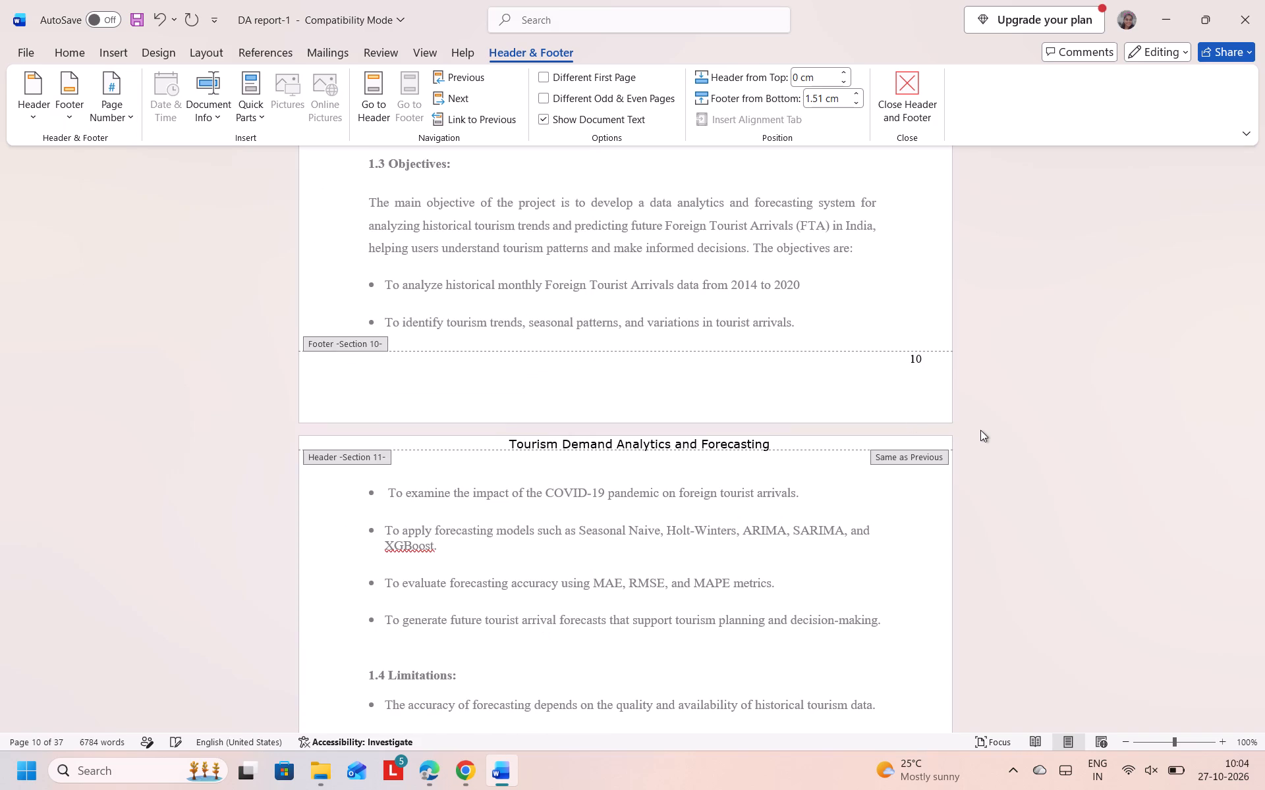
scroll(980, 430, "down", 3)
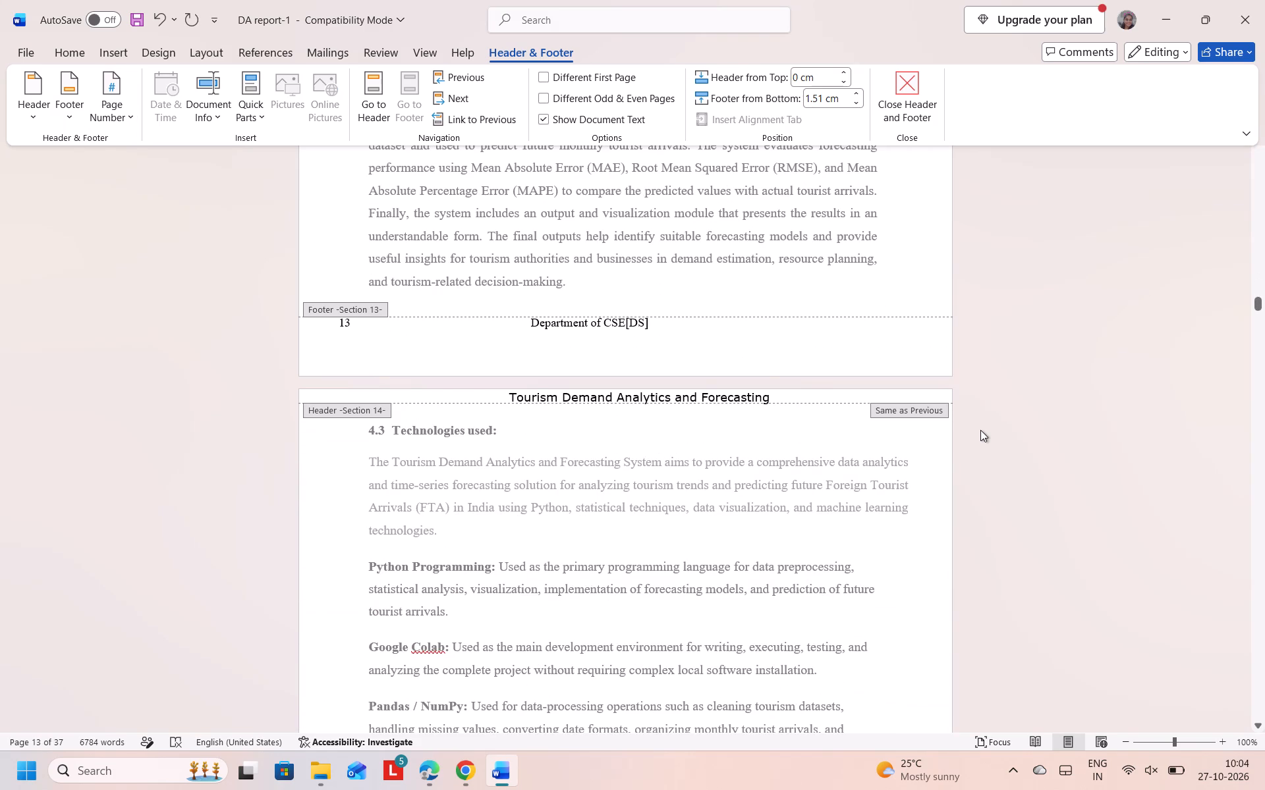
scroll(980, 430, "up", 1)
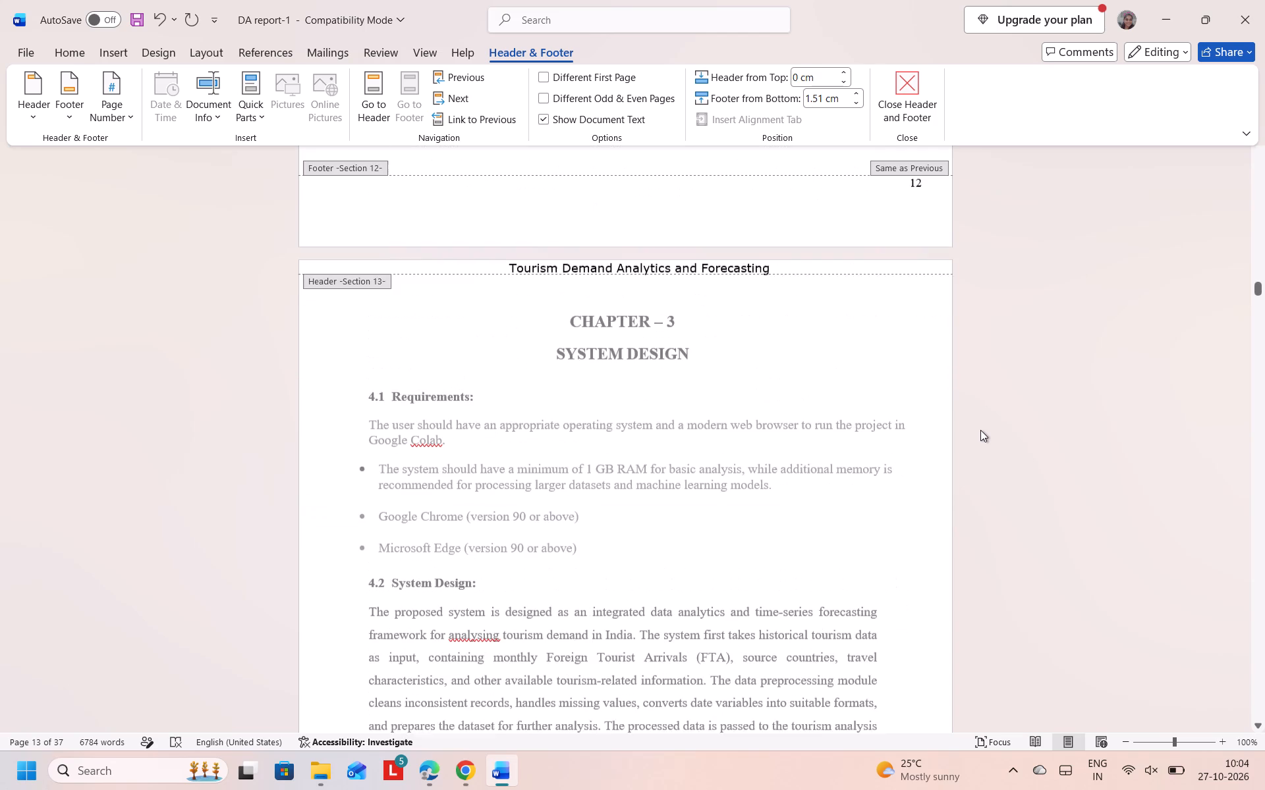
scroll(980, 430, "up", 1)
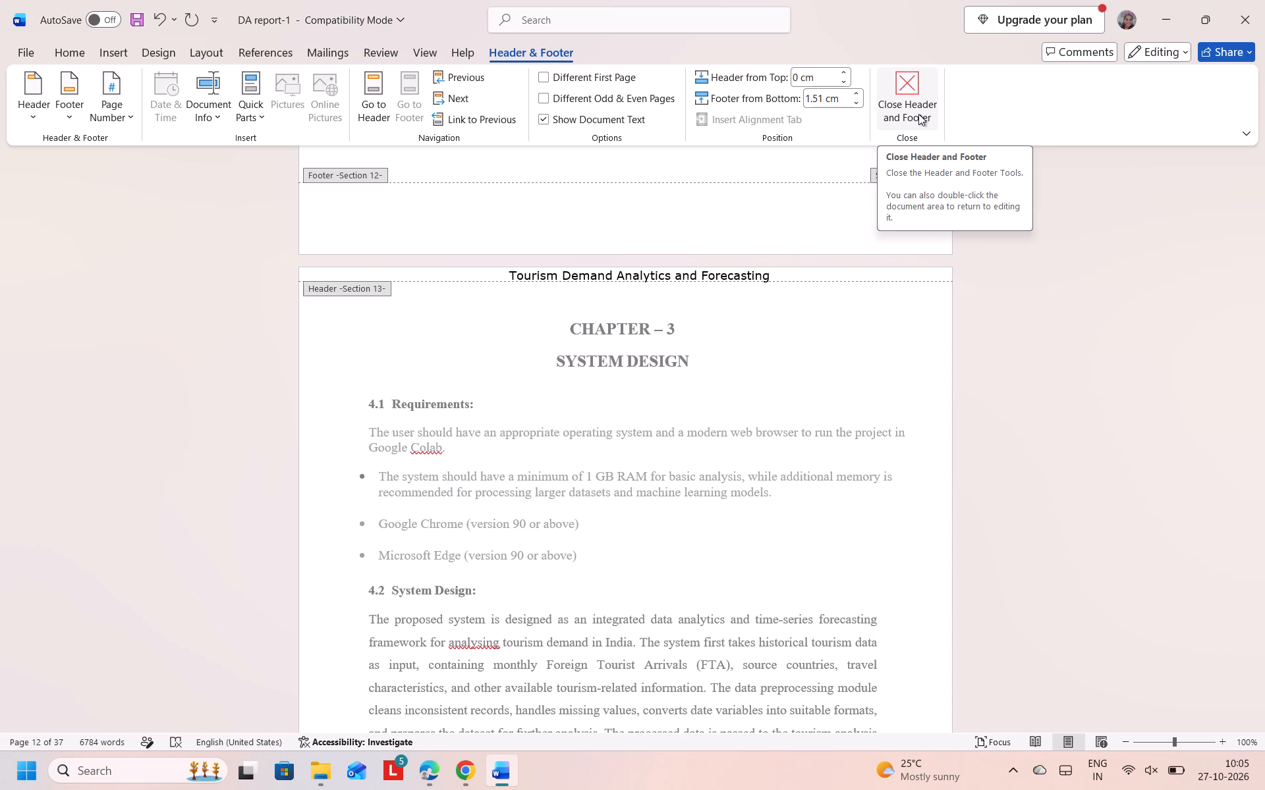
left_click(918, 114)
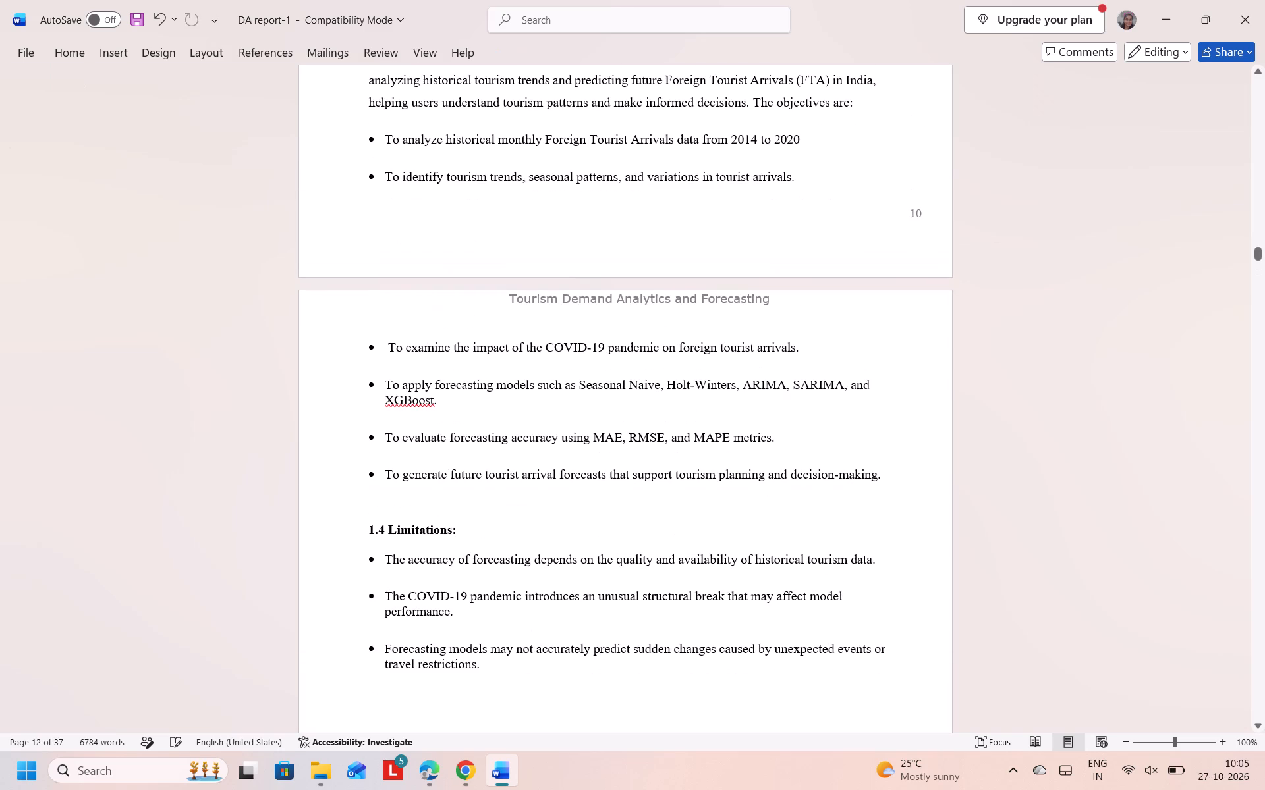
Replace the Section 13 footer, below the Chapter 3 System Design text, with a Plain Number 3 bottom-of-page number.
scroll(974, 309, "down", 2)
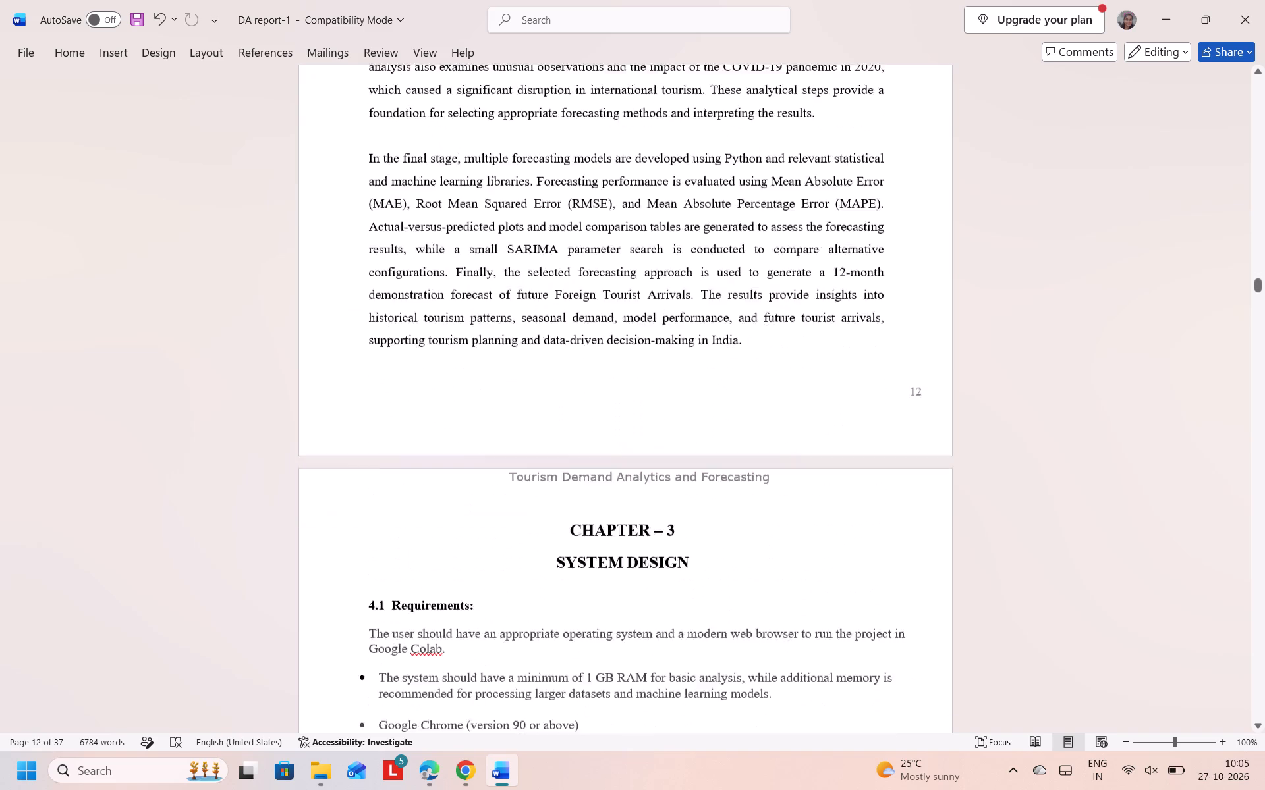
scroll(974, 309, "down", 3)
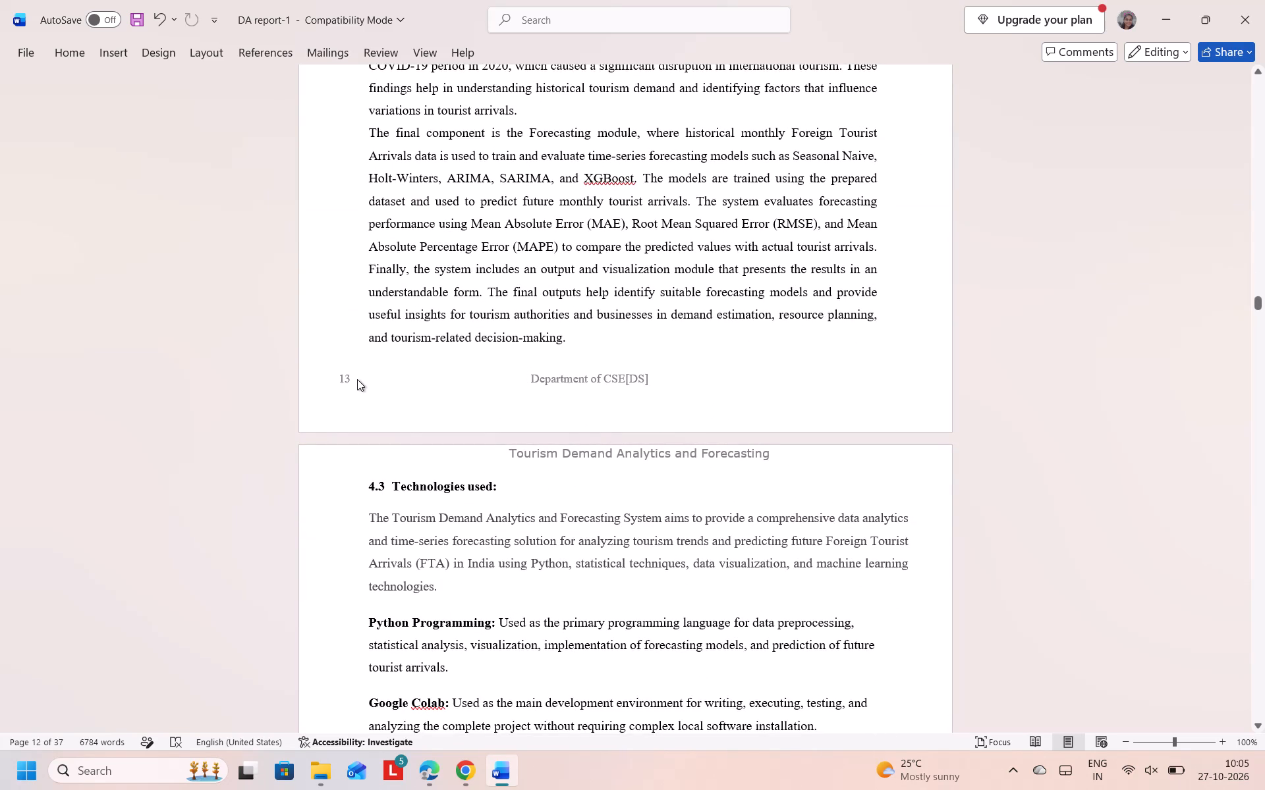
left_click(357, 379)
double_click(357, 379)
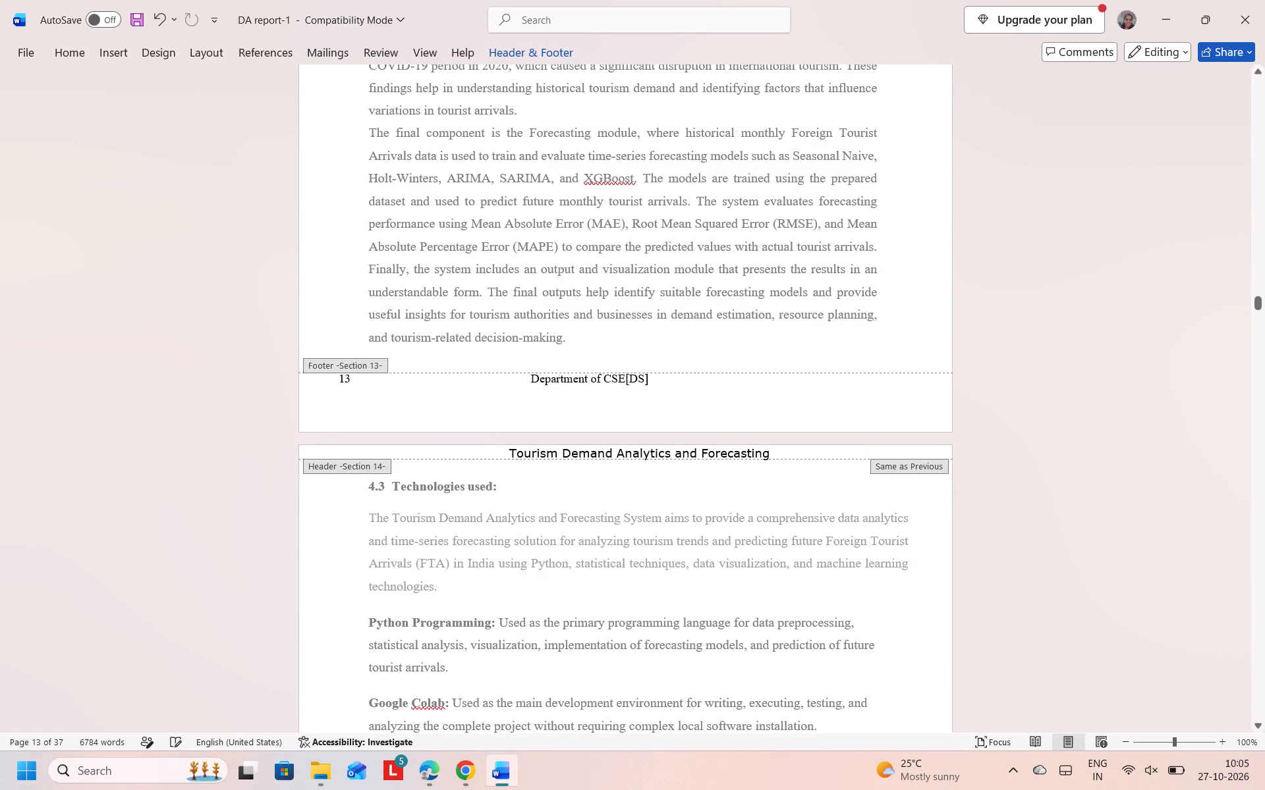
left_click(543, 50)
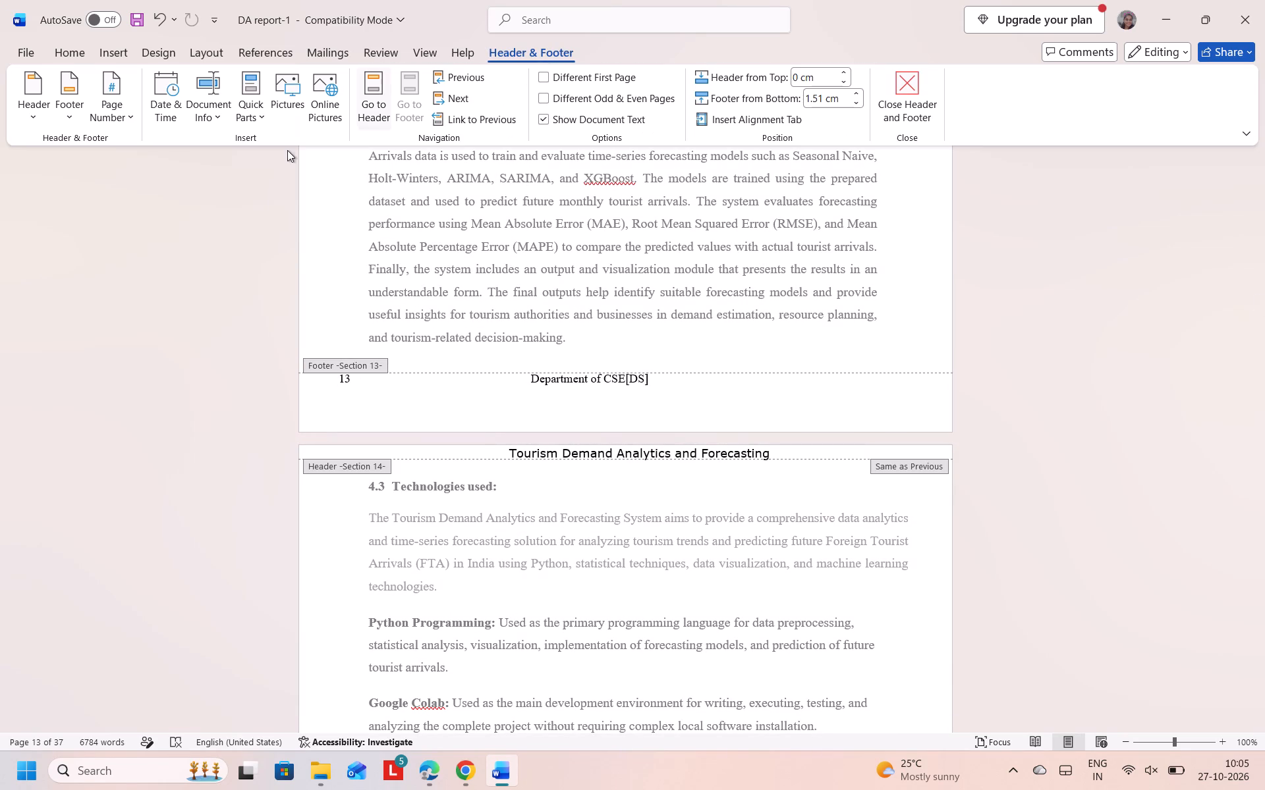
left_click(123, 112)
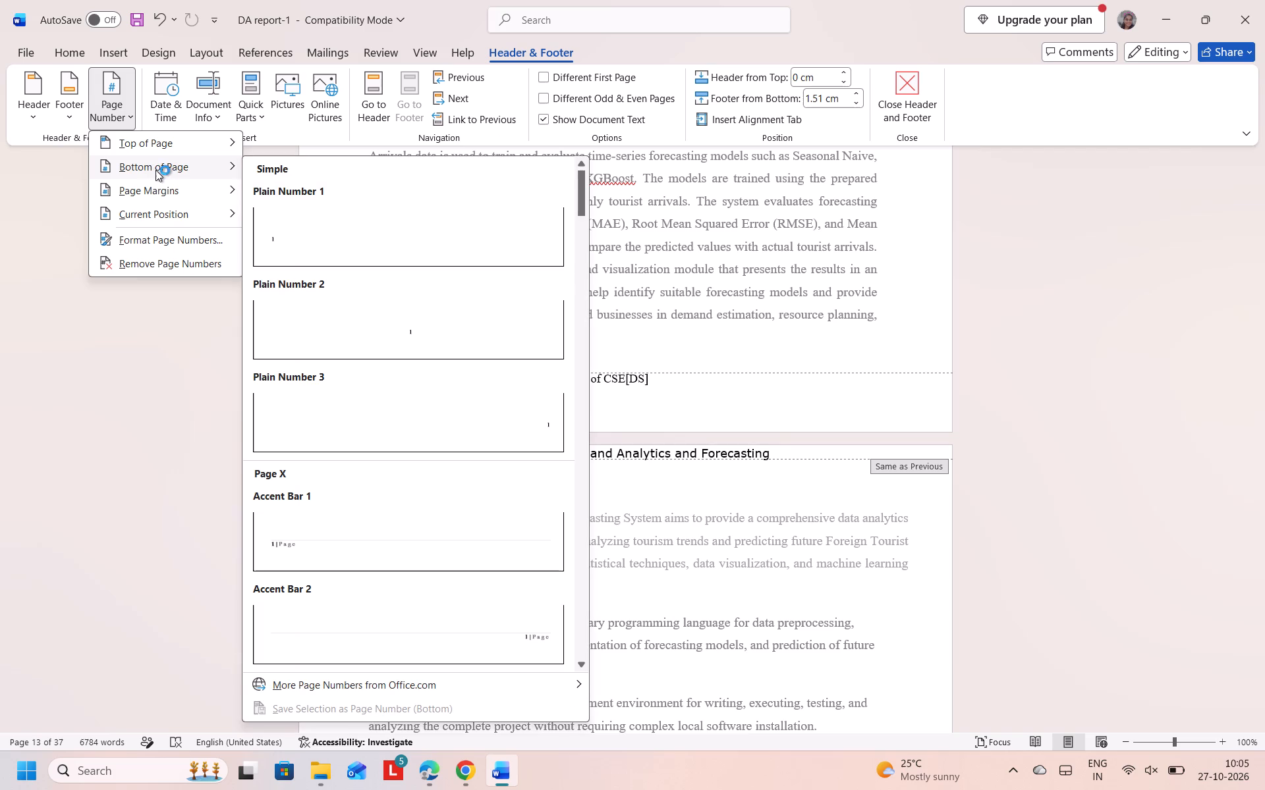
left_click(405, 405)
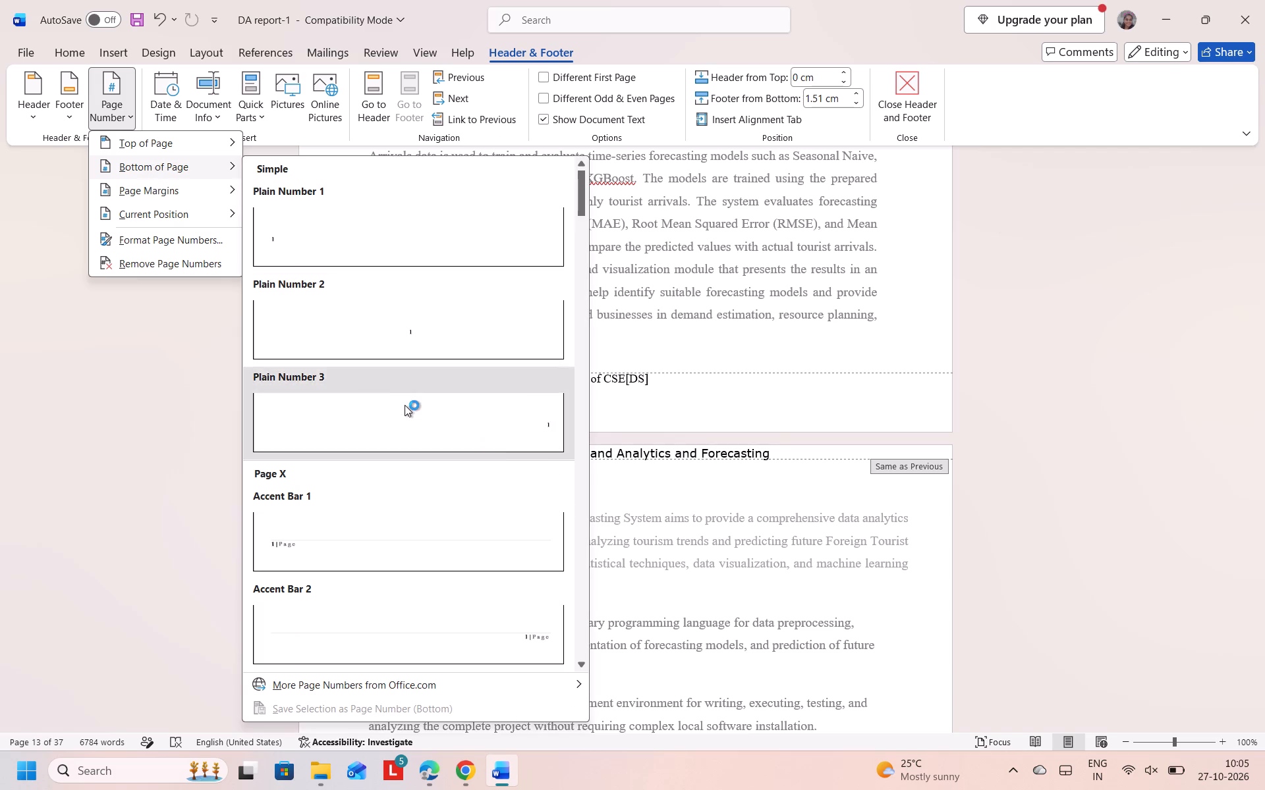
Check the footer page numbers from Chapter 4 through Chapter 6, leave footer editing, and review the architecture and flow chart pages.
scroll(910, 502, "down", 3)
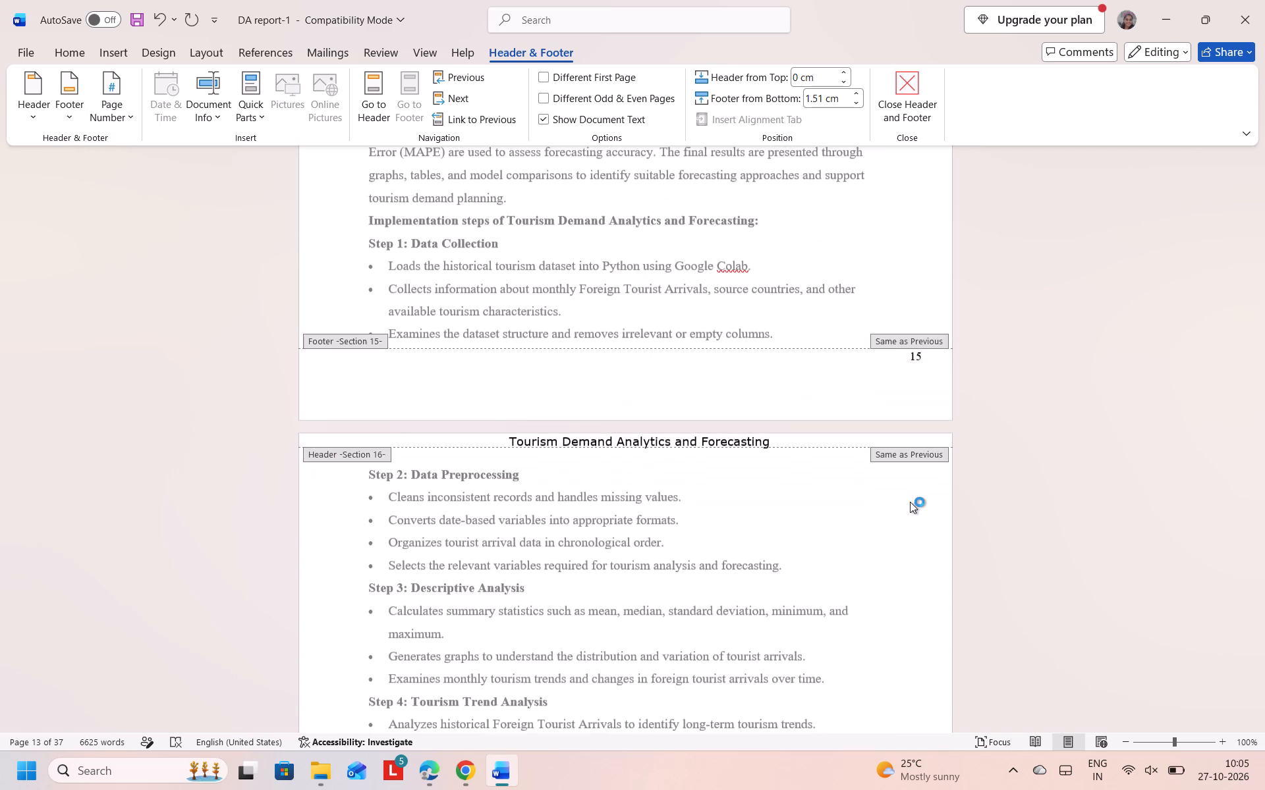
scroll(910, 502, "down", 3)
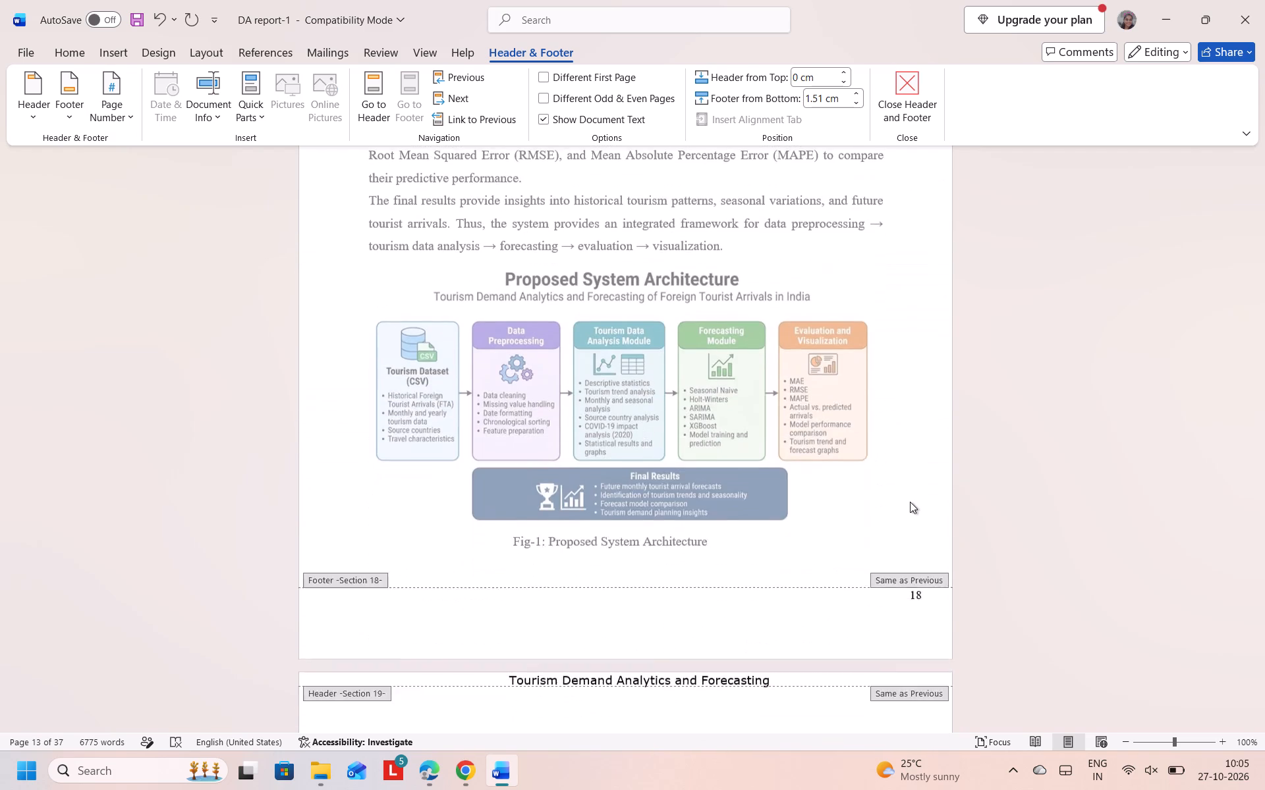
scroll(910, 502, "down", 3)
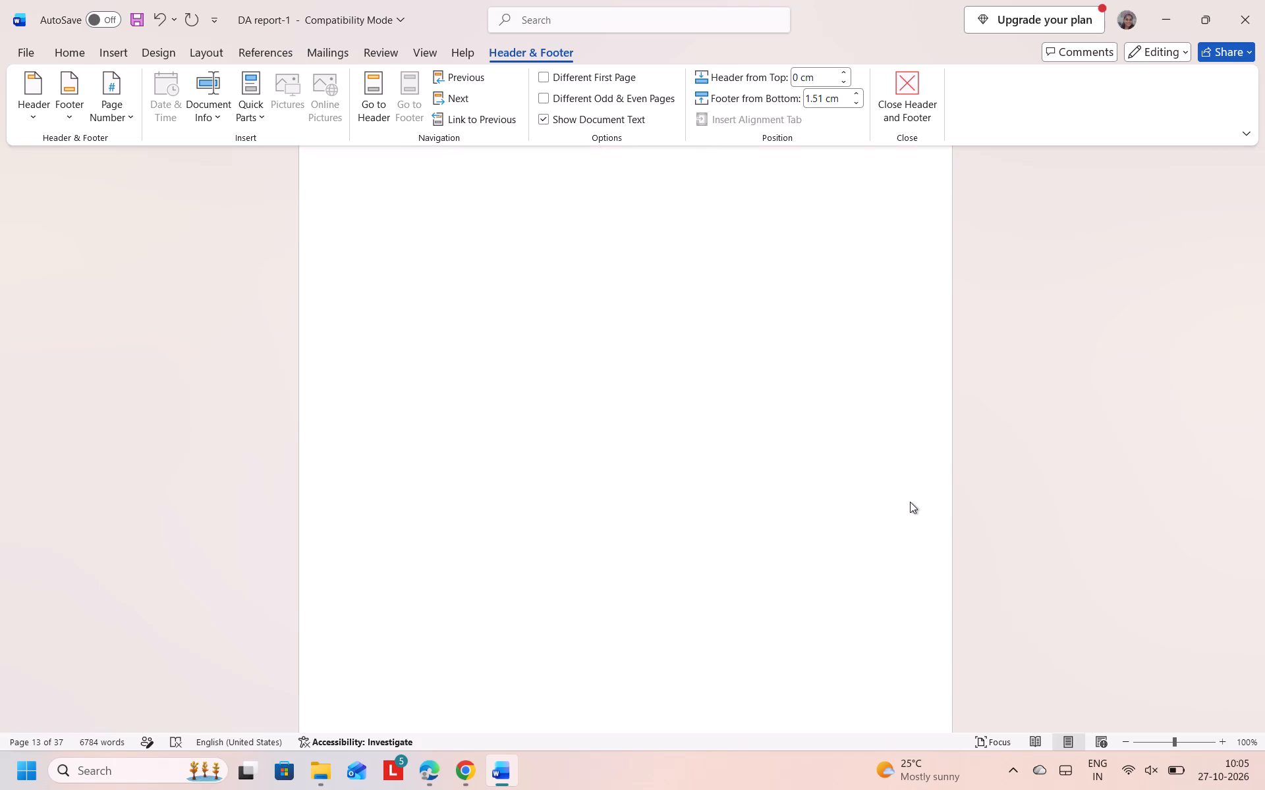
scroll(910, 502, "down", 2)
scroll(910, 502, "up", 1)
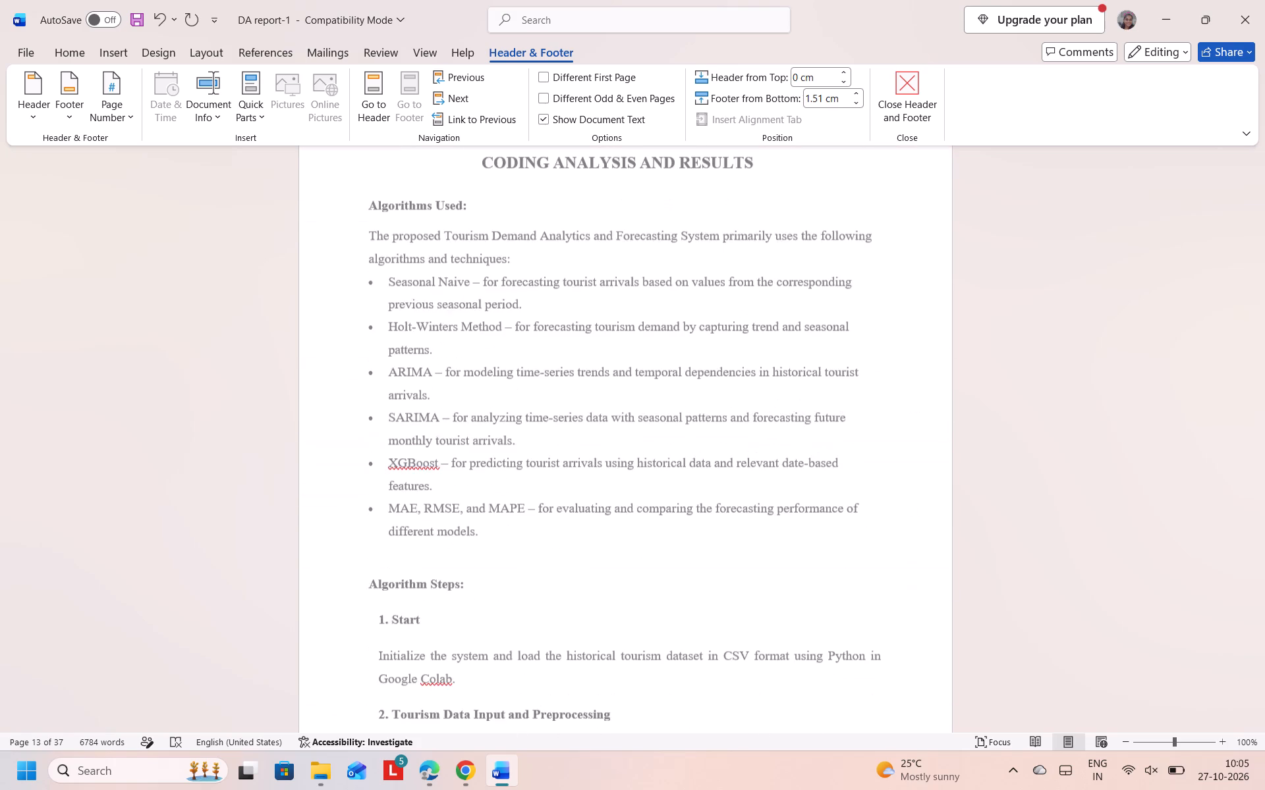
scroll(910, 502, "up", 2)
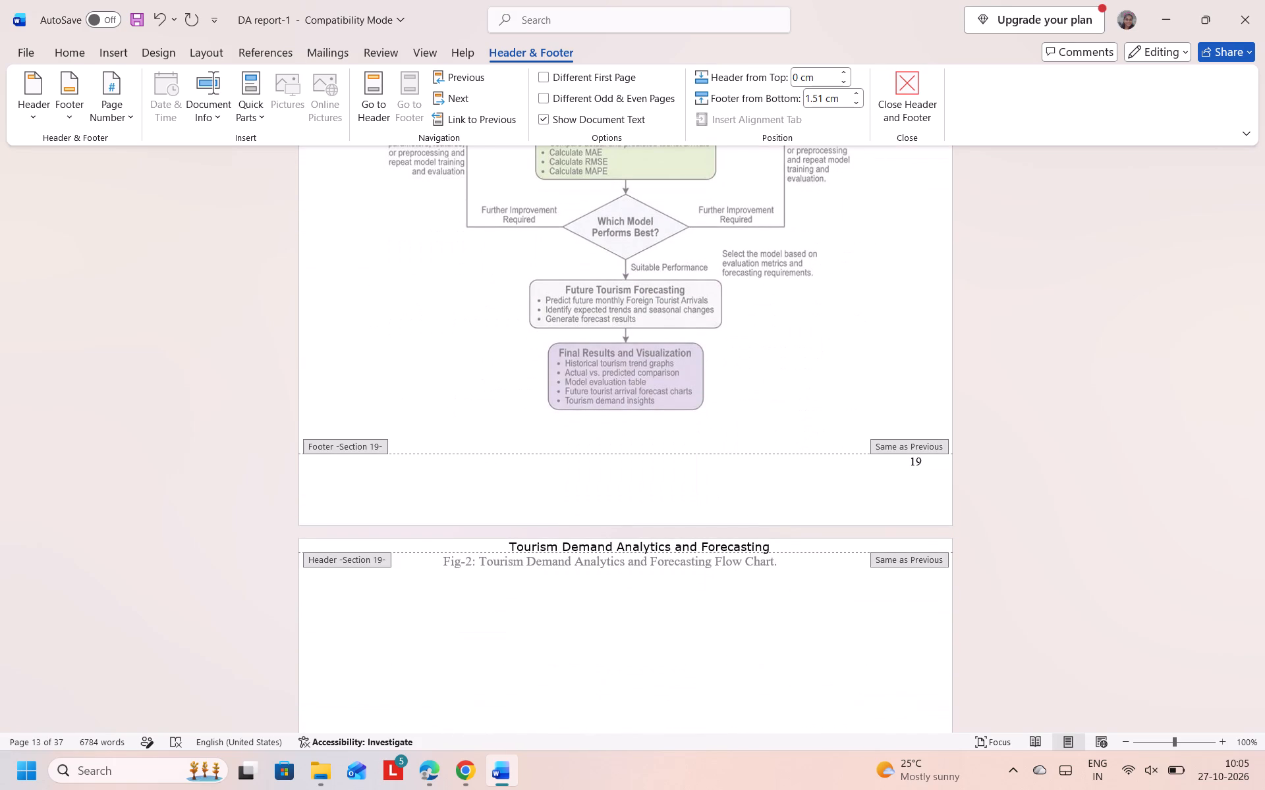
scroll(910, 502, "up", 1)
left_click(911, 93)
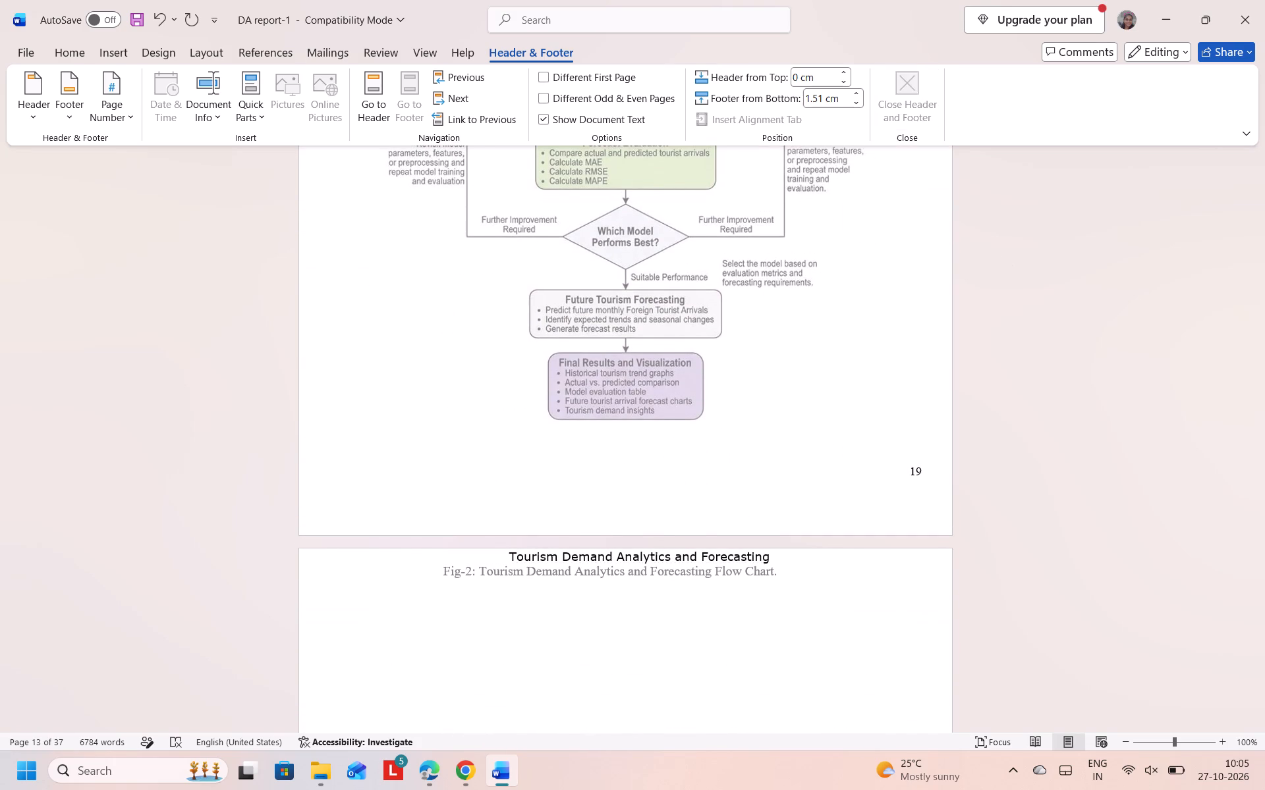
scroll(1073, 385, "down", 7)
scroll(1073, 385, "up", 1)
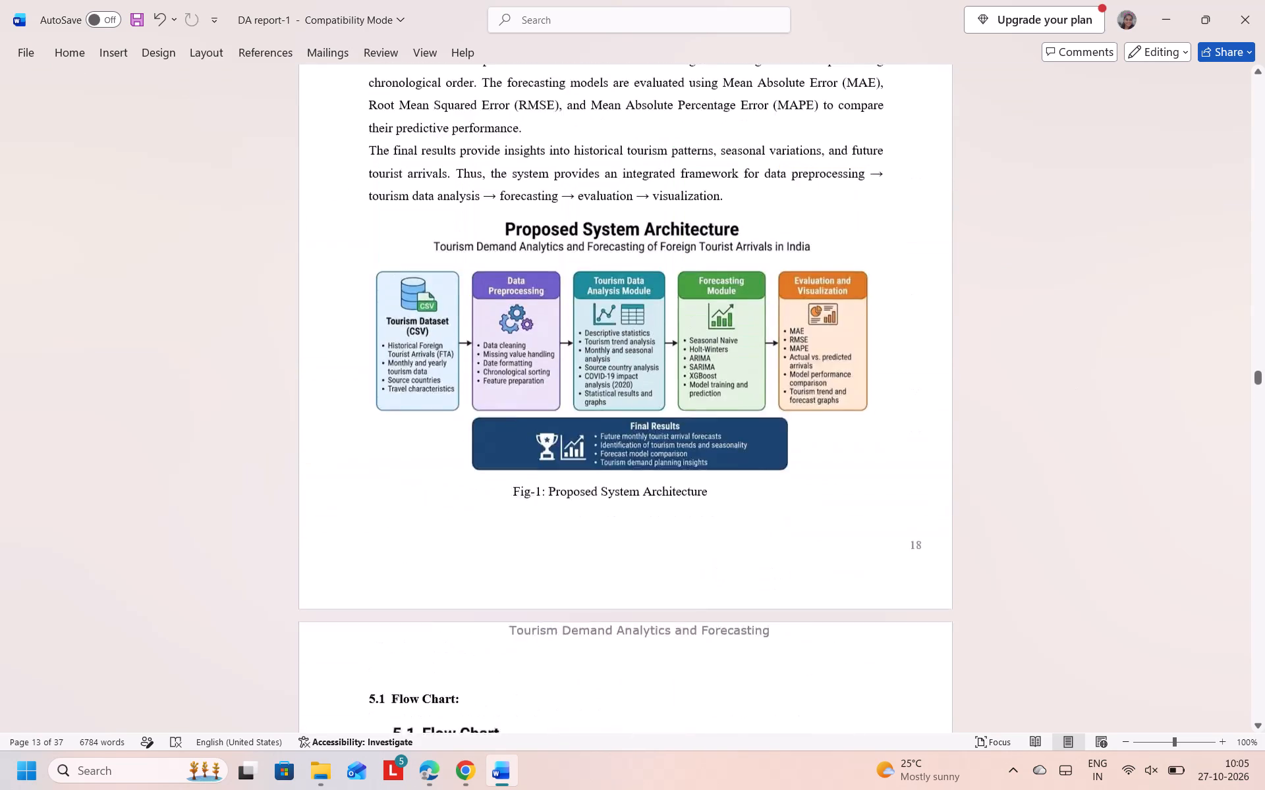
scroll(1073, 385, "up", 1)
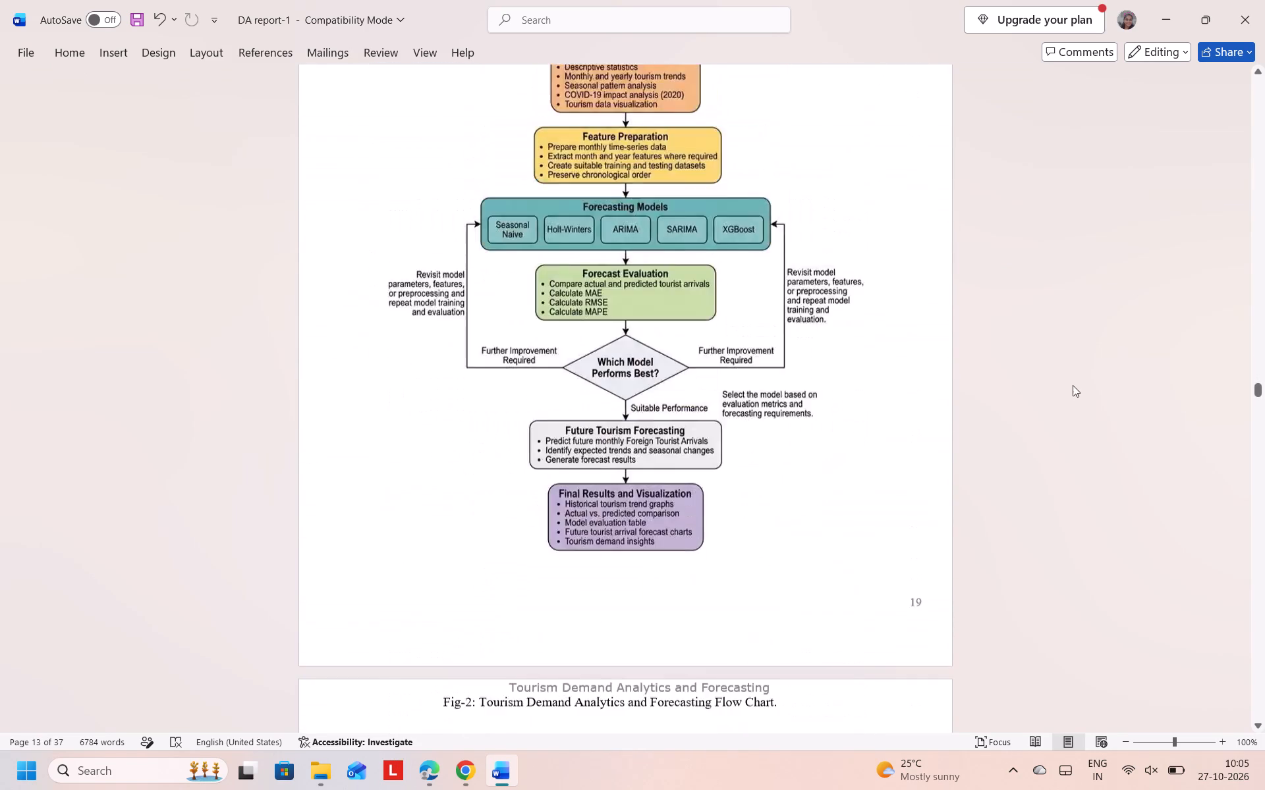
Move the Fig-2 flow chart caption up onto the chart's page and indent it with spaces to centre it beneath the chart.
scroll(1073, 385, "up", 1)
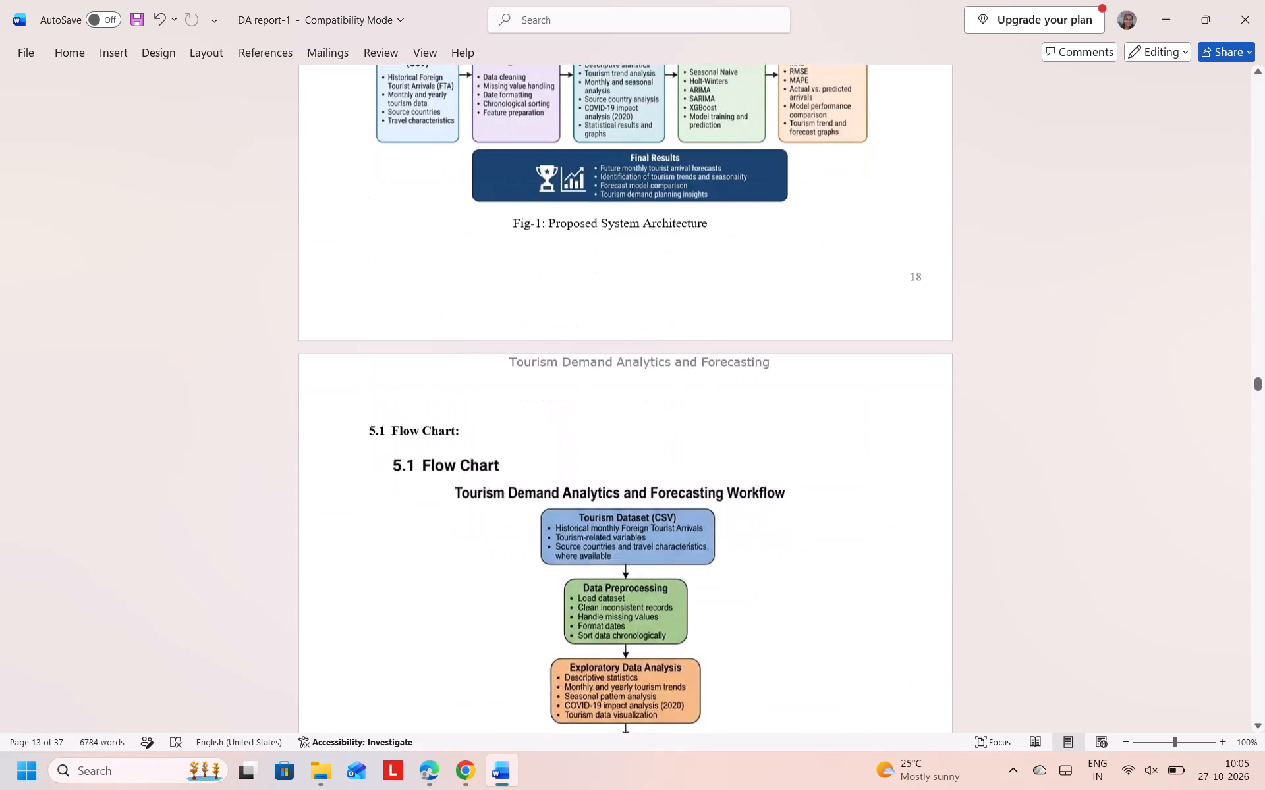
scroll(1073, 385, "down", 2)
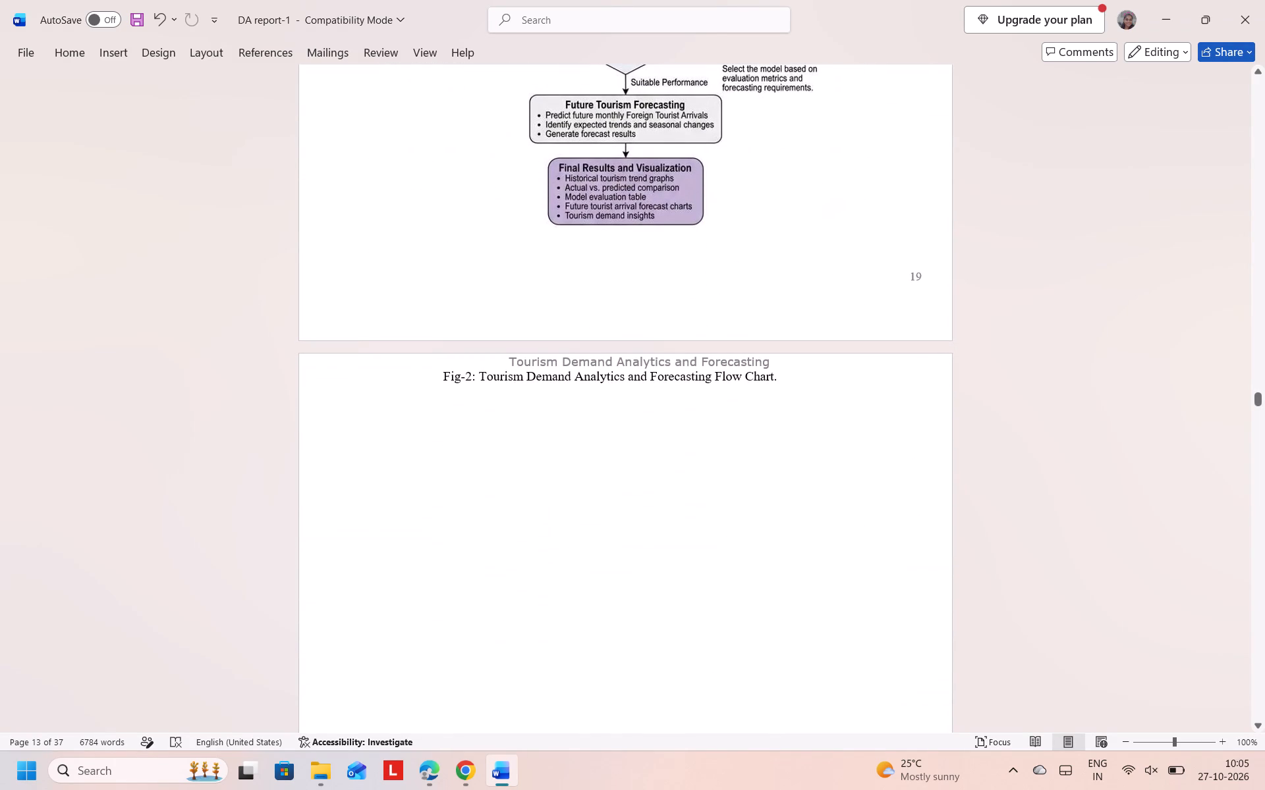
left_click(442, 378)
key("BackSpace")
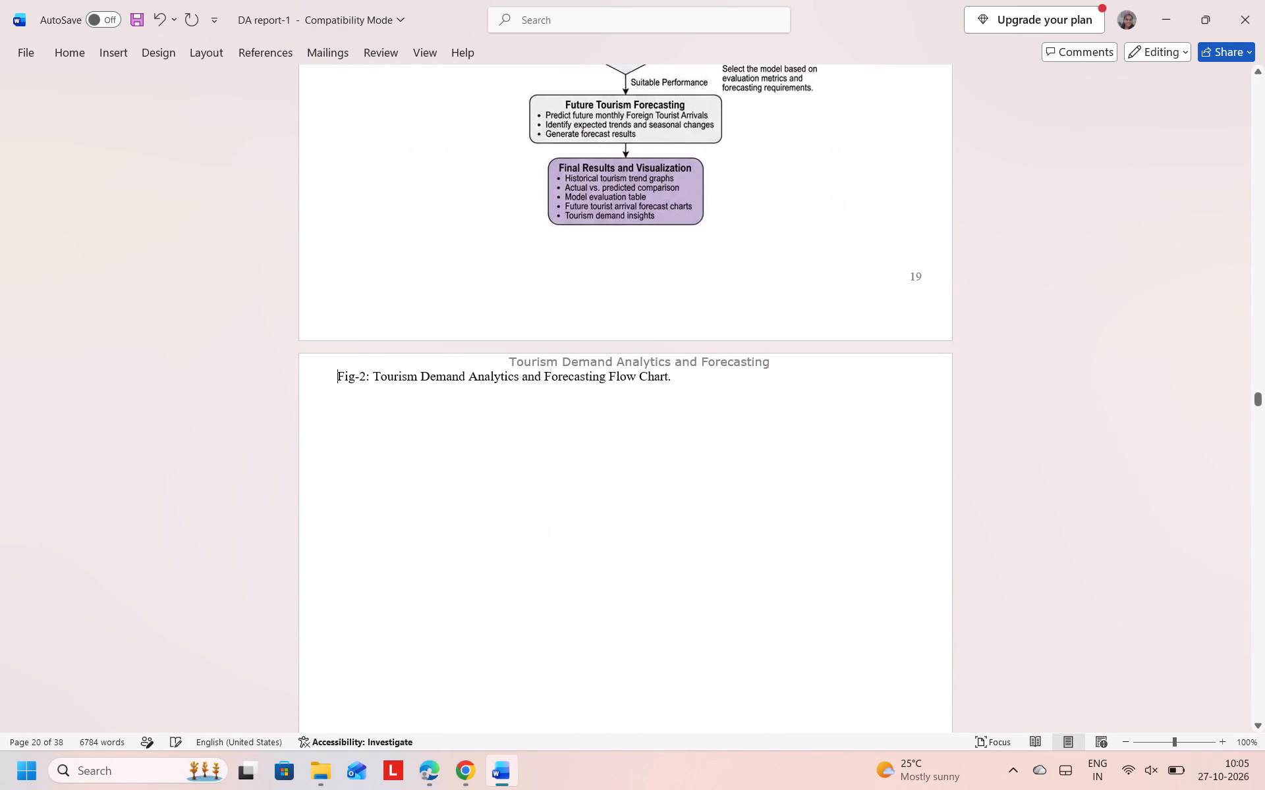
key("BackSpace")
key("space")
key("space")
key("space")
key("space")
key("space")
key("space")
key("space")
key("space")
key("space")
key("space")
key("space")
key("space")
key("space")
key("space")
key("space")
key("space")
key("space")
key("space")
key("space")
key("space")
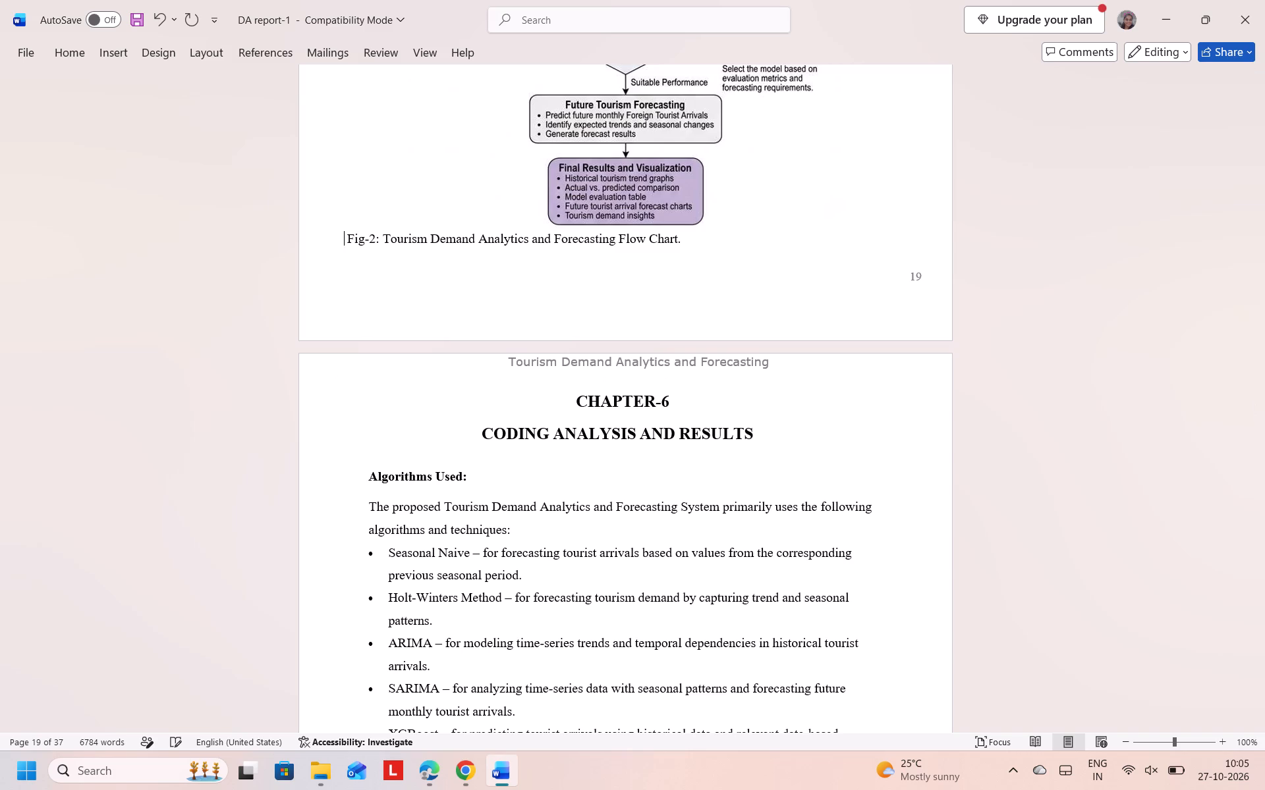
key("space")
key("space")
key("space")
key("space")
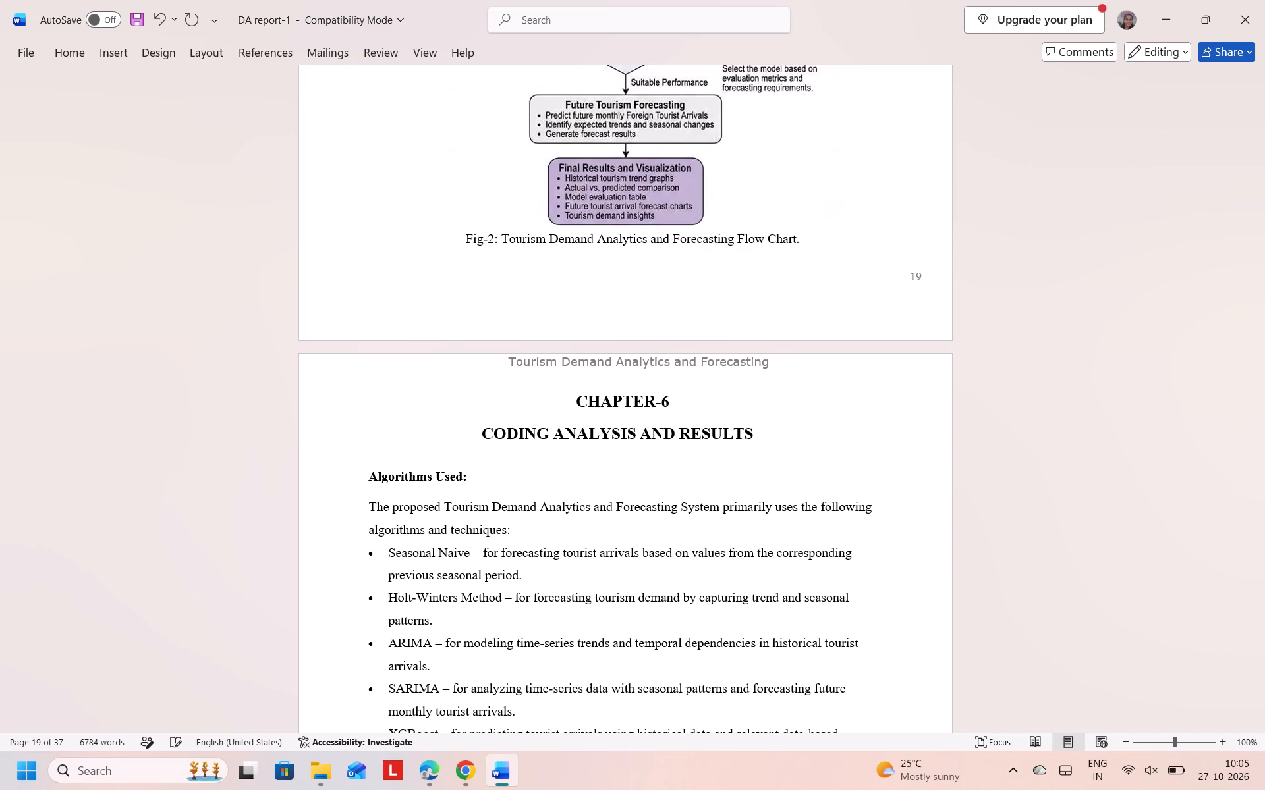
key("space")
Remove the extra blank line above the 5.1 Flow Chart heading.
scroll(442, 378, "up", 2)
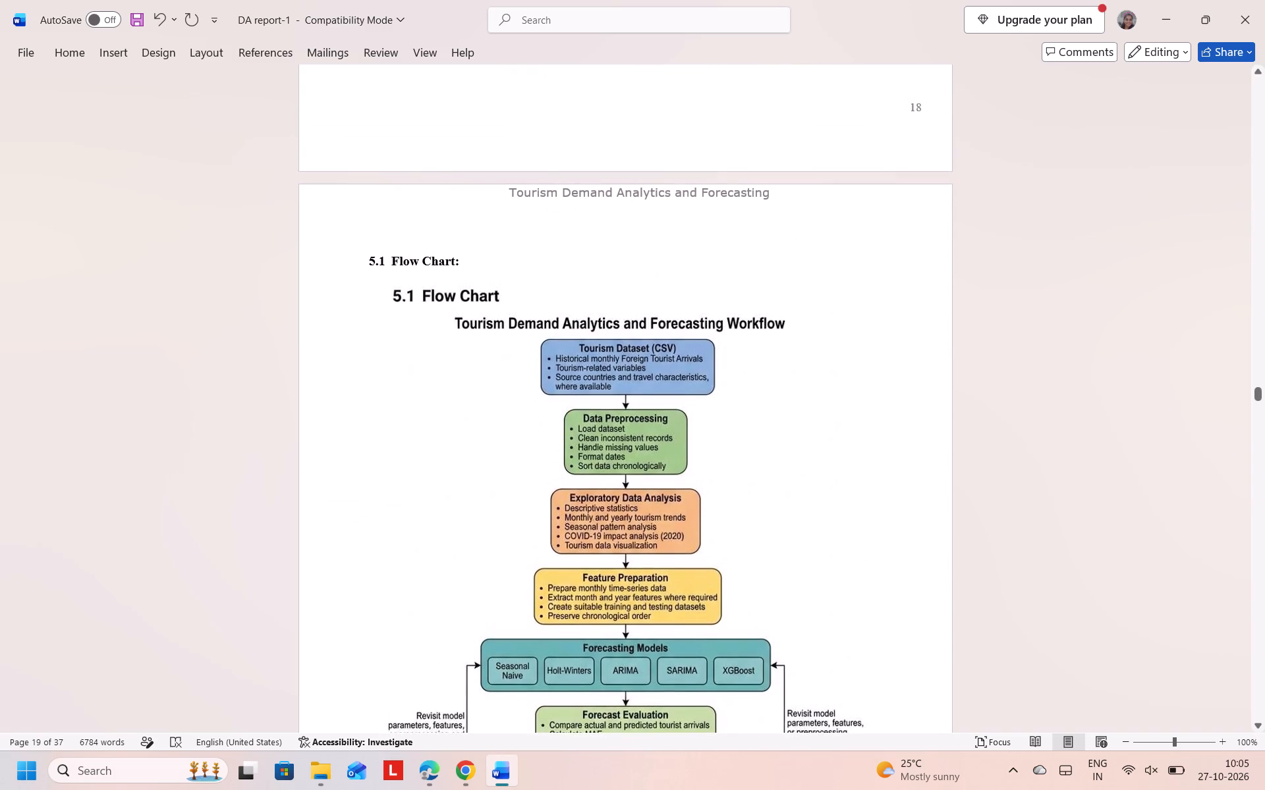
left_click(377, 234)
key("BackSpace")
key("BackSpace")
Check the page footers from the flow chart page through the Chapter 6 algorithm and forecasting model pages.
scroll(377, 234, "down", 1)
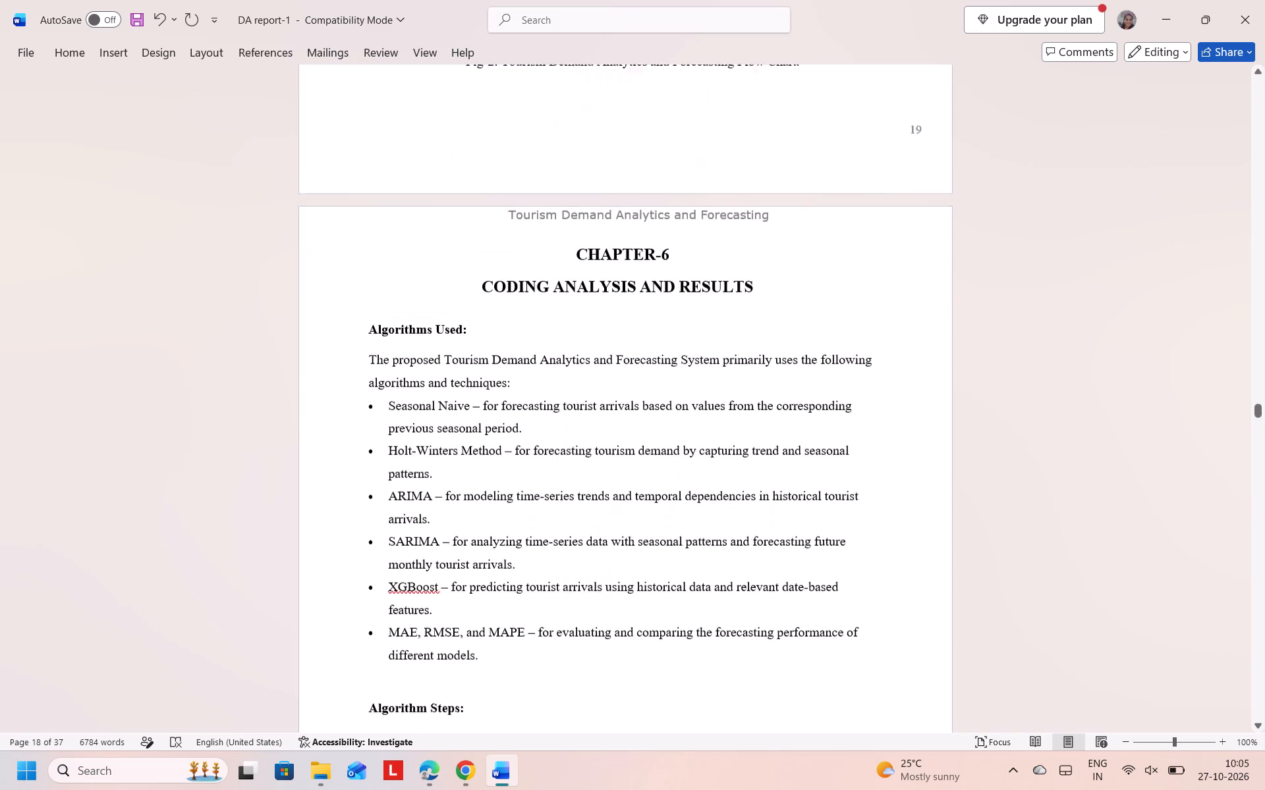
scroll(377, 234, "down", 1)
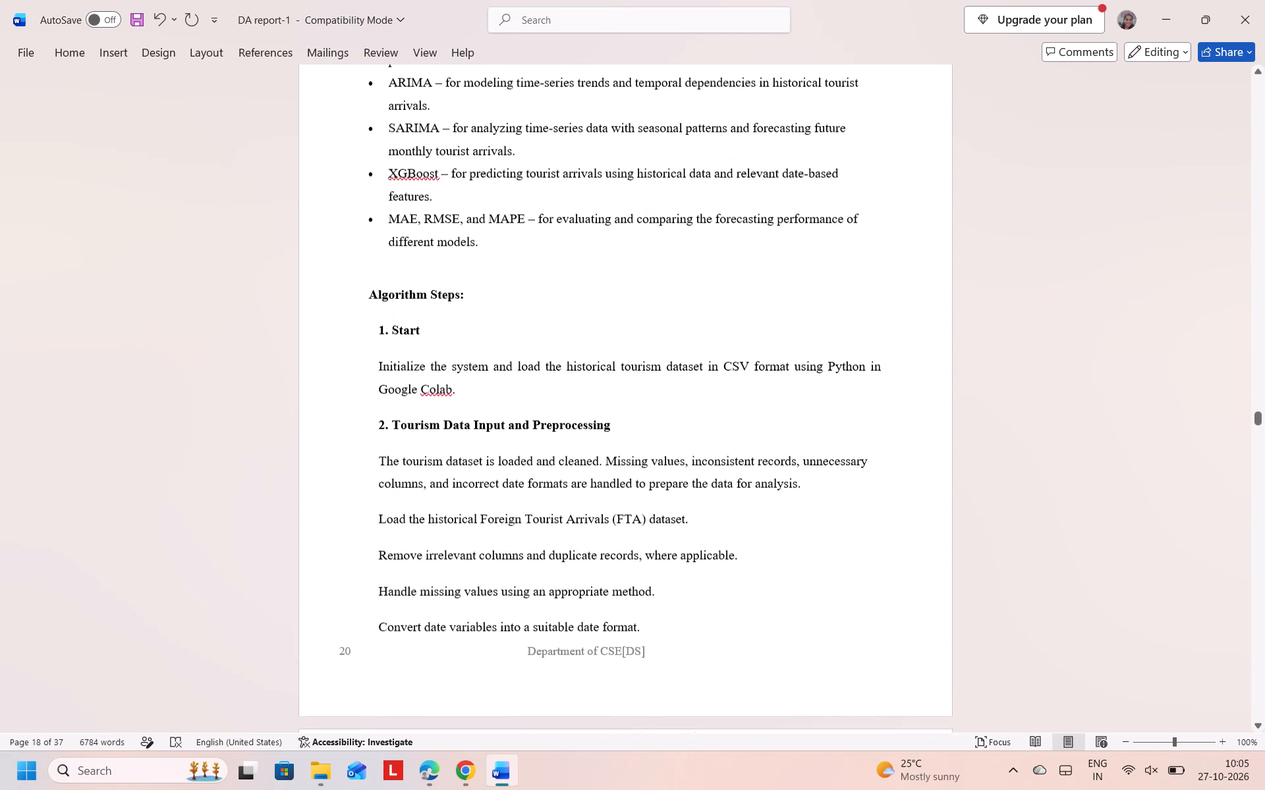
scroll(377, 234, "down", 2)
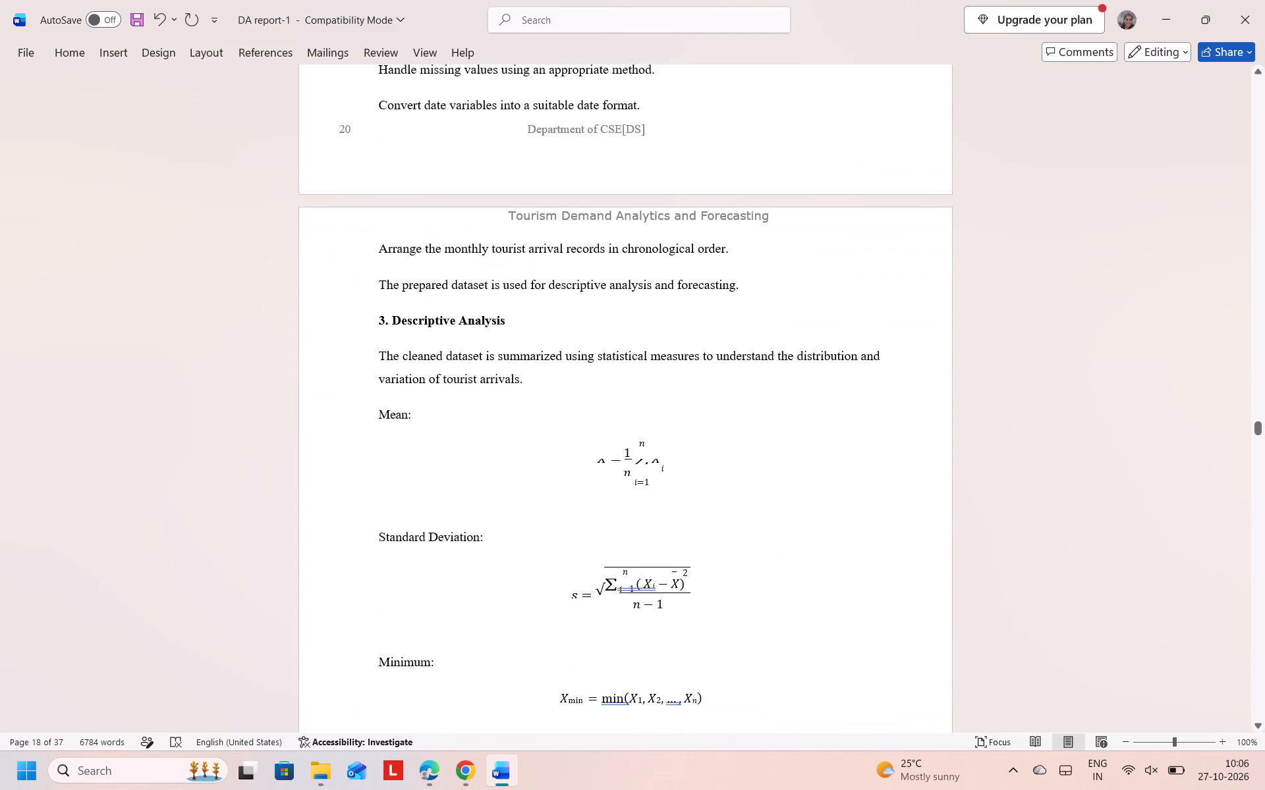
scroll(377, 234, "down", 3)
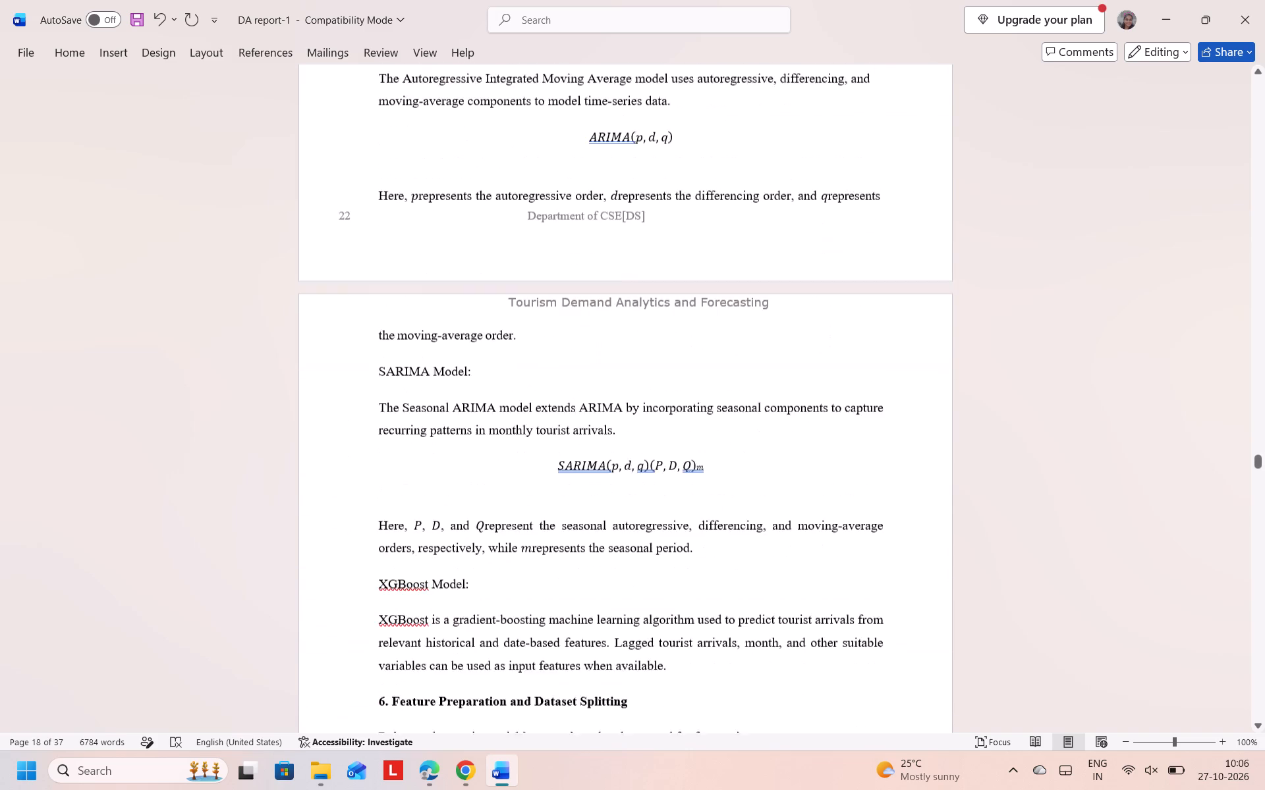
scroll(377, 234, "down", 1)
scroll(377, 234, "up", 2)
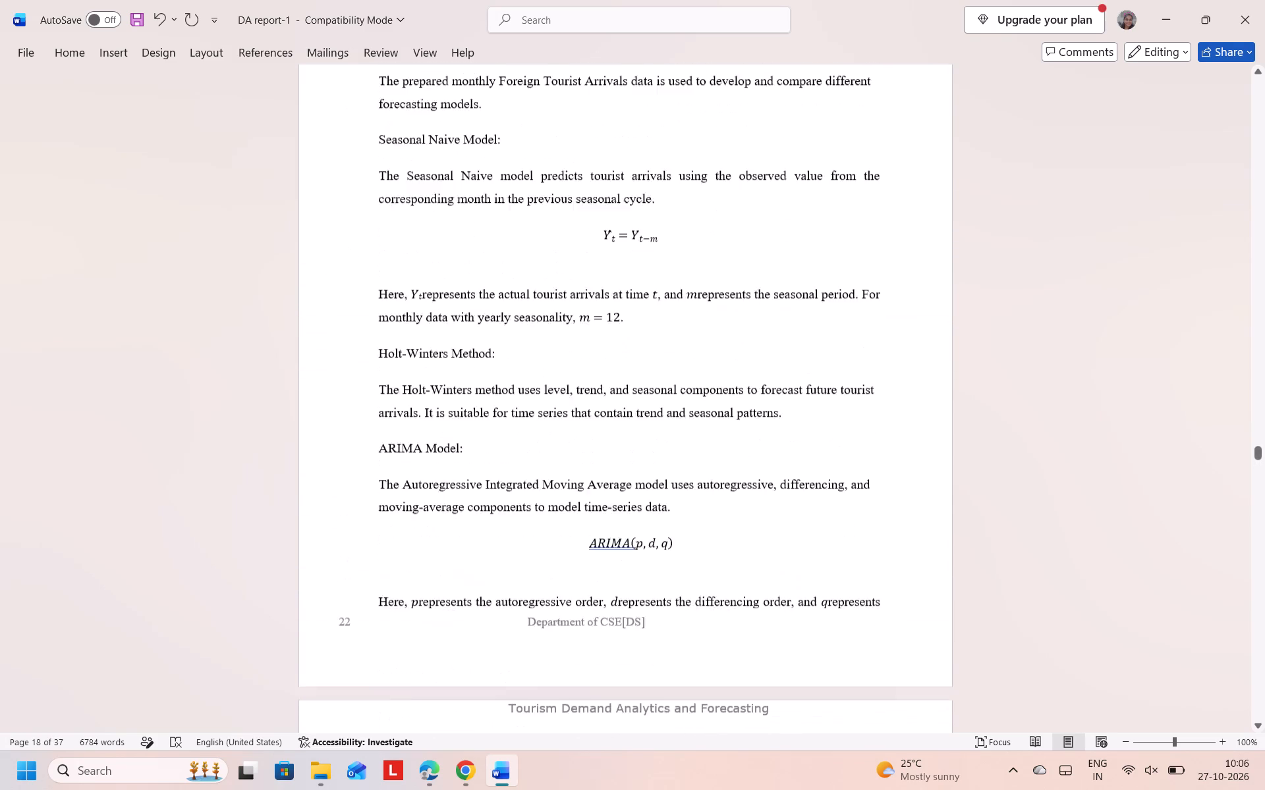
scroll(377, 234, "up", 2)
Replace the Section 20 footer, below the Chapter 6 Algorithm Steps, with a Plain Number 3 bottom-of-page number and leave footer editing.
scroll(377, 234, "down", 1)
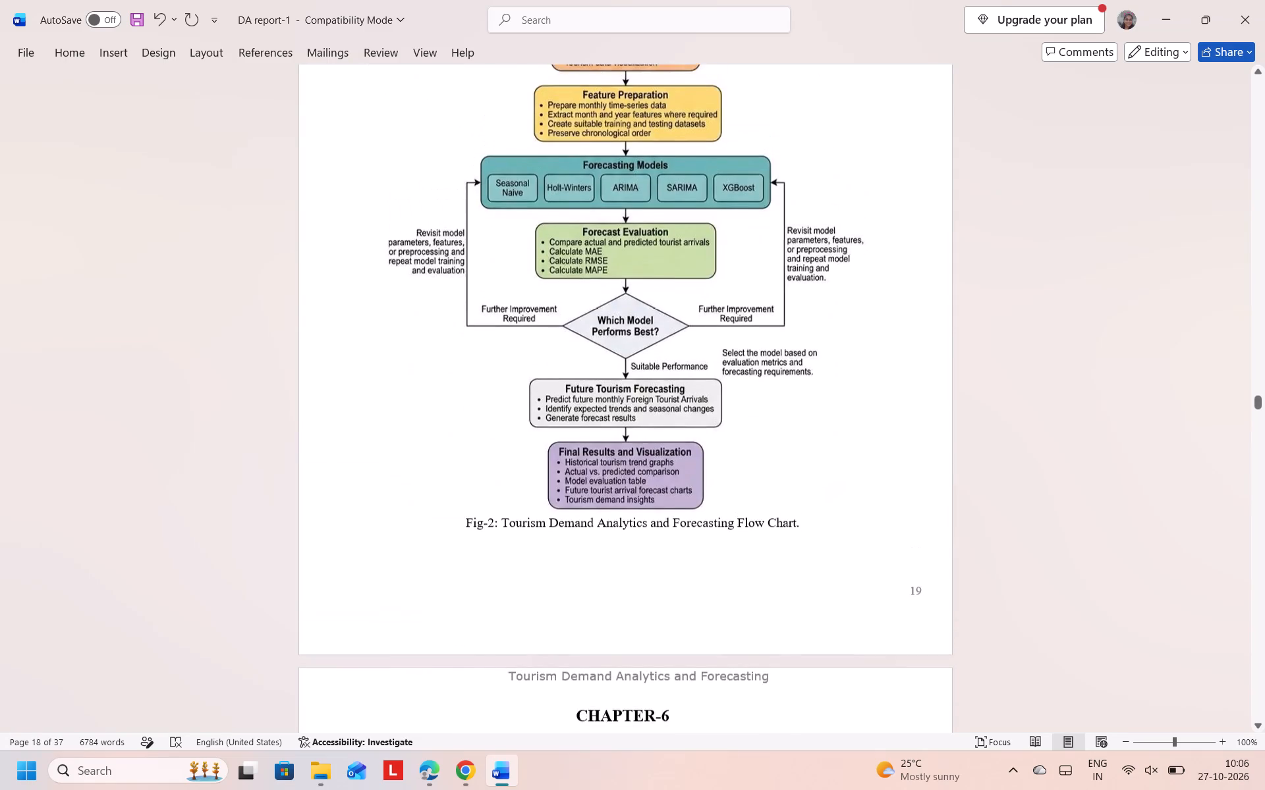
scroll(377, 234, "down", 1)
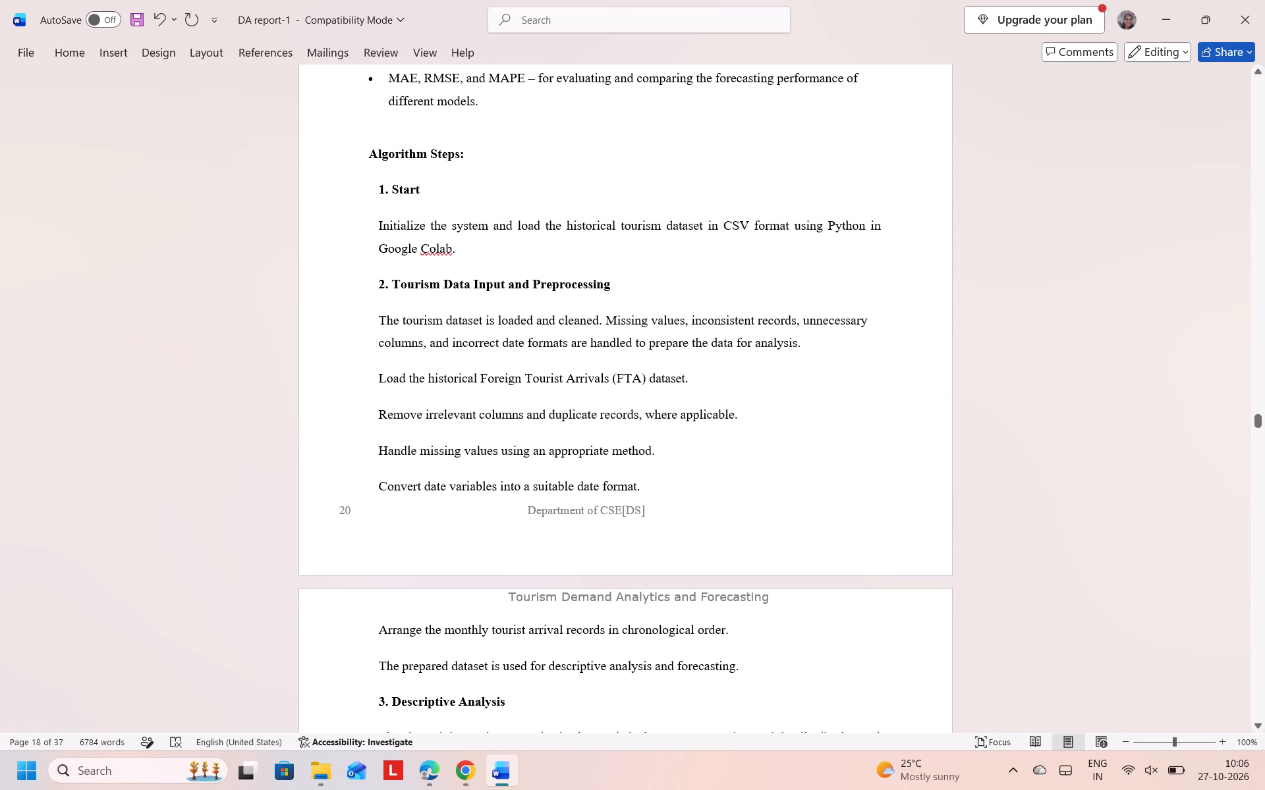
double_click(350, 505)
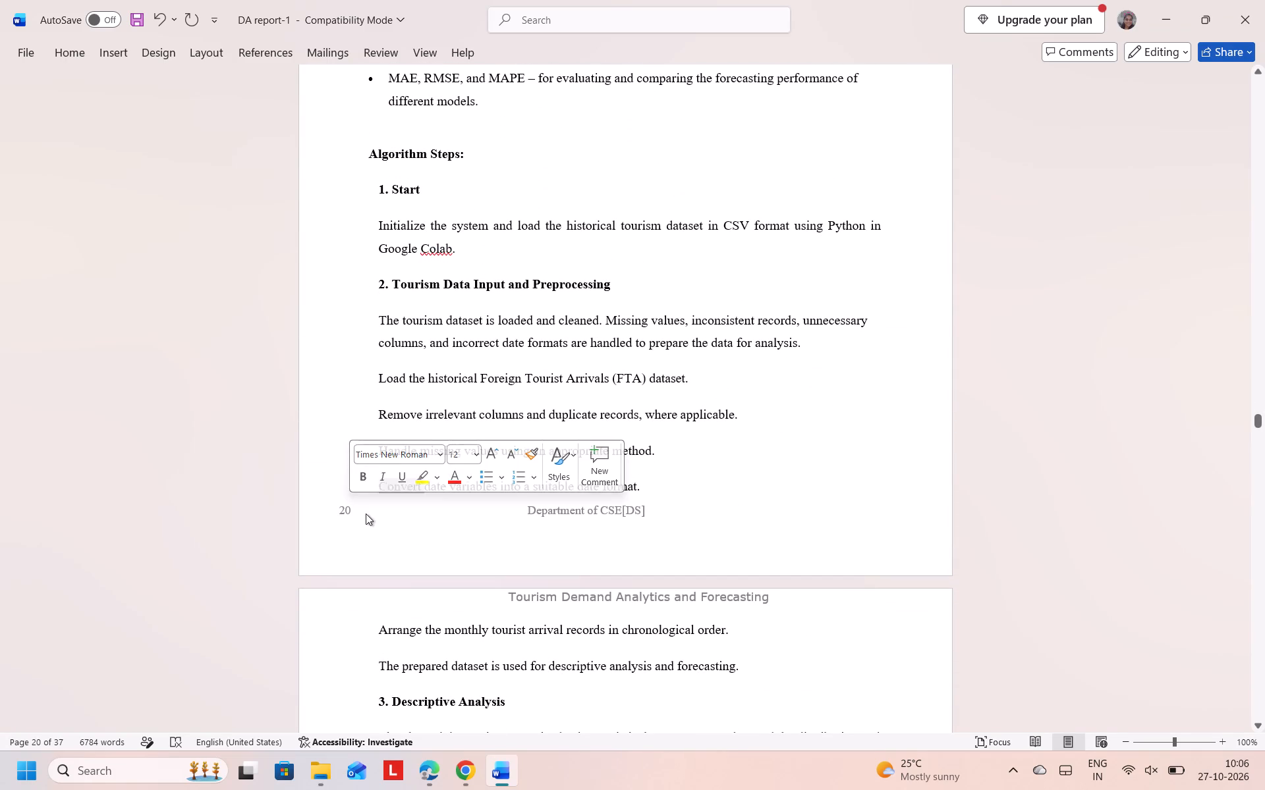
double_click(366, 513)
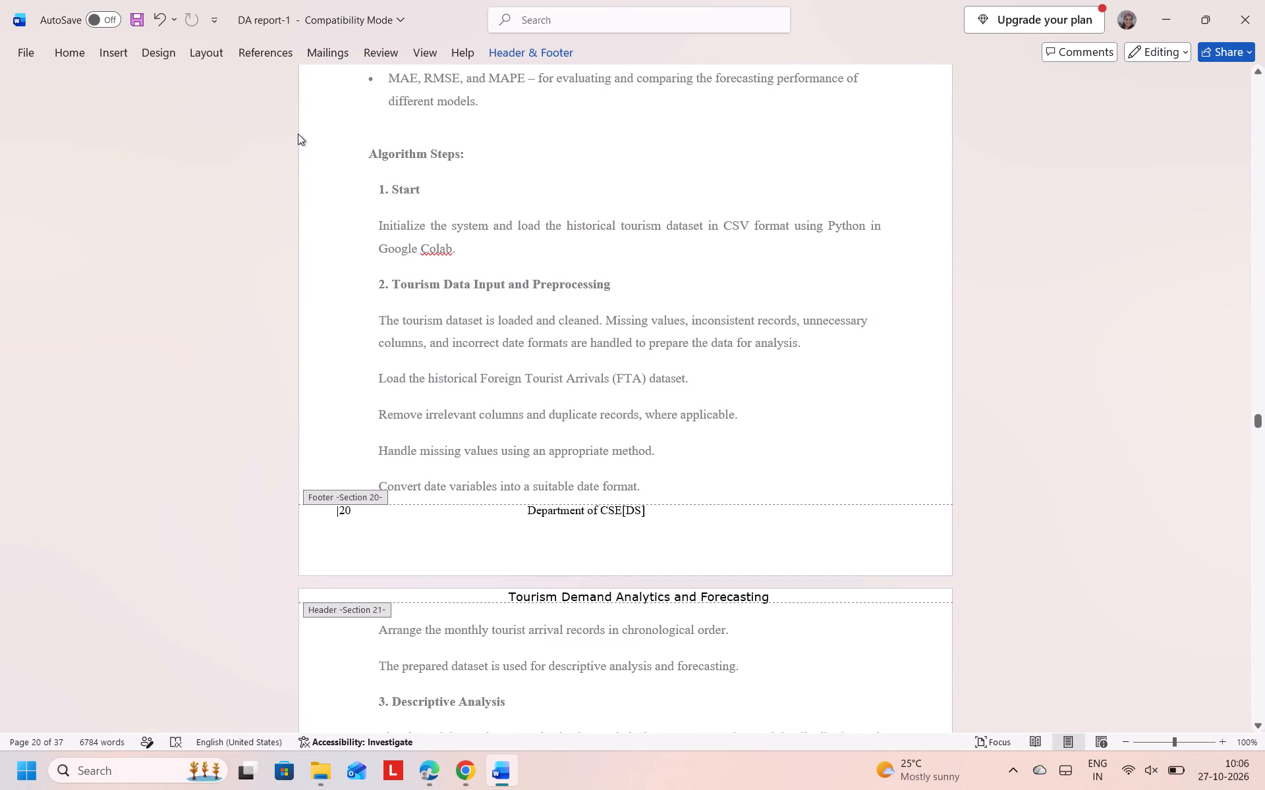
left_click(515, 58)
left_click(123, 111)
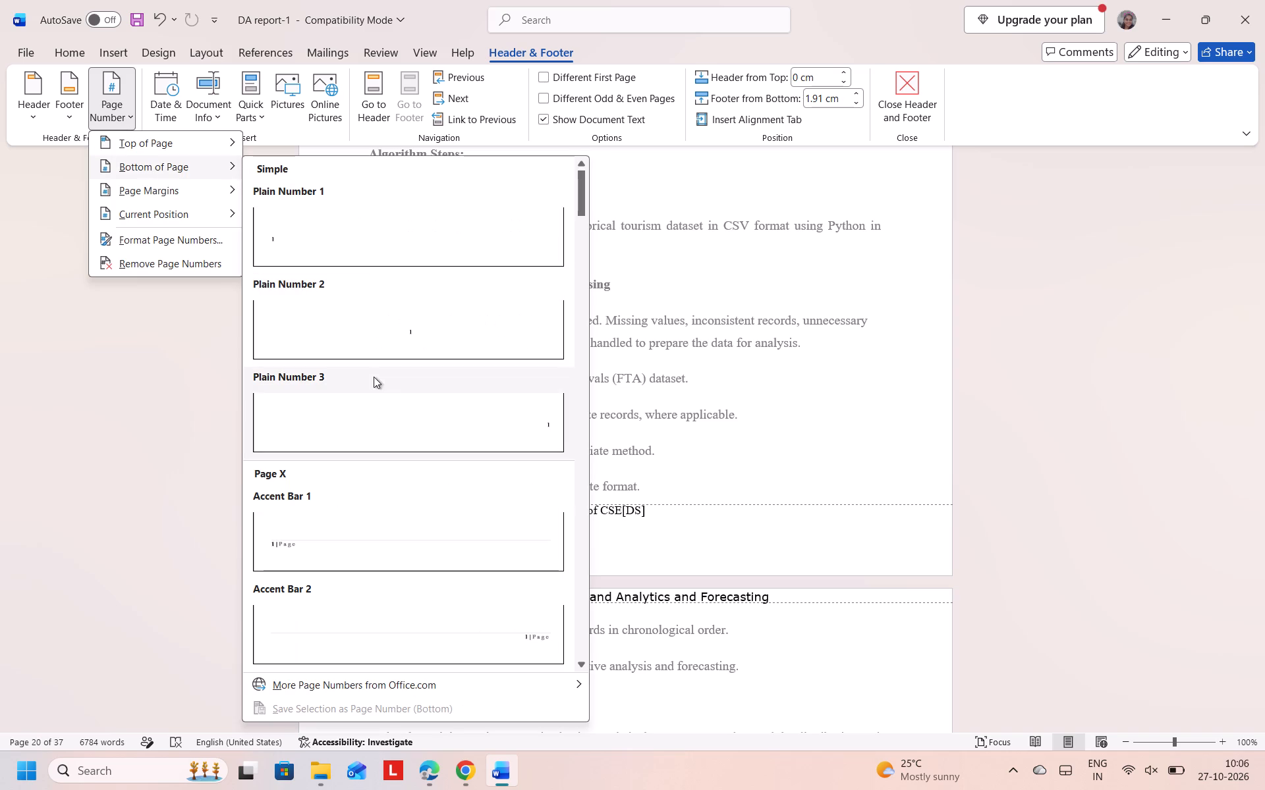
left_click(370, 402)
scroll(799, 488, "down", 2)
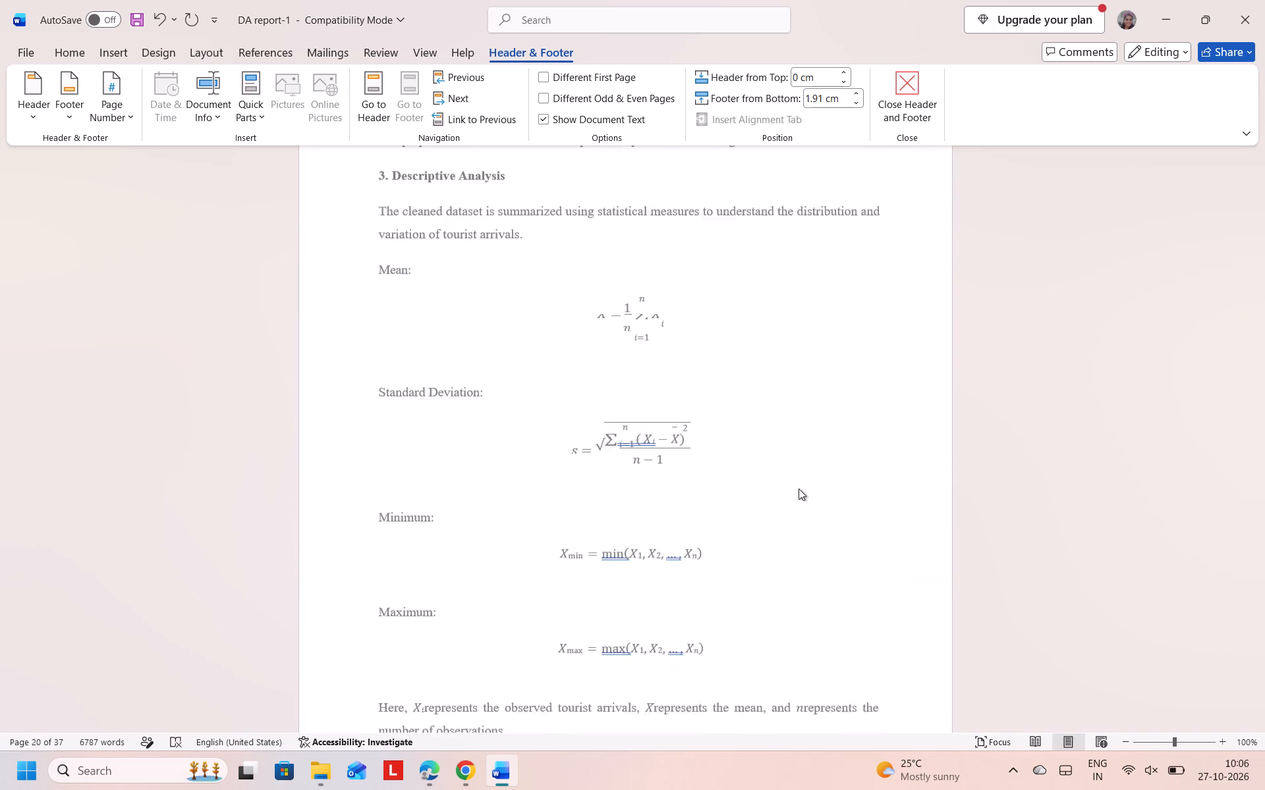
scroll(799, 488, "down", 1)
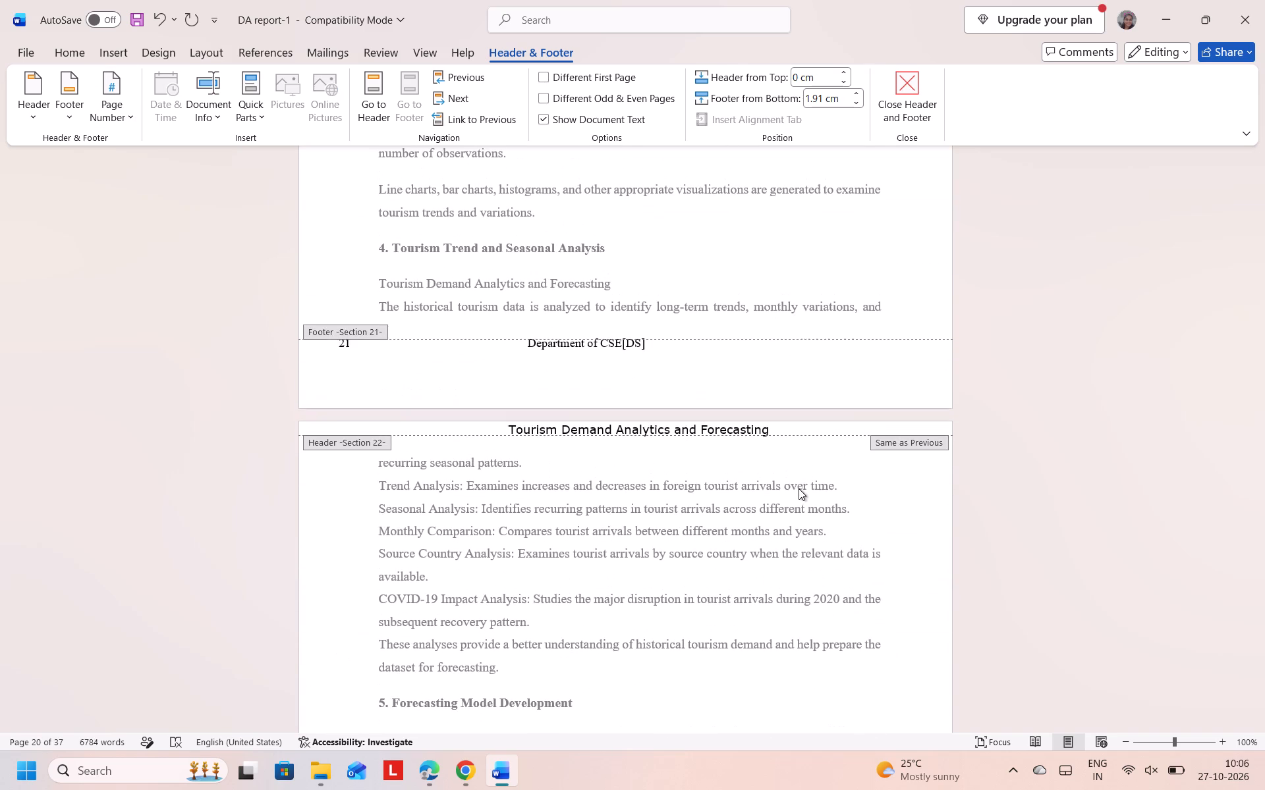
left_click(907, 87)
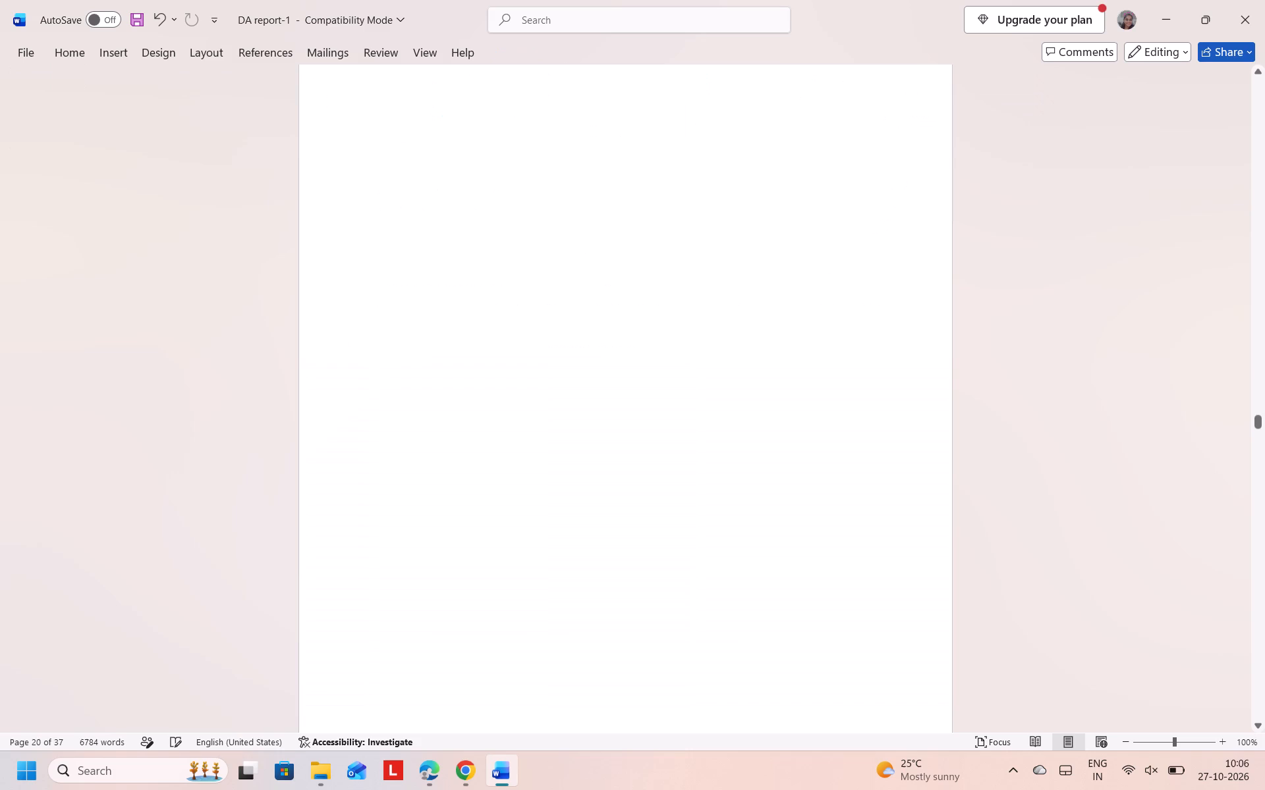
Delete the overflow line "Convert date variables into a suitable date format." together with its nearly empty page after page 20.
scroll(824, 350, "up", 1)
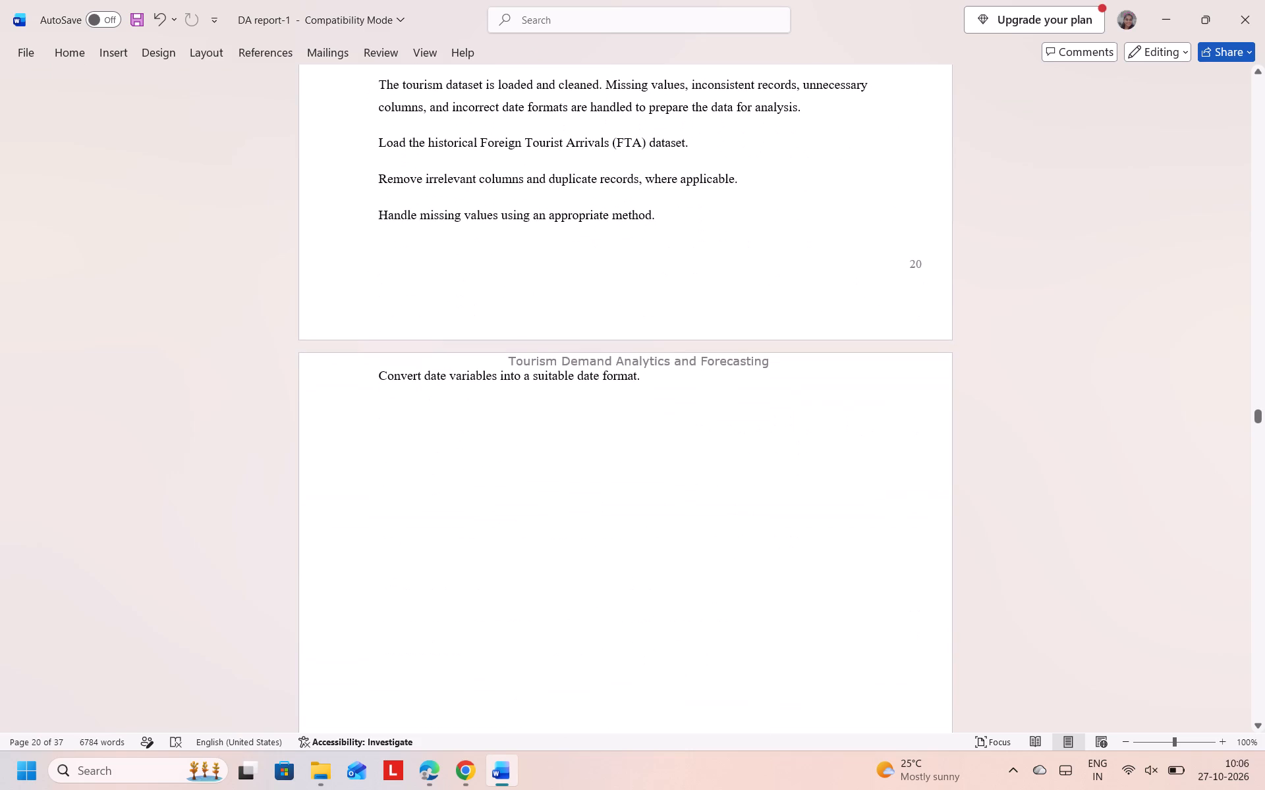
left_click_drag(647, 379, 366, 361)
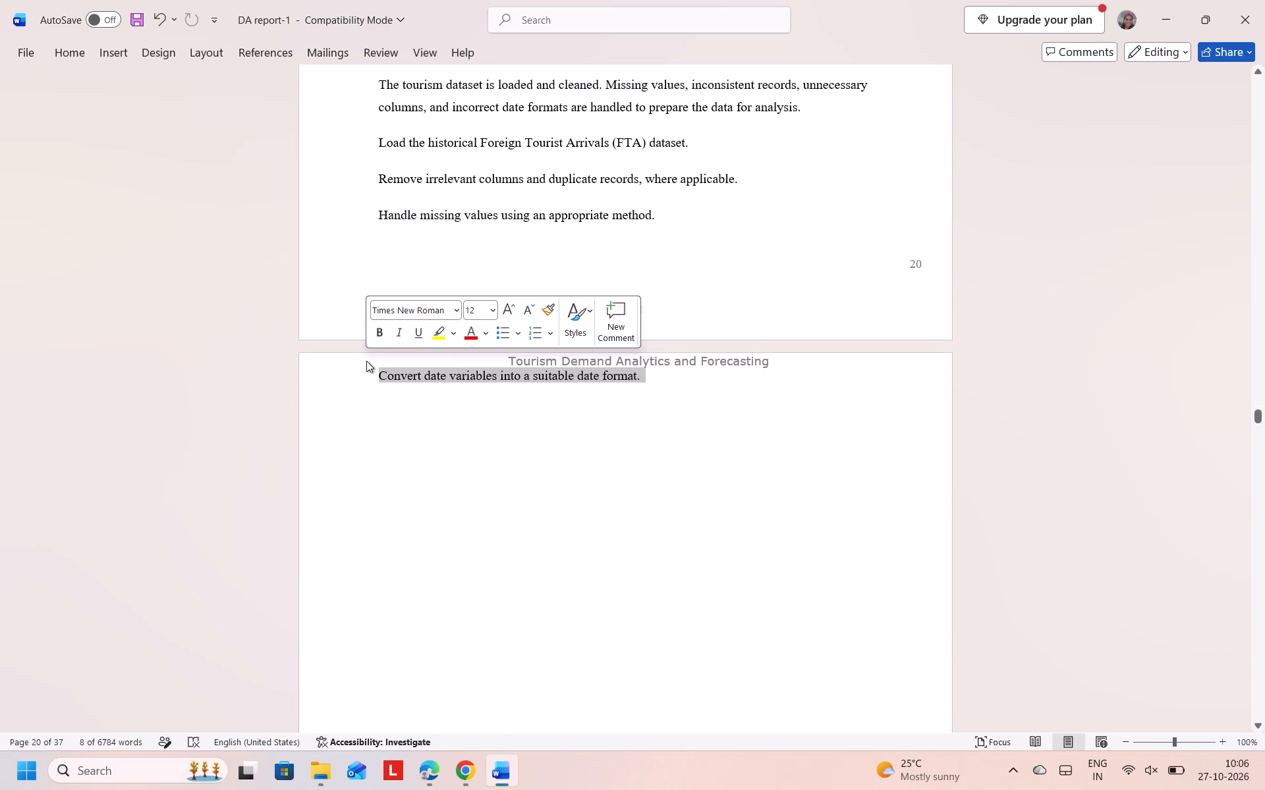
key("BackSpace")
Replace the Section 21 footer, below Tourism Trend and Seasonal Analysis, with a Plain Number 3 bottom-of-page number and leave footer editing.
scroll(466, 323, "down", 1)
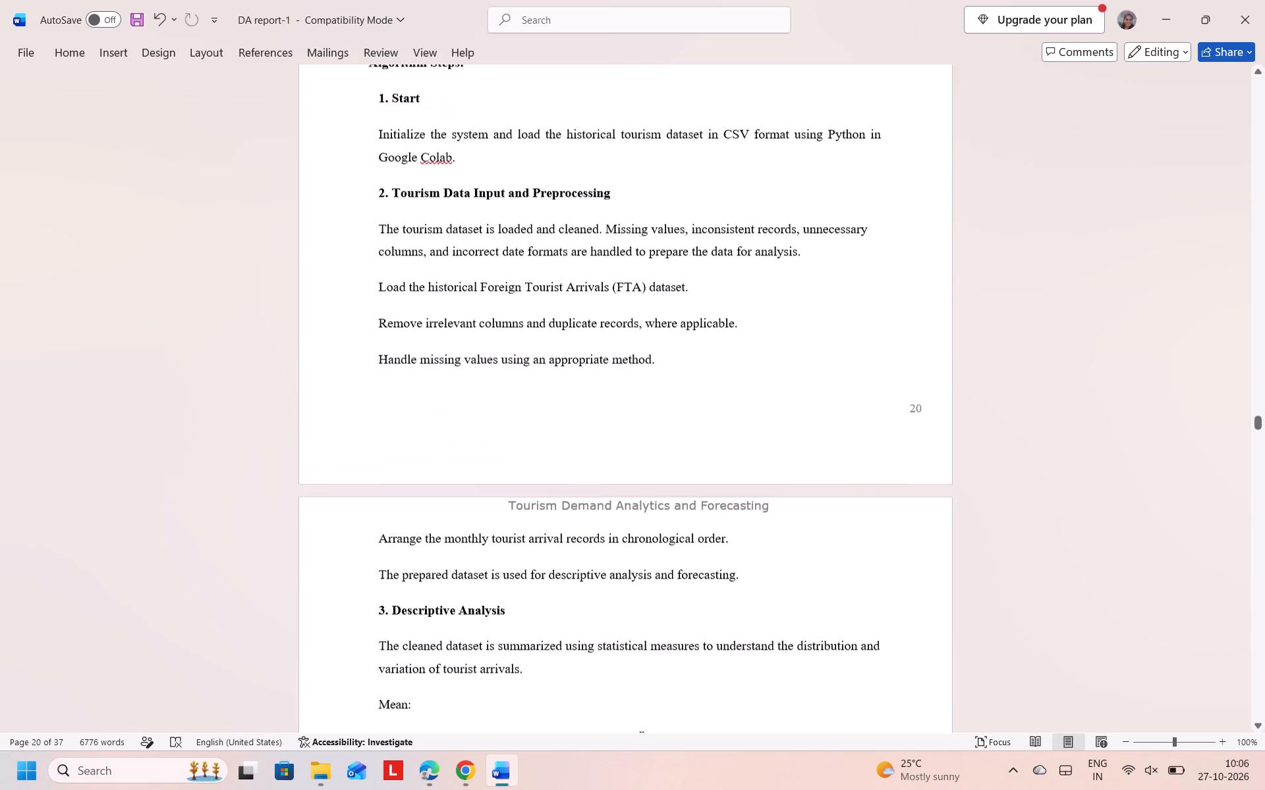
scroll(466, 323, "down", 1)
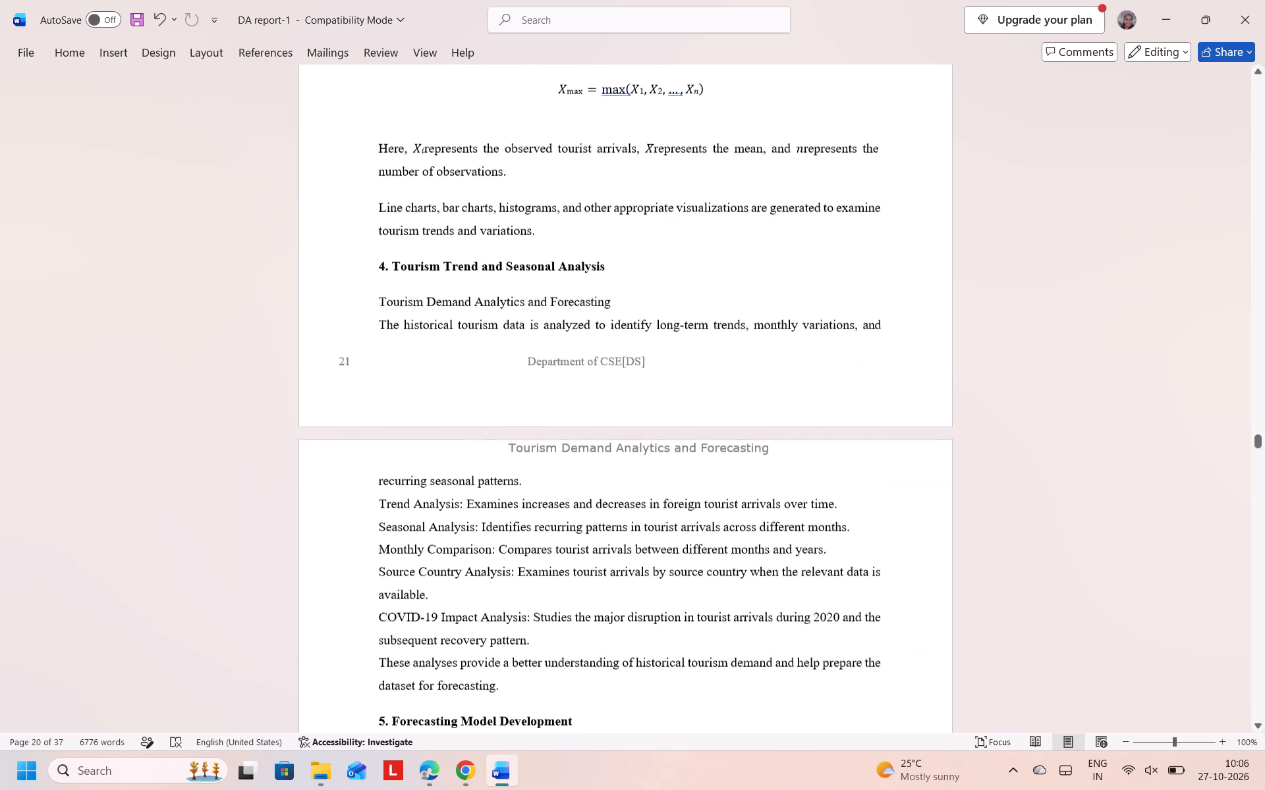
double_click(353, 358)
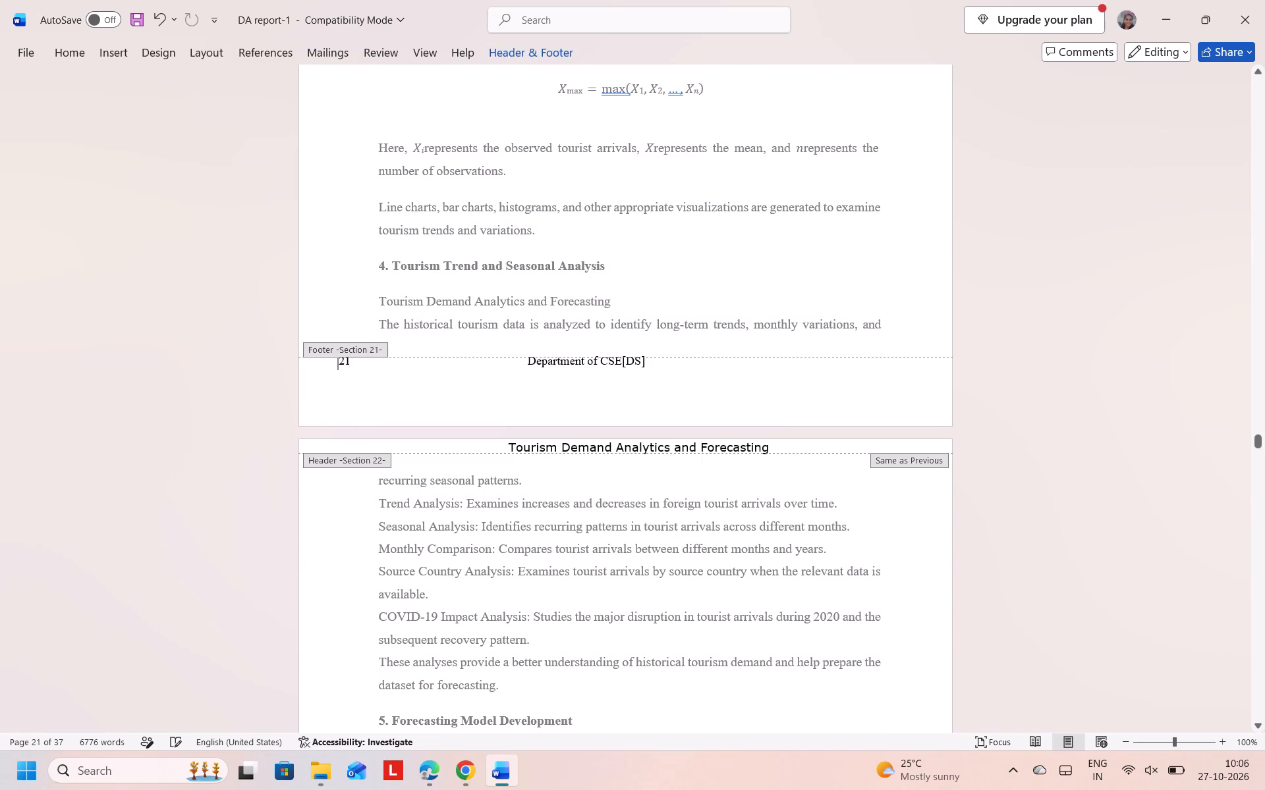
left_click(520, 44)
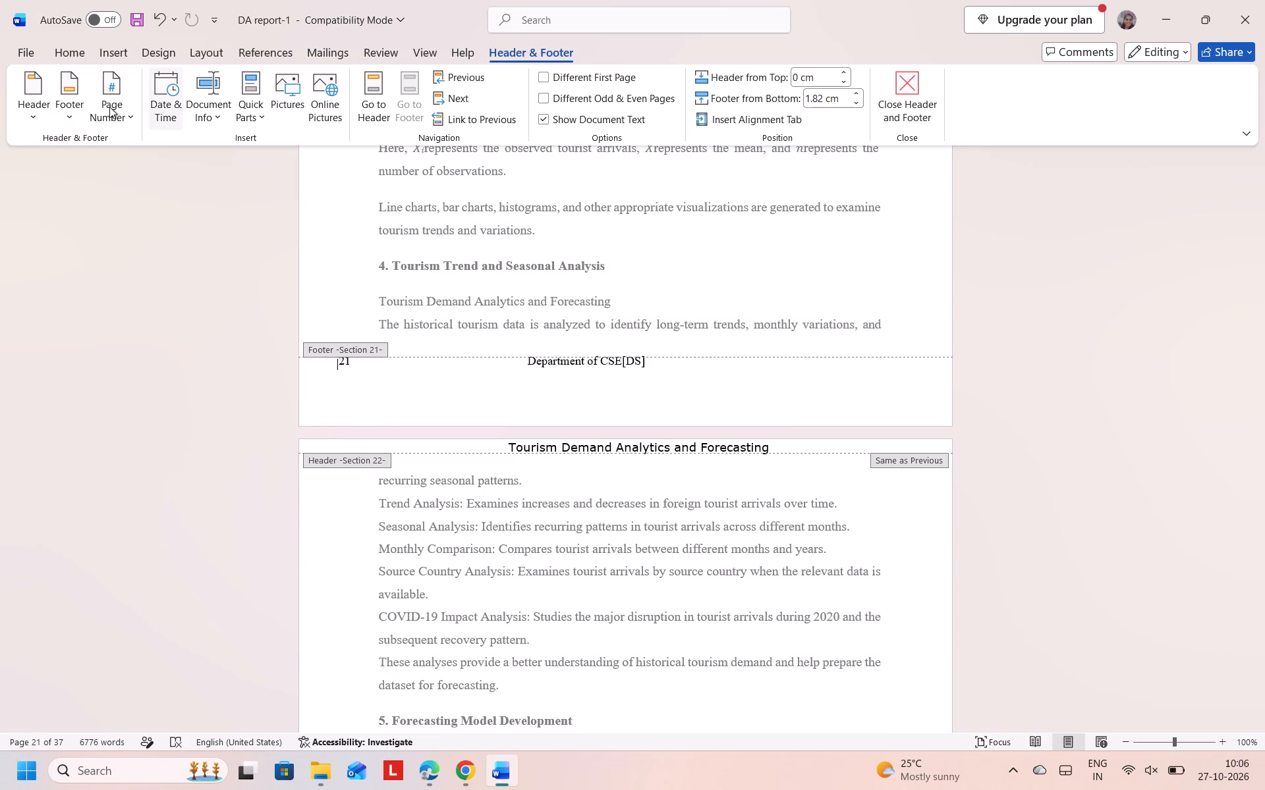
left_click(123, 120)
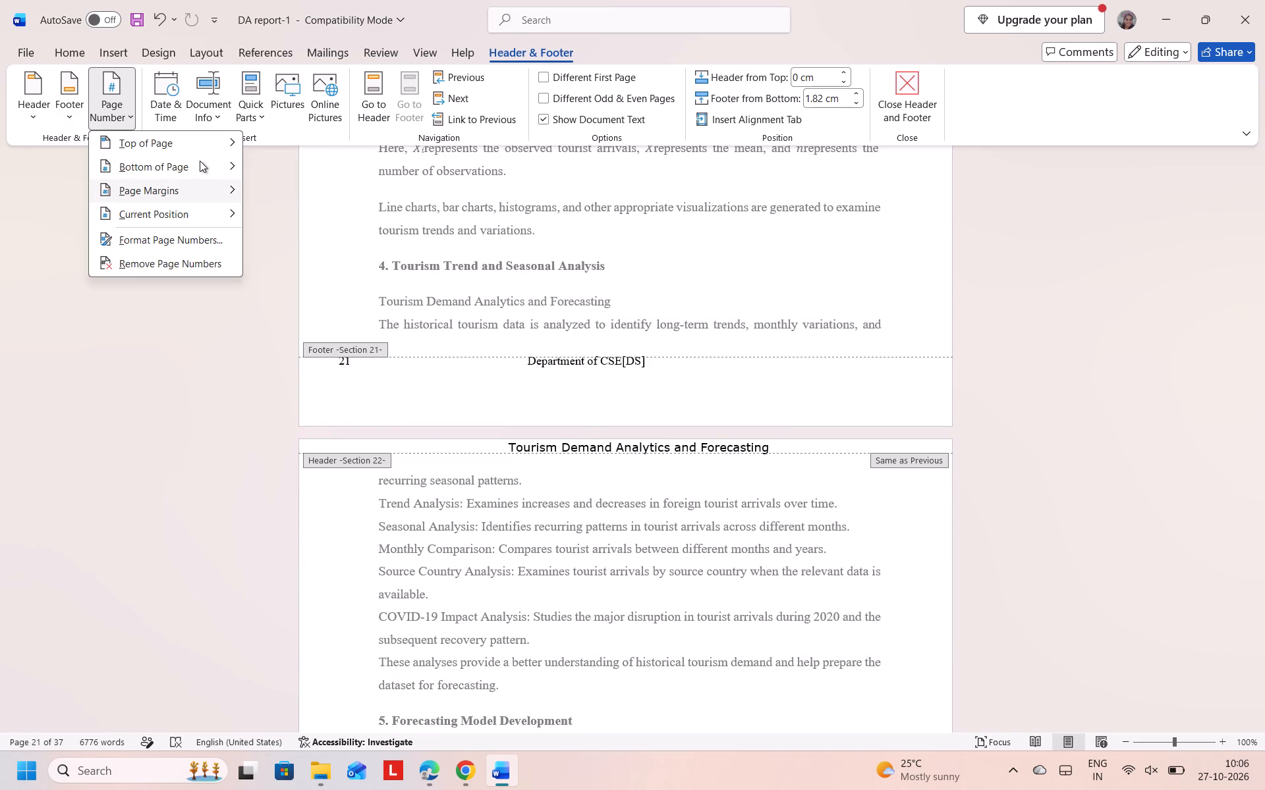
left_click(357, 408)
scroll(687, 438, "down", 2)
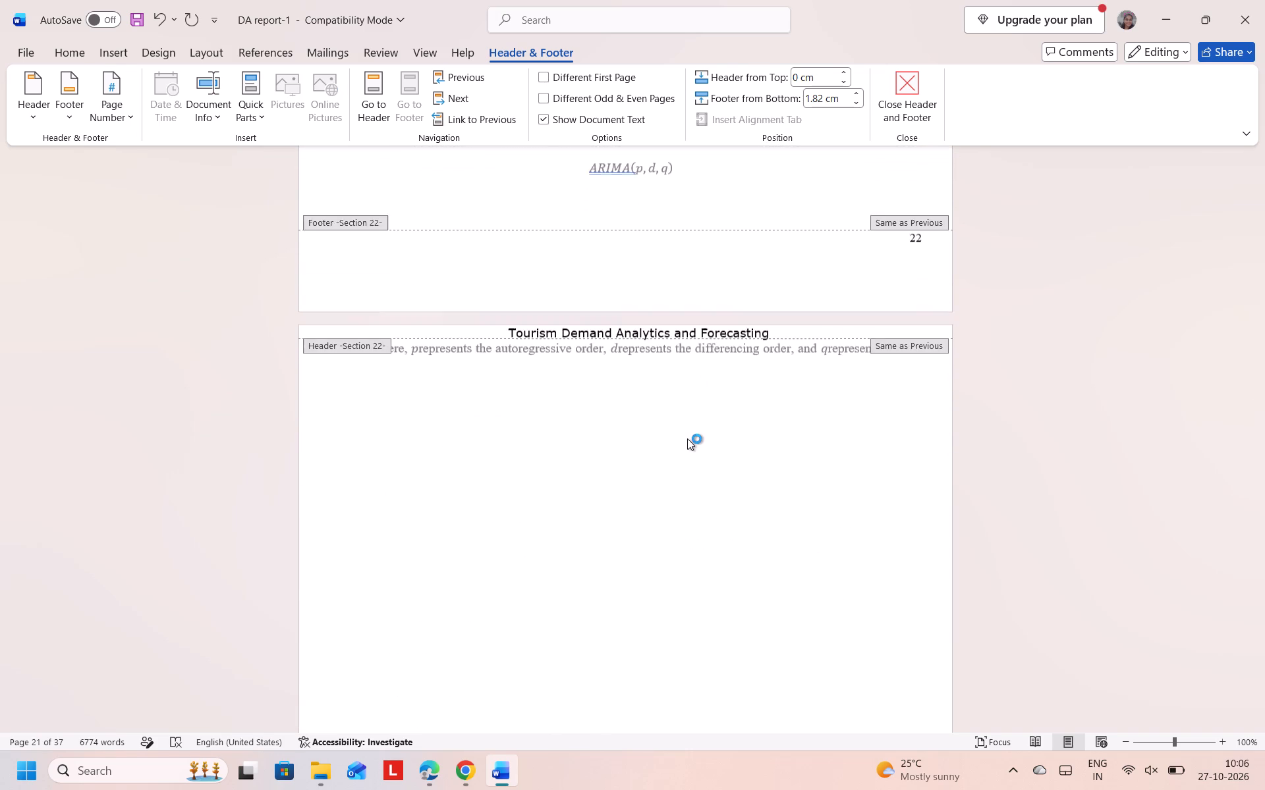
scroll(687, 438, "down", 3)
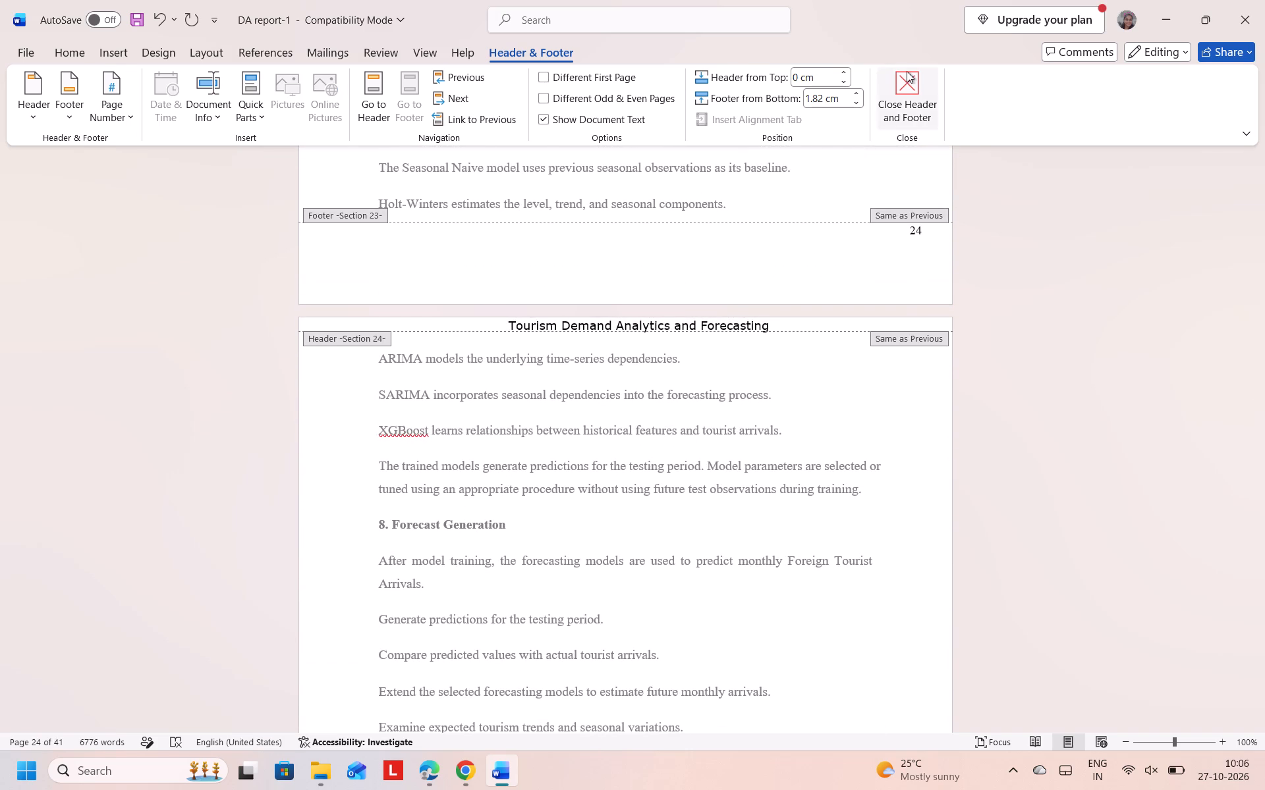
left_click(909, 80)
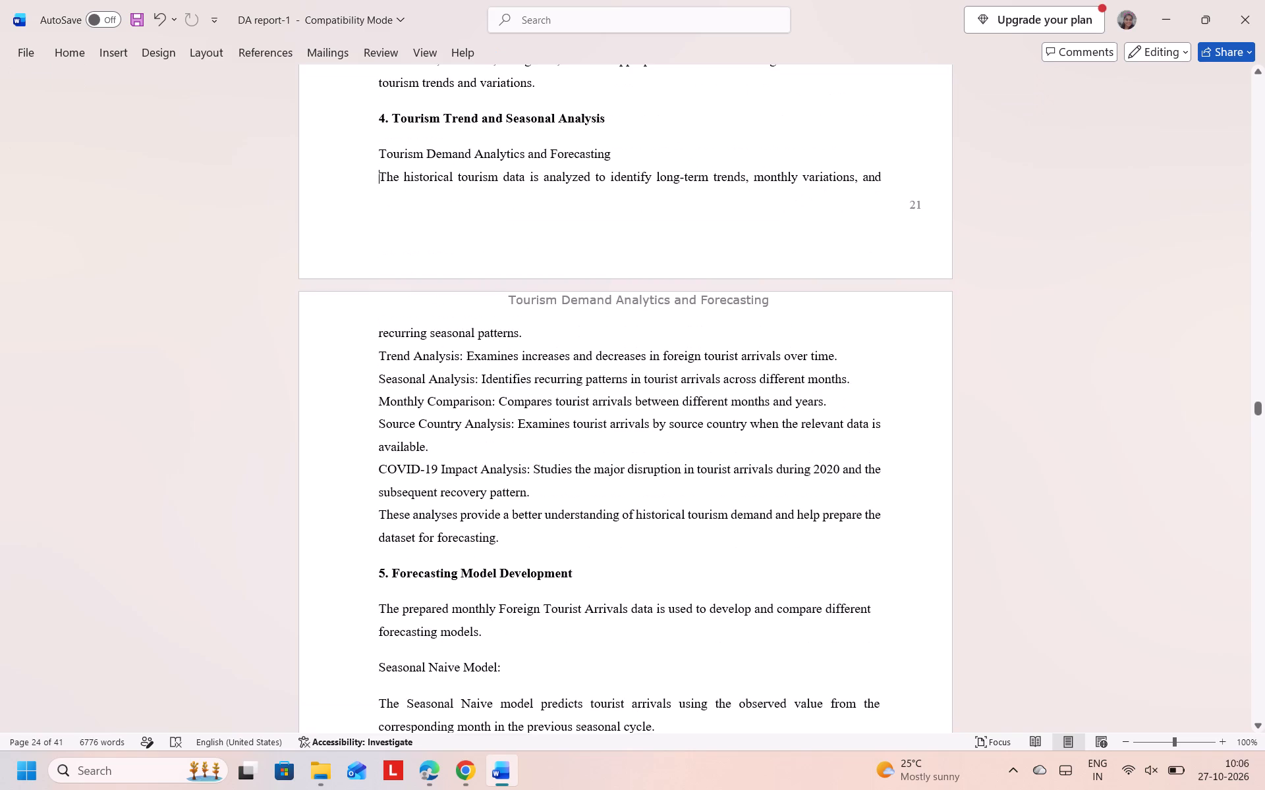
Delete the overflow line "Identify the sharp decline in arrivals during the affected period." from the nearly empty page after page 26.
scroll(867, 360, "up", 3)
scroll(867, 360, "down", 1)
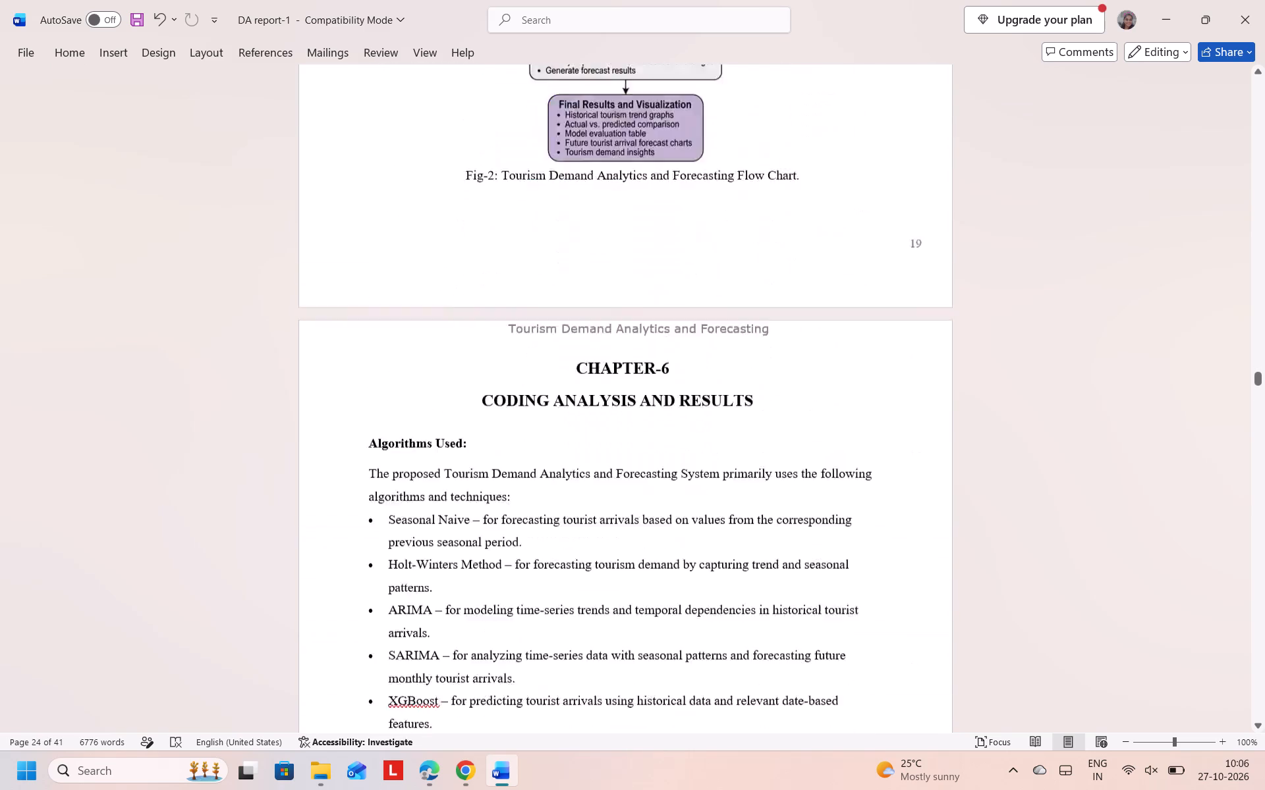
scroll(867, 360, "down", 4)
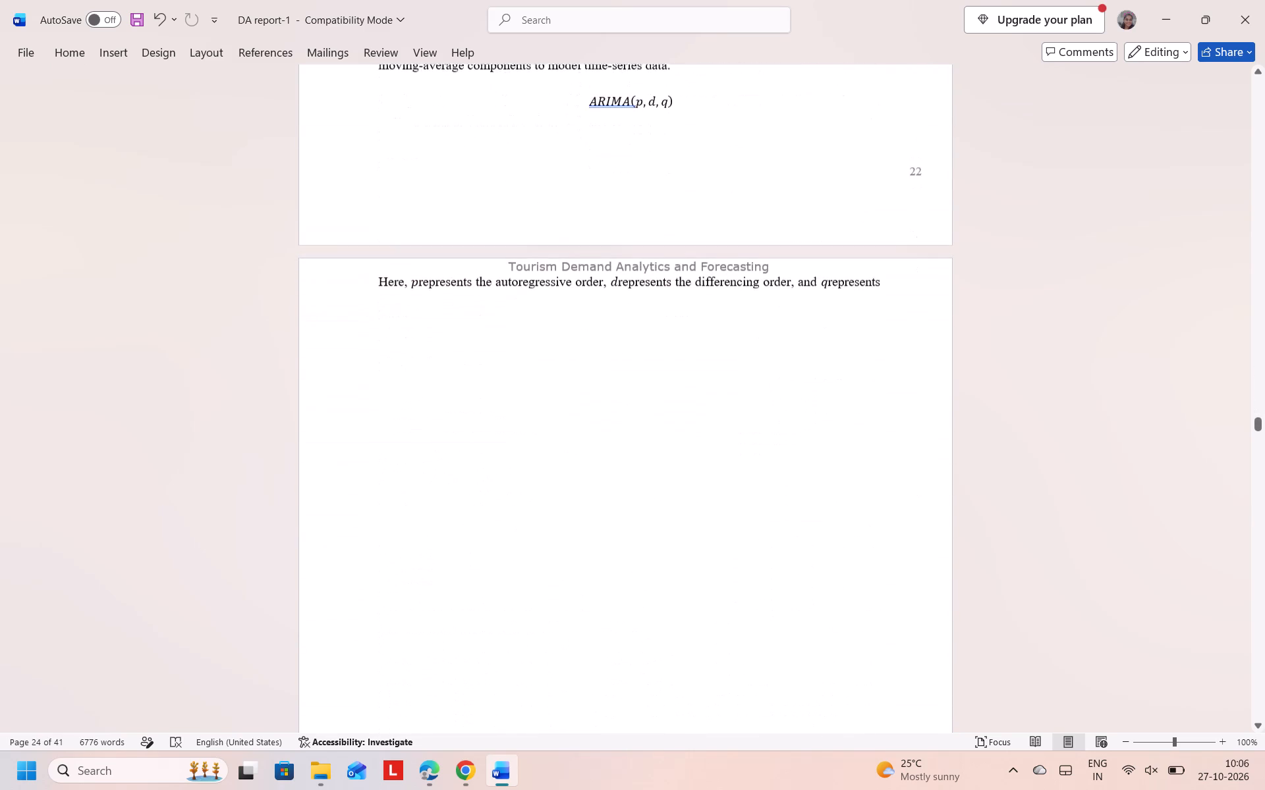
scroll(867, 360, "down", 2)
scroll(867, 360, "up", 2)
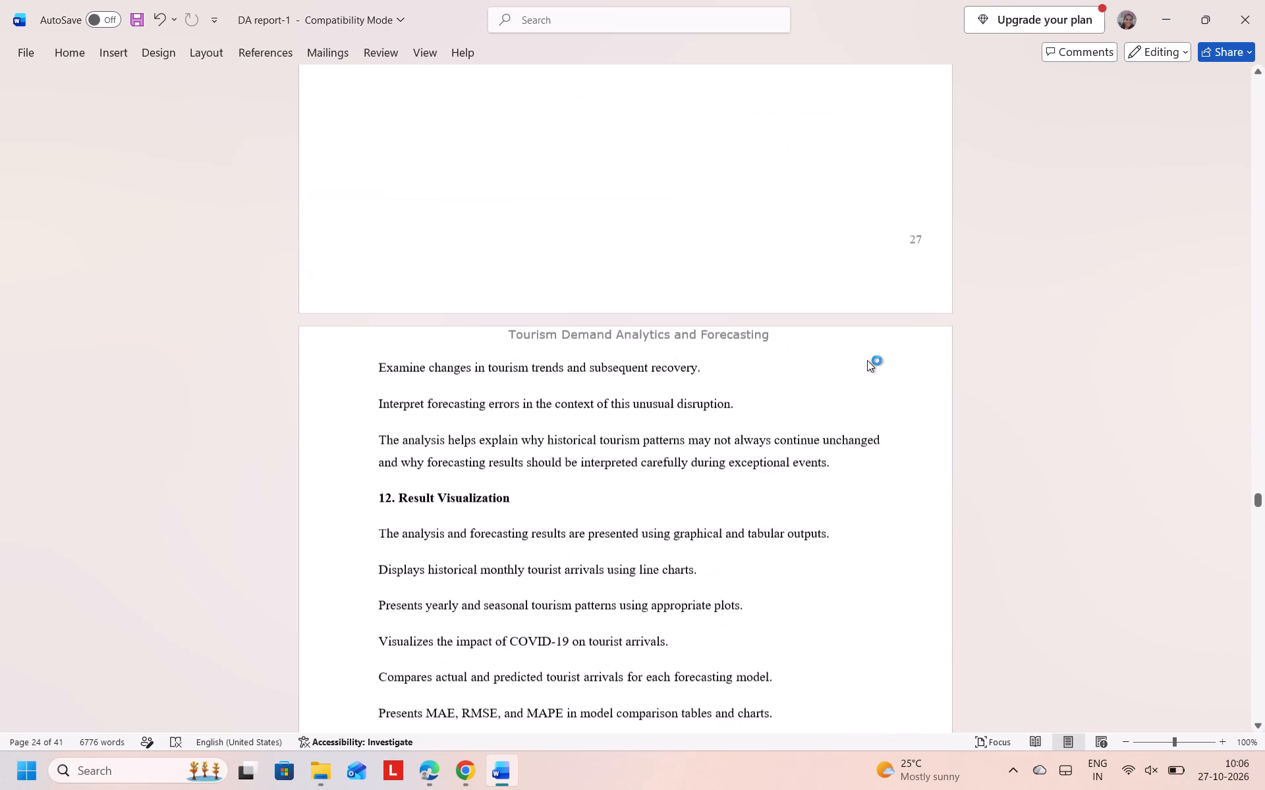
scroll(867, 360, "up", 4)
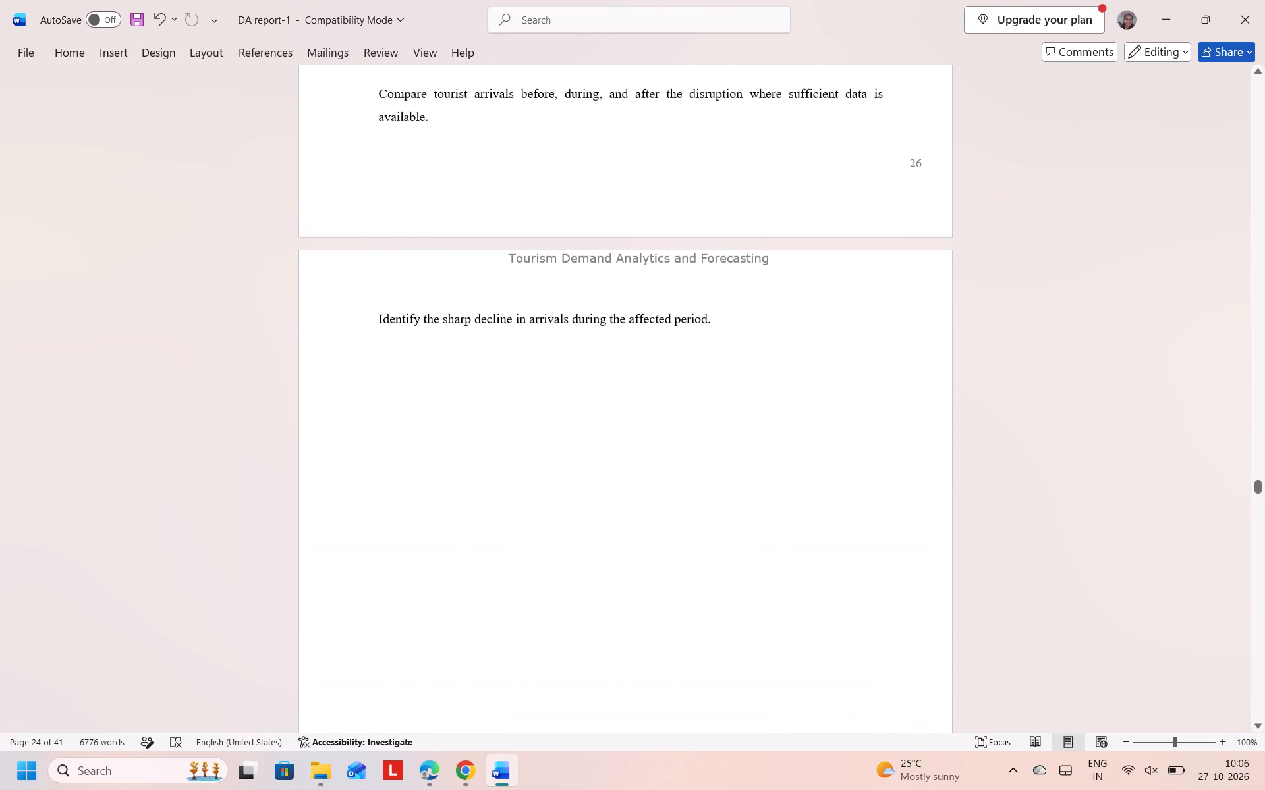
scroll(867, 360, "up", 1)
left_click_drag(725, 327, 372, 318)
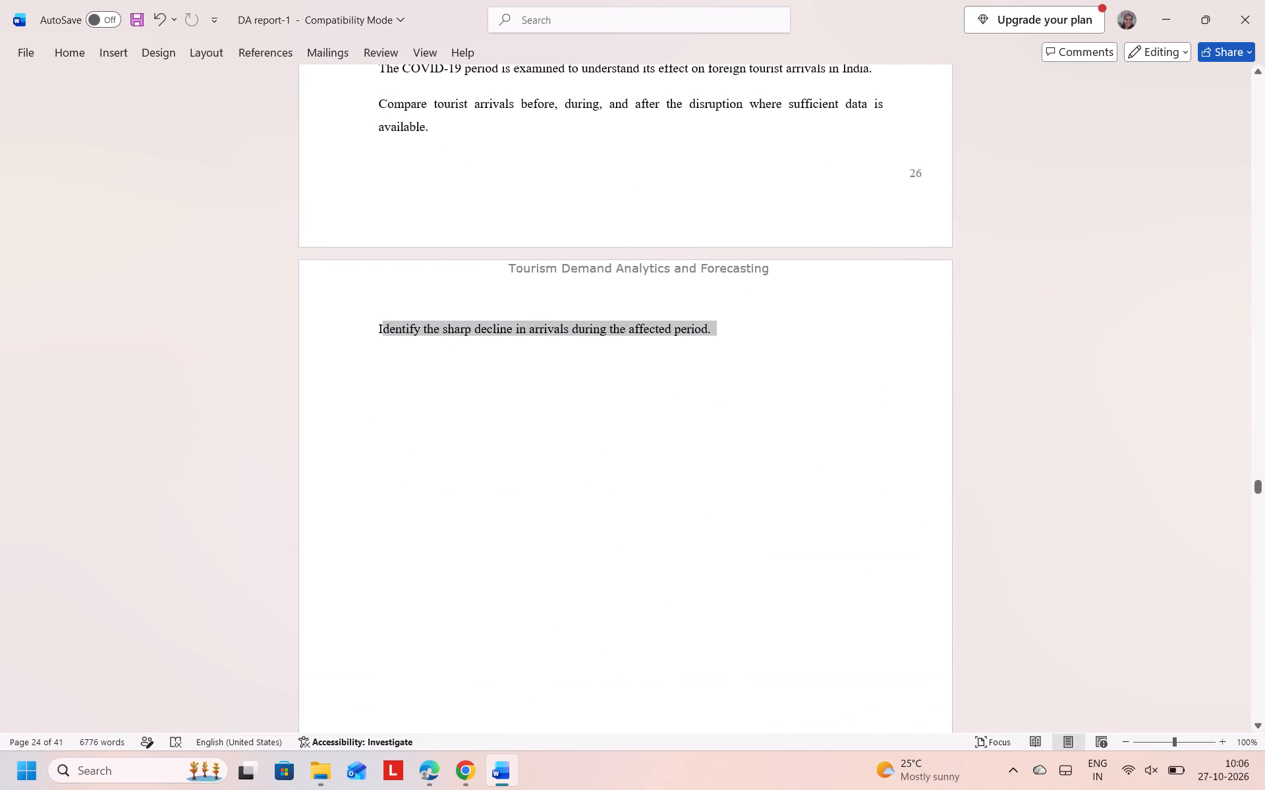
left_click_drag(372, 318, 373, 318)
key("BackSpace")
Delete the overflow text "country-wise, month-wise, and year-wise tourism information." after page 28 and end the shortened sentence with a period after "containing".
scroll(373, 318, "down", 2)
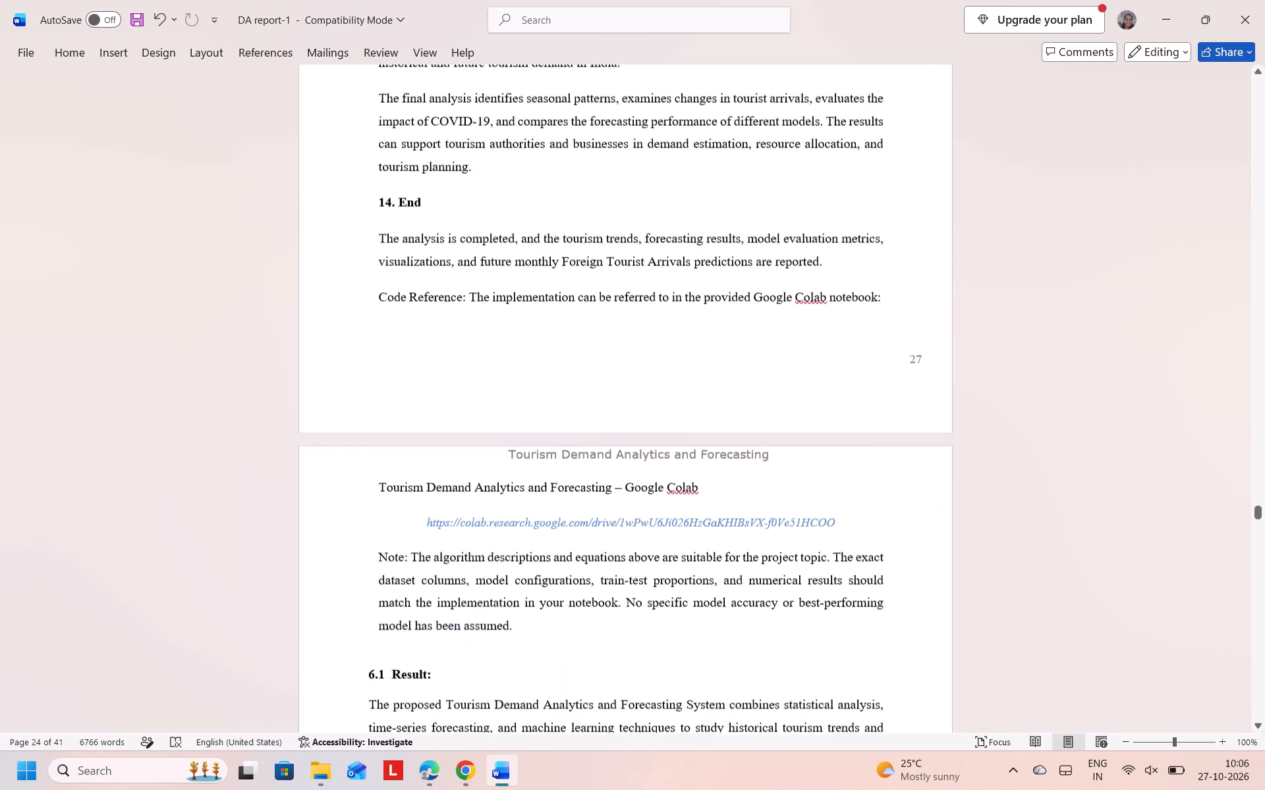
scroll(373, 318, "down", 2)
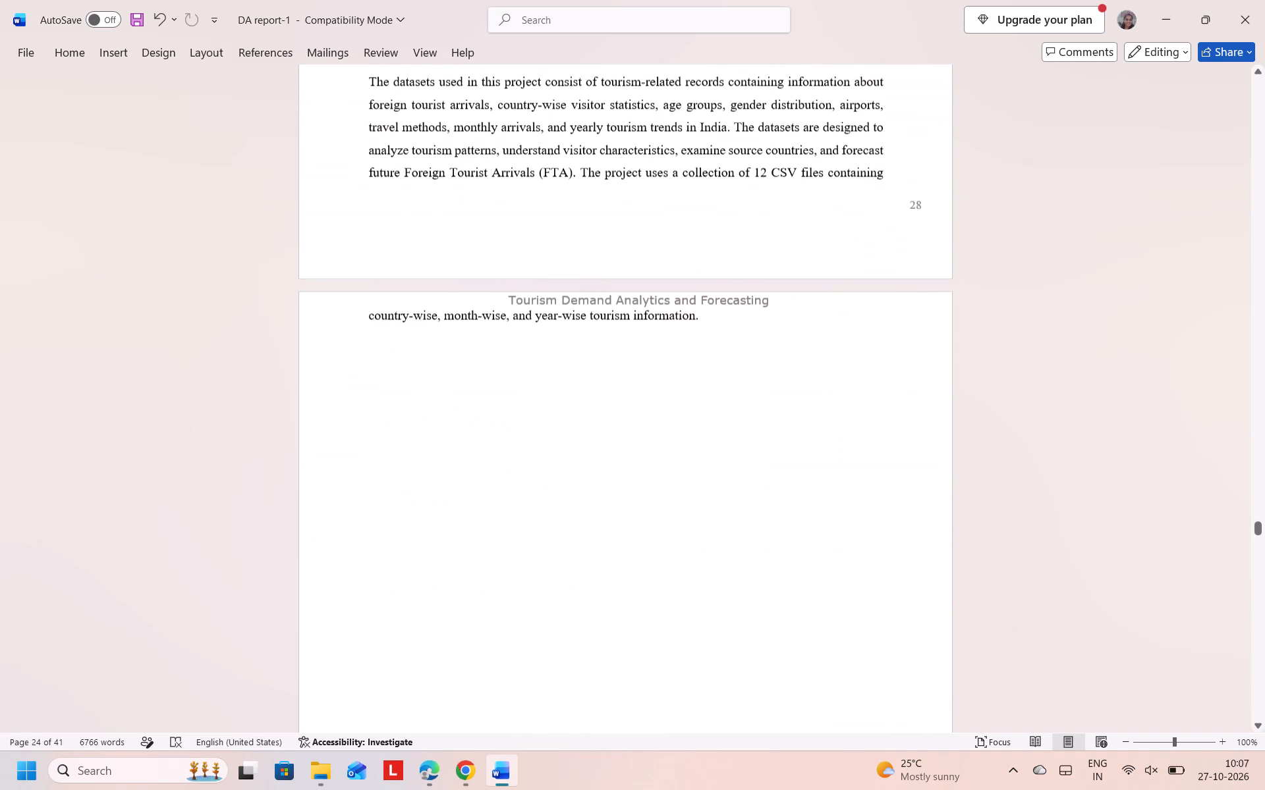
left_click_drag(700, 323, 351, 332)
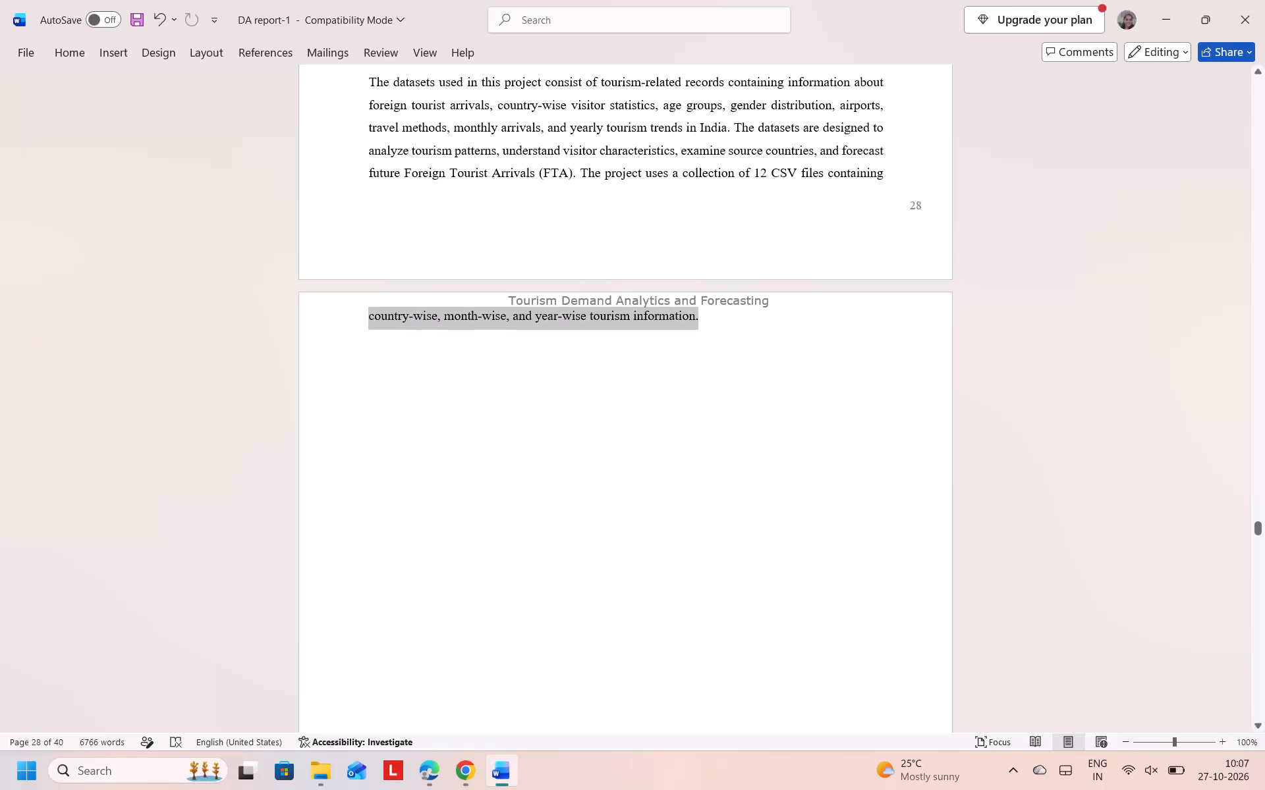
left_click_drag(351, 332, 347, 332)
key("BackSpace")
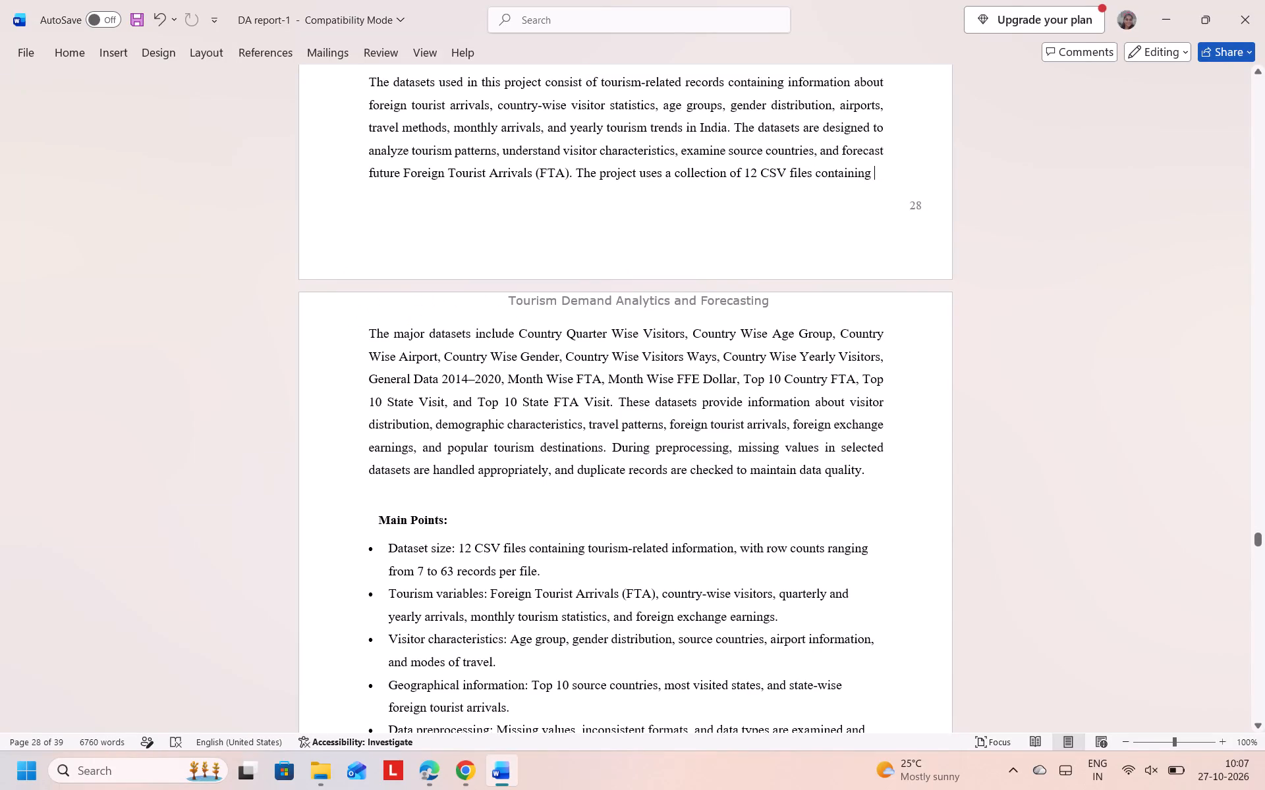
key("period")
Justify both body paragraphs under 7.2 Future Work in Chapter 7.
scroll(923, 189, "down", 1)
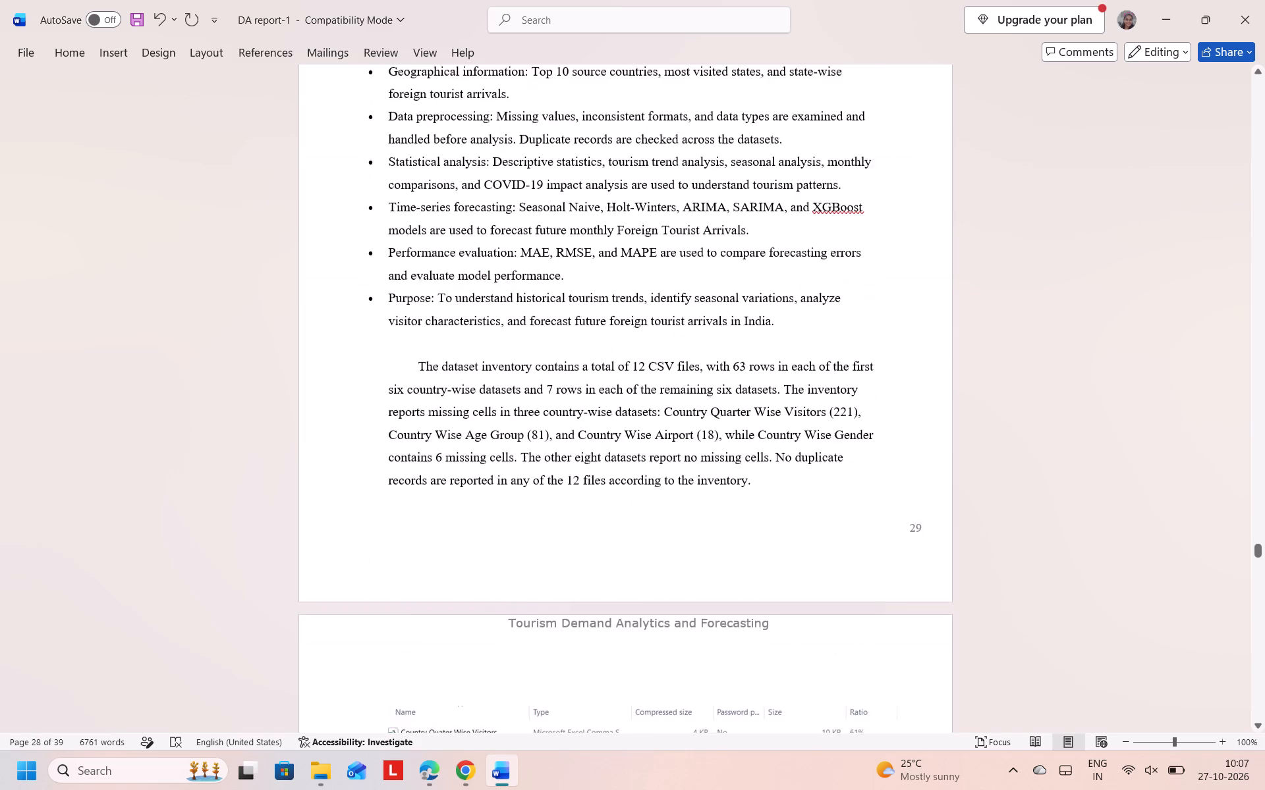
scroll(923, 189, "down", 2)
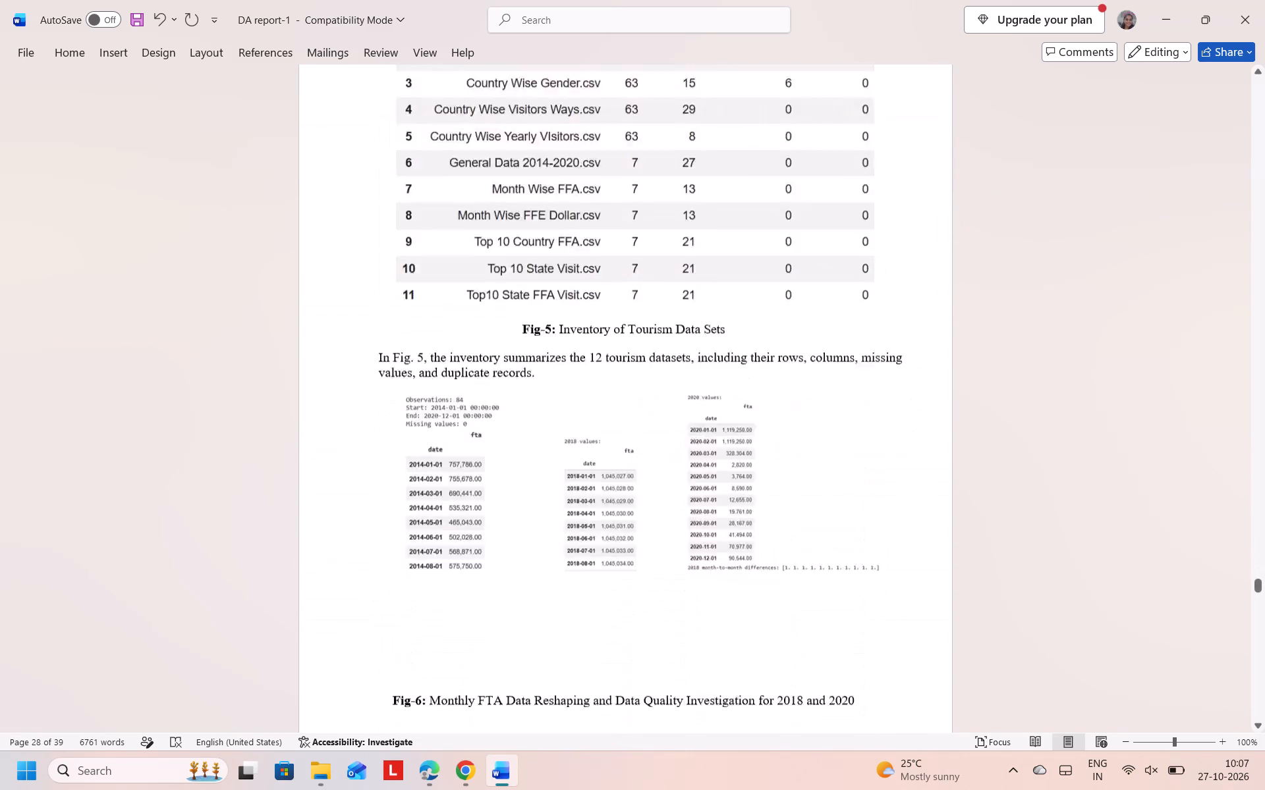
scroll(923, 189, "down", 1)
scroll(923, 189, "right", 1)
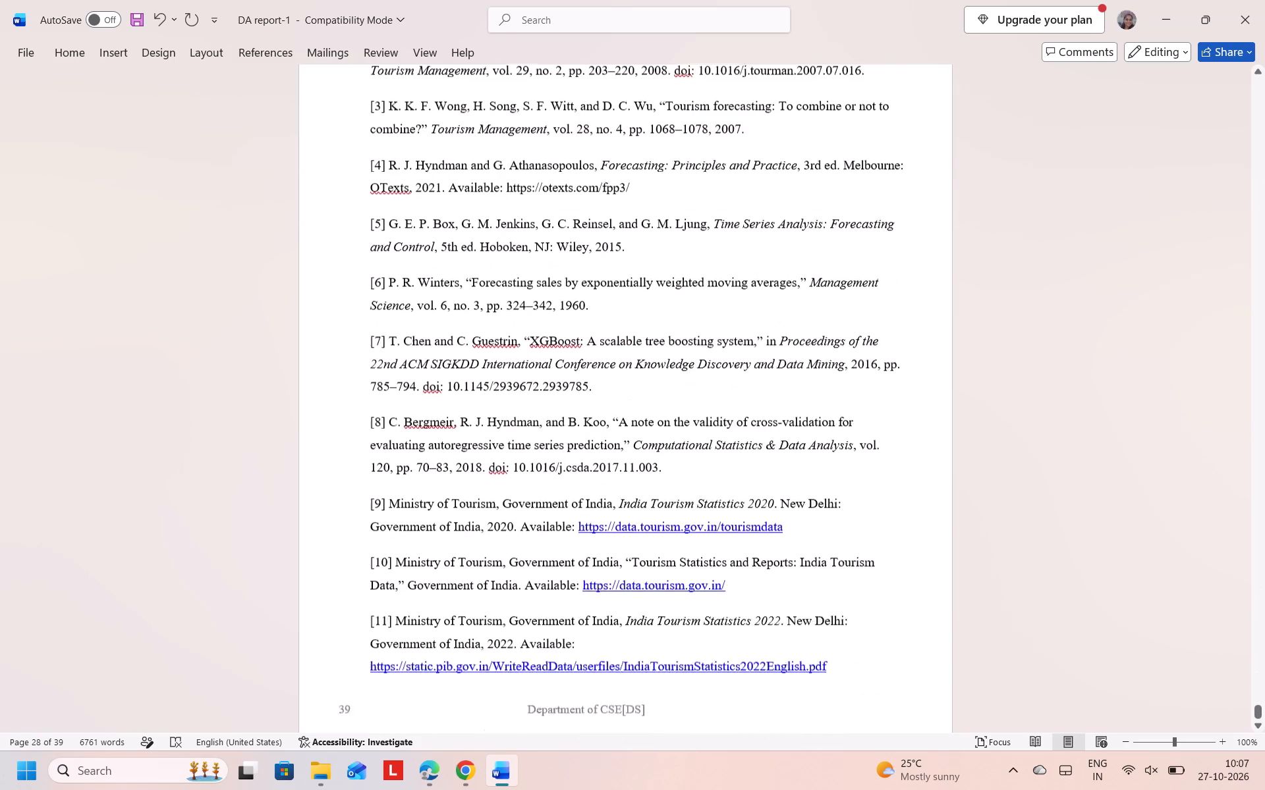
scroll(923, 189, "right", 1)
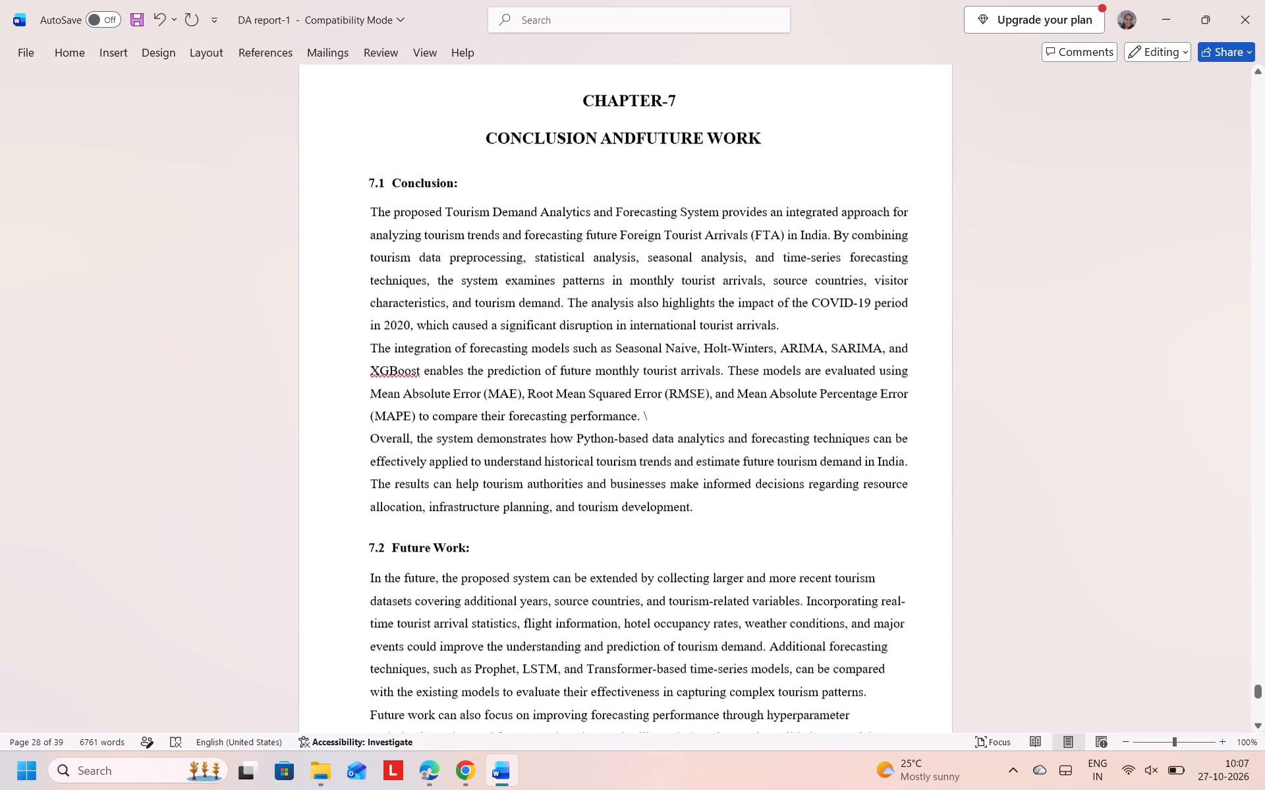
scroll(923, 189, "right", 1)
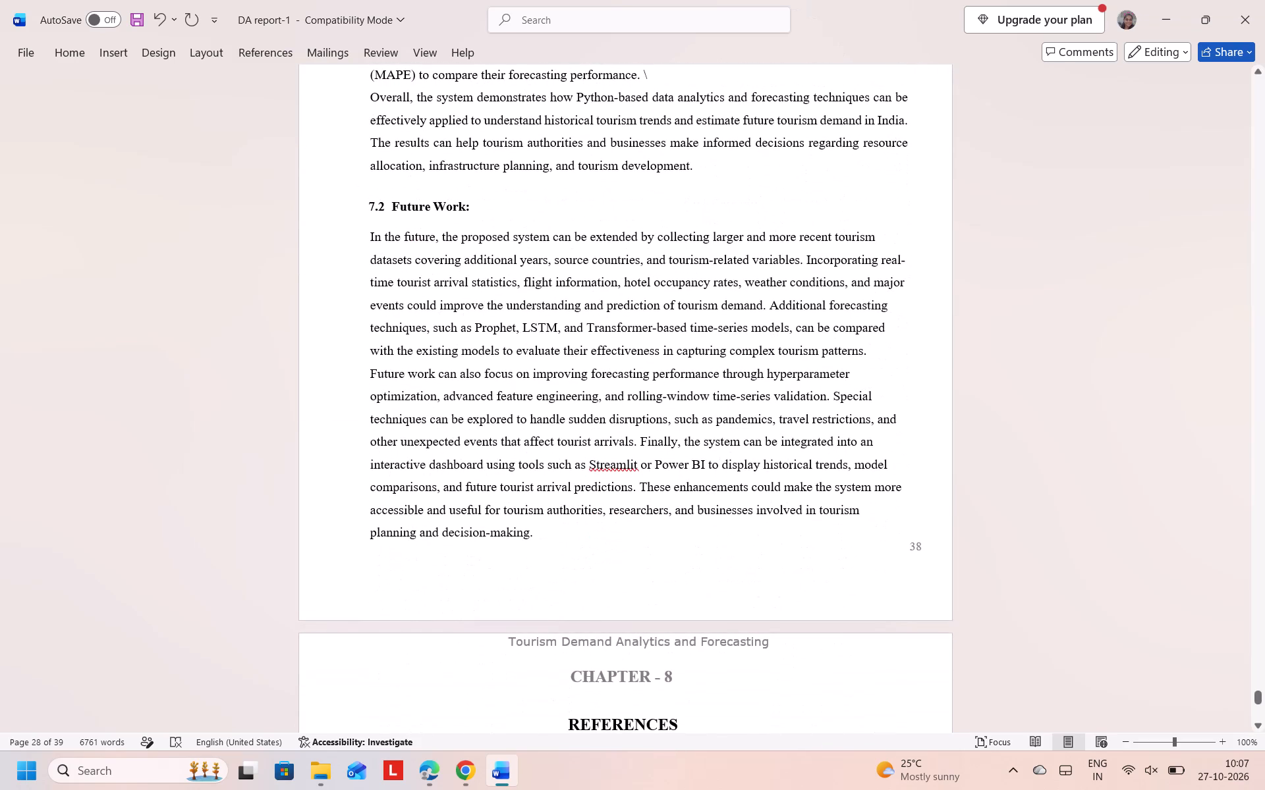
left_click_drag(366, 234, 574, 545)
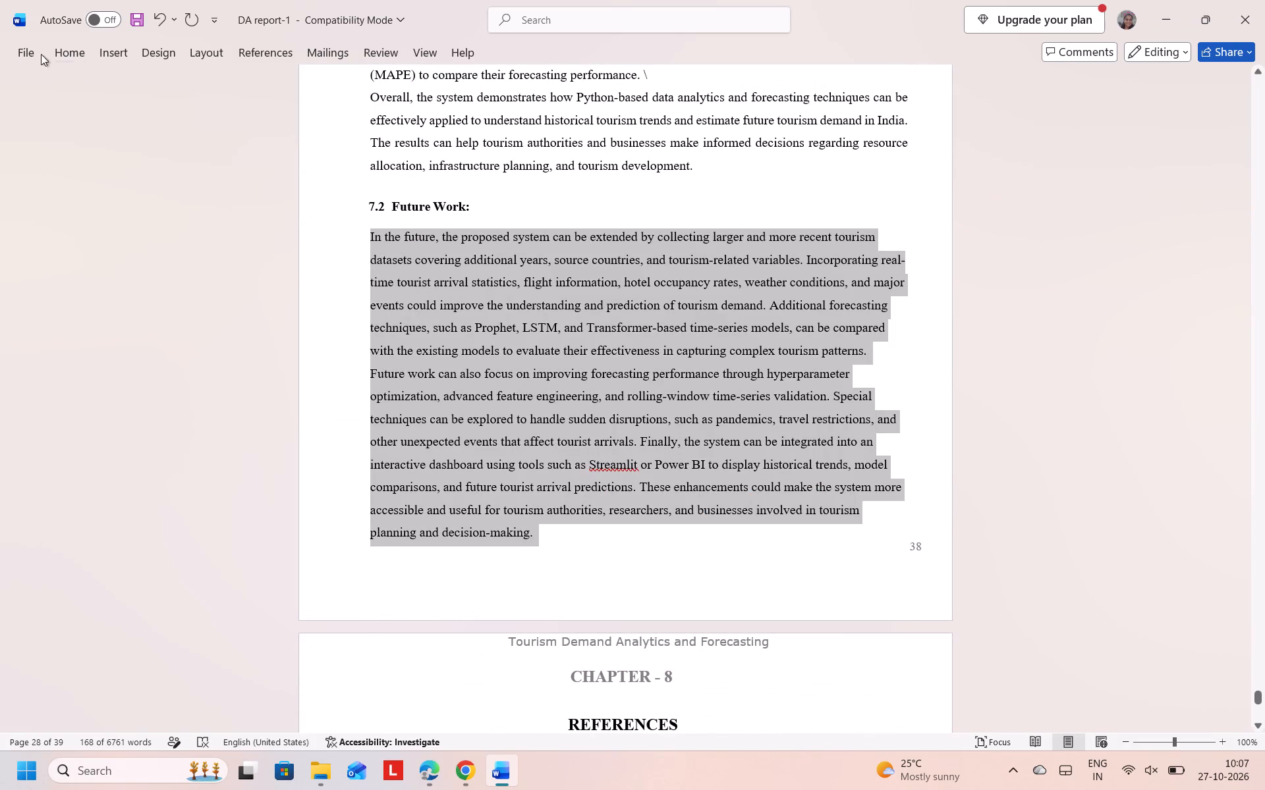
left_click(69, 55)
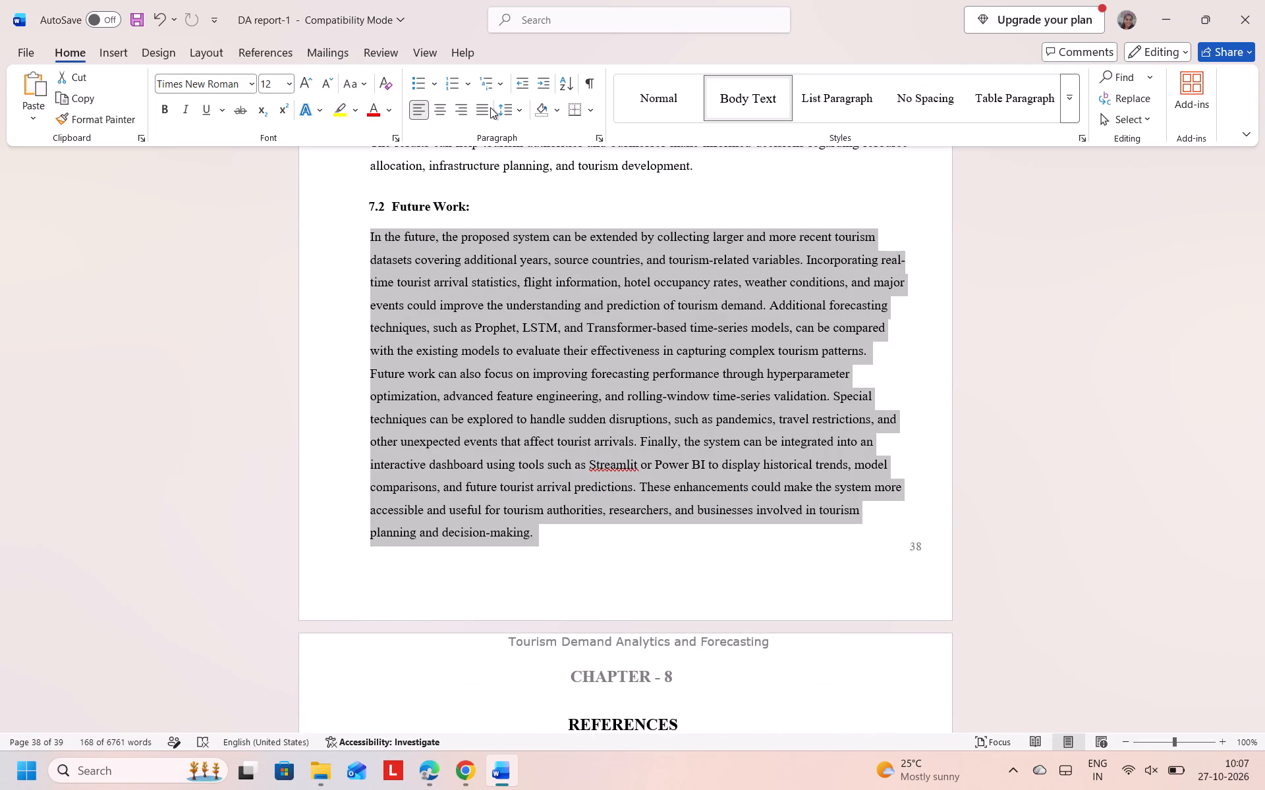
left_click(490, 107)
left_click(1026, 454)
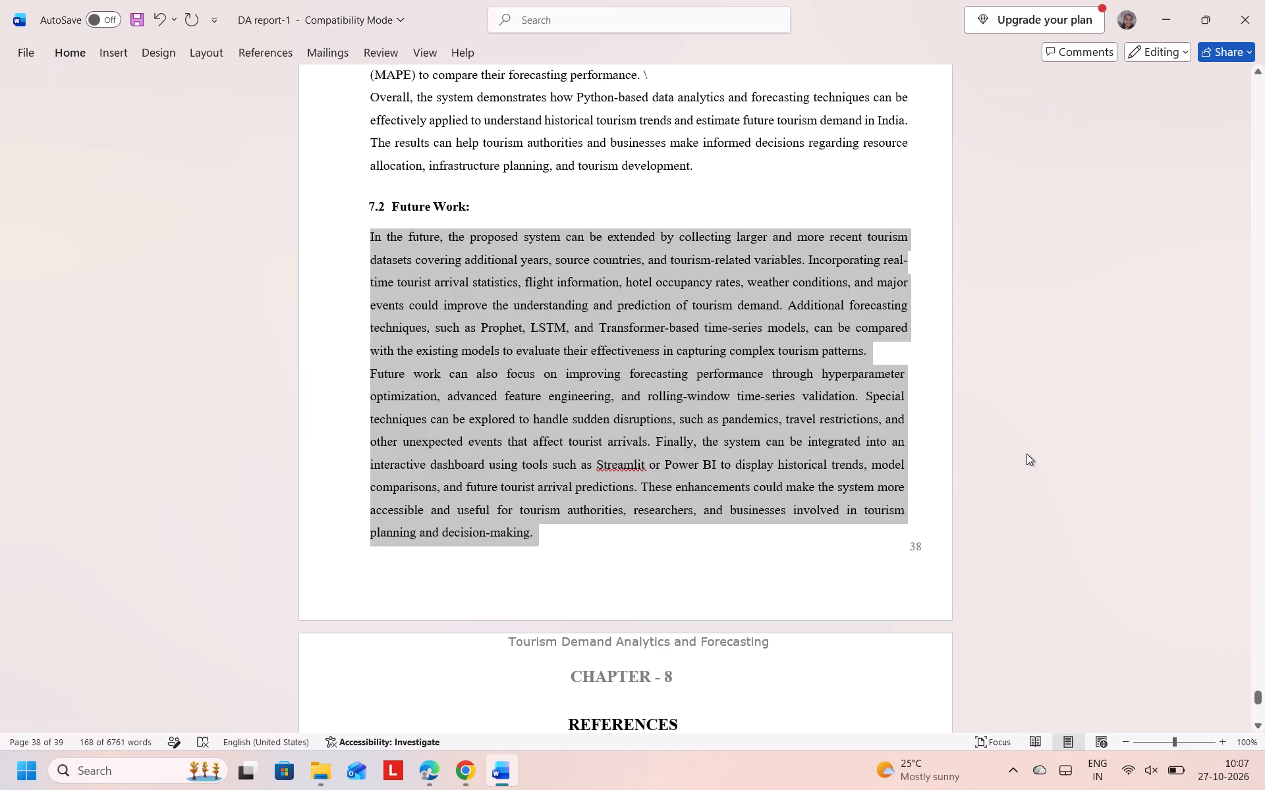
left_click(1026, 454)
Replace the Section 39 footer, below the Chapter 8 references, with a Plain Number 3 bottom-of-page number and leave footer editing.
scroll(828, 449, "down", 1)
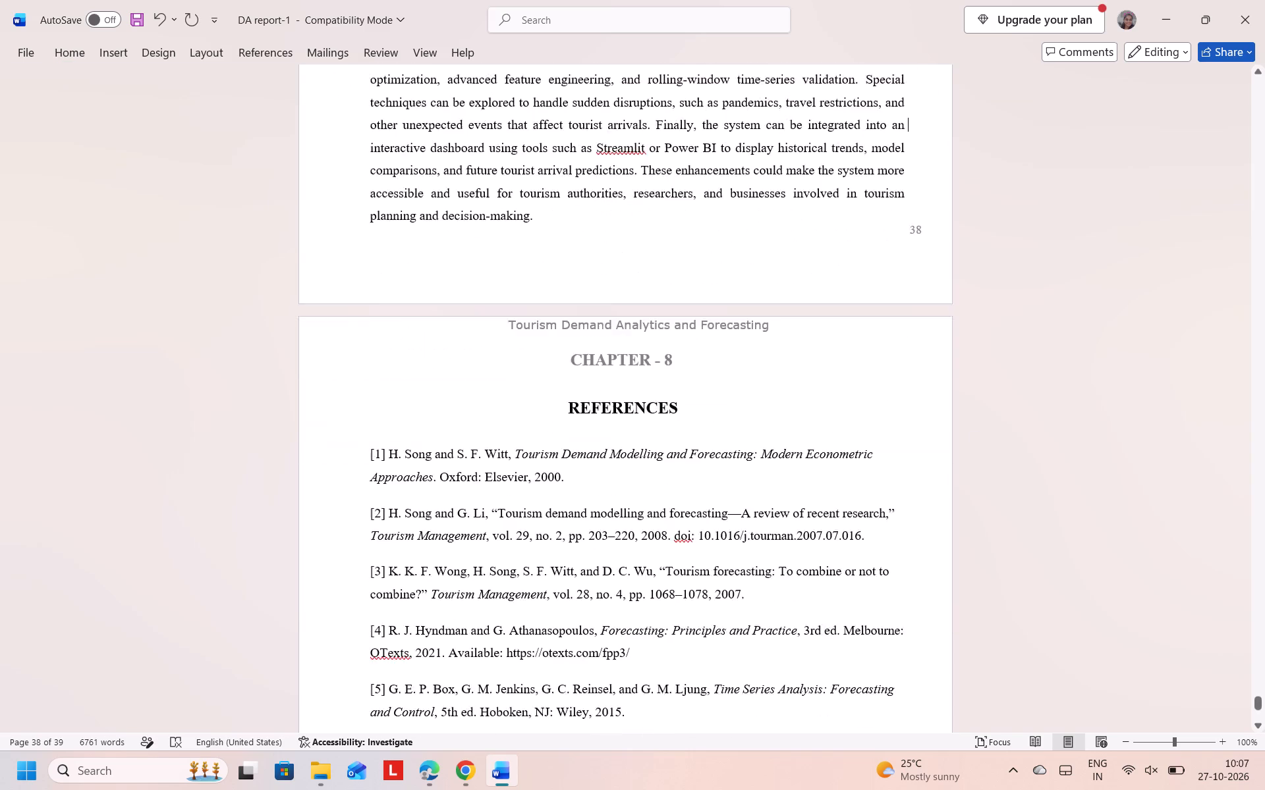
scroll(828, 449, "down", 1)
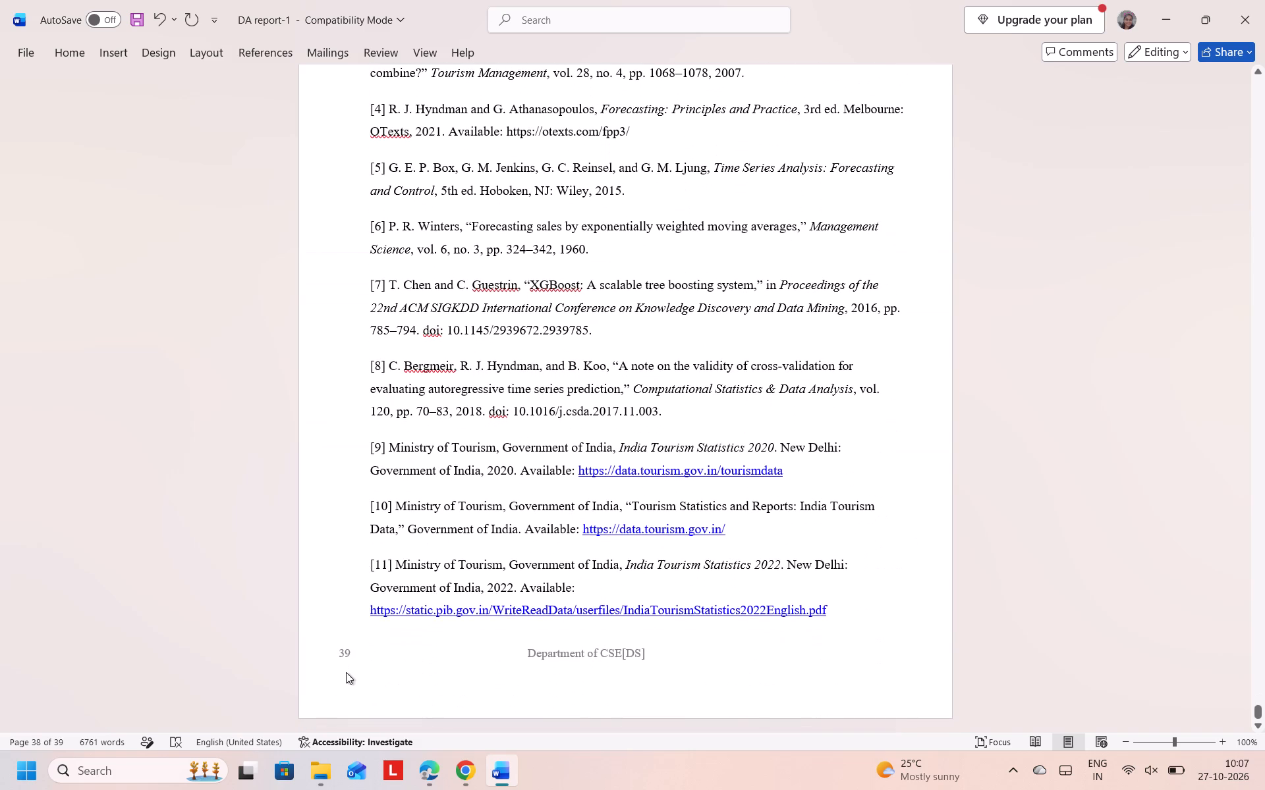
double_click(349, 651)
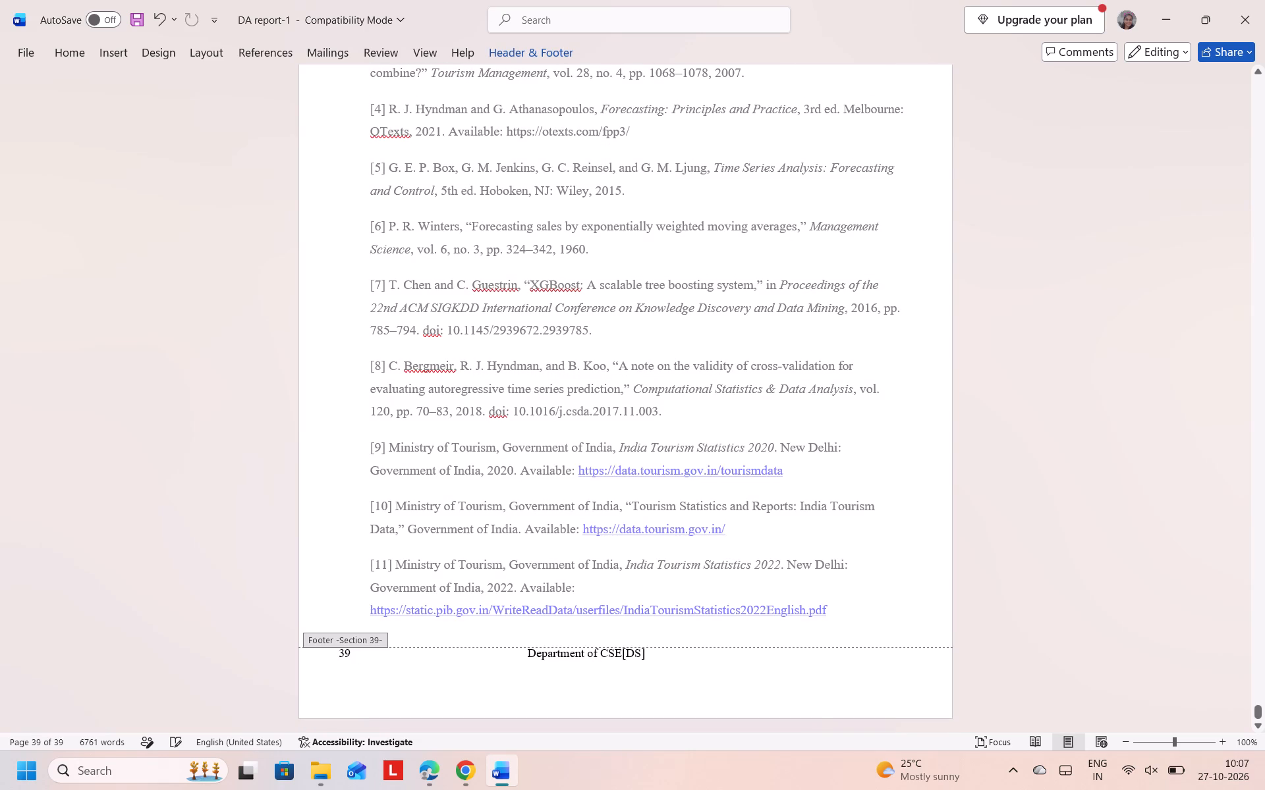
left_click(517, 55)
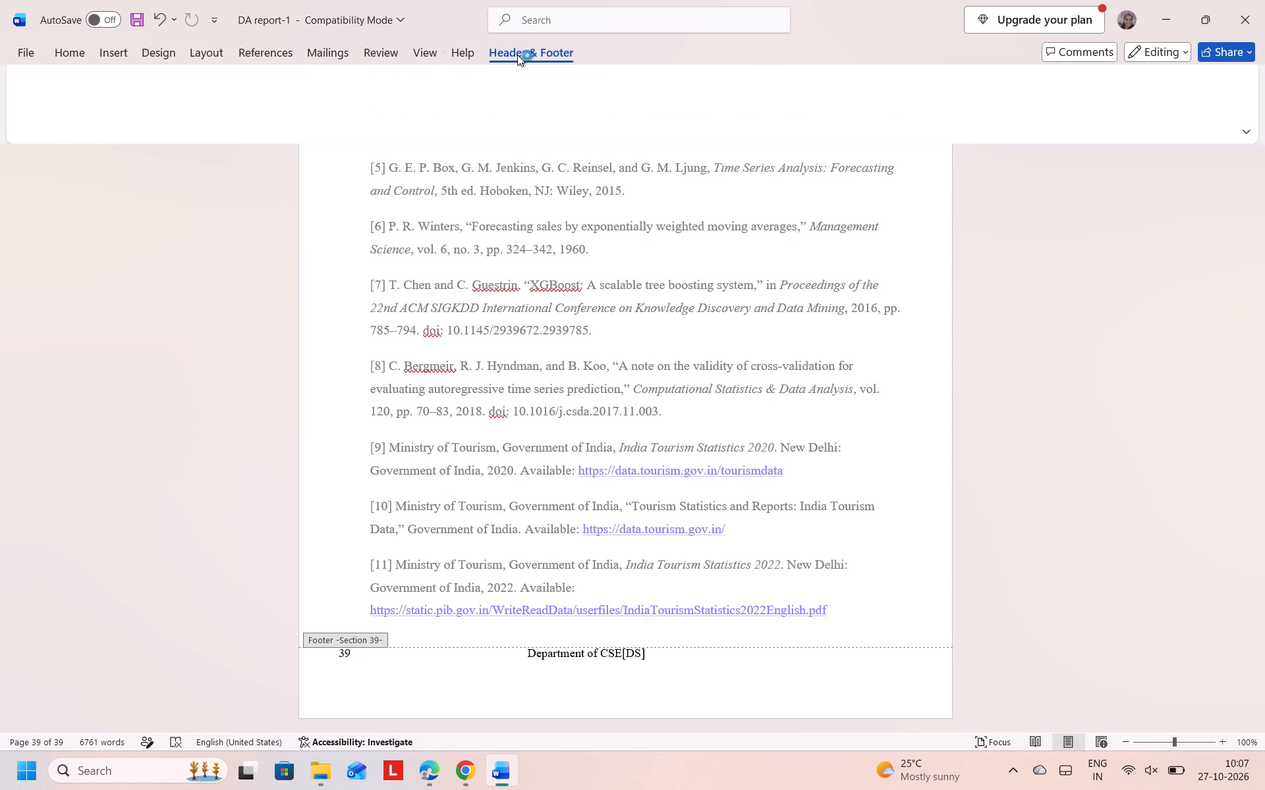
left_click(128, 110)
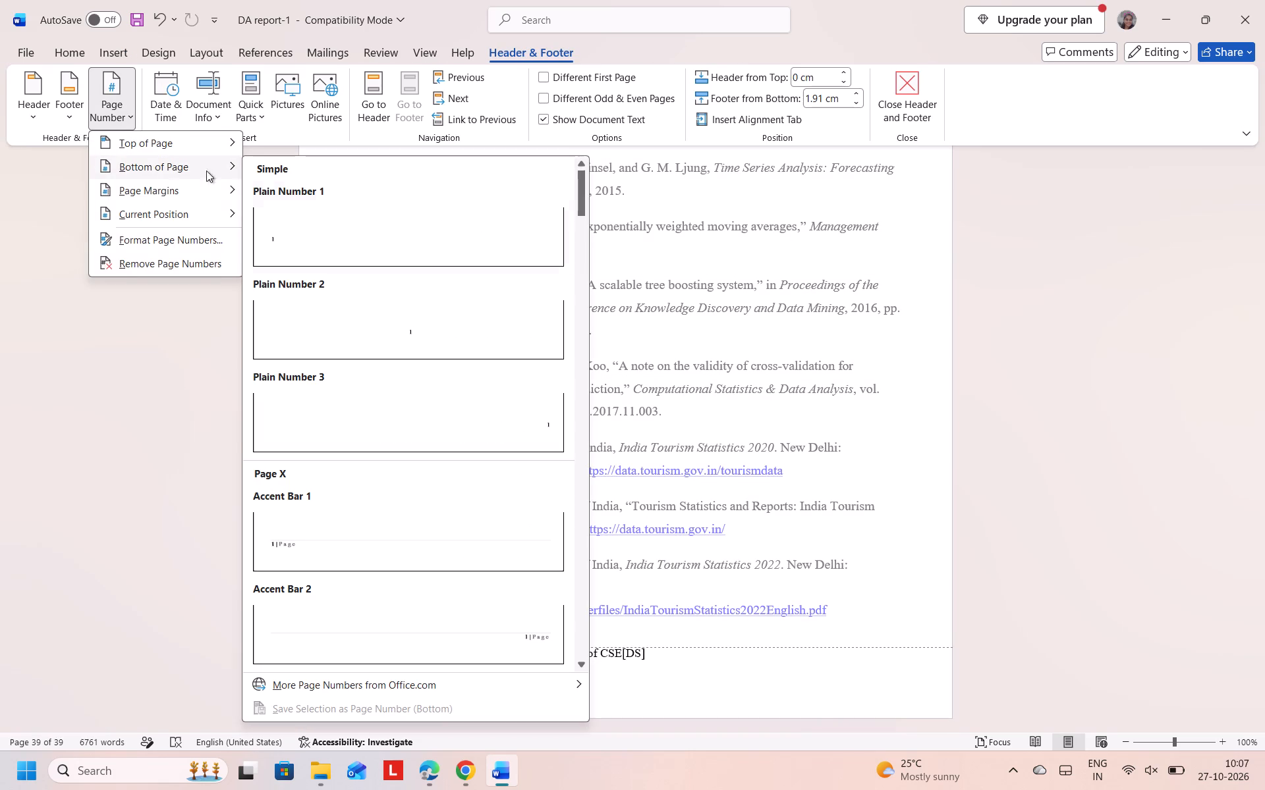
left_click(419, 413)
left_click(1067, 458)
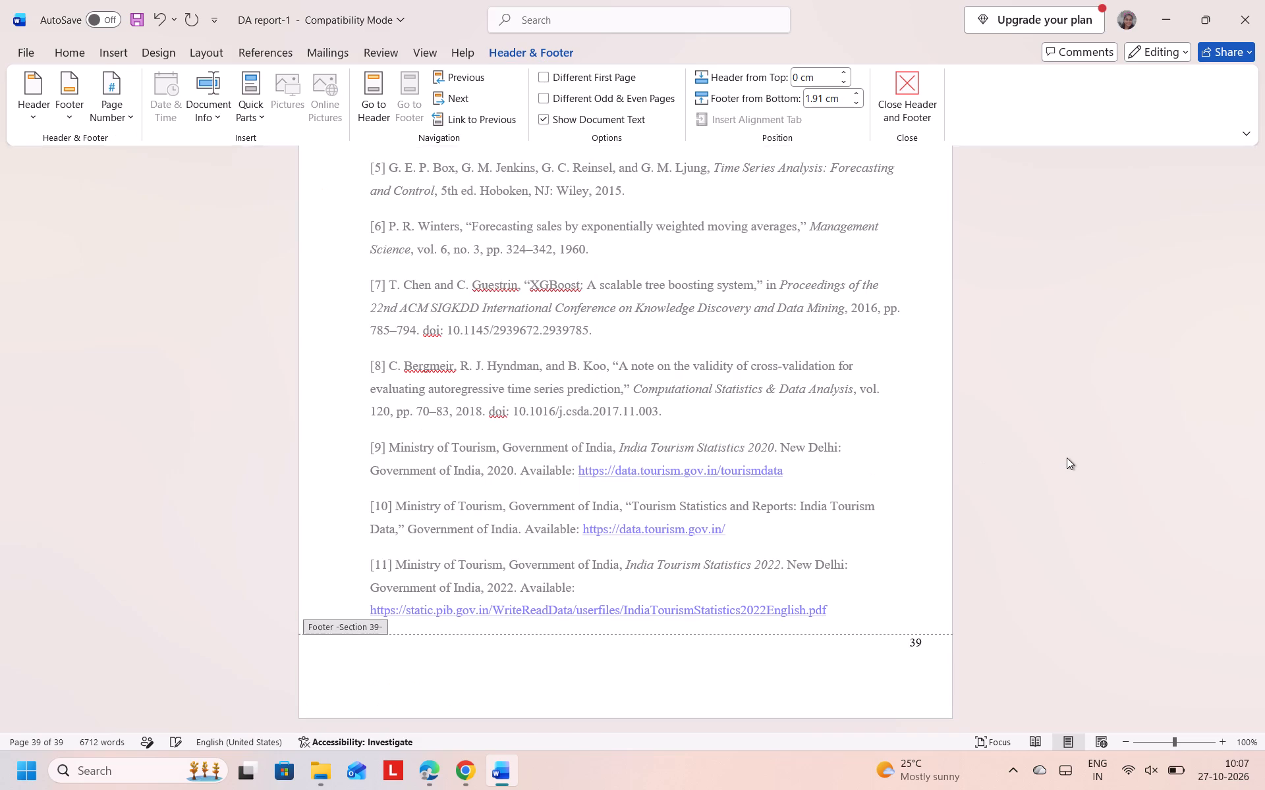
left_click(530, 49)
left_click(903, 88)
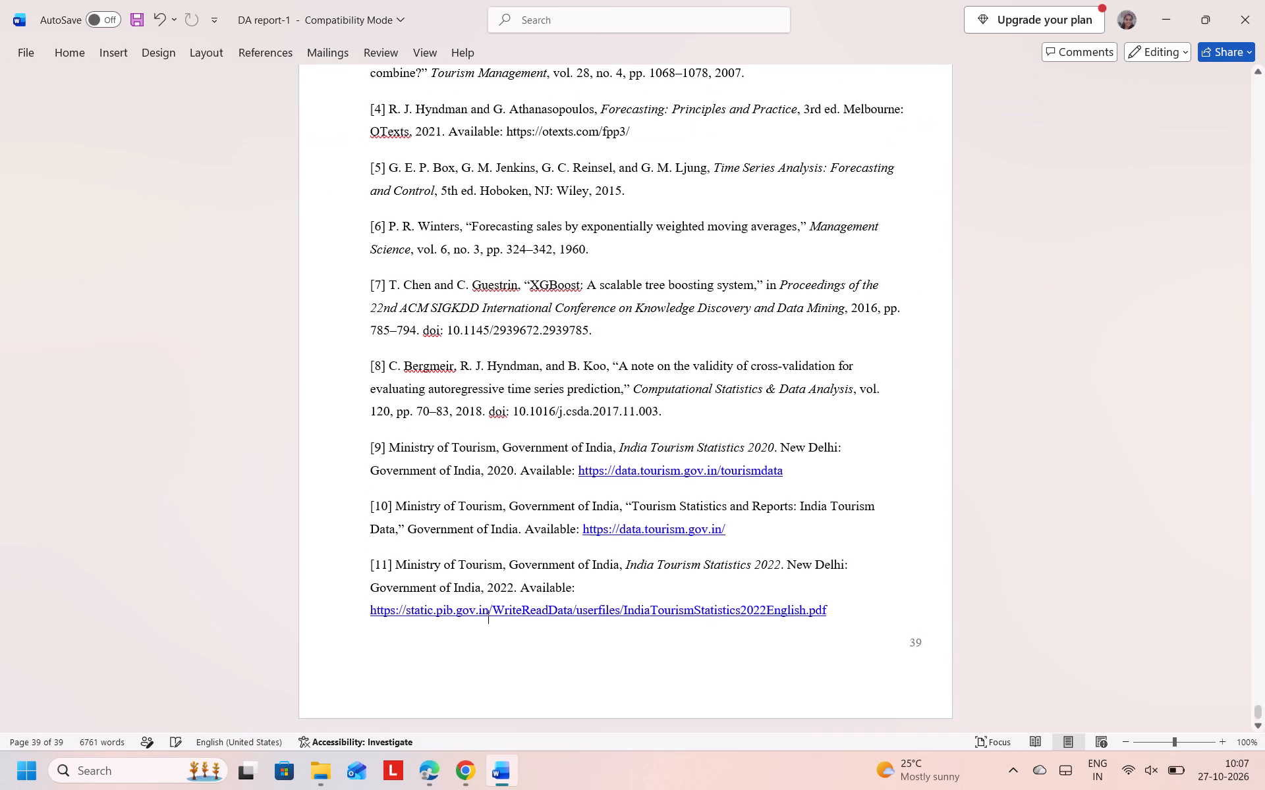
Remove the indent of the overflowing "In Fig. 6" description and place it as its own paragraph directly after the Fig-6 caption.
scroll(1060, 336, "up", 3)
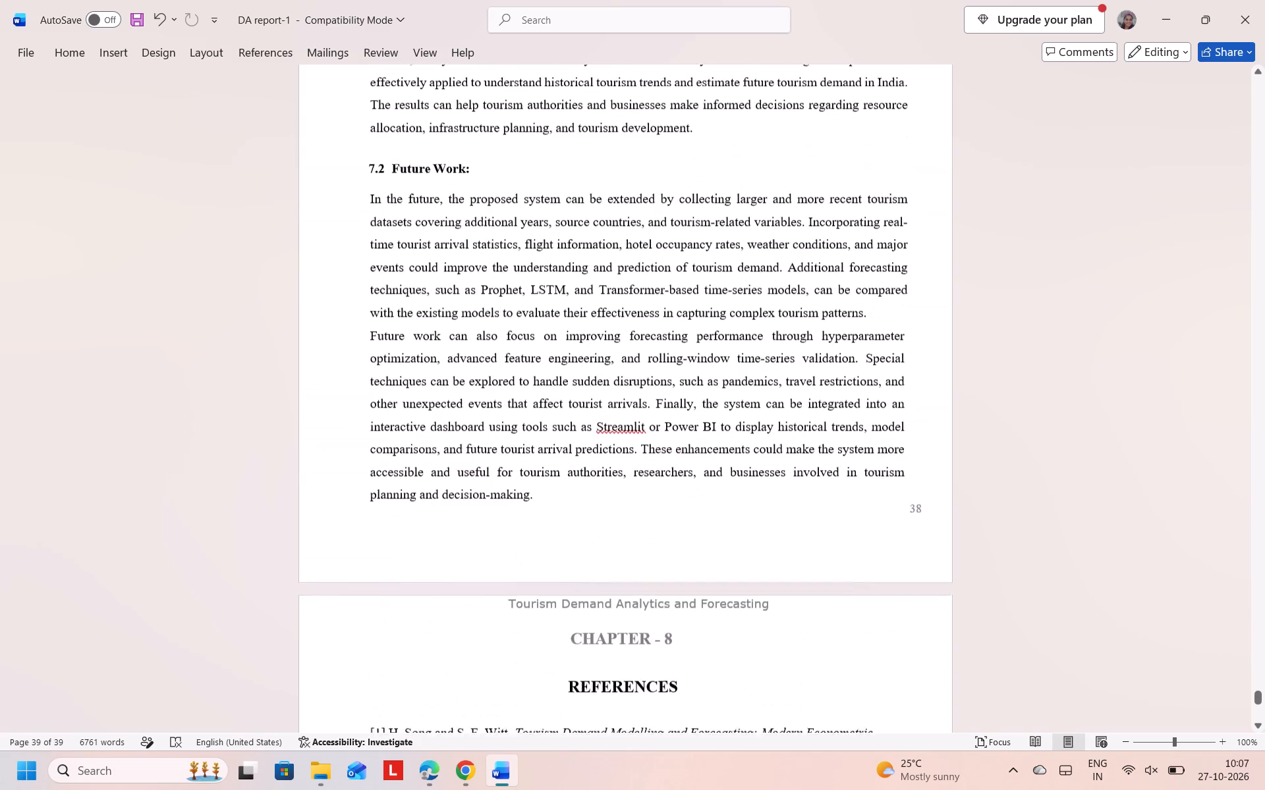
scroll(1060, 336, "up", 3)
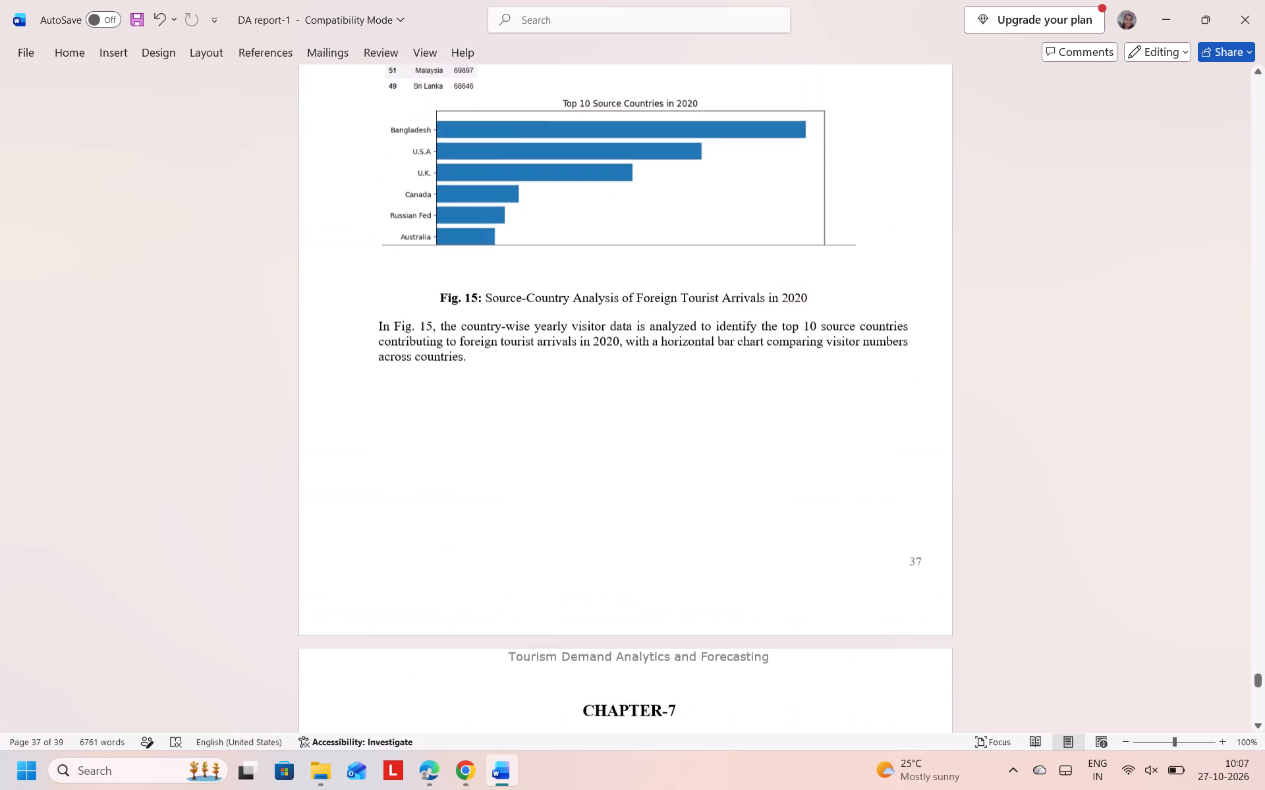
scroll(1060, 336, "up", 3)
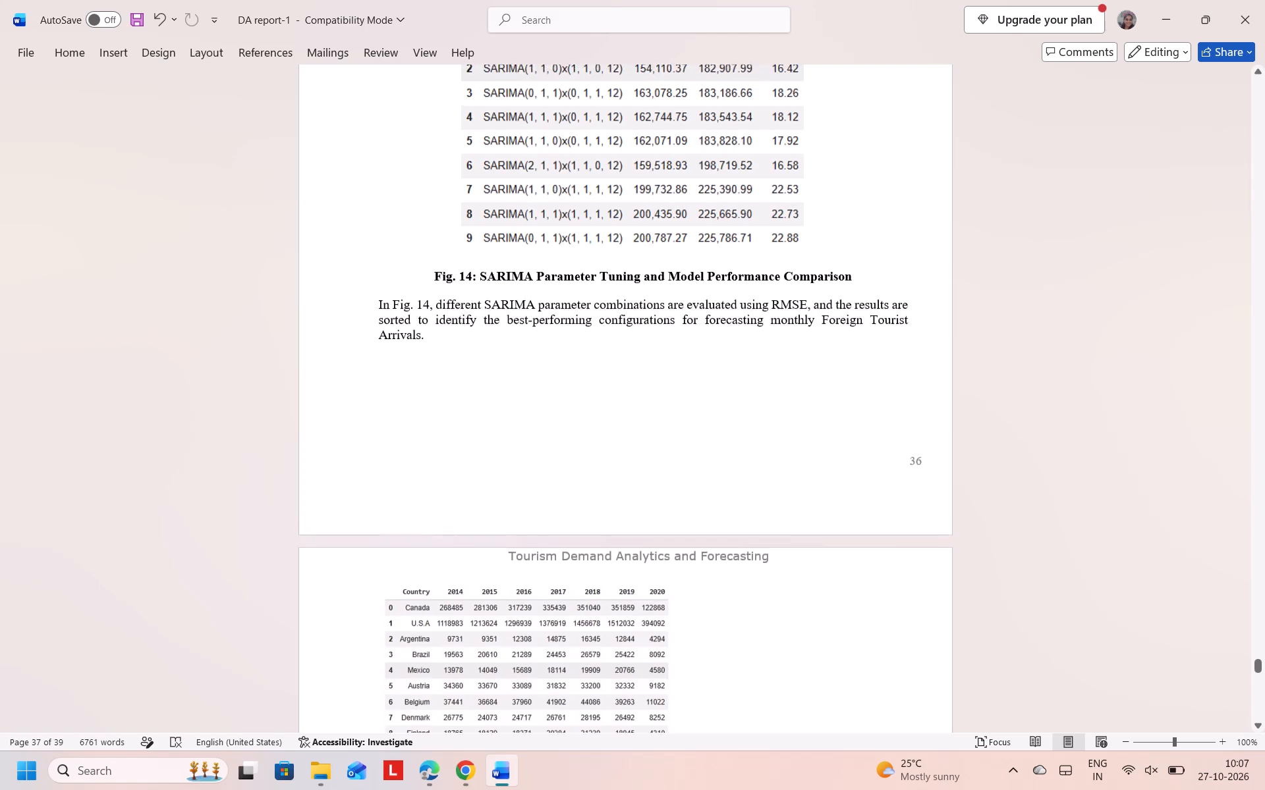
scroll(1060, 336, "up", 4)
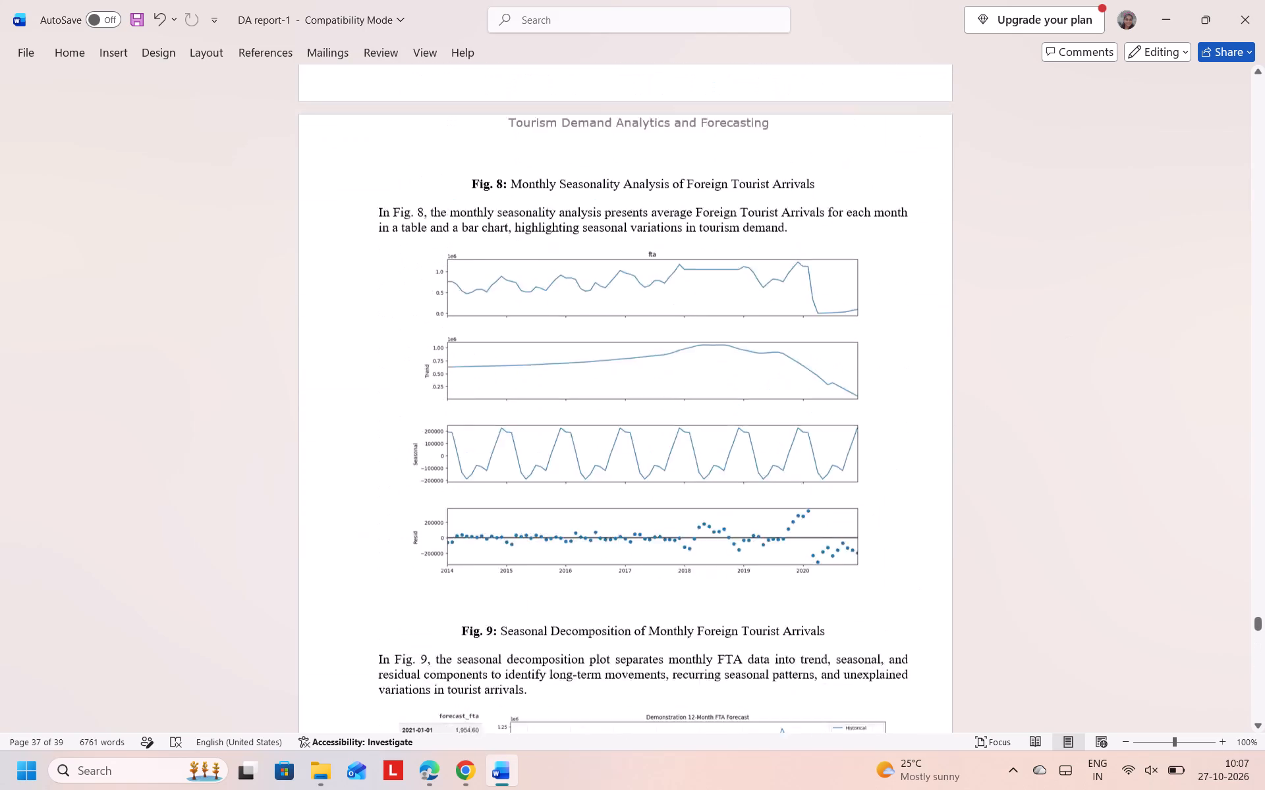
scroll(1060, 336, "up", 3)
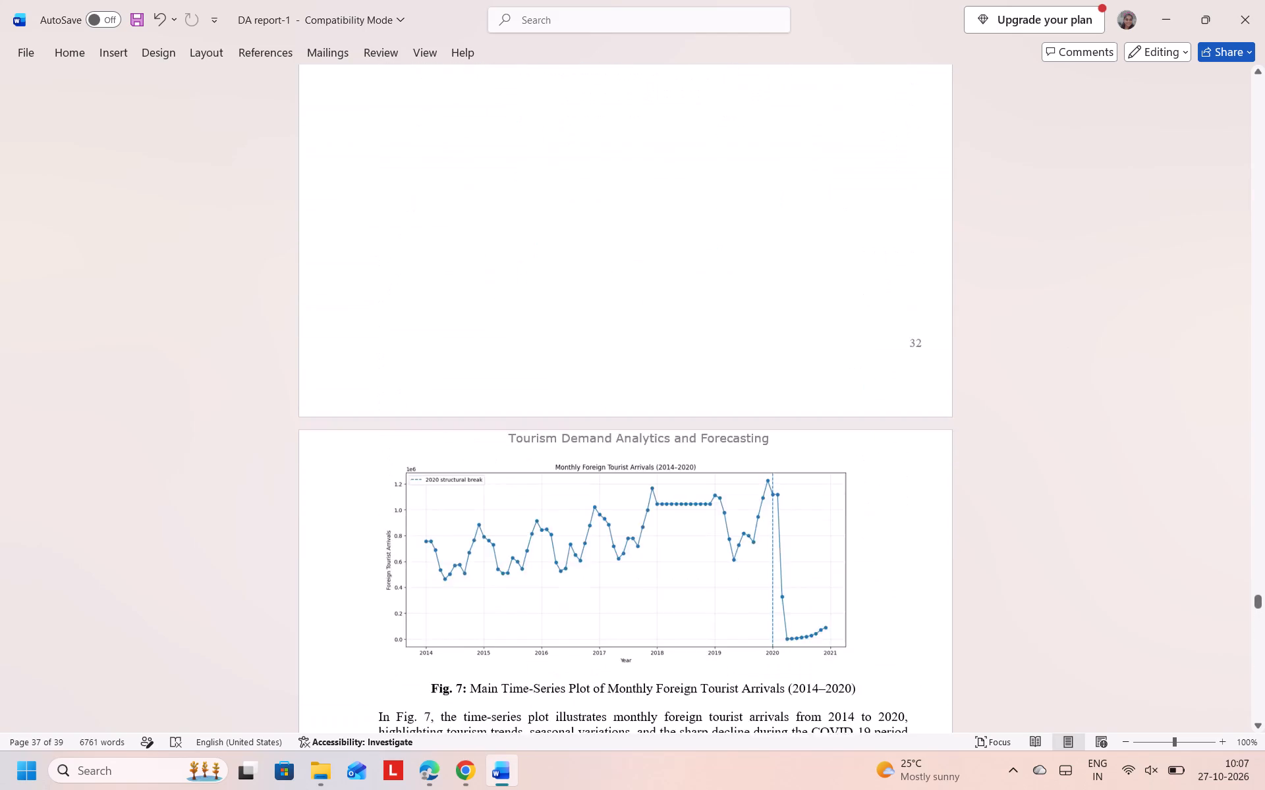
scroll(1060, 336, "up", 2)
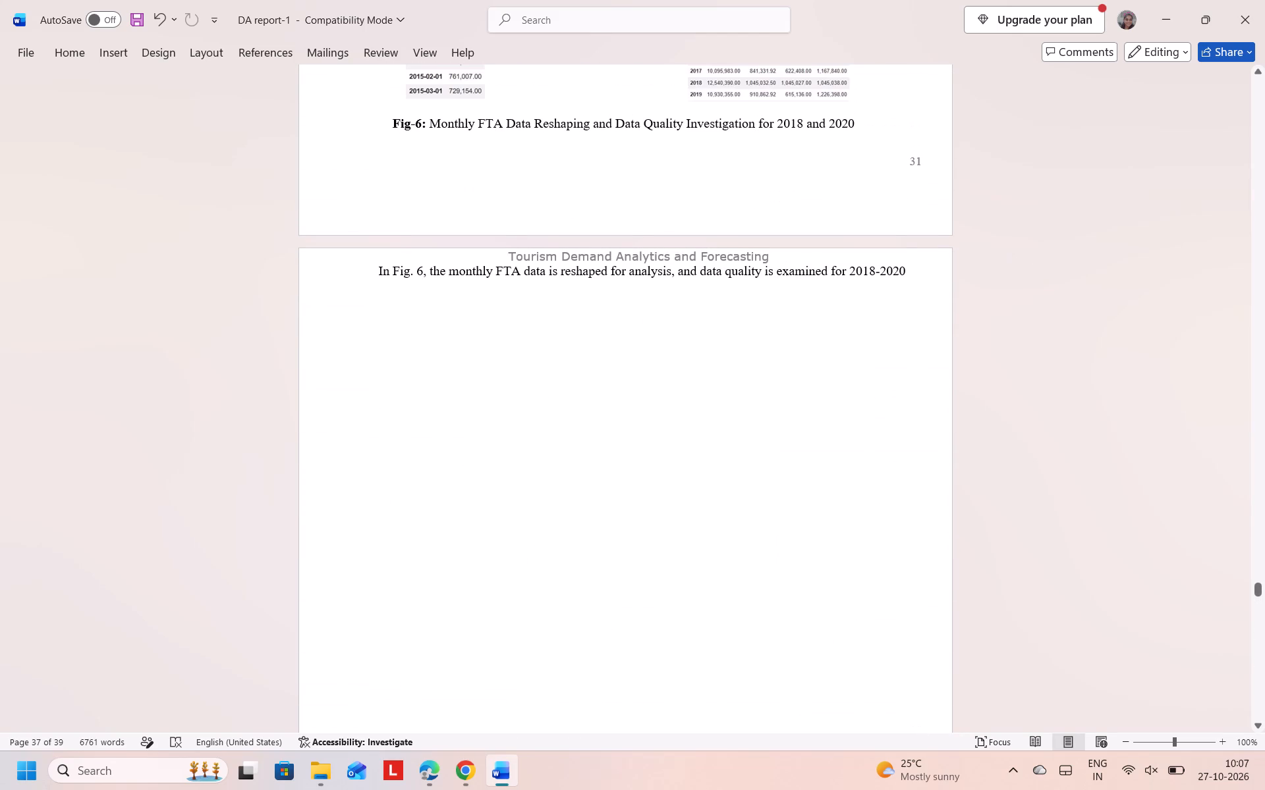
left_click(374, 273)
key("BackSpace")
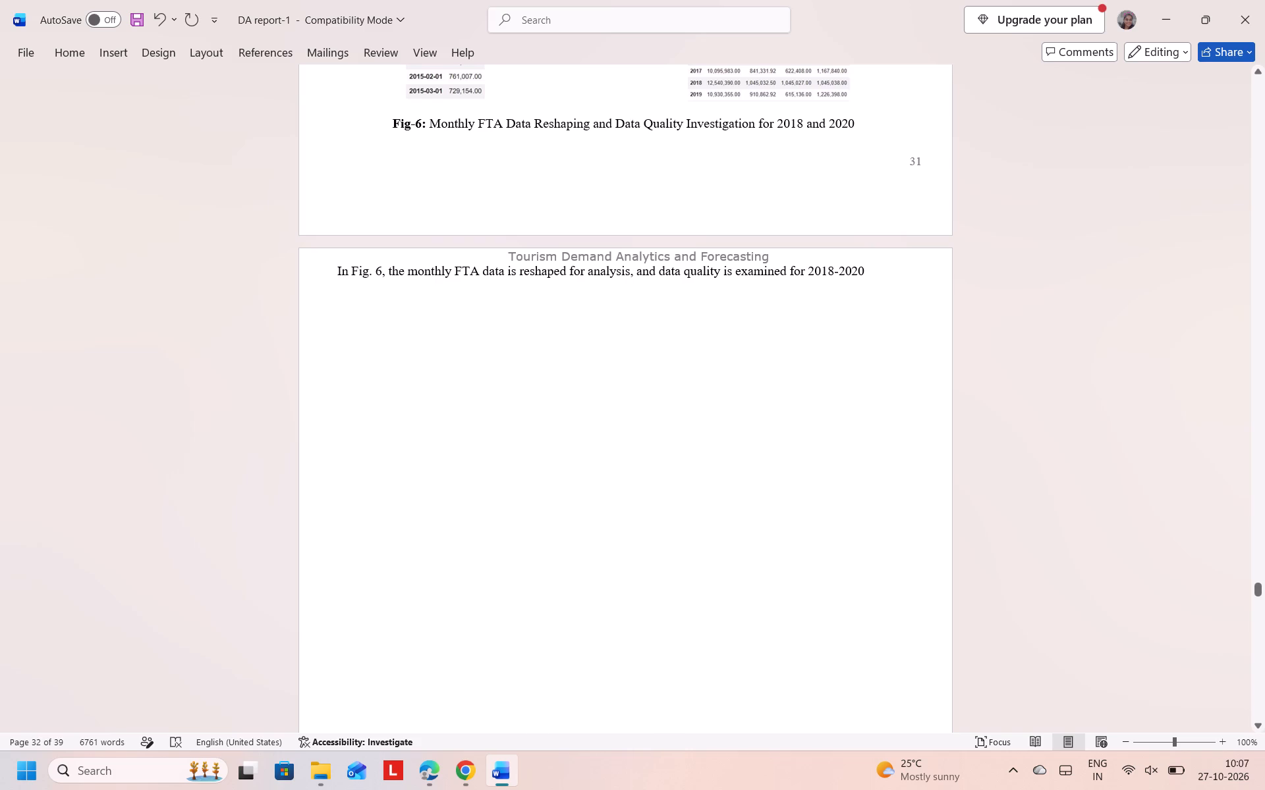
key("BackSpace")
key("Return")
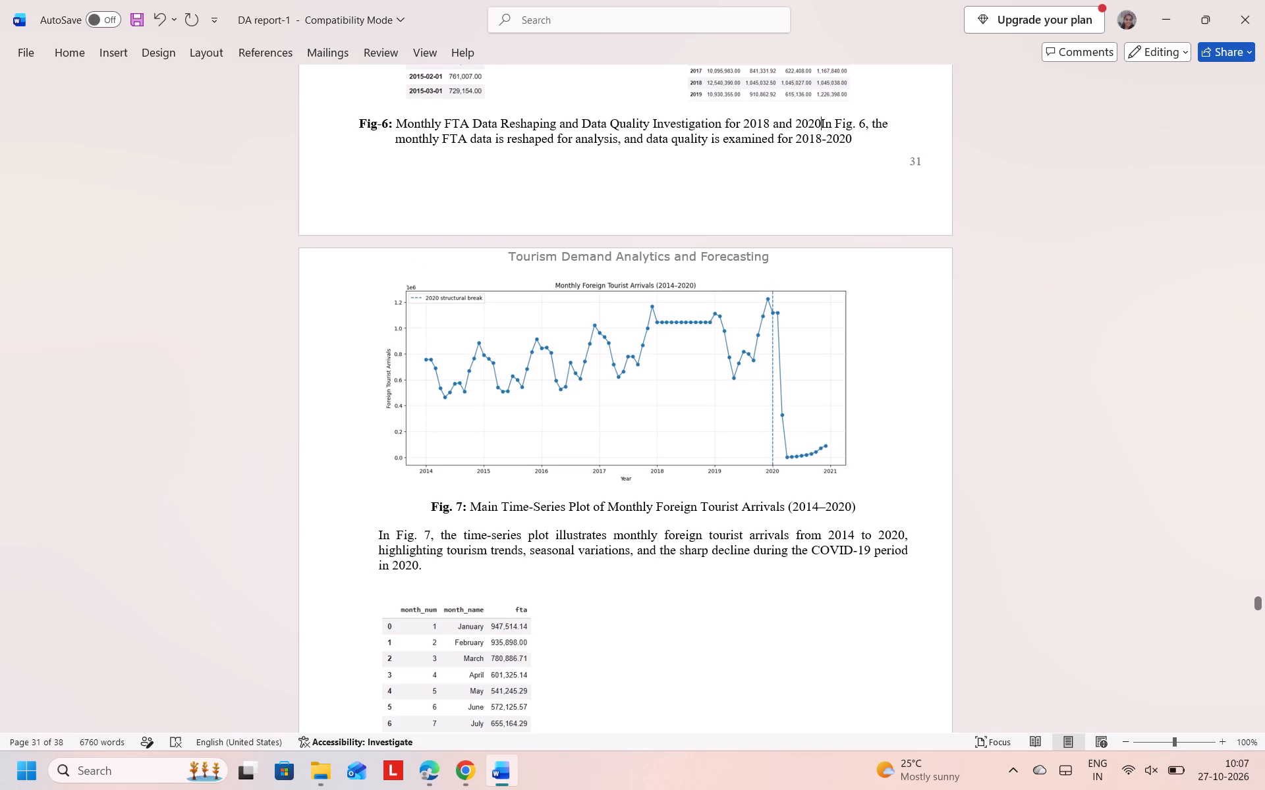
key("BackSpace")
Delete the empty line above the 6.3 Output Images heading and check the Fig-6 caption and description below.
scroll(412, 255, "up", 2)
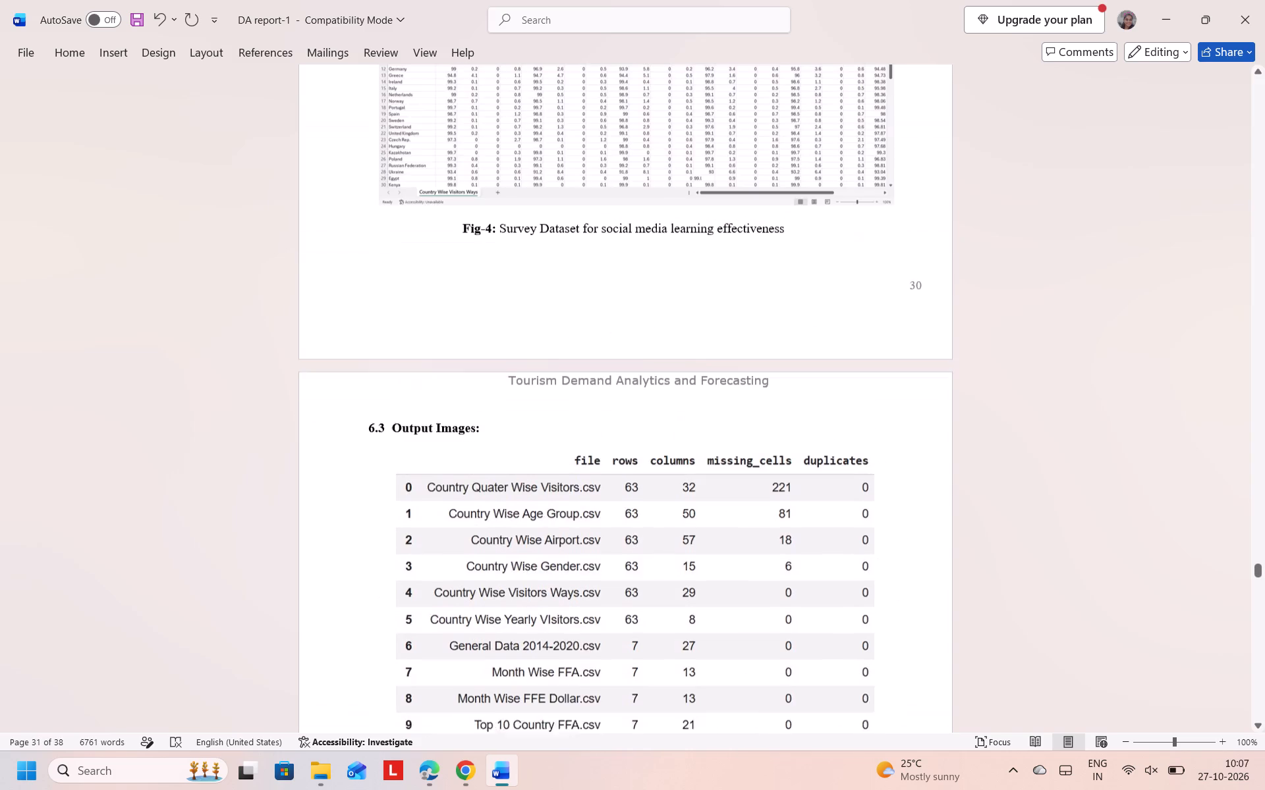
scroll(412, 255, "up", 1)
left_click(381, 431)
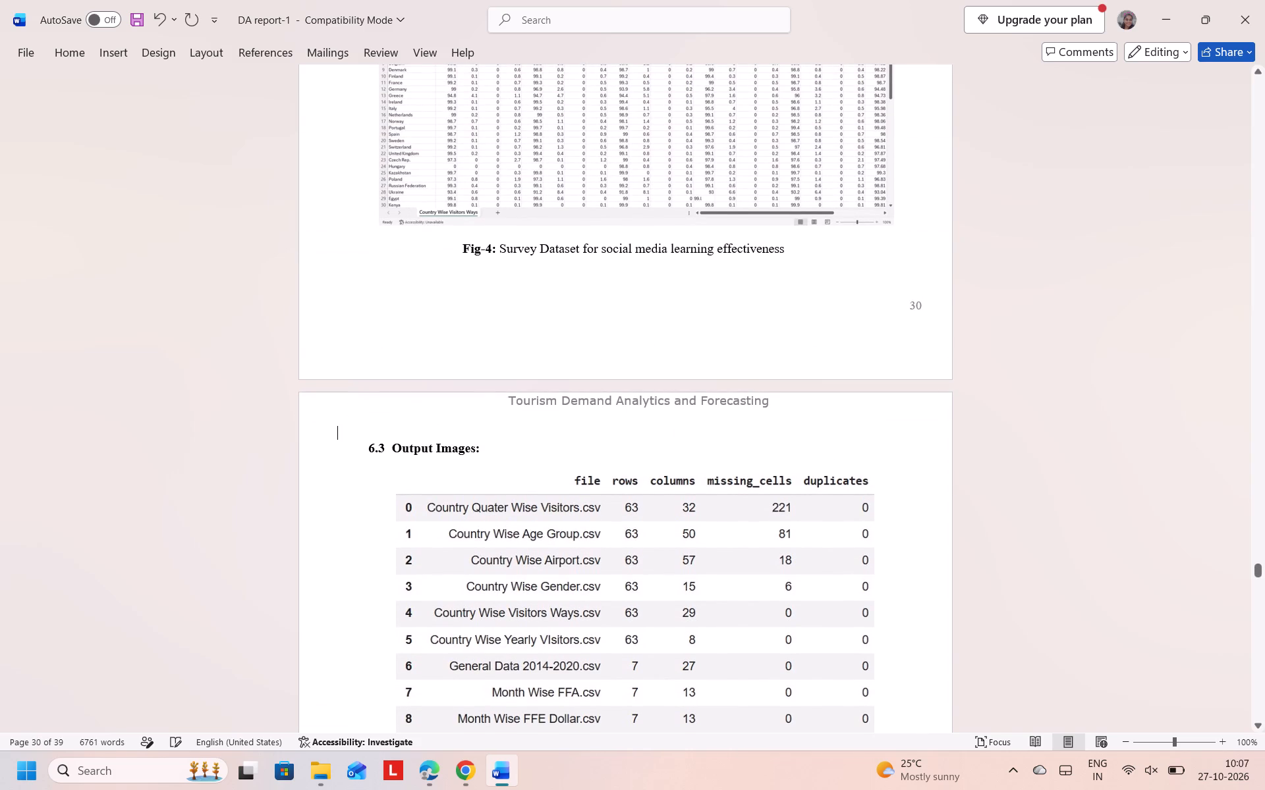
key("BackSpace")
scroll(381, 431, "down", 1)
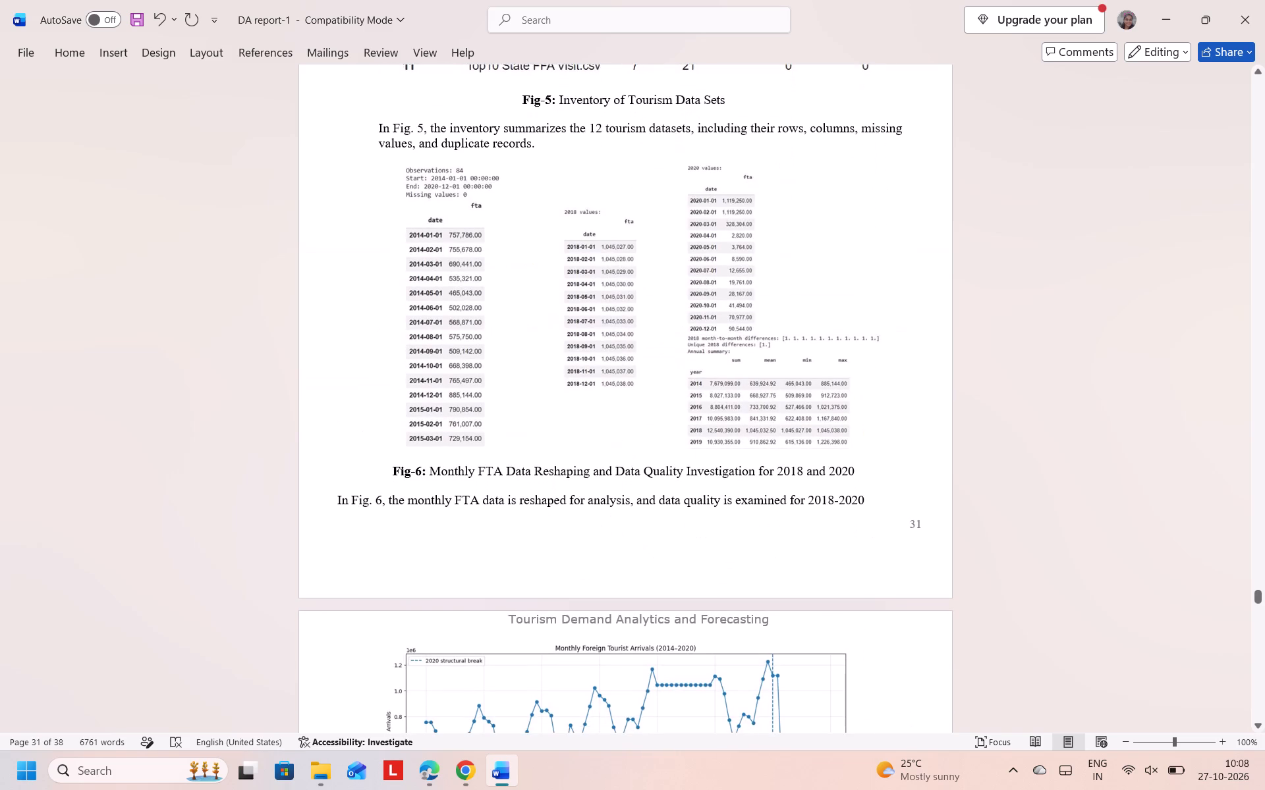
Indent the "In Fig. 6" description below the Fig-6 caption with five leading spaces.
left_click(335, 481)
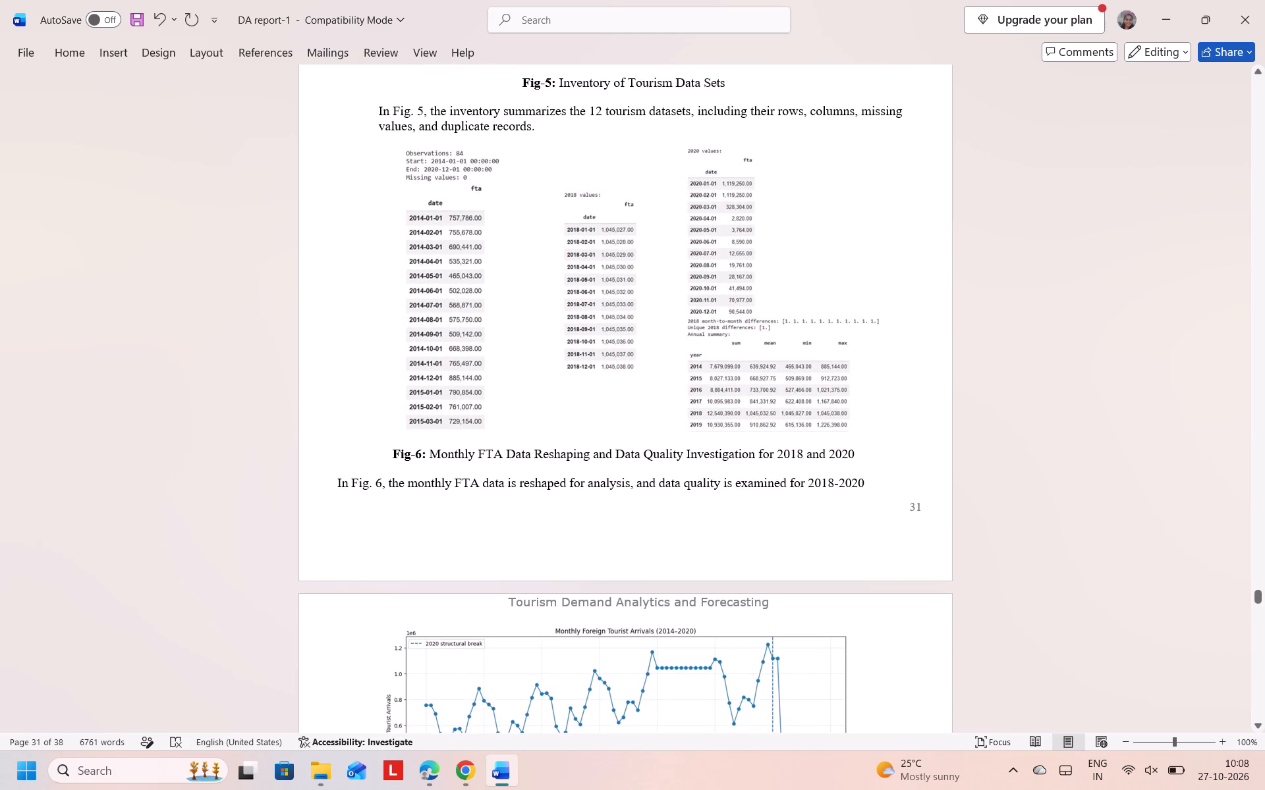
key("space")
key("space")
key("space")
key("space")
key("space")
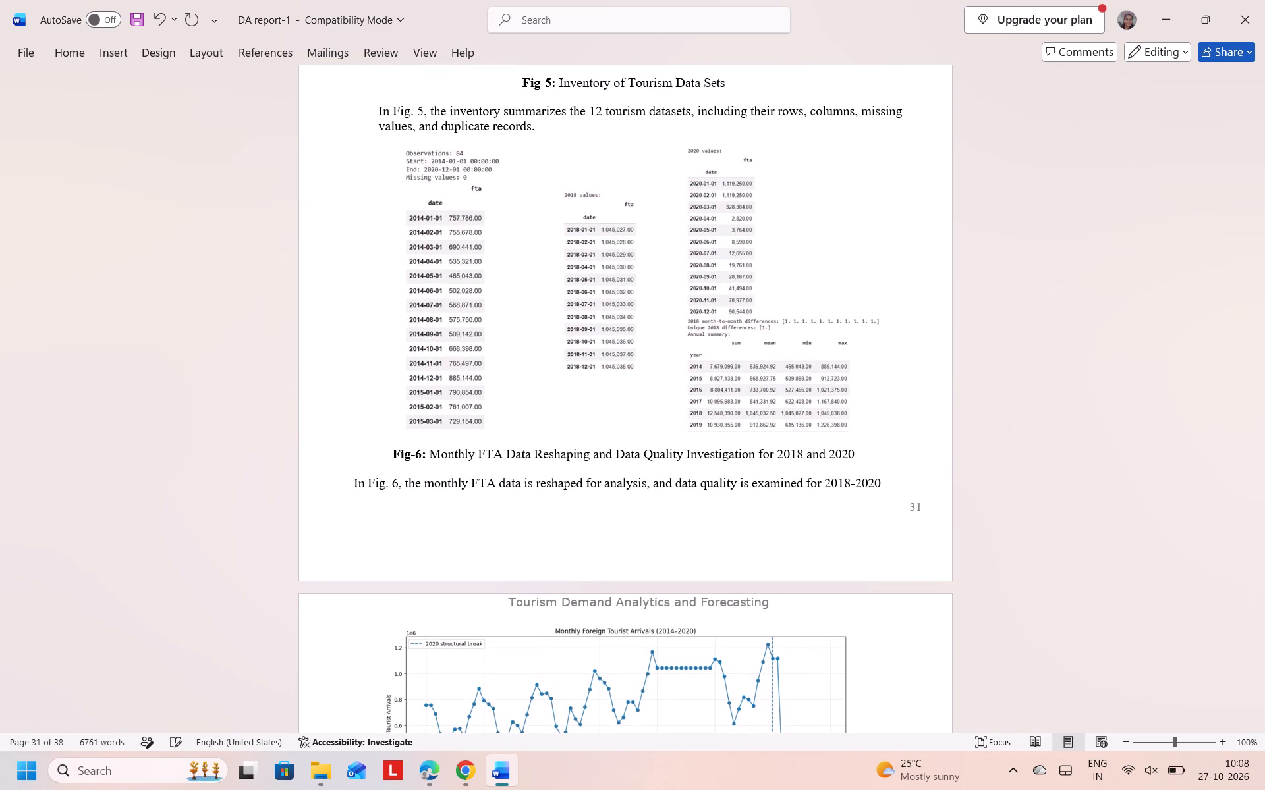
Check the layout, captions and page numbers from Fig. 7 to Fig. 12, and back through Chapter 6 to the 6.1 Result section.
scroll(611, 548, "down", 1)
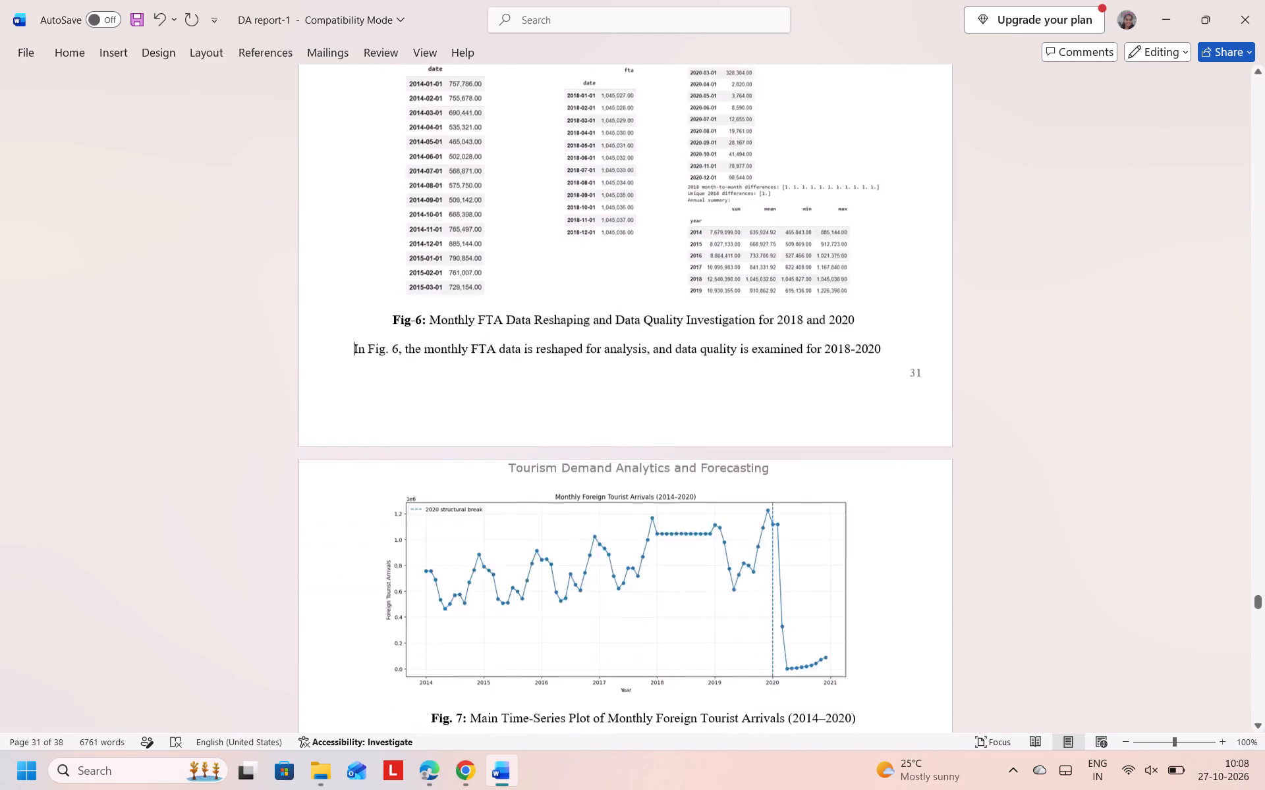
scroll(611, 548, "down", 2)
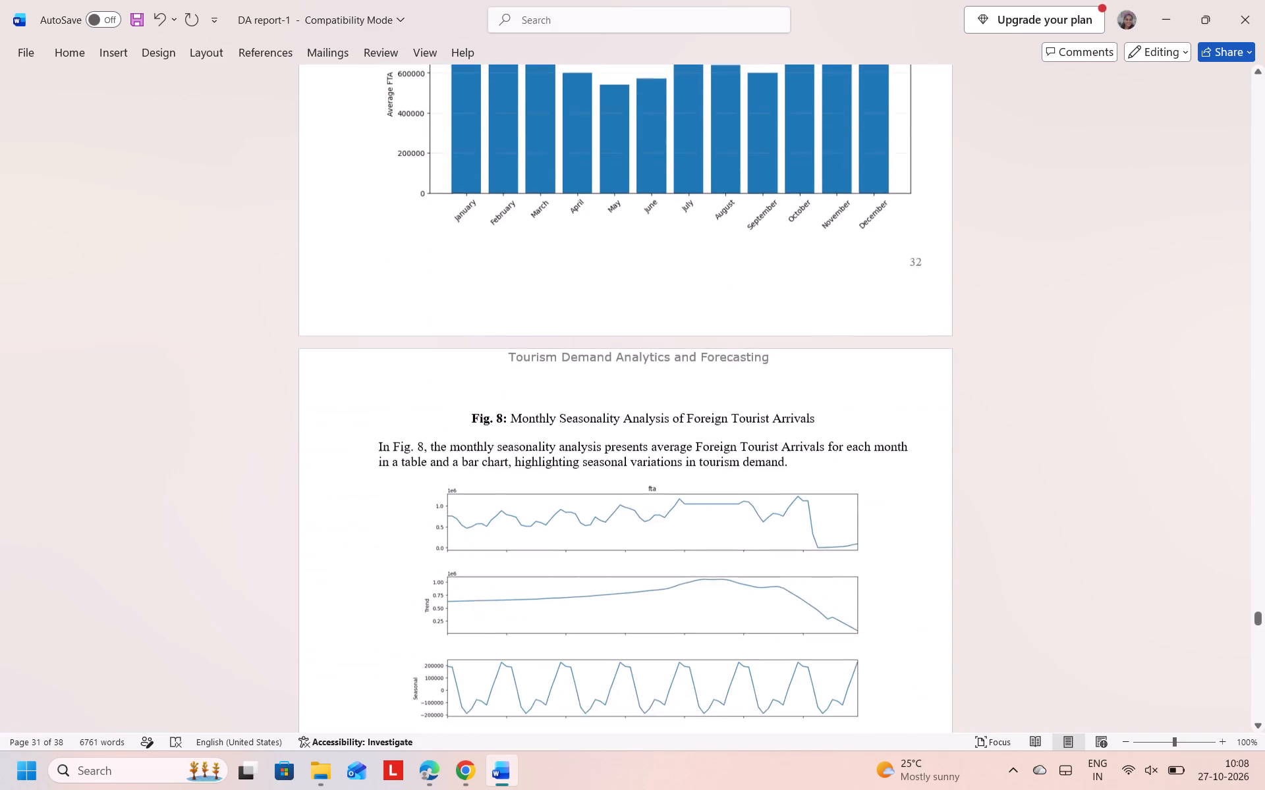
scroll(611, 548, "down", 2)
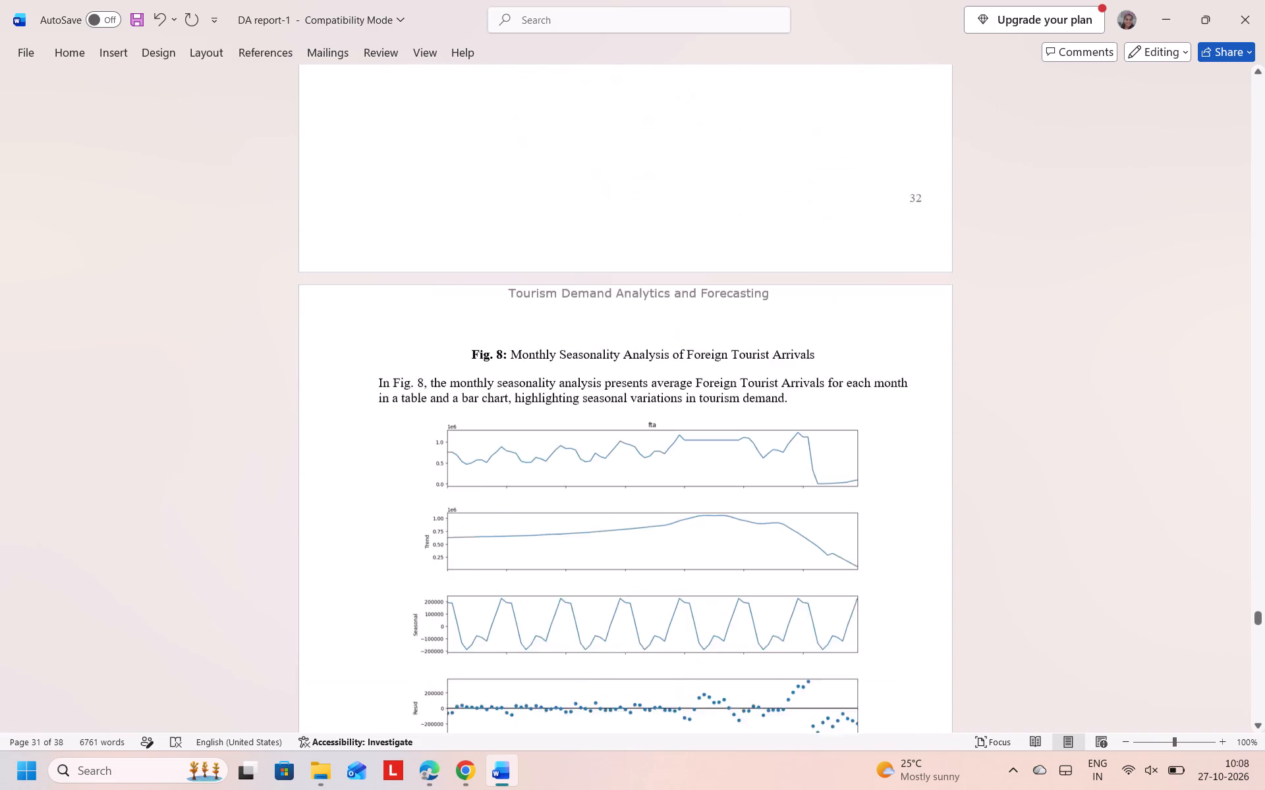
scroll(611, 548, "down", 1)
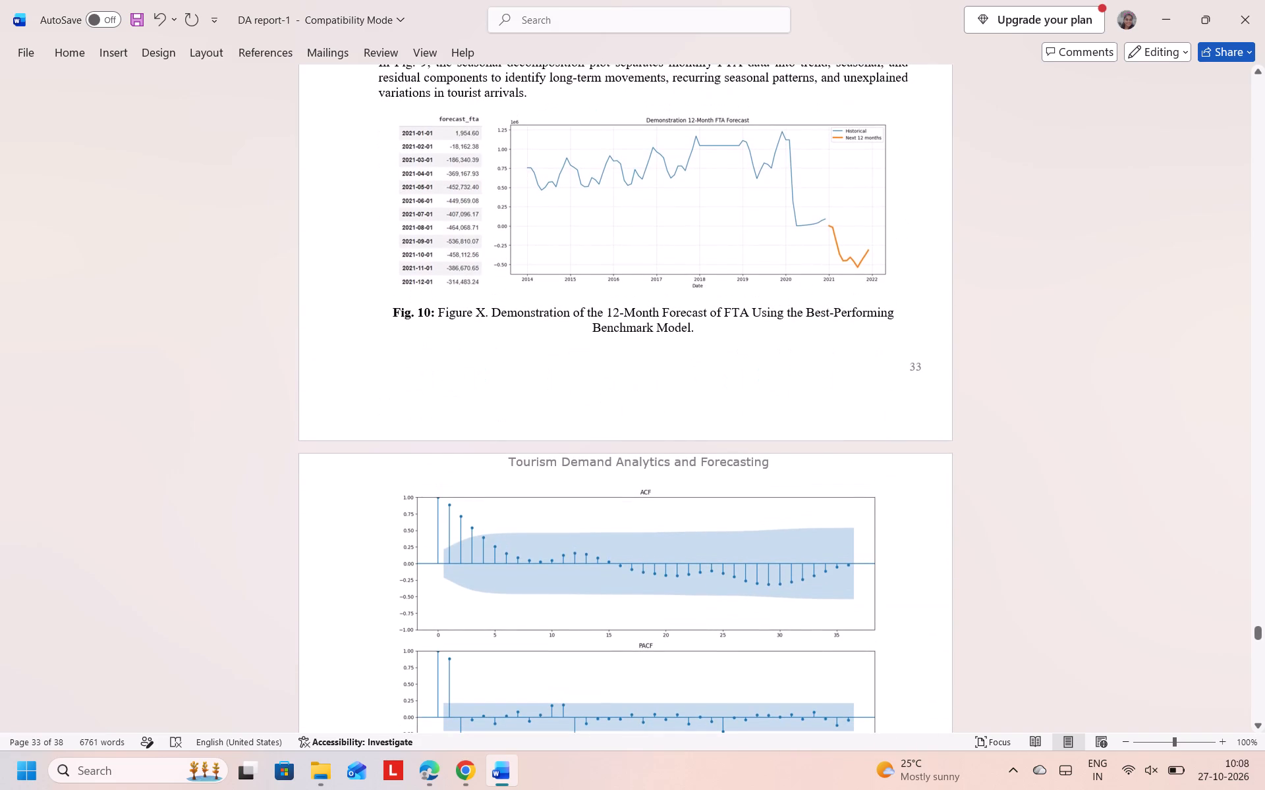
scroll(611, 548, "up", 2)
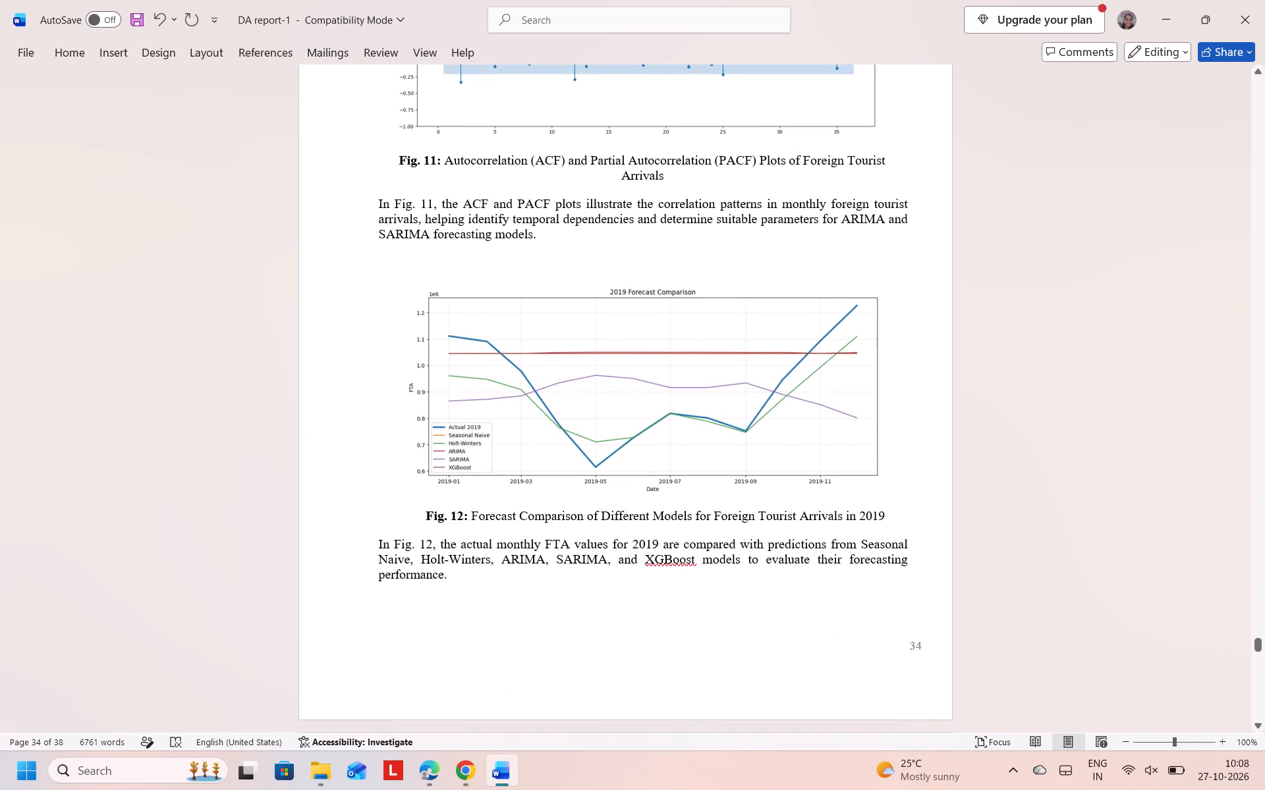
scroll(611, 548, "up", 1)
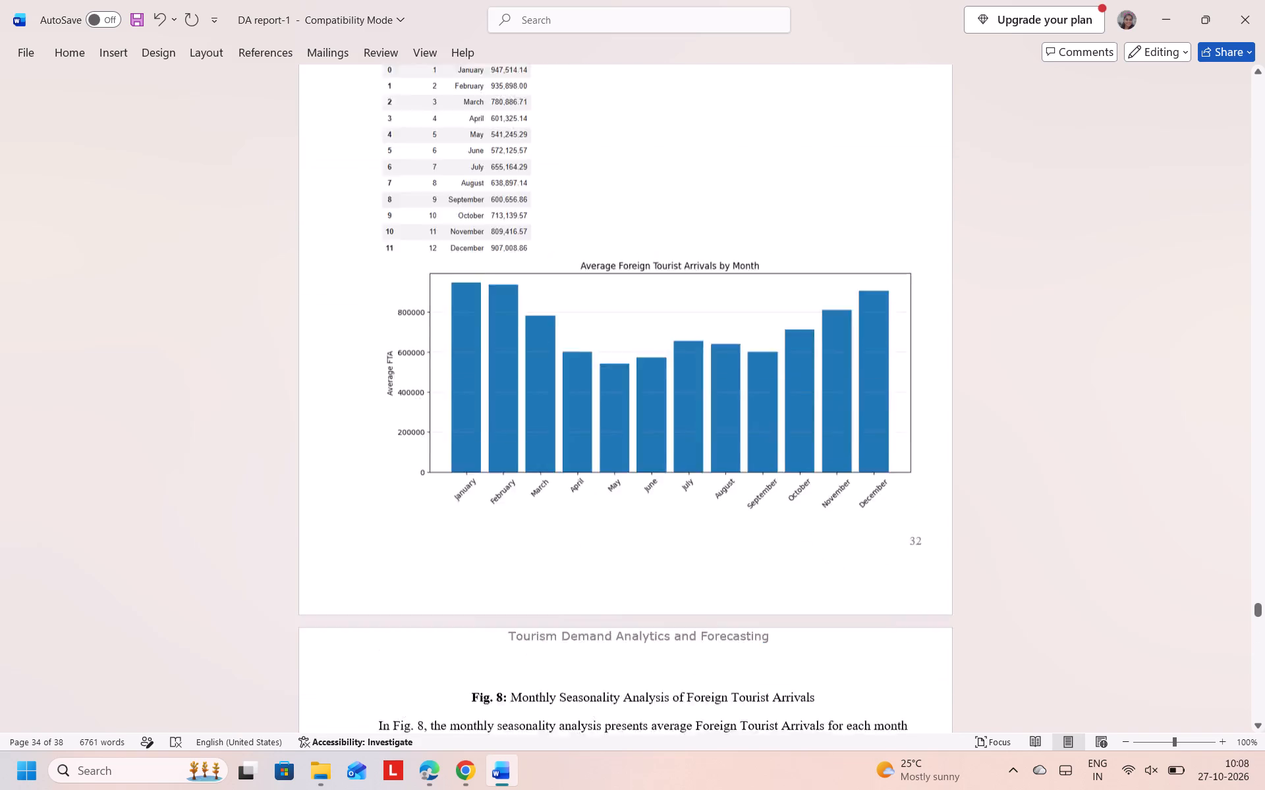
scroll(611, 548, "up", 4)
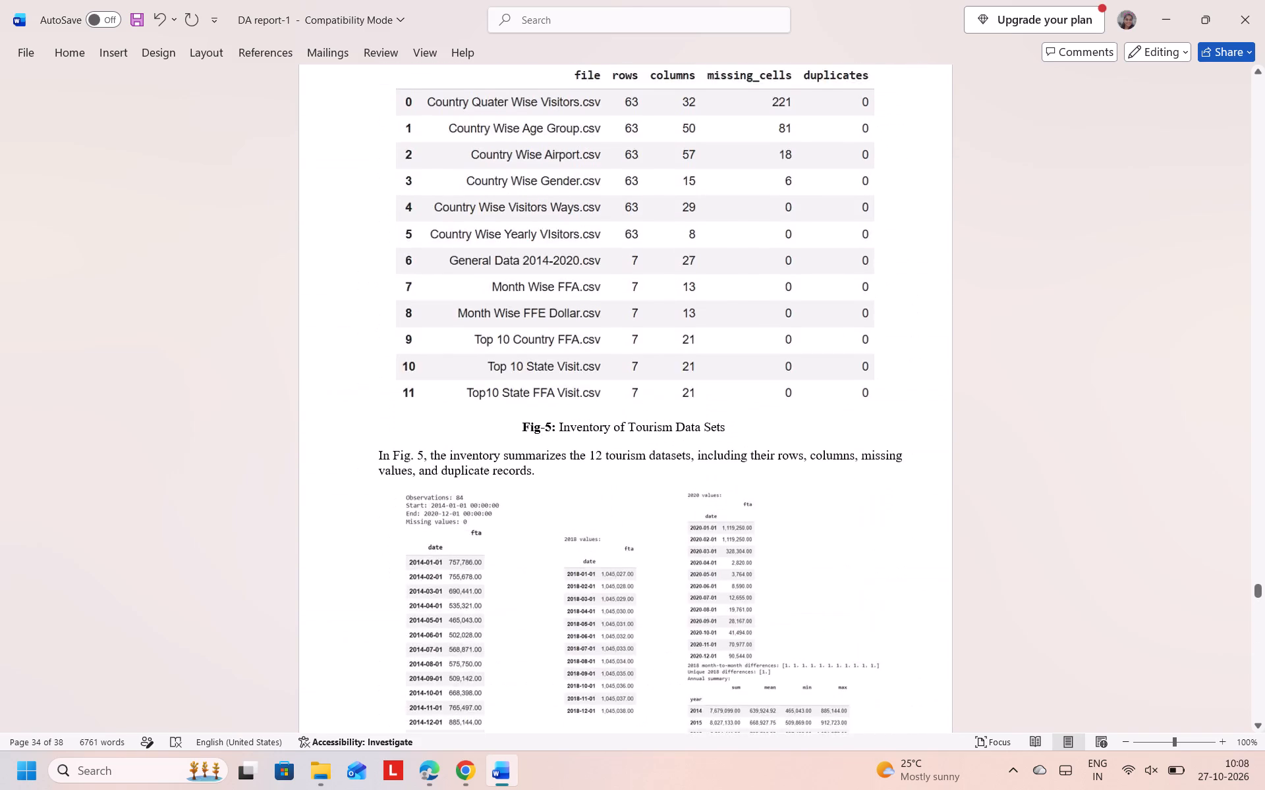
scroll(611, 548, "up", 2)
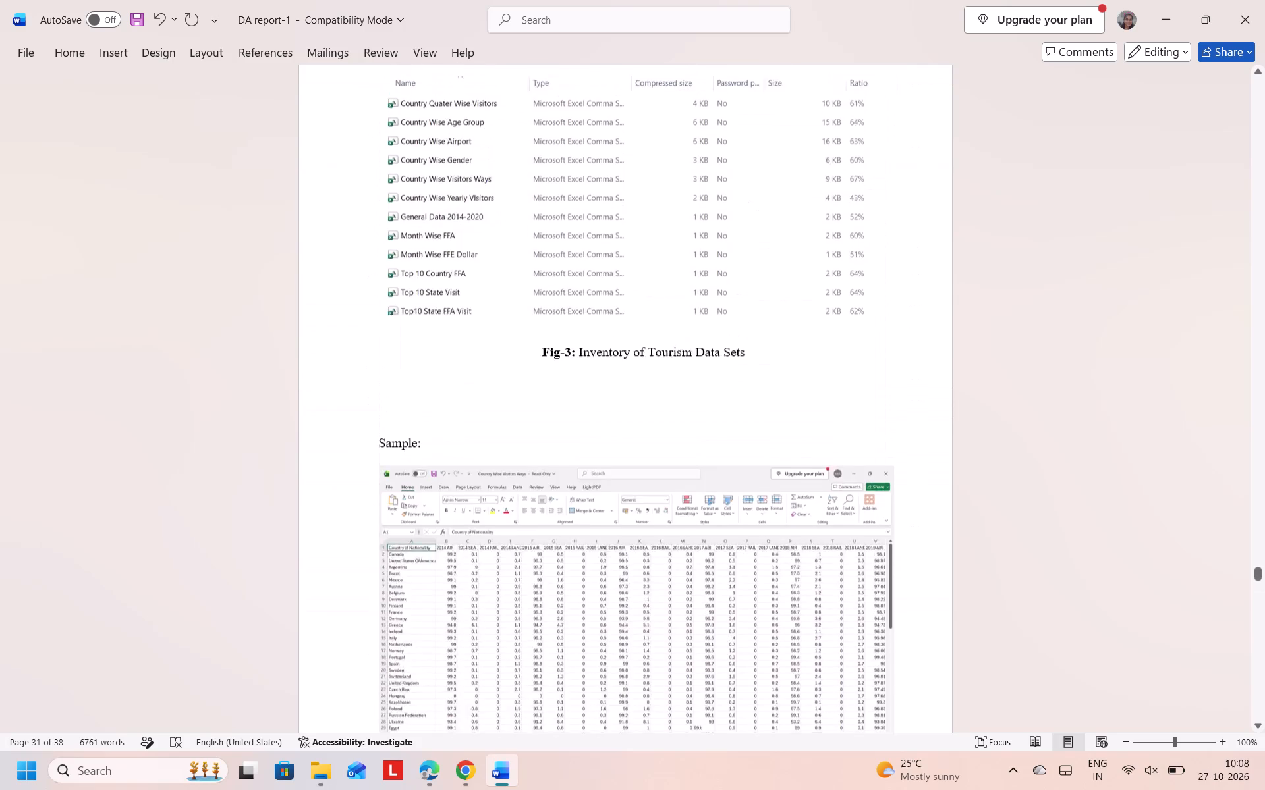
scroll(611, 548, "up", 3)
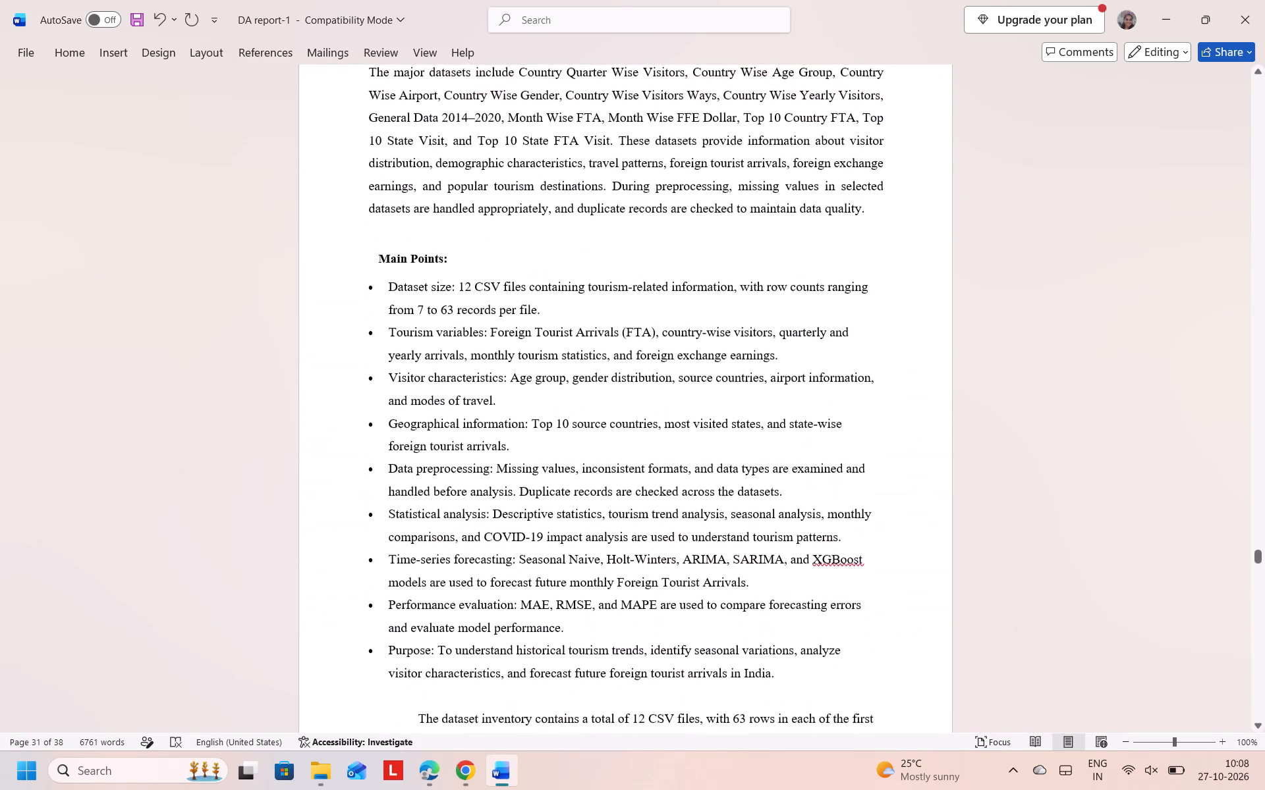
scroll(611, 548, "up", 1)
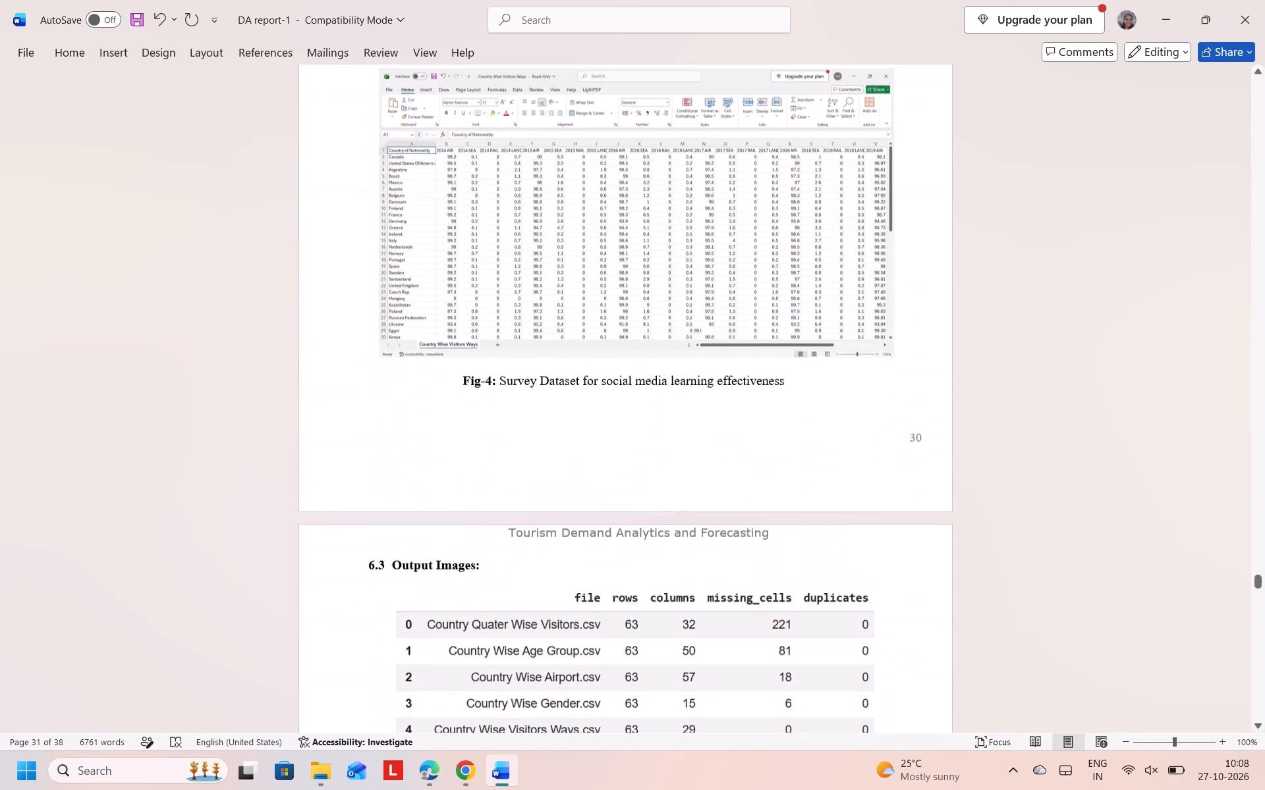
scroll(611, 548, "up", 2)
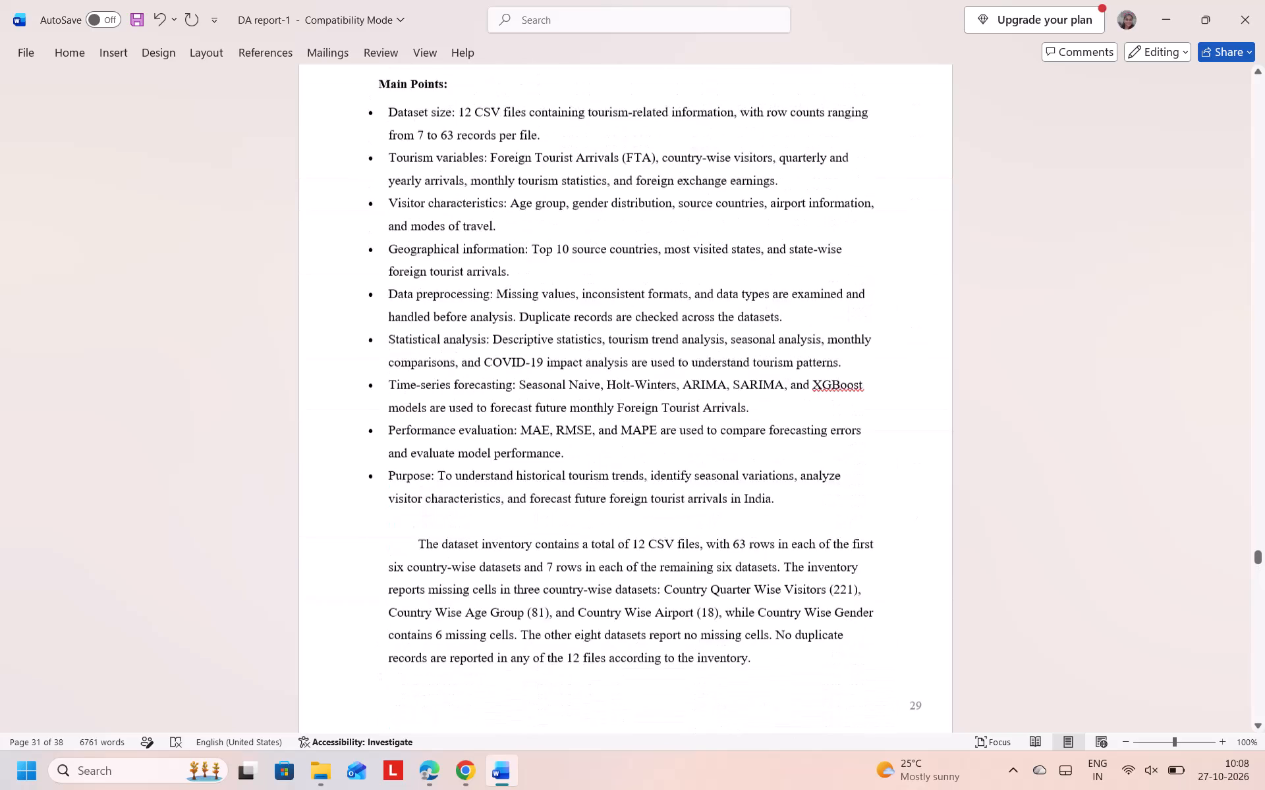
scroll(611, 548, "up", 2)
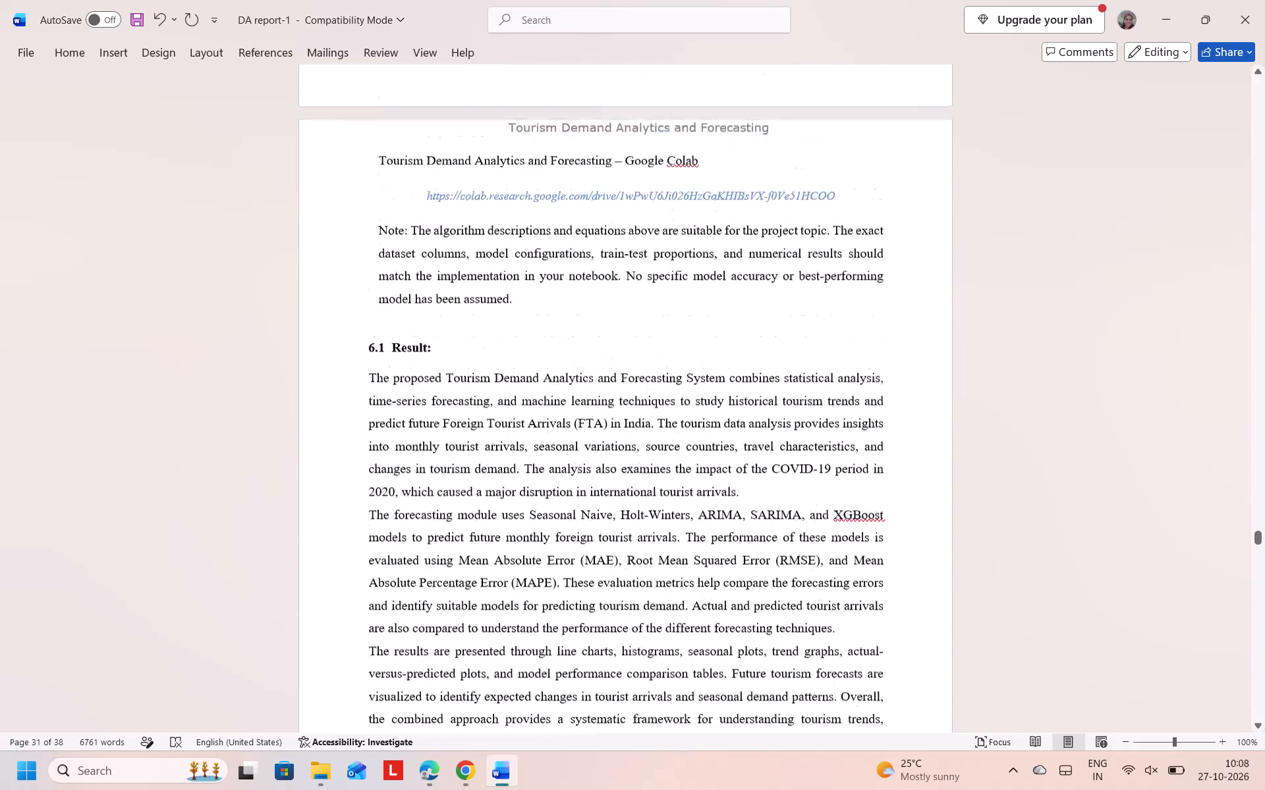
scroll(611, 548, "up", 1)
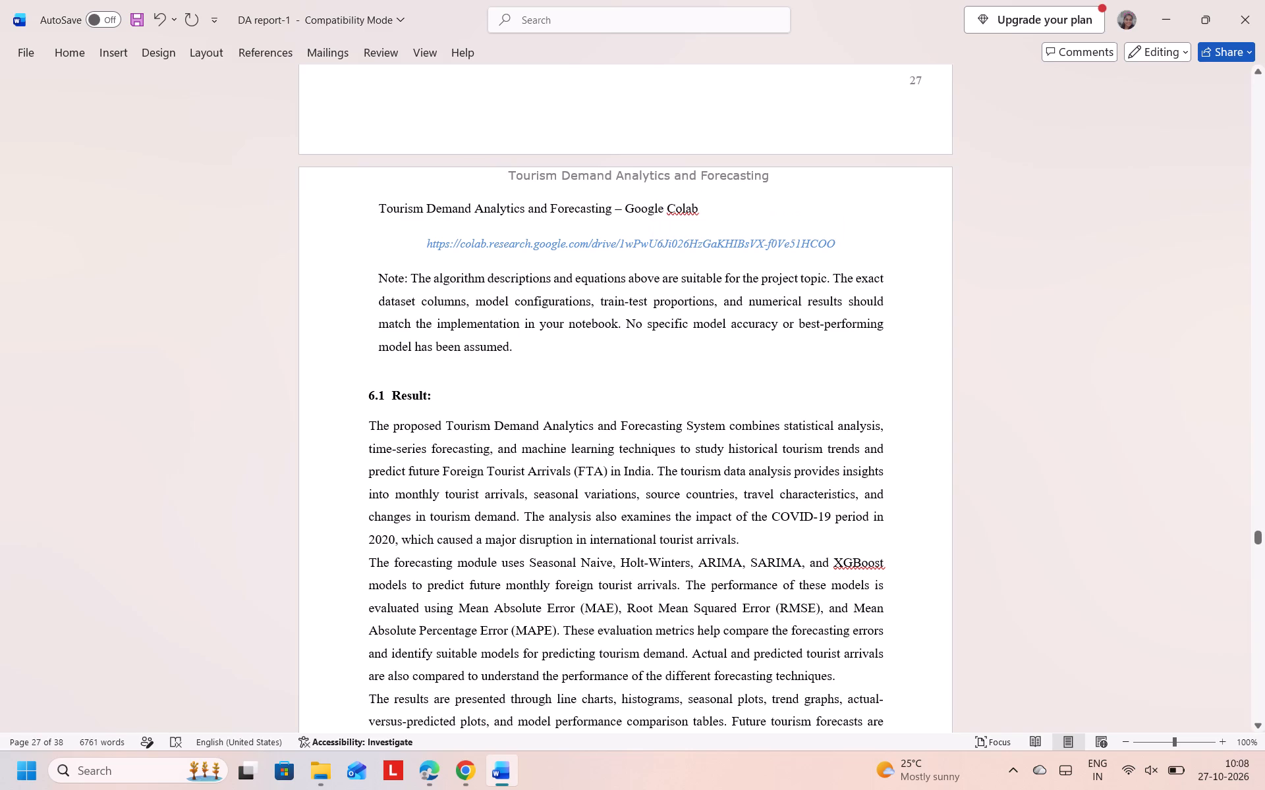
Pull the "Here, p represents the autoregressive order" line up directly below the ARIMA(p, d, q) equation and indent it with seven spaces.
scroll(783, 377, "up", 4)
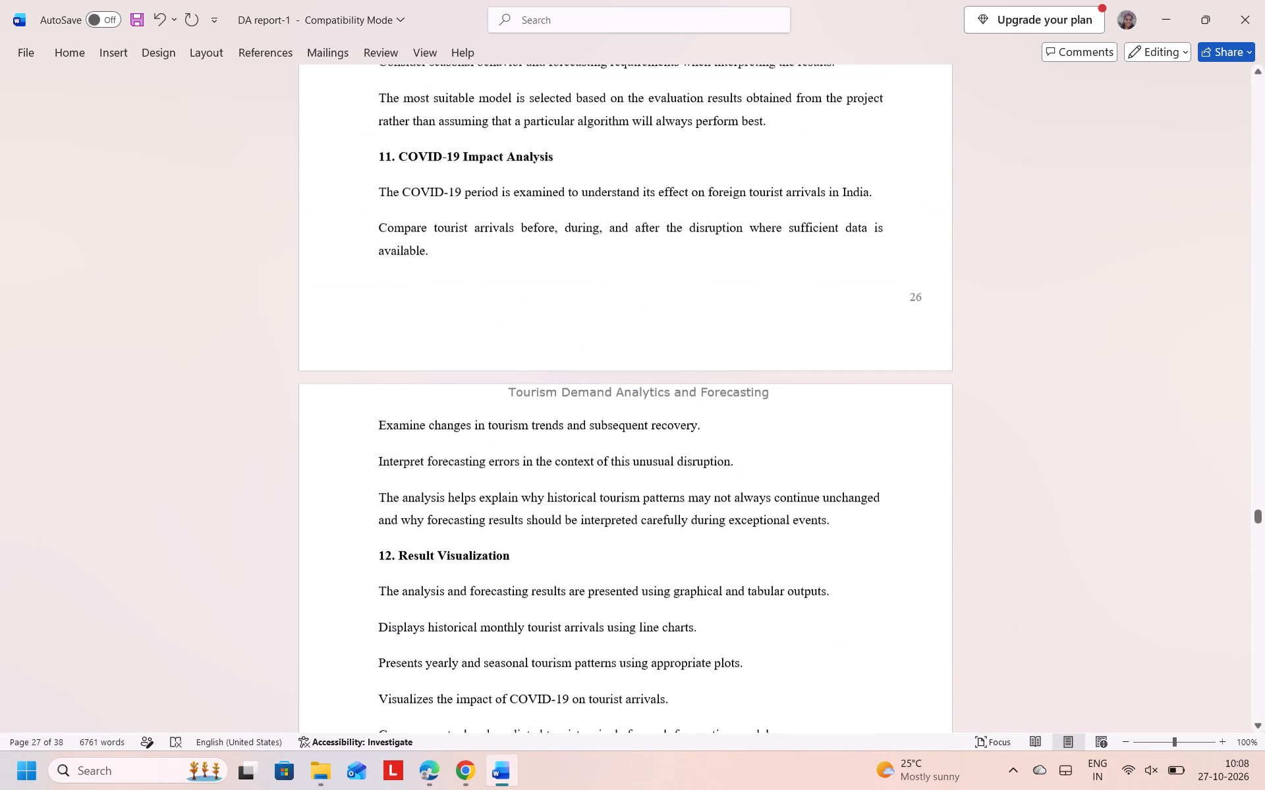
scroll(783, 377, "up", 5)
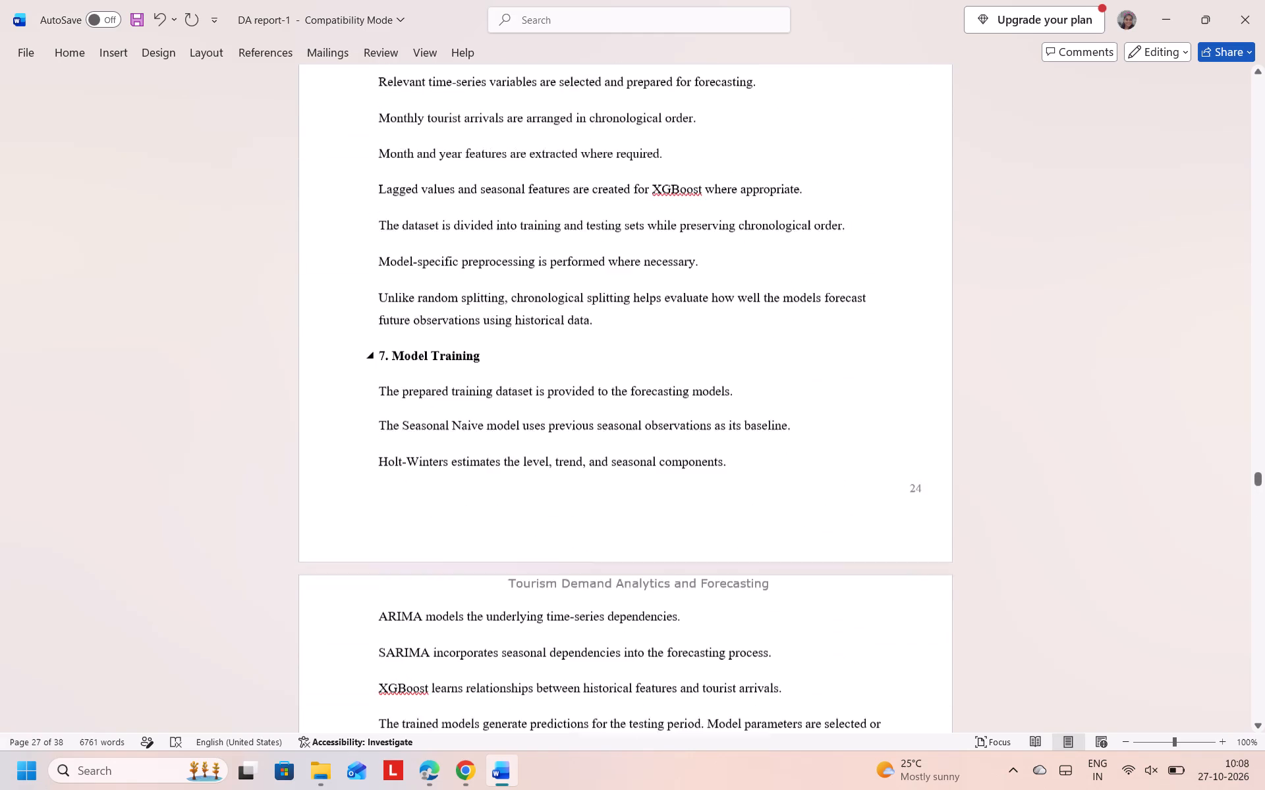
scroll(783, 377, "up", 4)
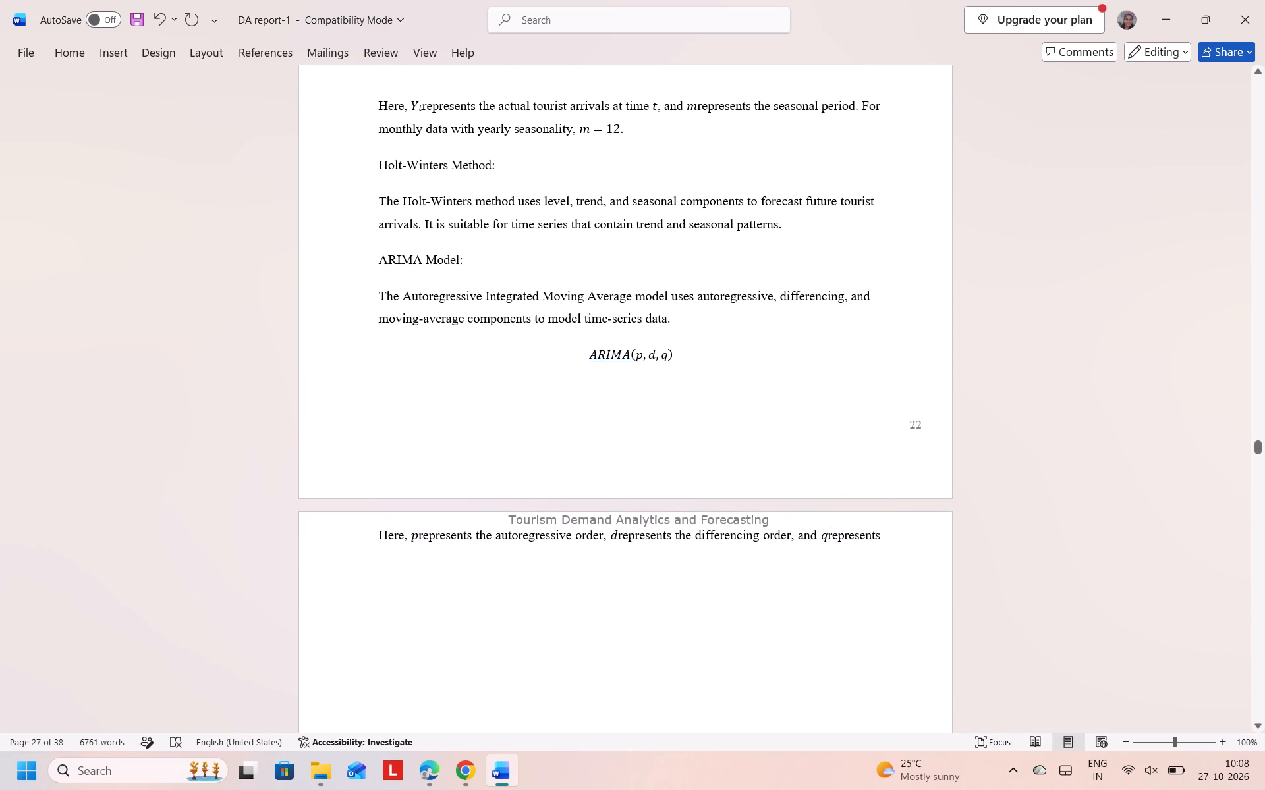
left_click(377, 531)
key("BackSpace")
key("BackSpace")
key("space")
key("space")
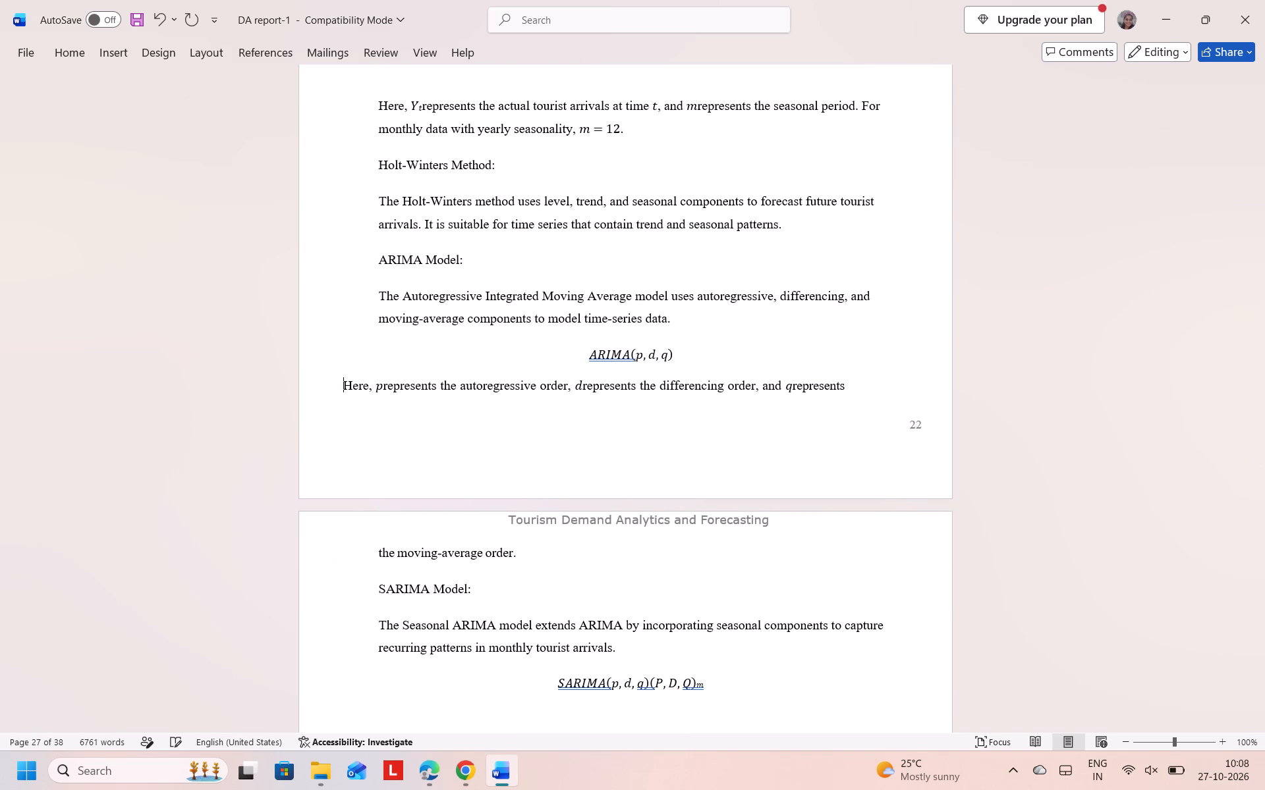
key("space")
key("space")
key("space")
key("space")
key("space")
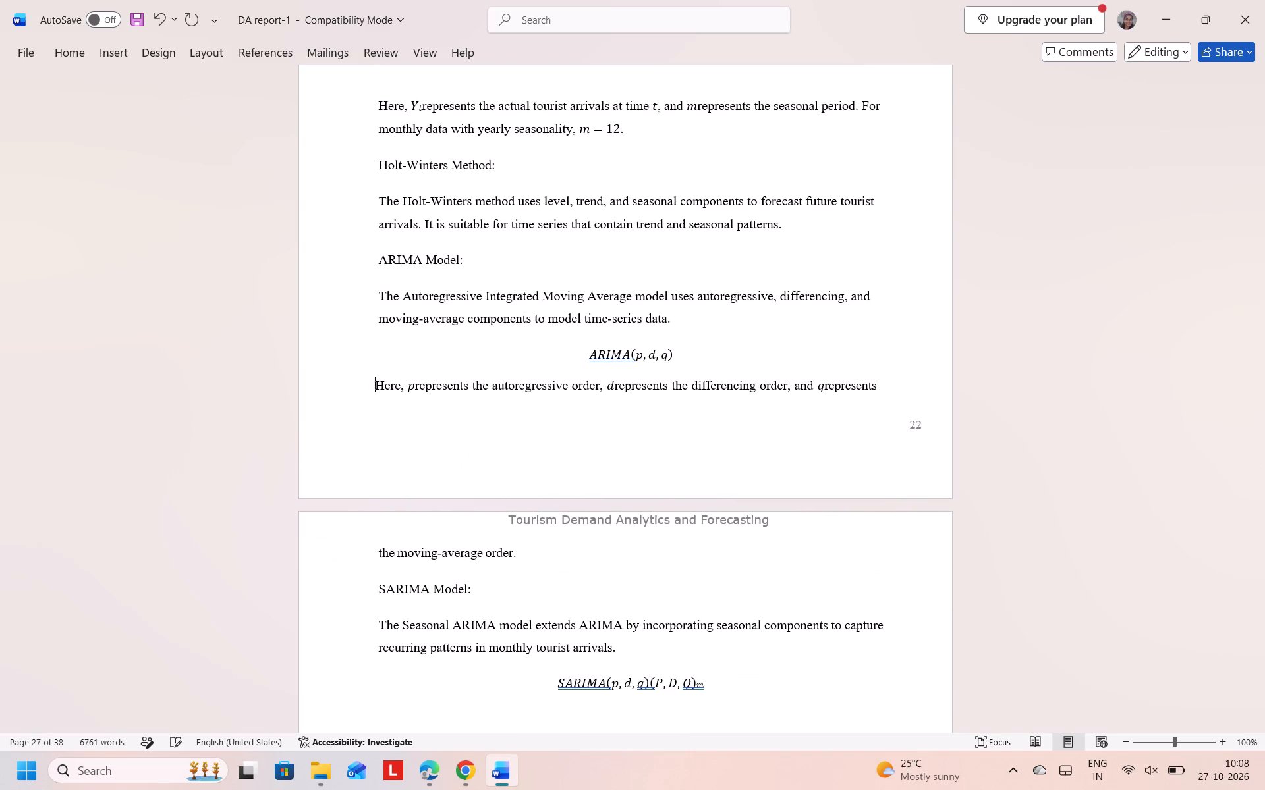
Copy the Proposed System Architecture diagram above the Fig-1 caption.
scroll(592, 647, "up", 1)
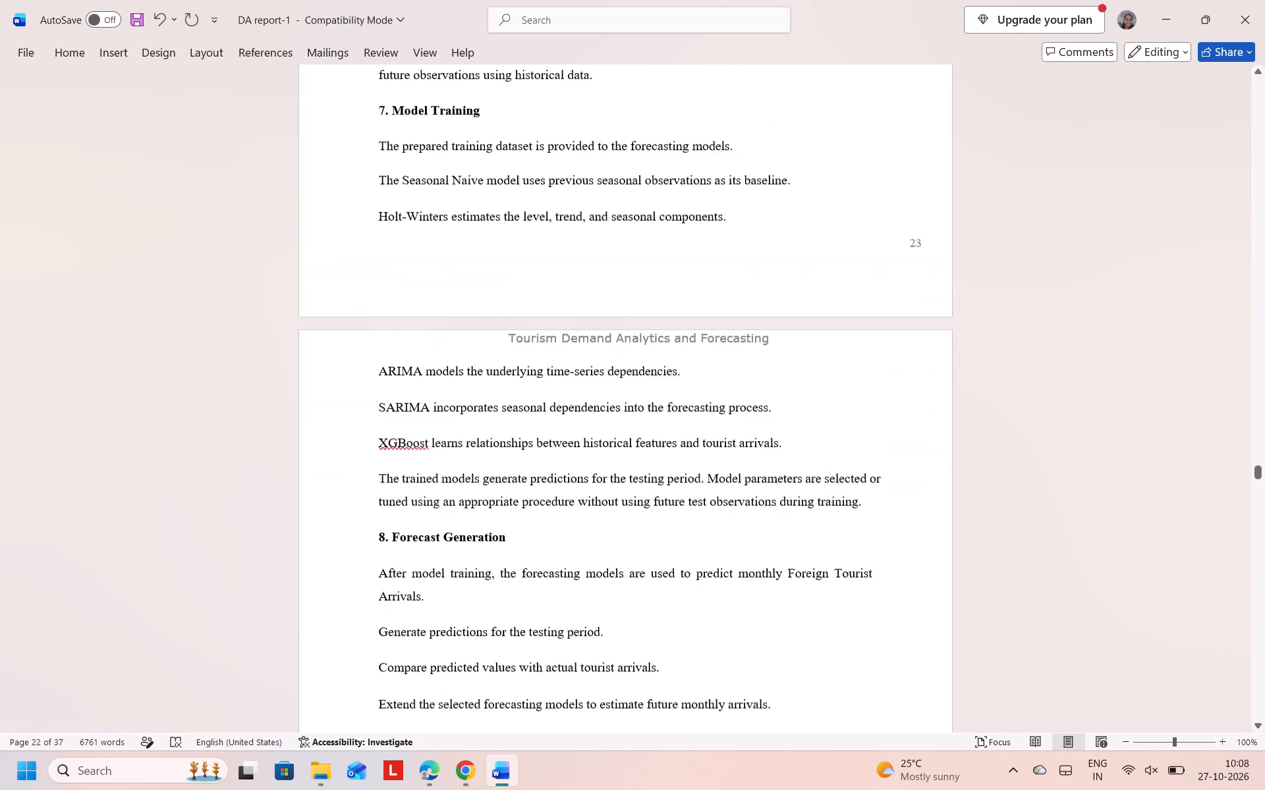
scroll(592, 647, "up", 4)
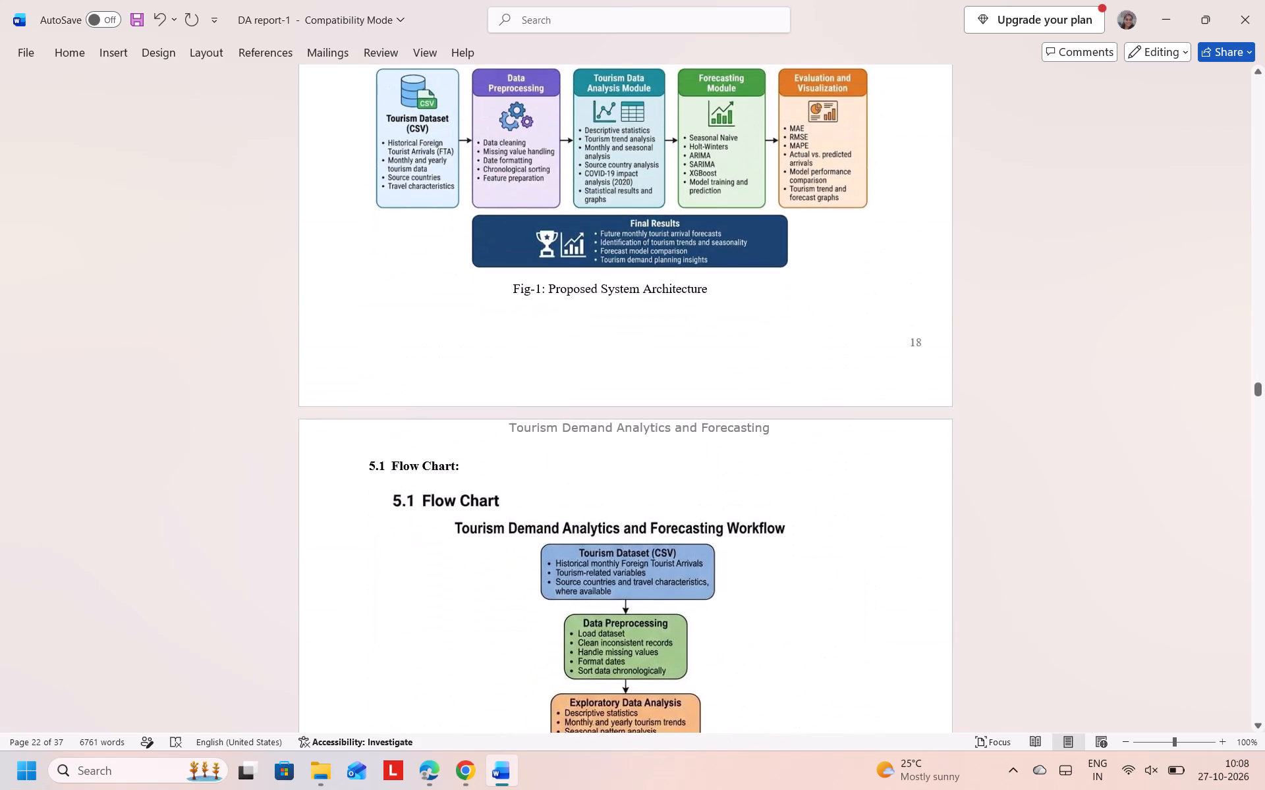
scroll(605, 406, "up", 1)
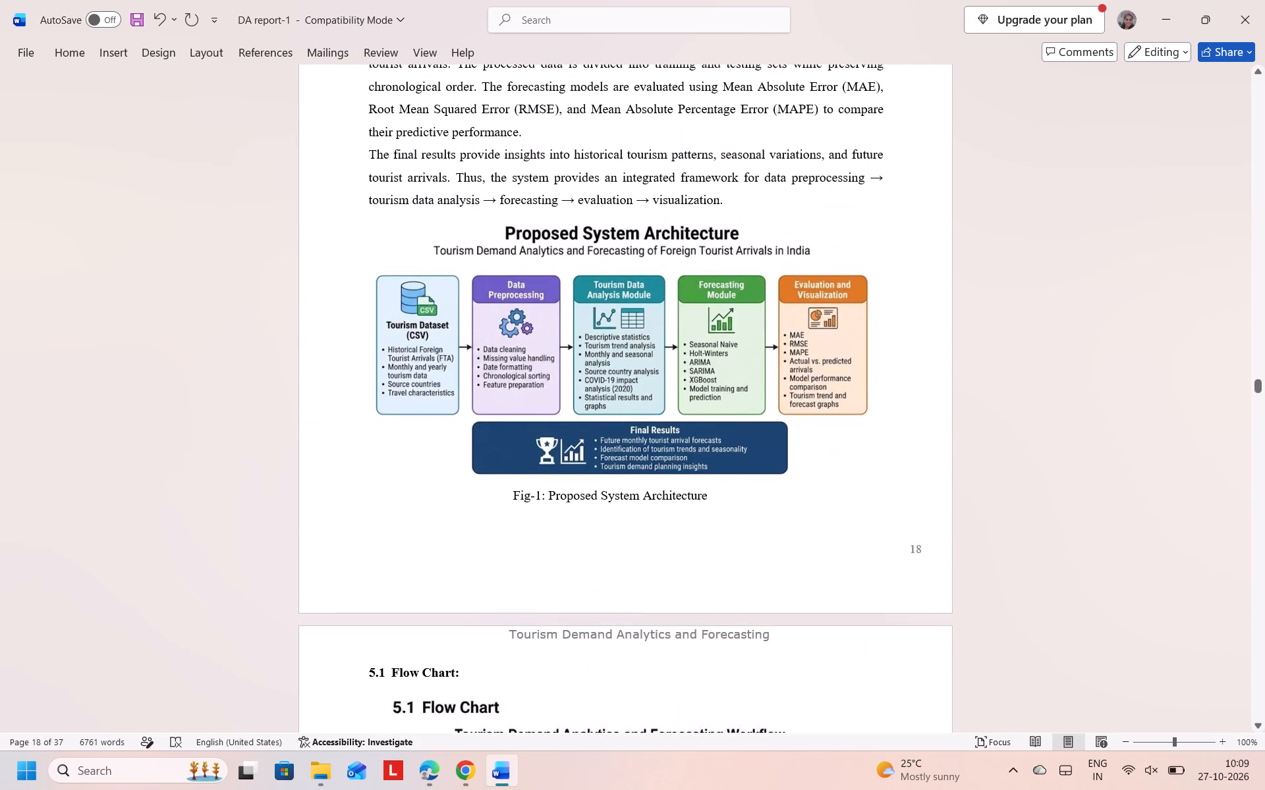
left_click_drag(484, 219, 849, 540)
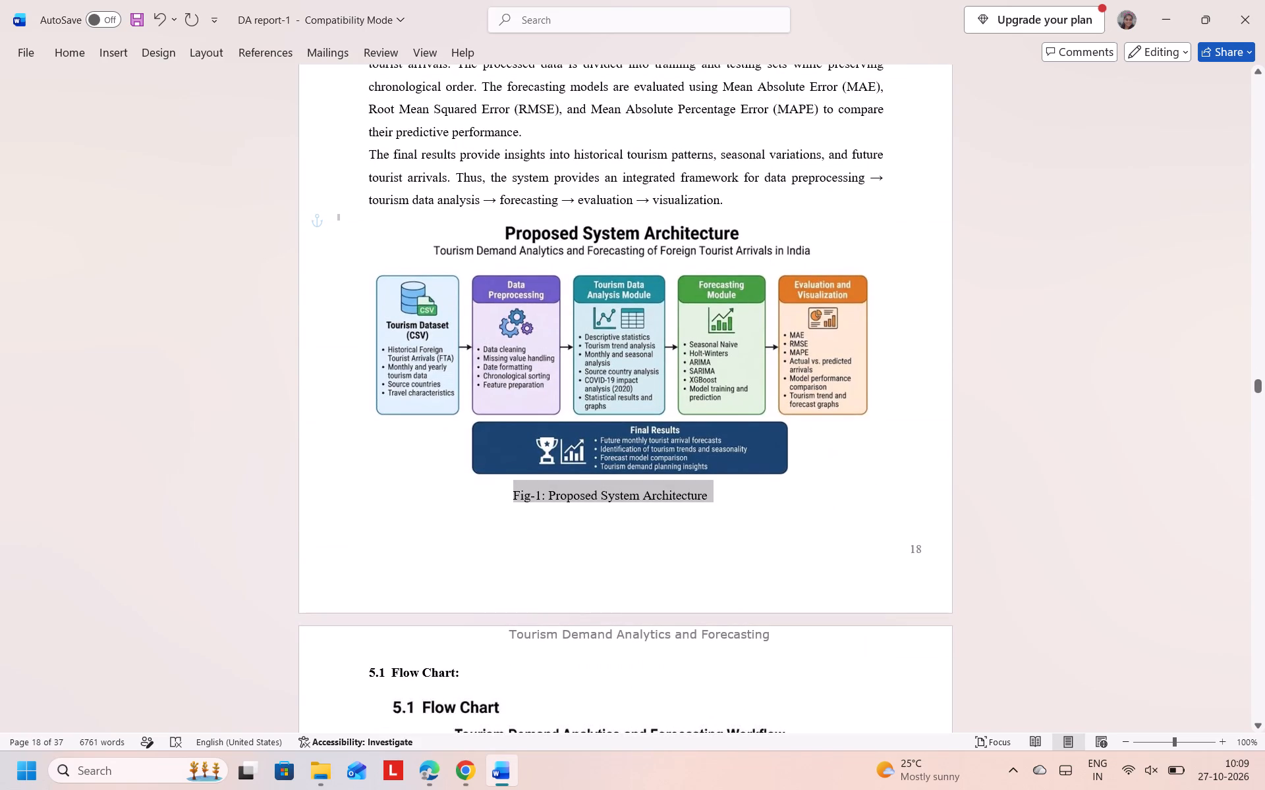
left_click_drag(849, 540, 814, 460)
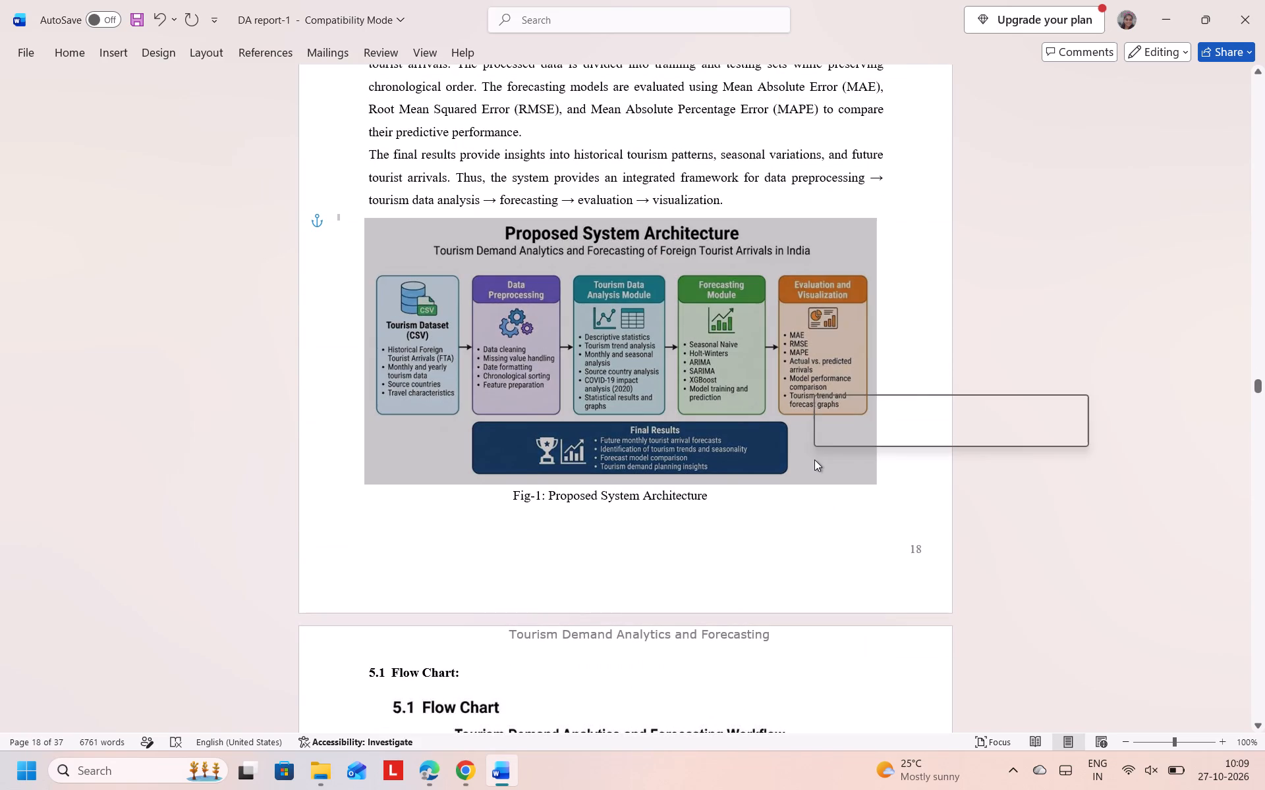
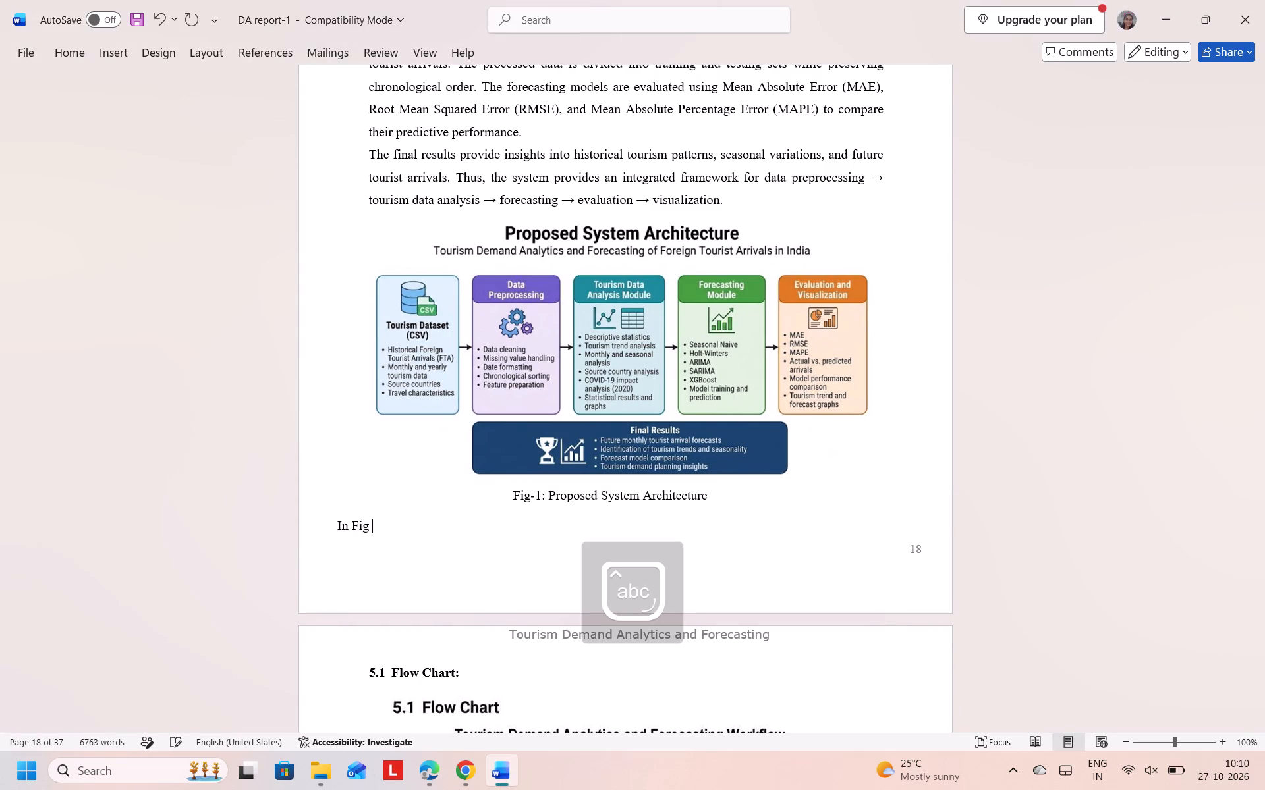
type(":")
key("space")
key("ctrl+v")
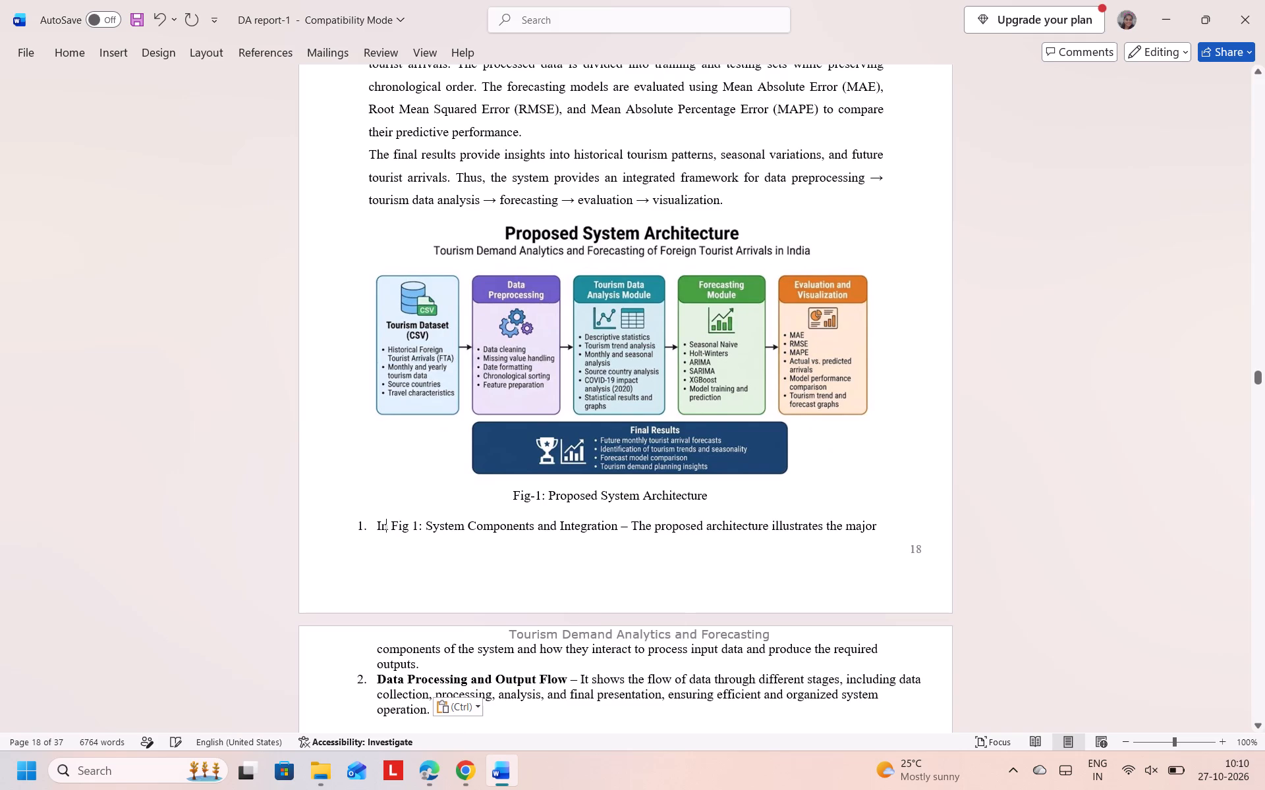
Separate "In Fig 1:" from the first point onto its own line and remove its list number.
scroll(731, 499, "down", 1)
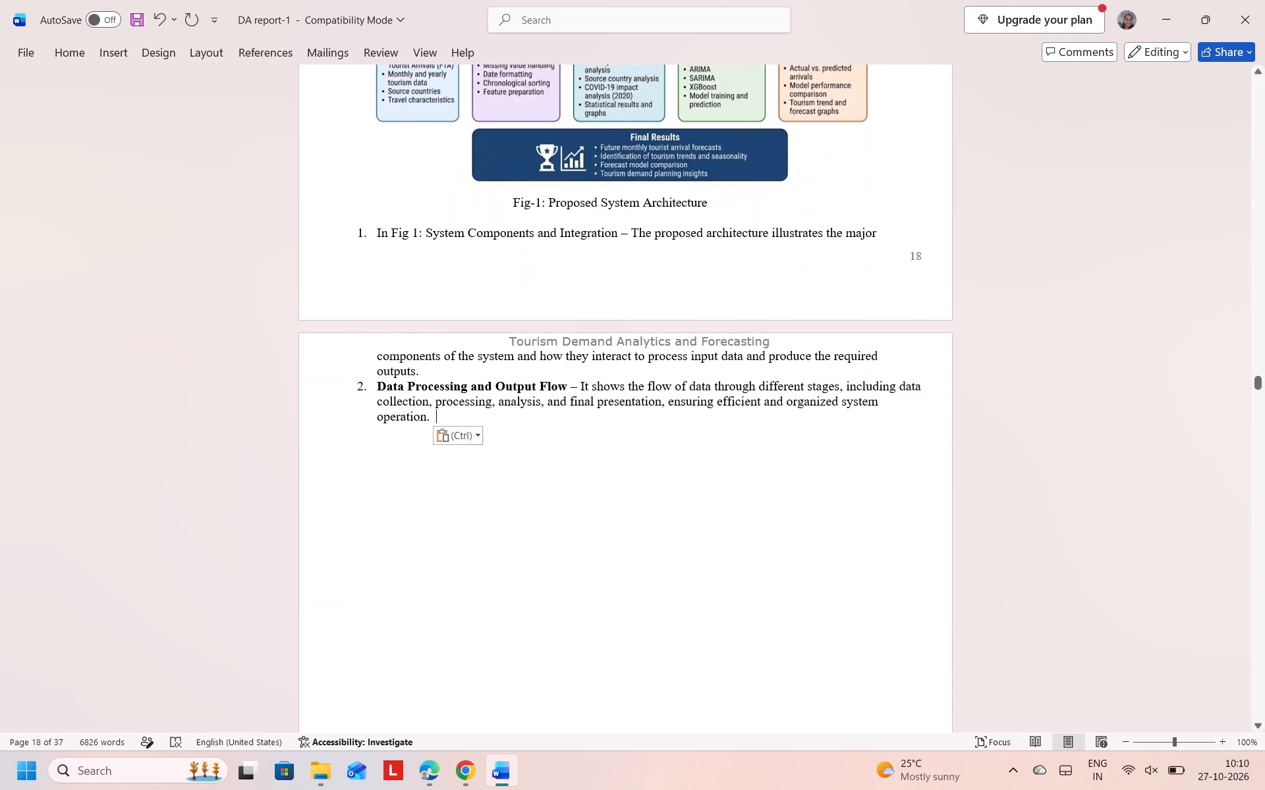
left_click(426, 232)
key("Return")
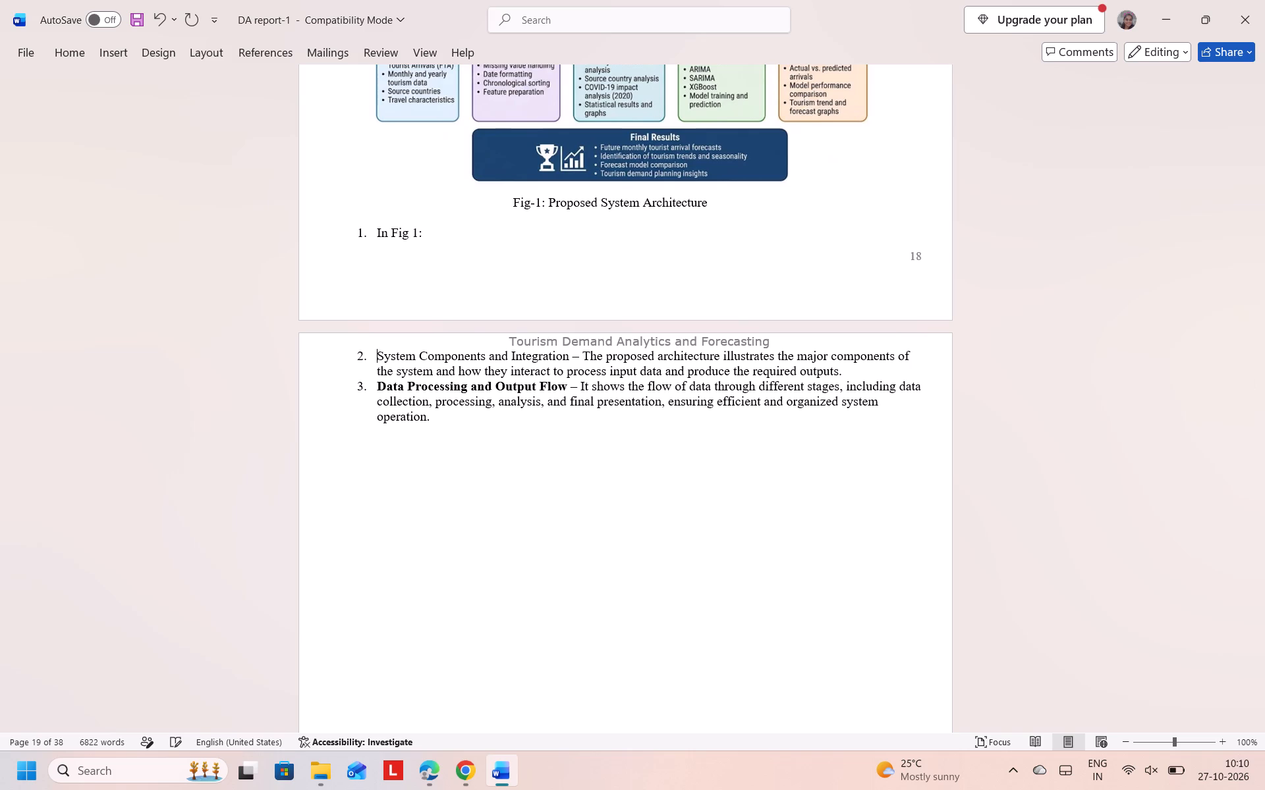
left_click(368, 229)
key("BackSpace")
key("BackSpace")
key("space")
key("space")
key("space")
key("space")
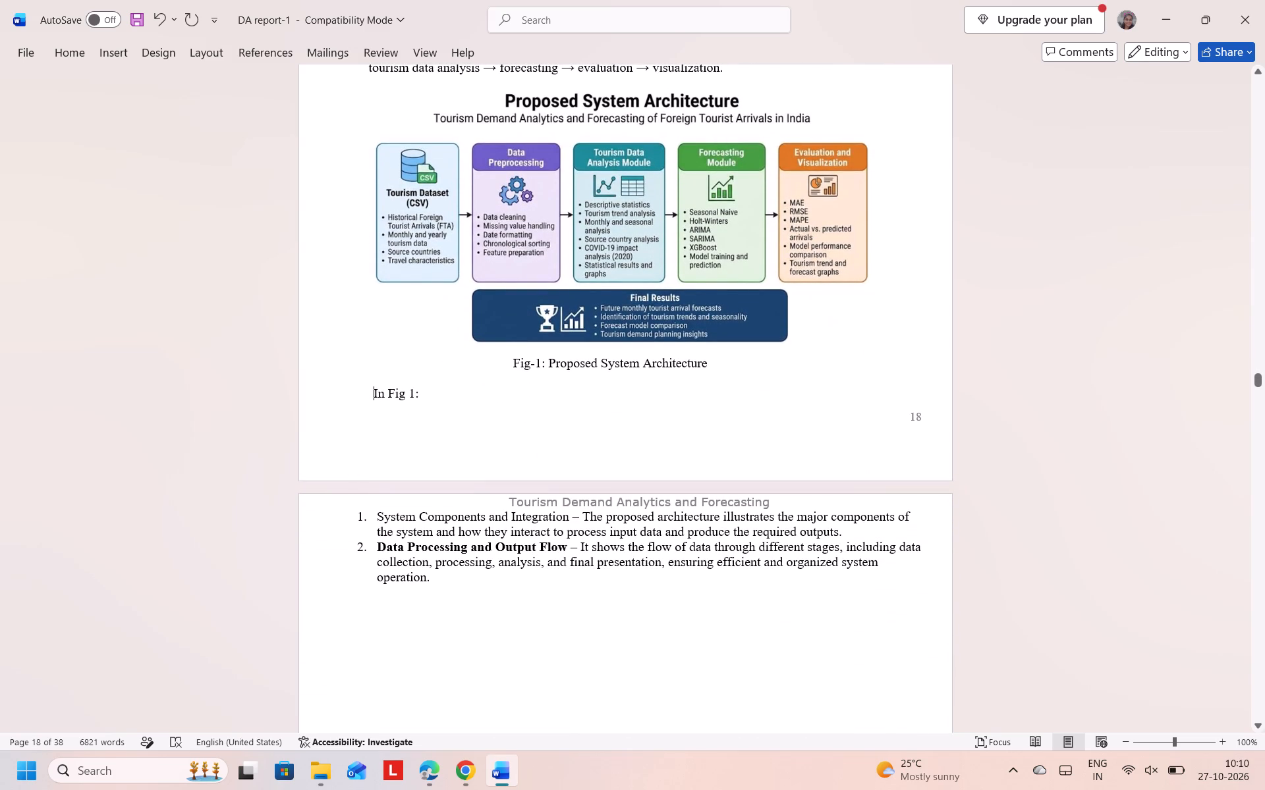
Push the "In Fig 1:" line down to the page with its two points and indent it with seven spaces.
key("Return")
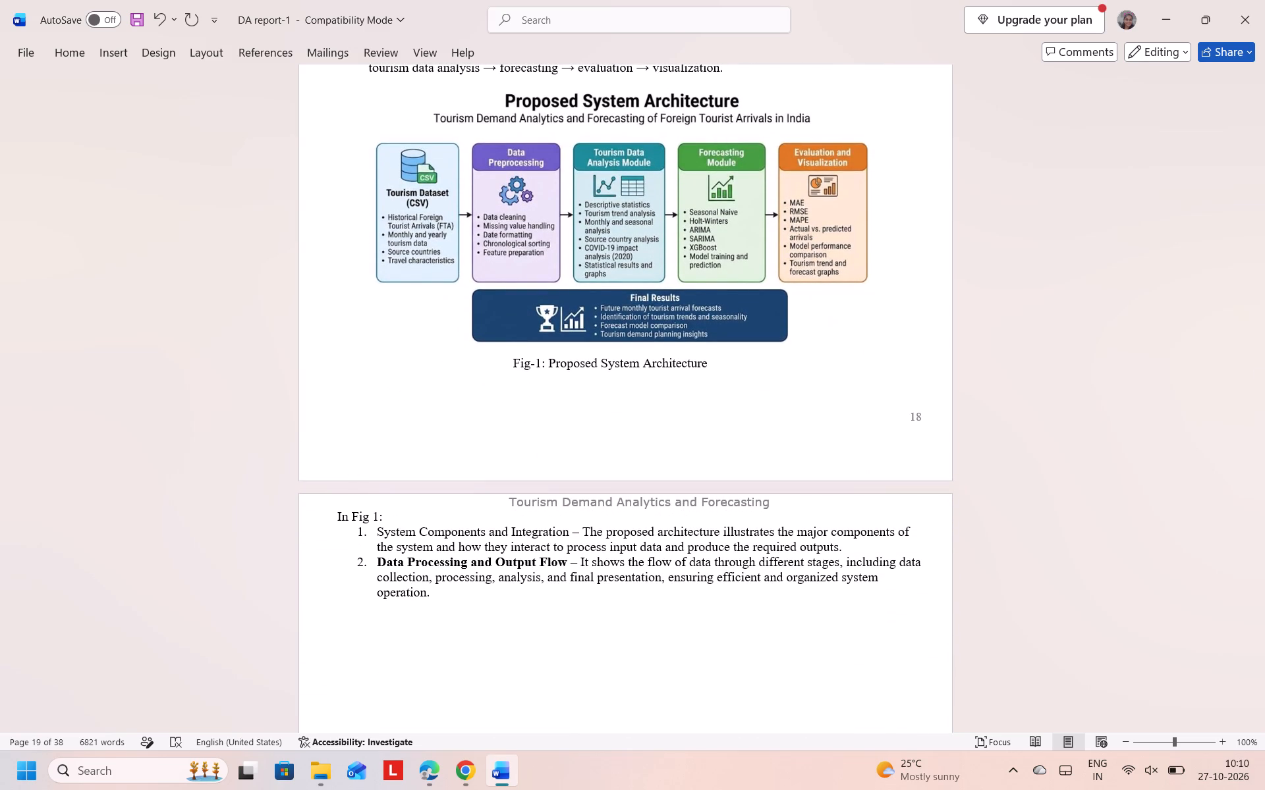
key("space")
key("space")
key("space")
key("space")
key("space")
key("space")
key("space")
Justify the "In Fig 1:" line and its two numbered points, and increase their line spacing.
left_click_drag(358, 516, 424, 574)
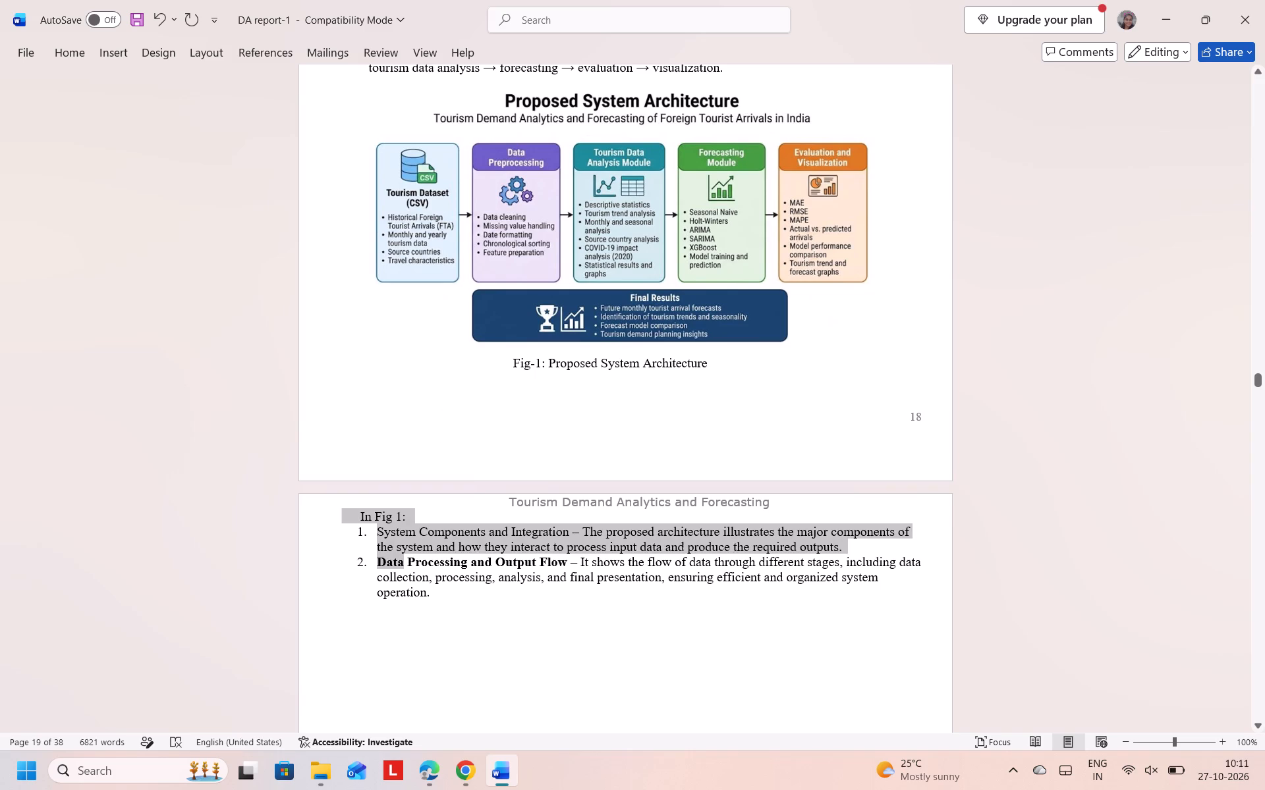
left_click_drag(424, 574, 459, 601)
left_click(79, 55)
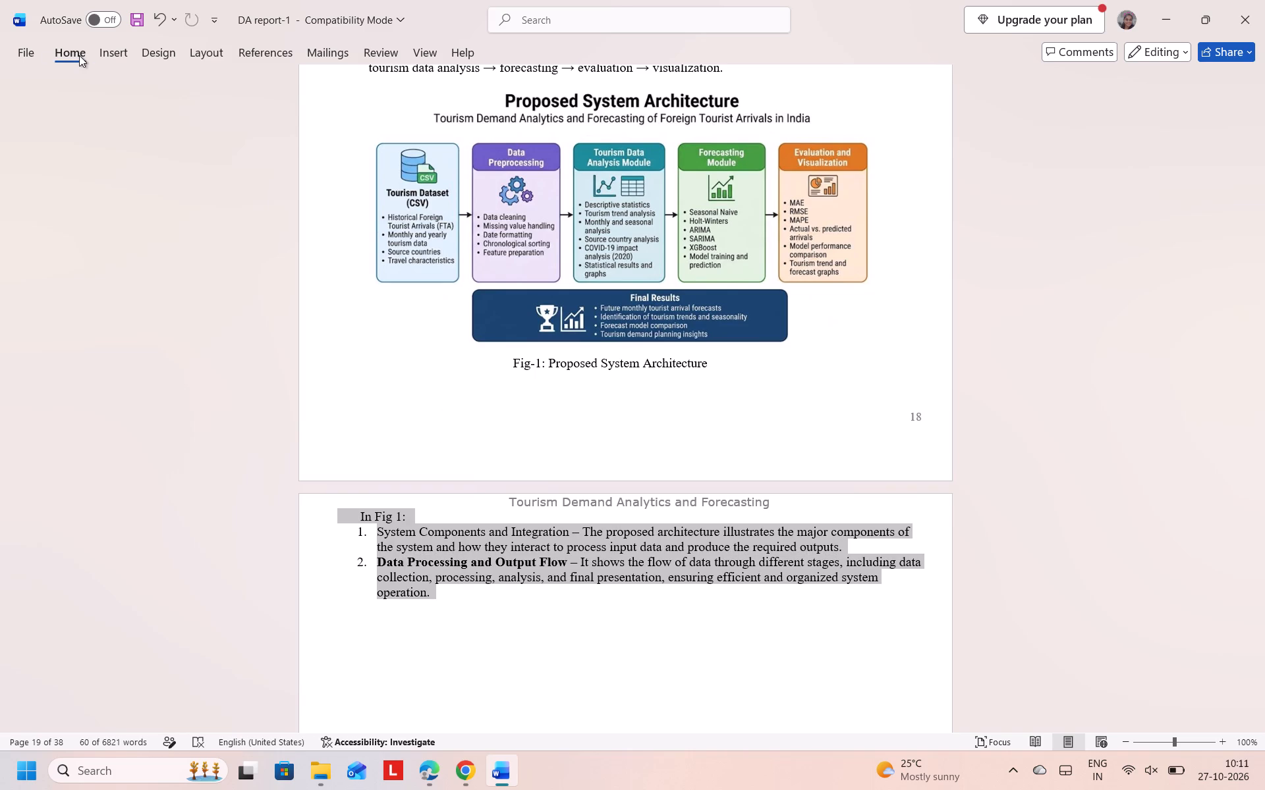
left_click(483, 108)
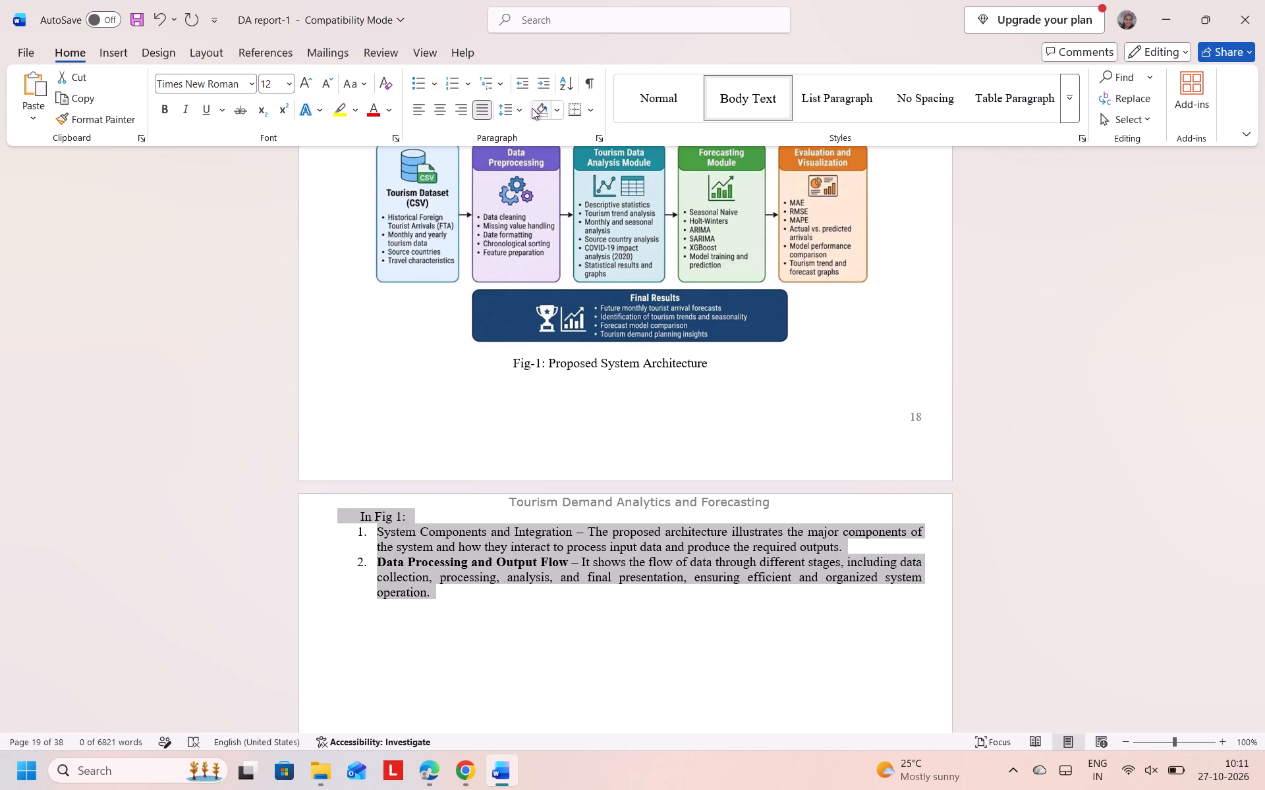
left_click(524, 109)
left_click(538, 154)
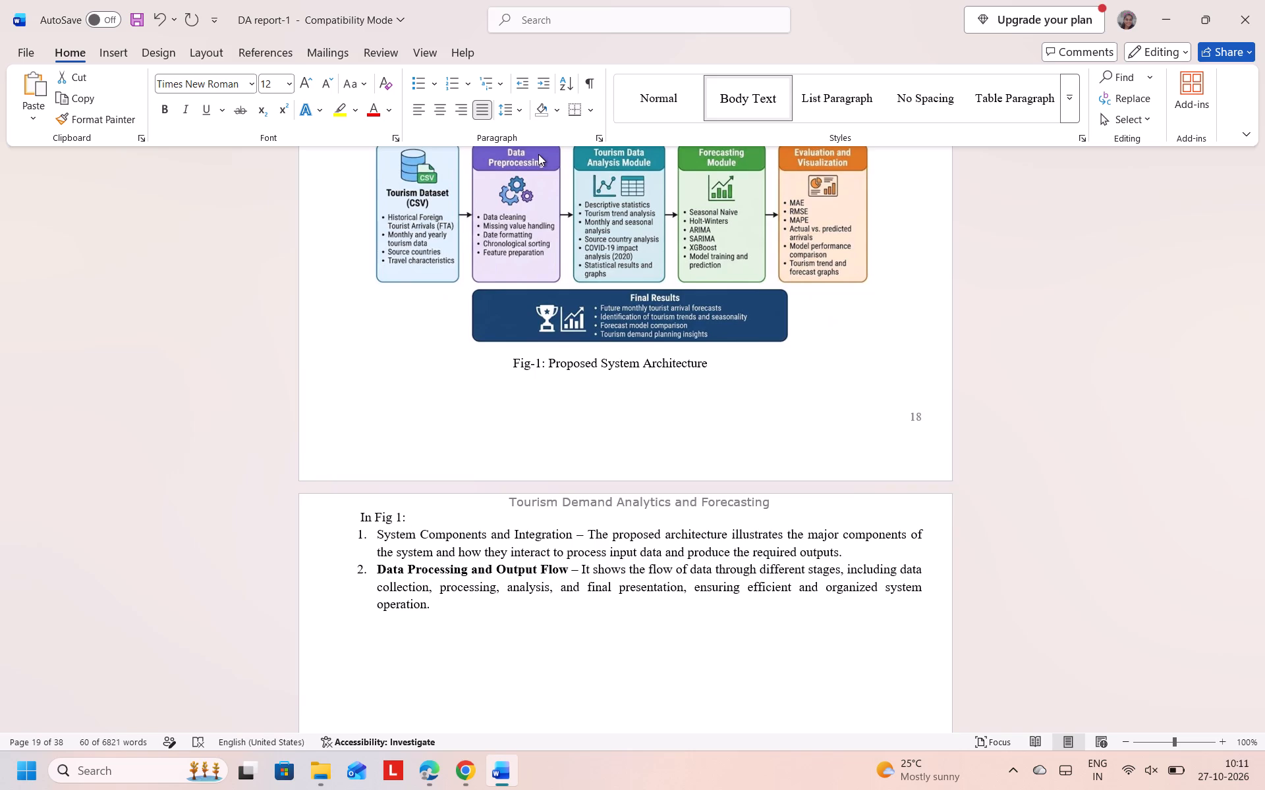
Delete the sentence about evaluating the forecasting models with MAE, RMSE and MAPE from Chapter 5's second paragraph.
left_click(716, 605)
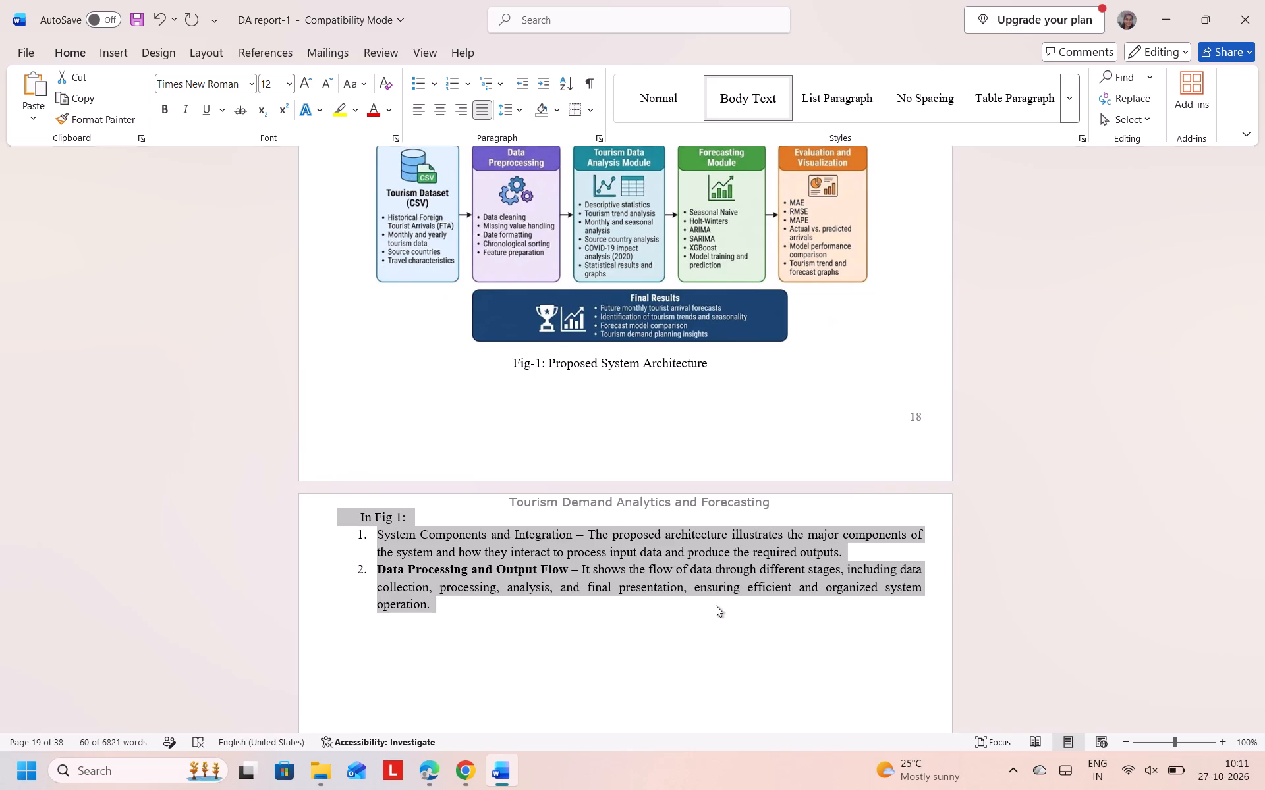
left_click(716, 605)
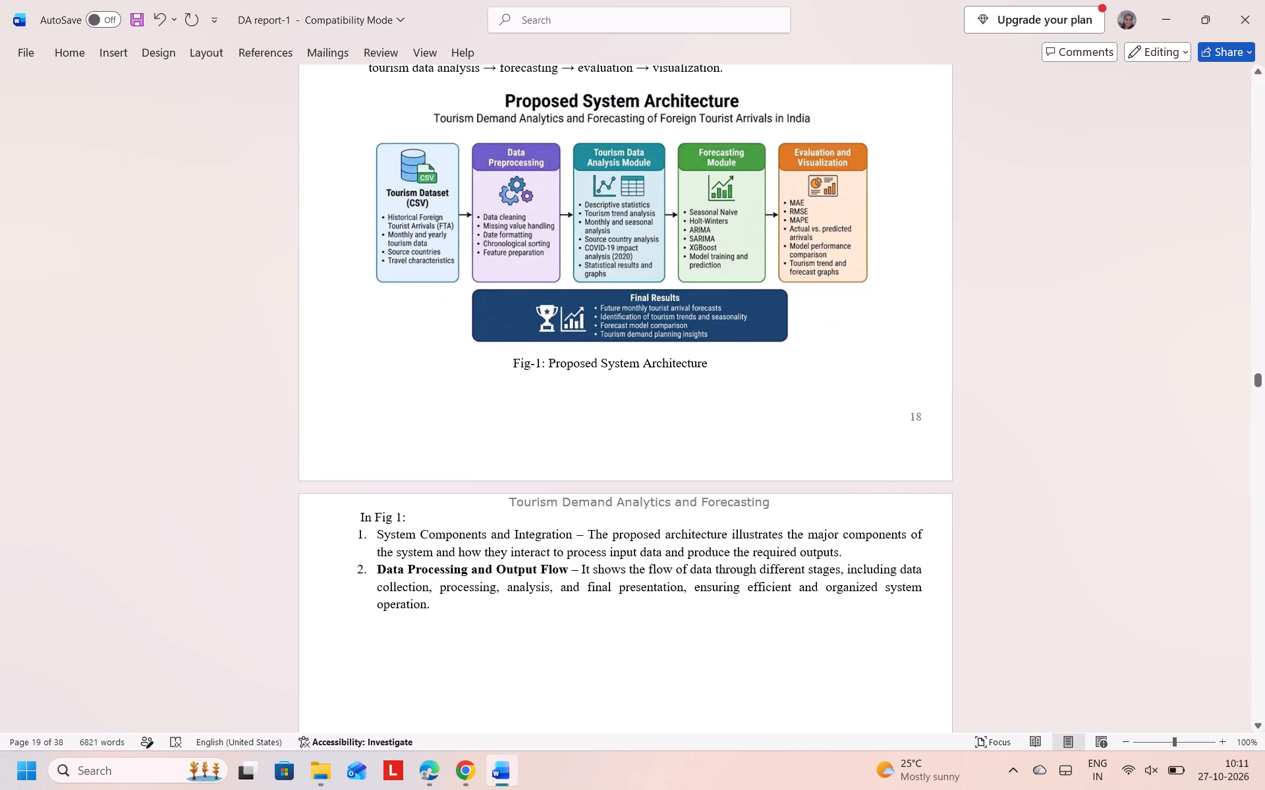
scroll(716, 622, "up", 1)
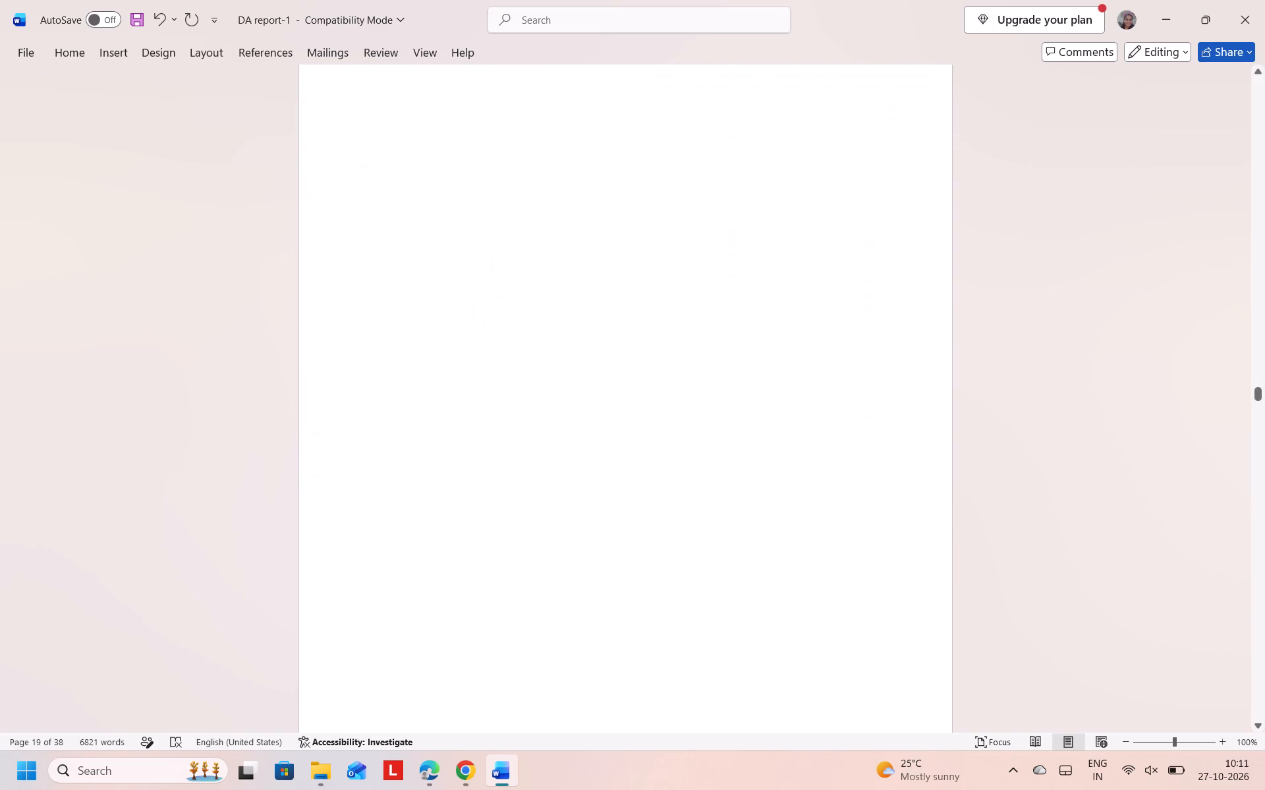
scroll(716, 622, "up", 2)
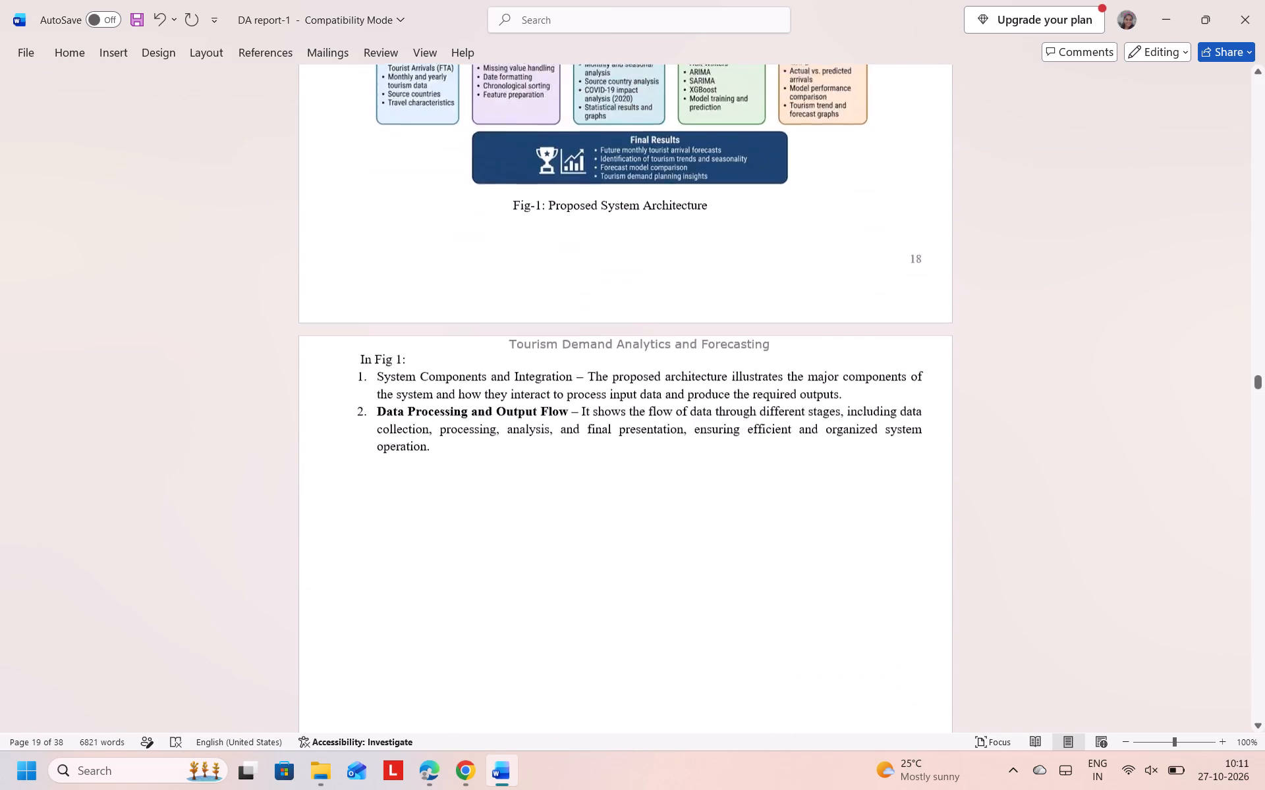
scroll(716, 622, "up", 1)
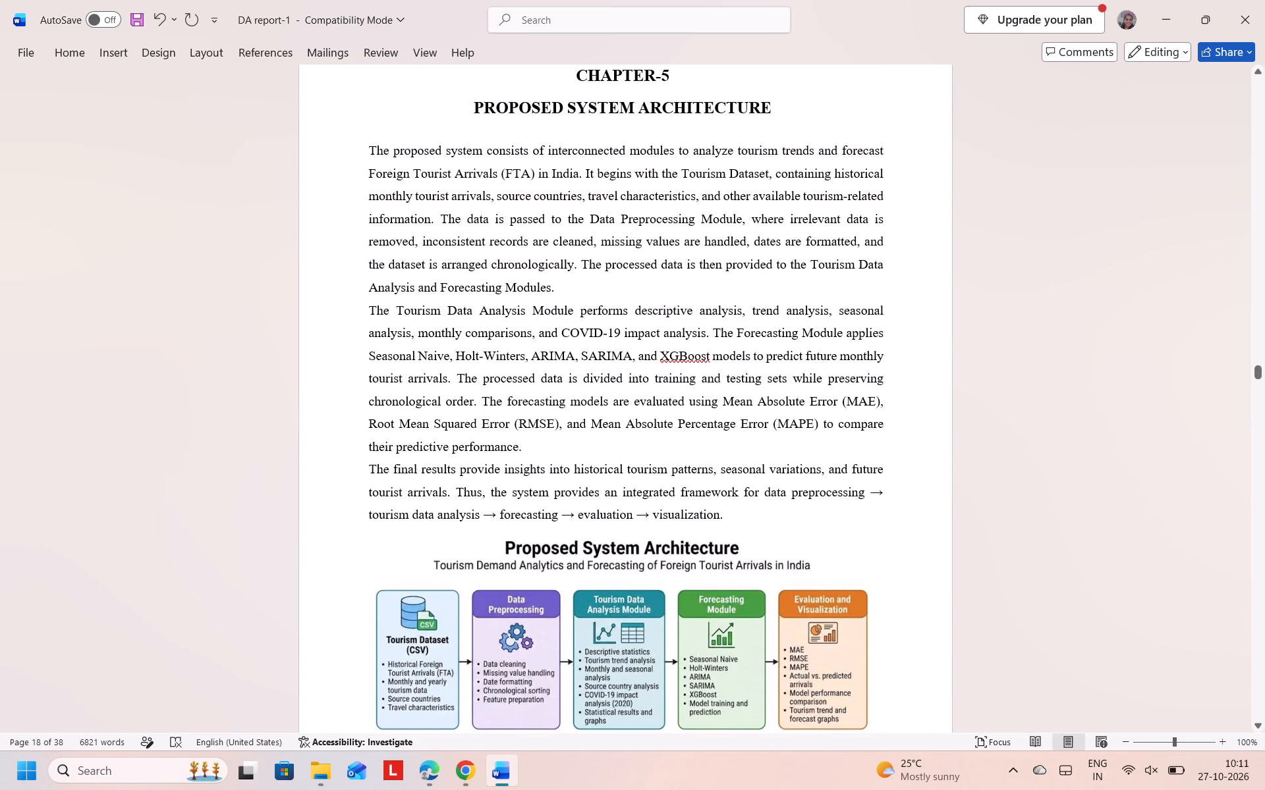
left_click_drag(483, 402, 514, 439)
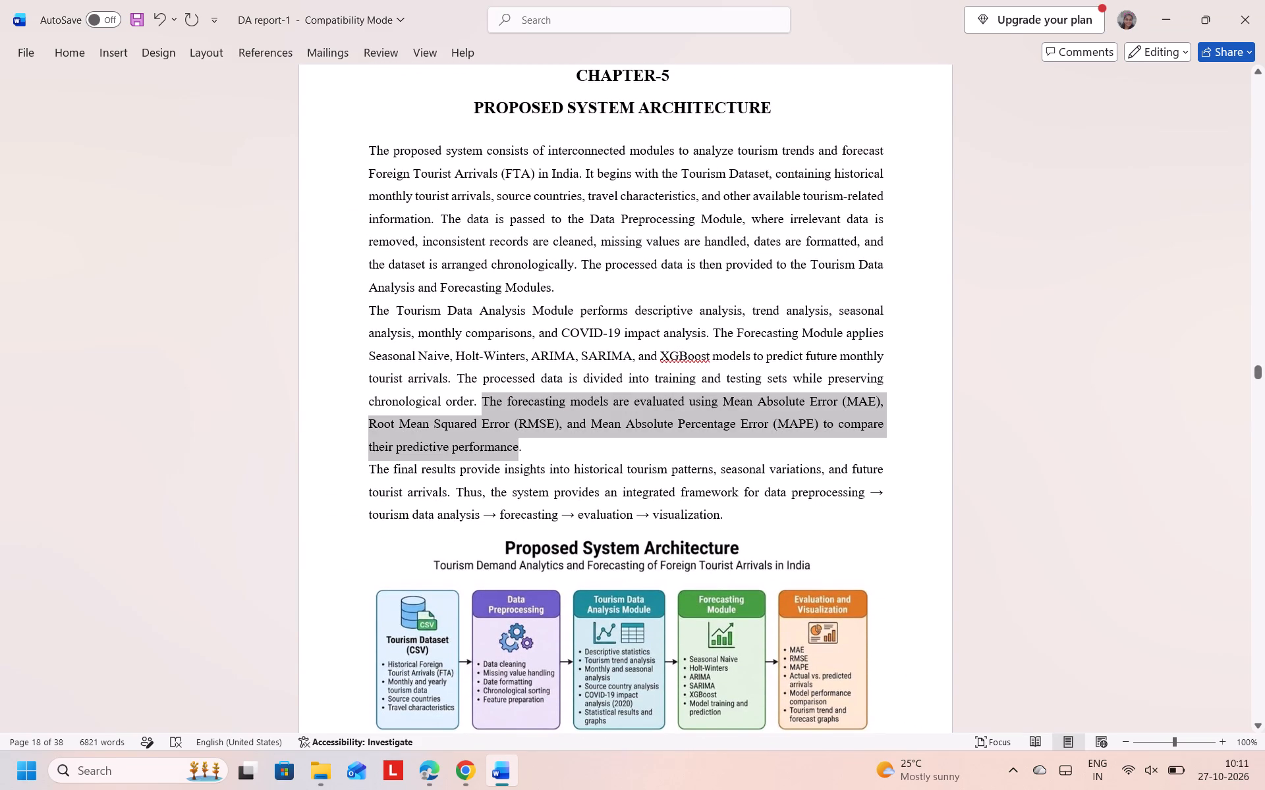
left_click_drag(514, 439, 523, 446)
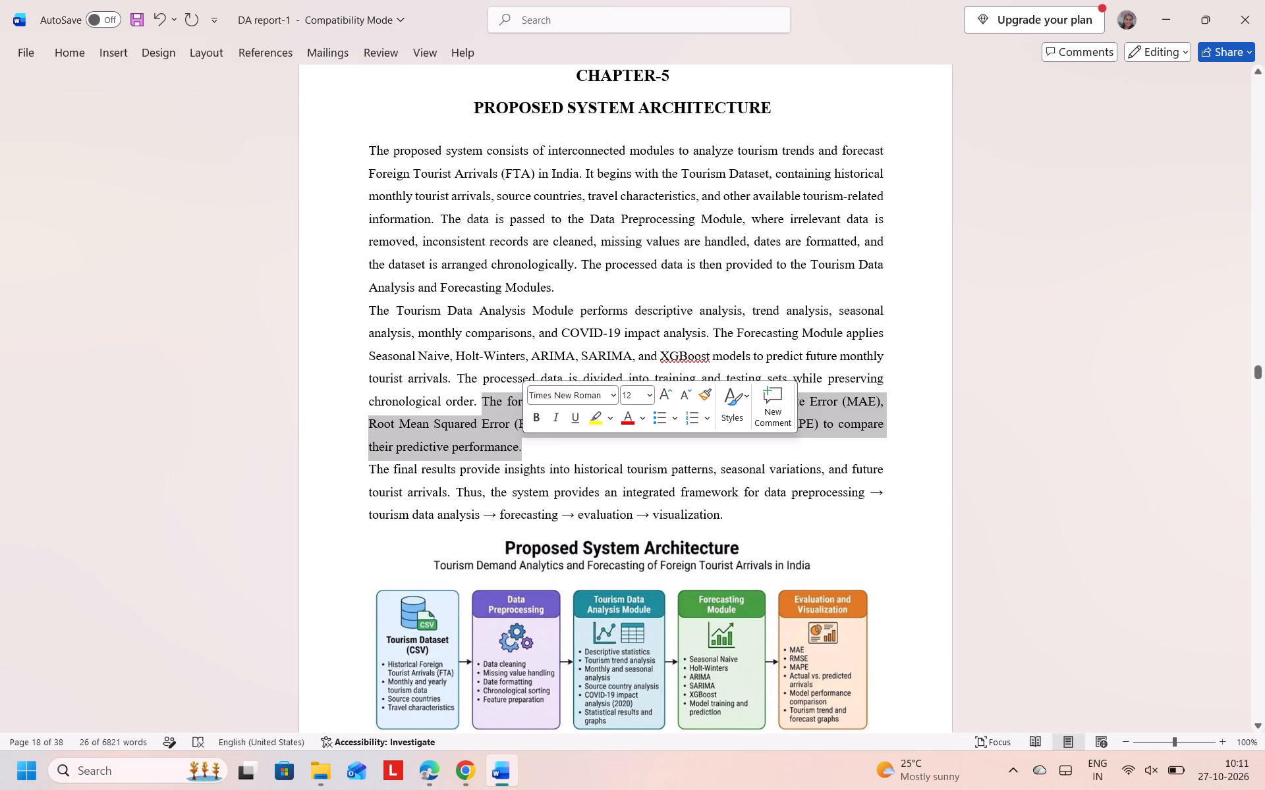
key("BackSpace")
Delete the first Chapter 5 paragraph's last sentence, about passing processed data to the Tourism Data Analysis and Forecasting Modules.
scroll(523, 446, "down", 2)
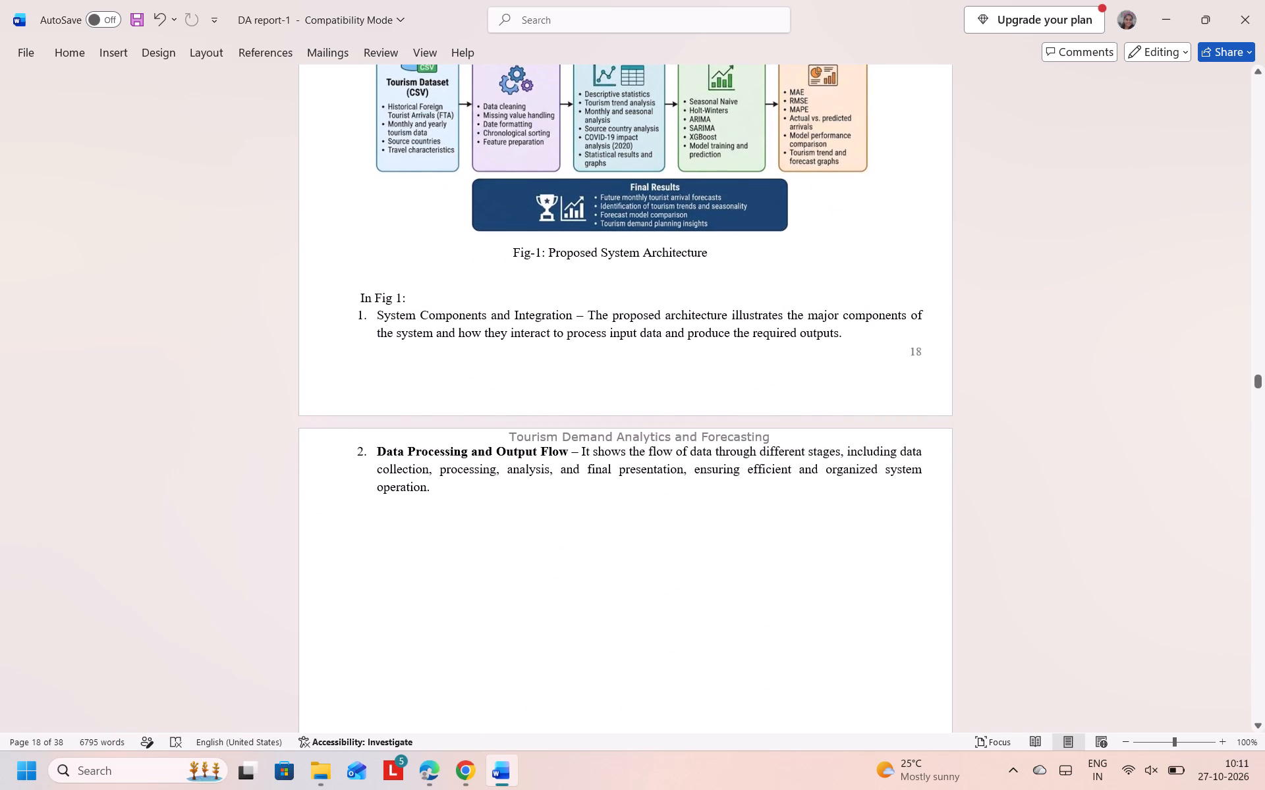
scroll(354, 452, "up", 2)
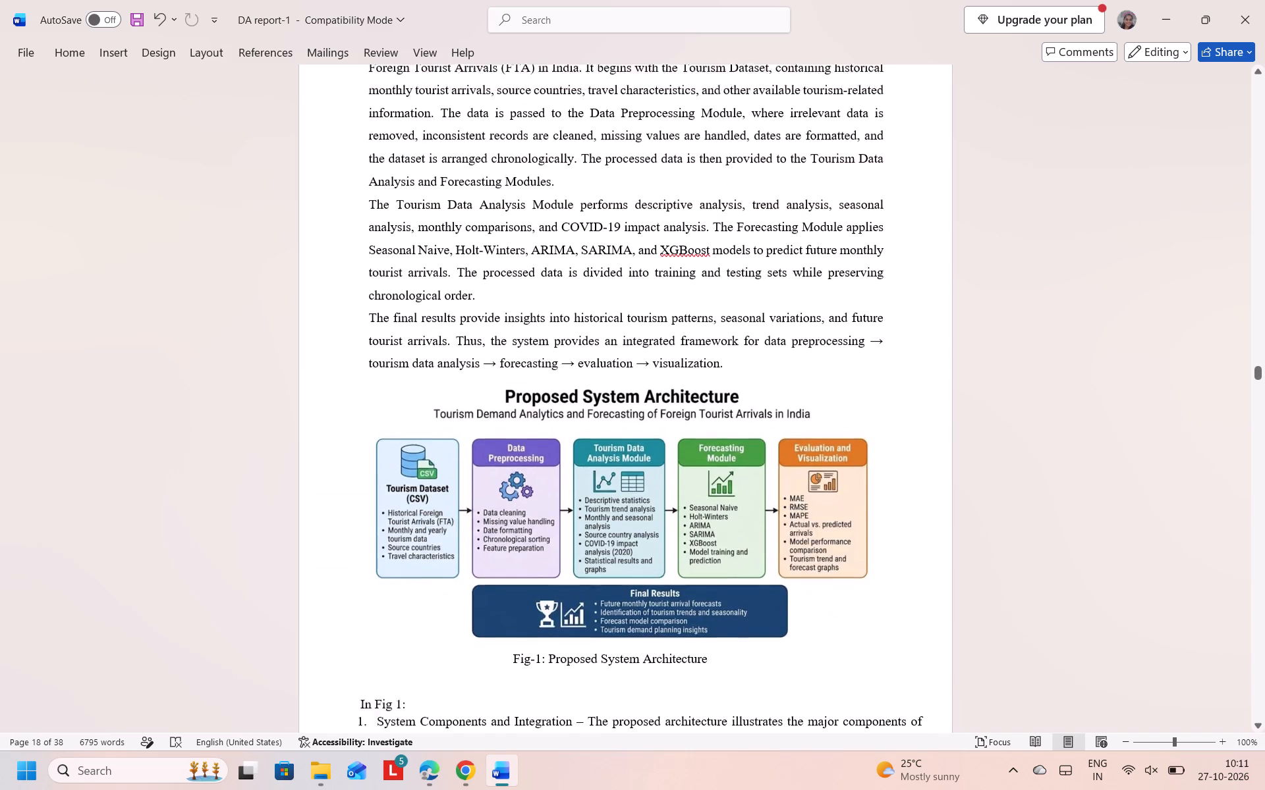
scroll(354, 452, "up", 1)
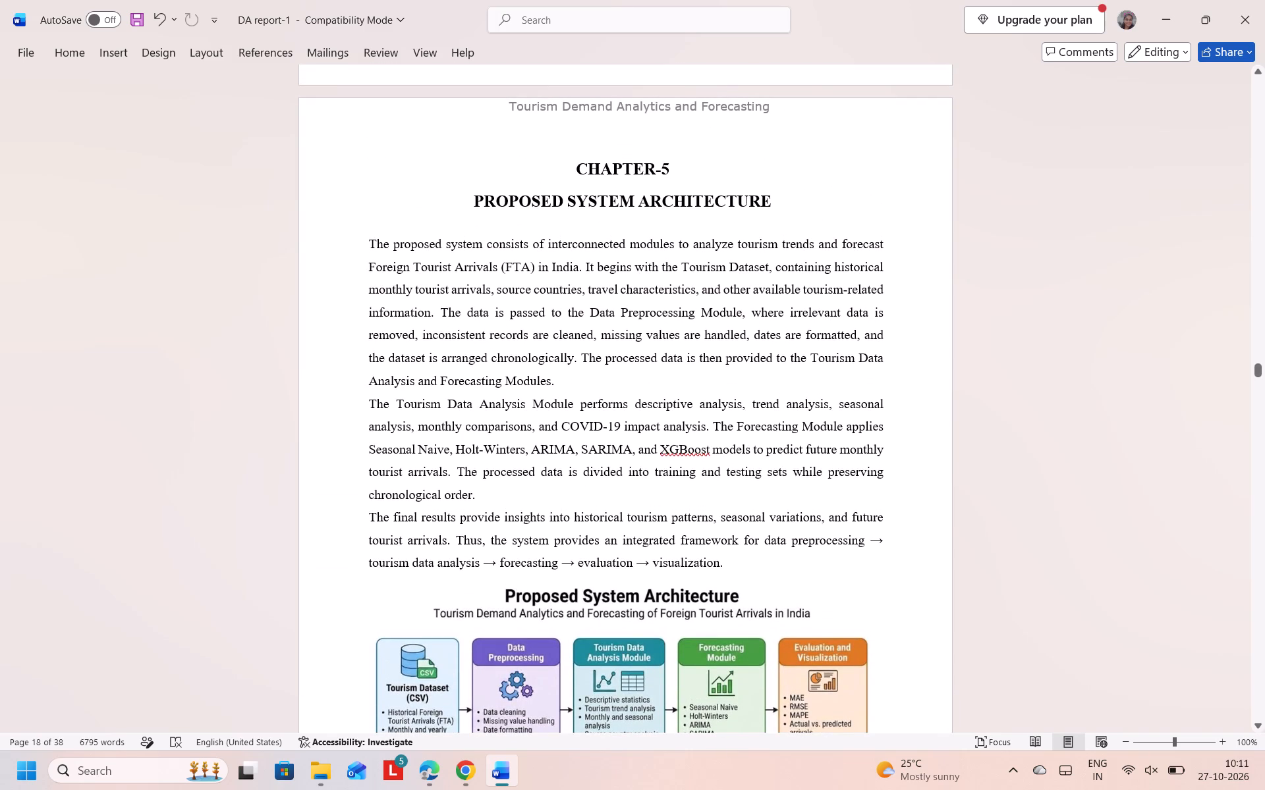
left_click_drag(581, 355, 583, 382)
key("BackSpace")
Remove the blank space between the Fig-1 caption and "In Fig 1:" so the description fits on the figure's page.
scroll(583, 382, "up", 1)
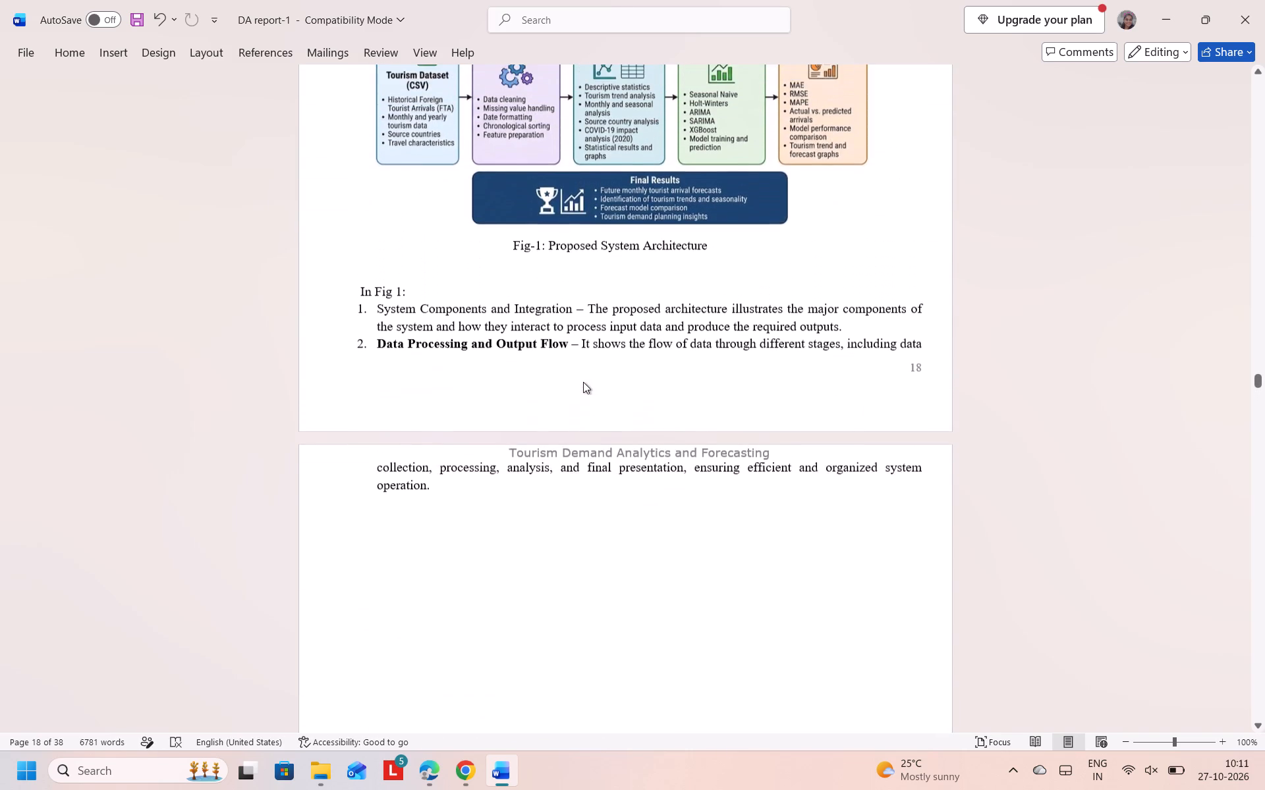
scroll(583, 382, "up", 1)
left_click(385, 321)
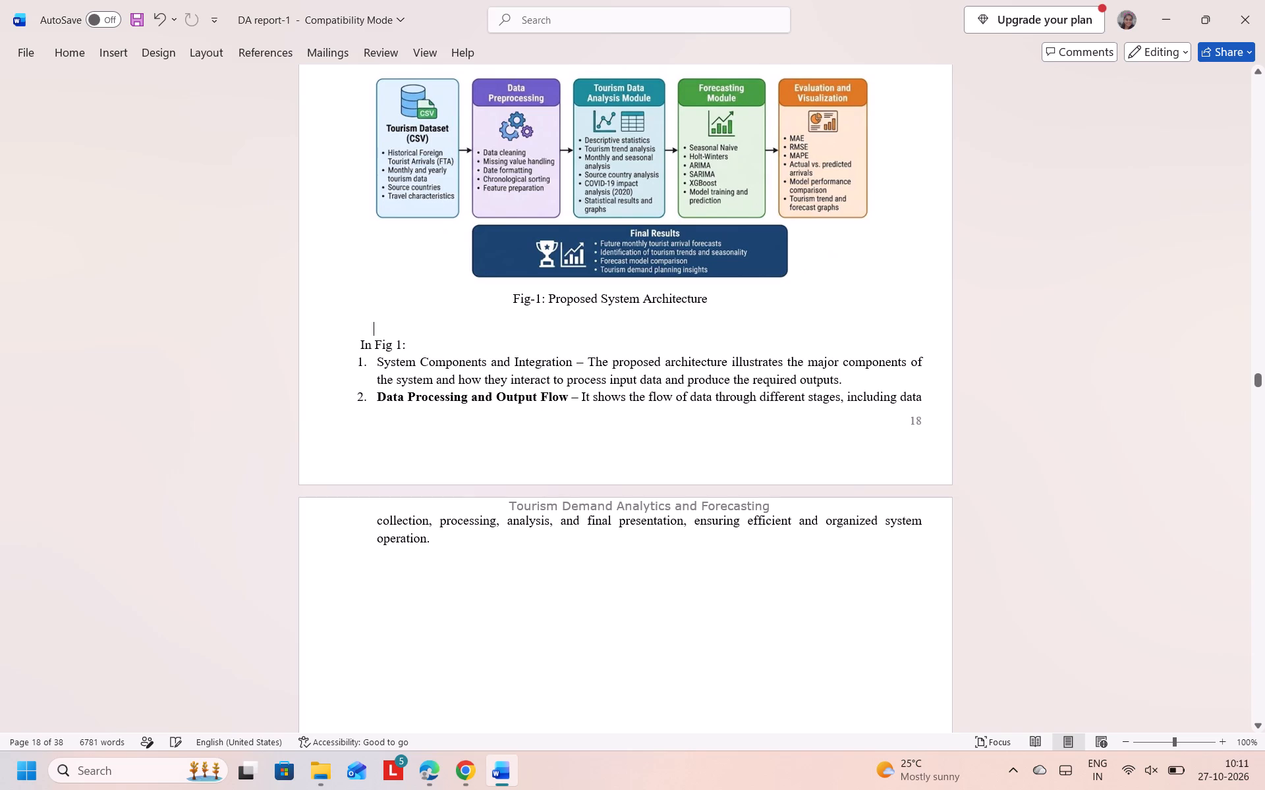
key("BackSpace")
key("BackSpace")
key("BackSpace")
key("BackSpace")
key("BackSpace")
key("BackSpace")
key("BackSpace")
key("BackSpace")
key("BackSpace")
key("BackSpace")
key("BackSpace")
key("BackSpace")
key("BackSpace")
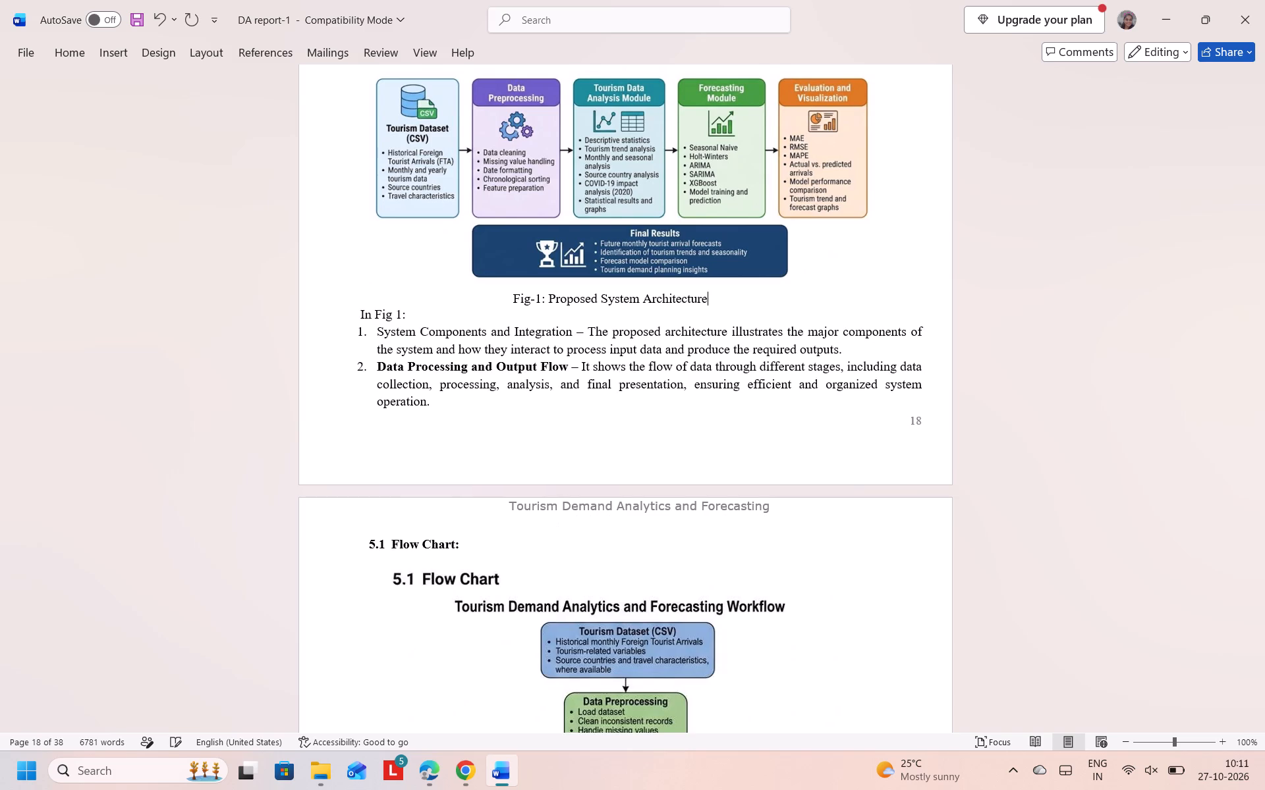
scroll(579, 421, "up", 1)
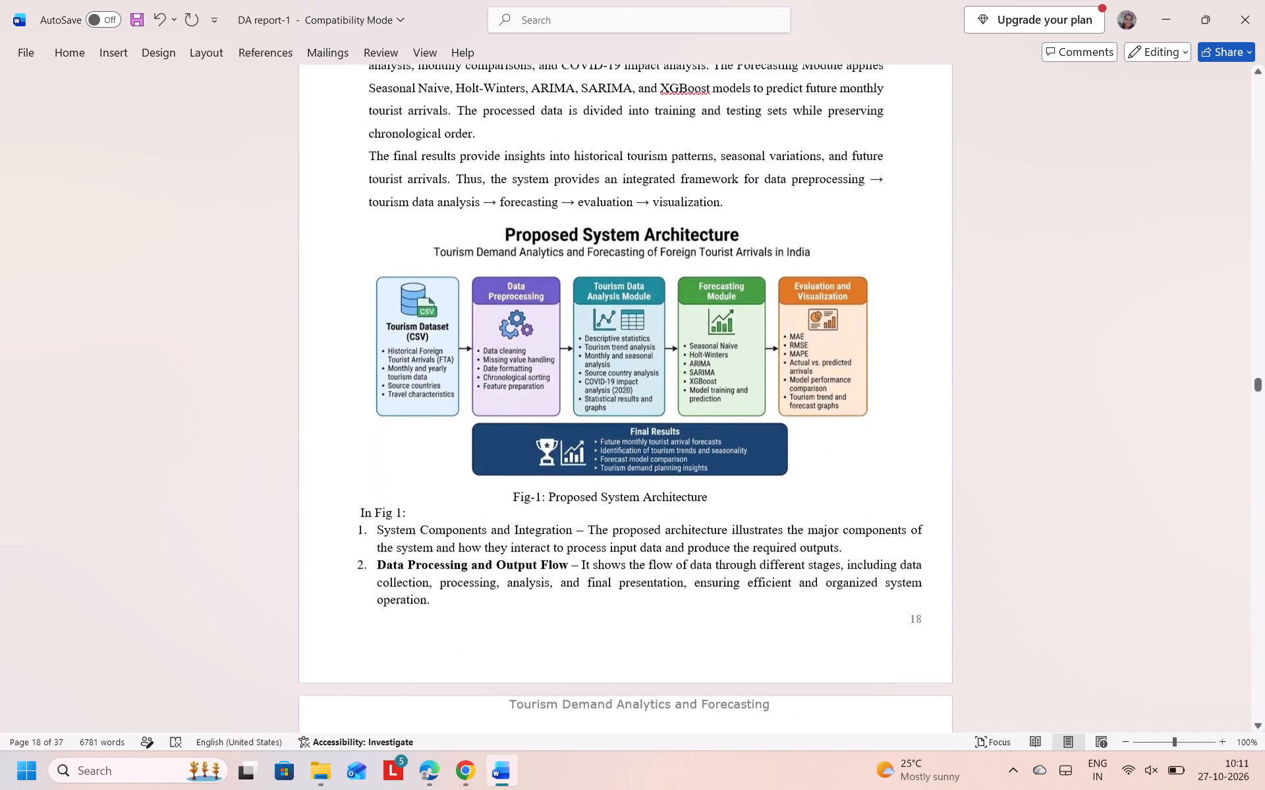
scroll(579, 421, "up", 2)
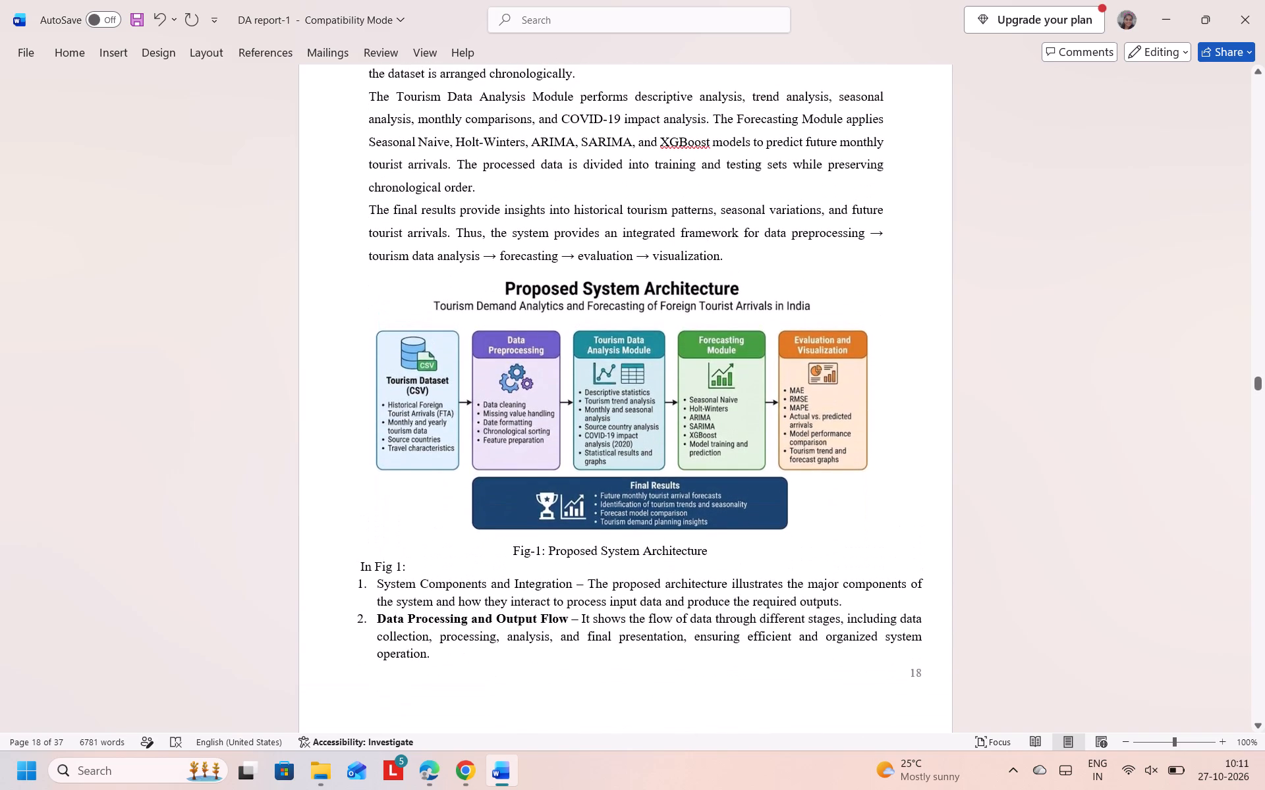
scroll(911, 414, "down", 1)
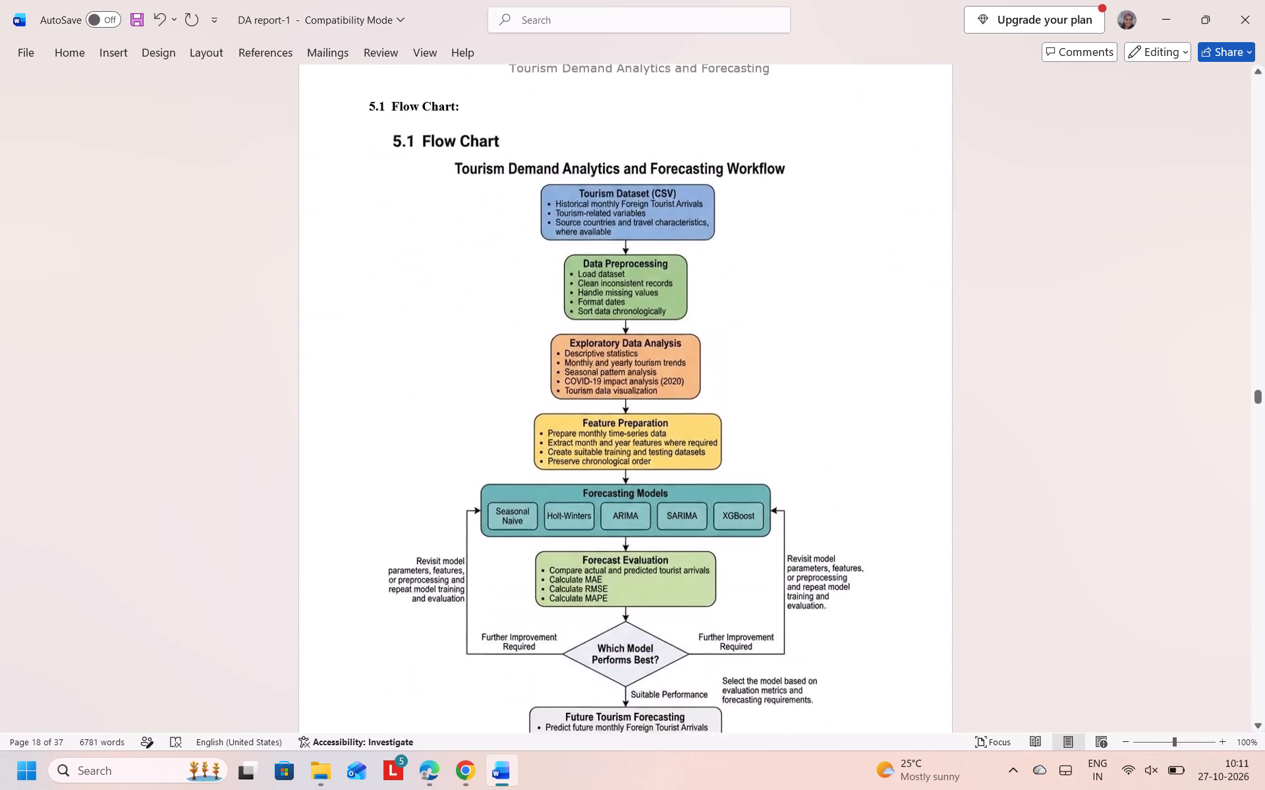
scroll(911, 414, "down", 2)
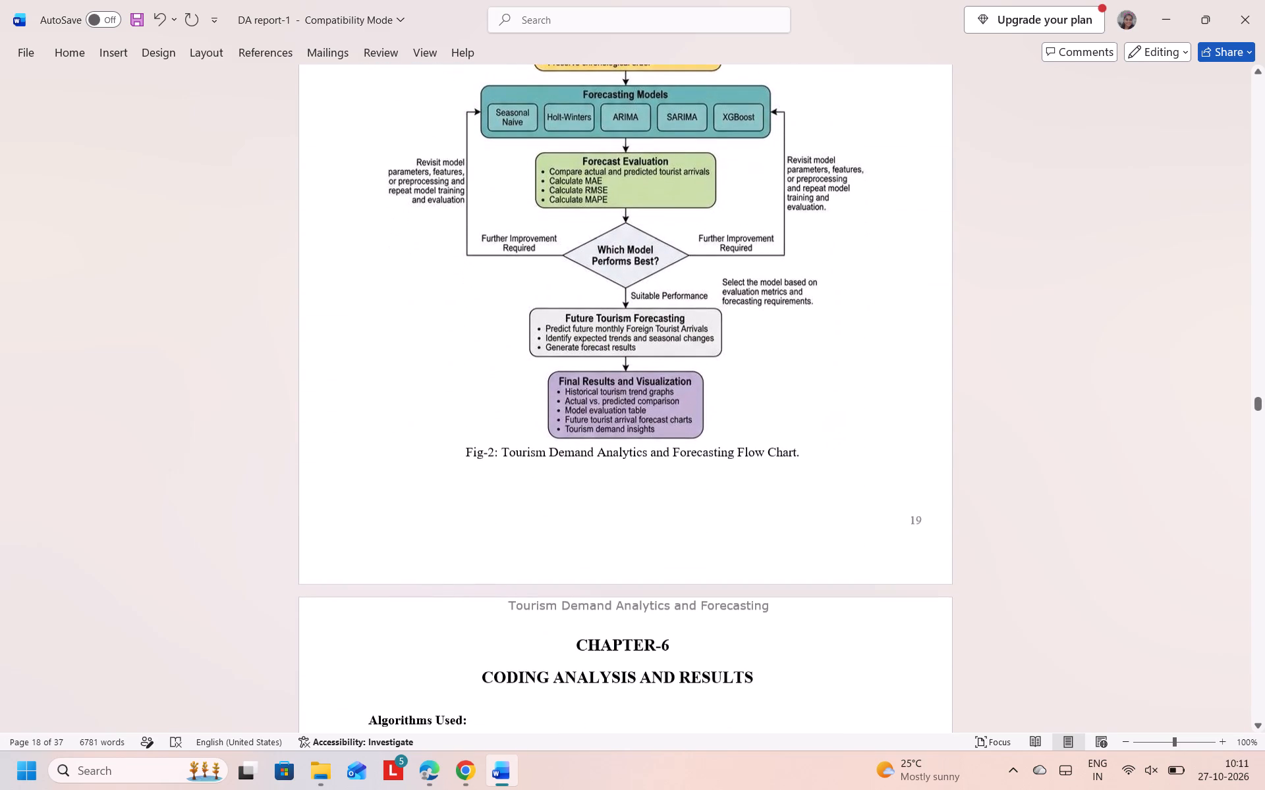
left_click_drag(802, 454, 601, 450)
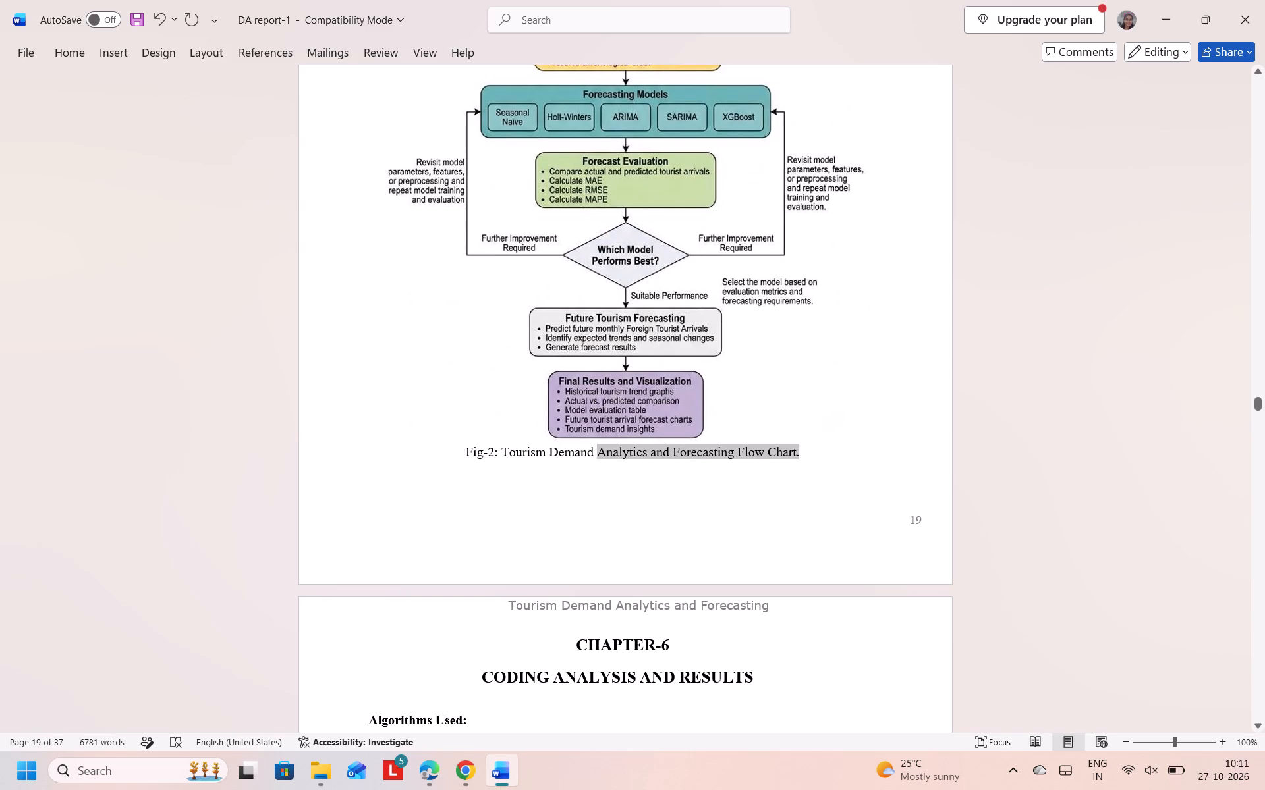
left_click_drag(601, 450, 501, 450)
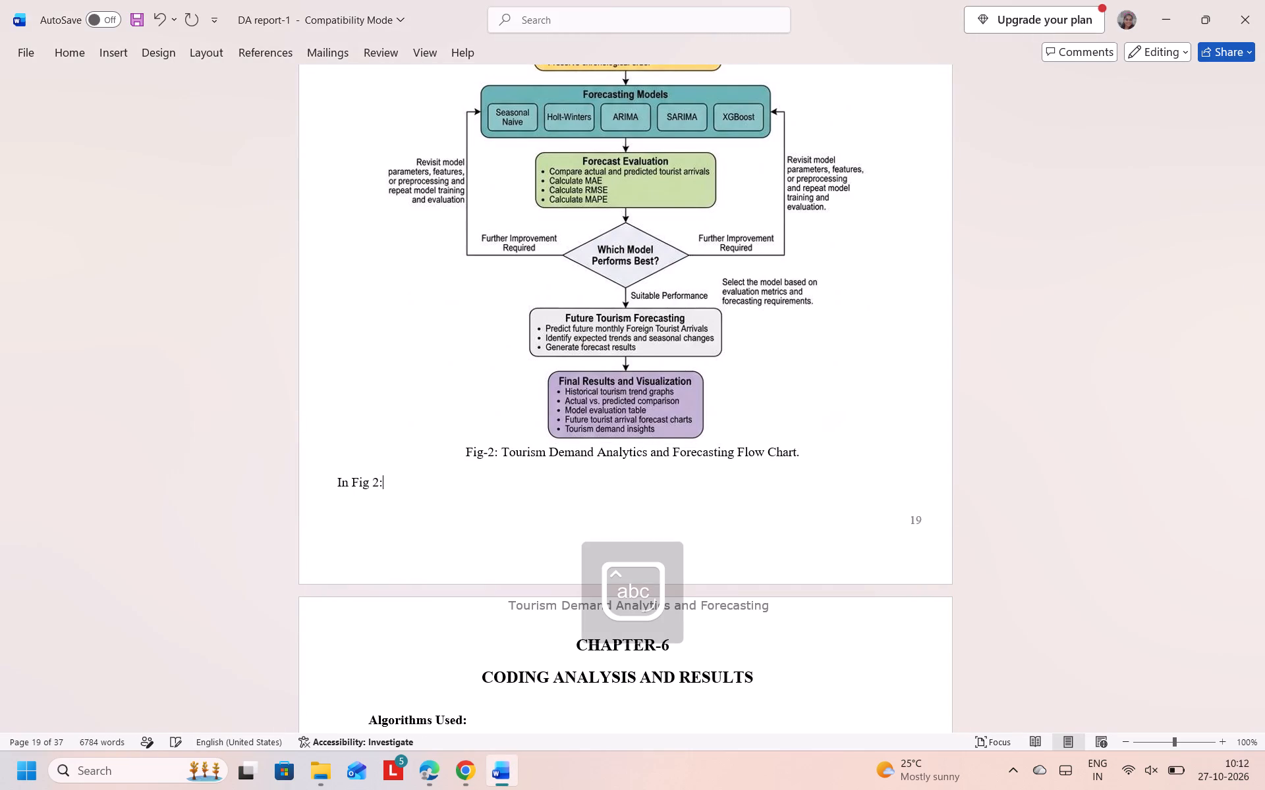
key("Return")
key("Return")
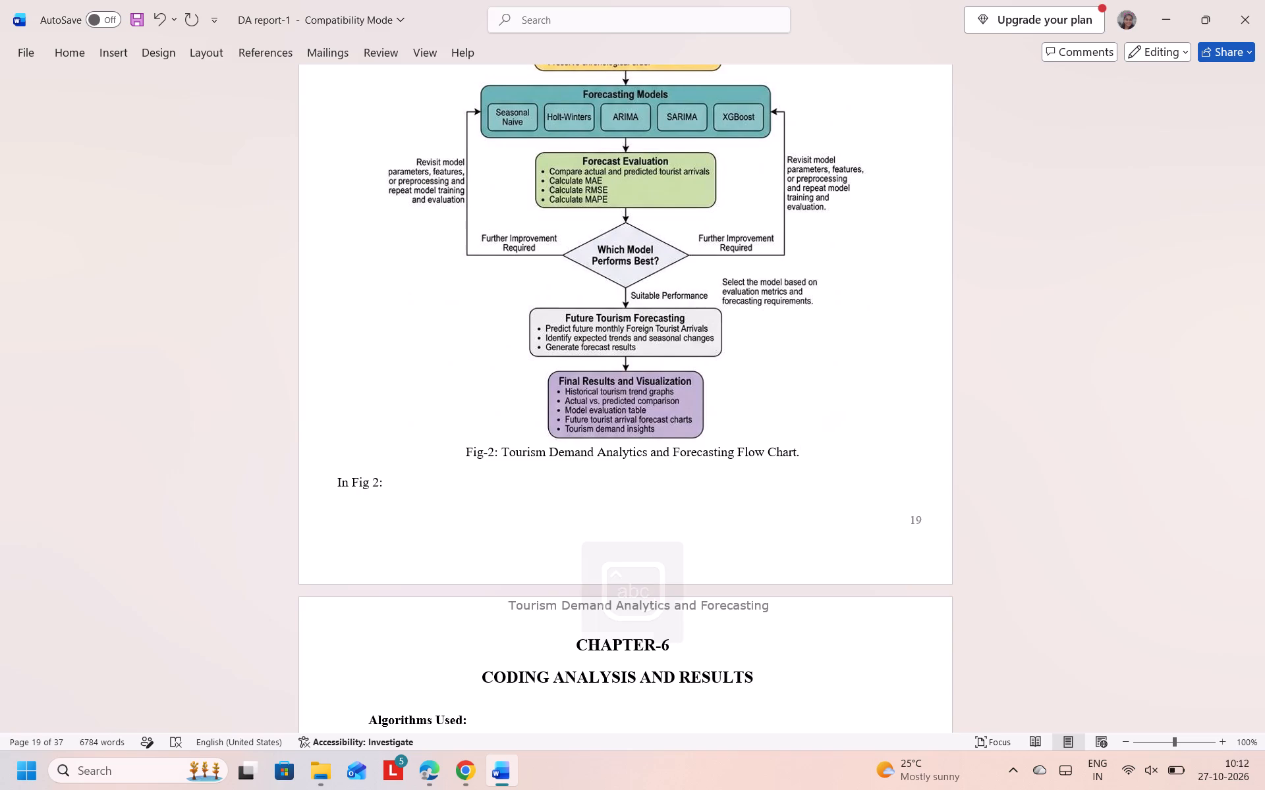
key("ctrl+v")
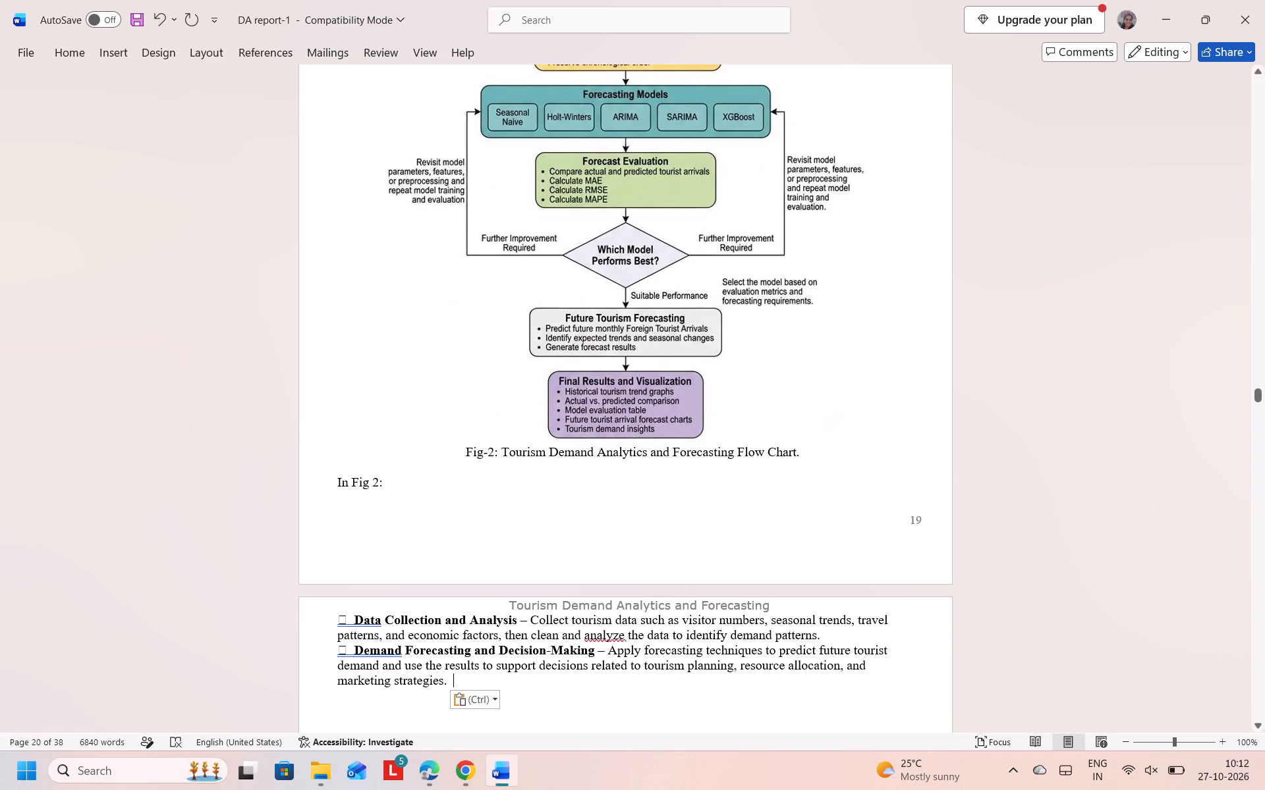
Delete the "Data Collection and Analysis" point and the empty line before the remaining Fig-2 point.
left_click_drag(335, 621, 892, 633)
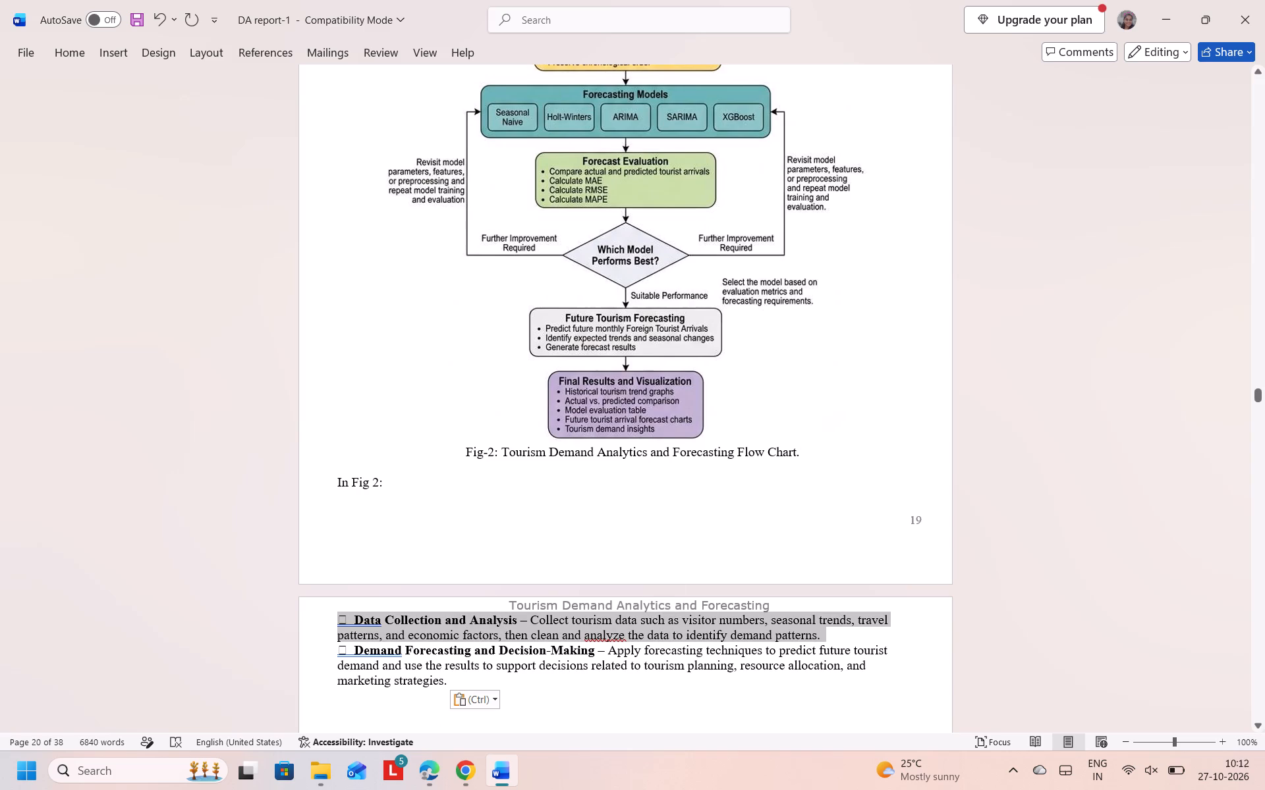
left_click_drag(892, 633, 908, 632)
key("BackSpace")
key("BackSpace")
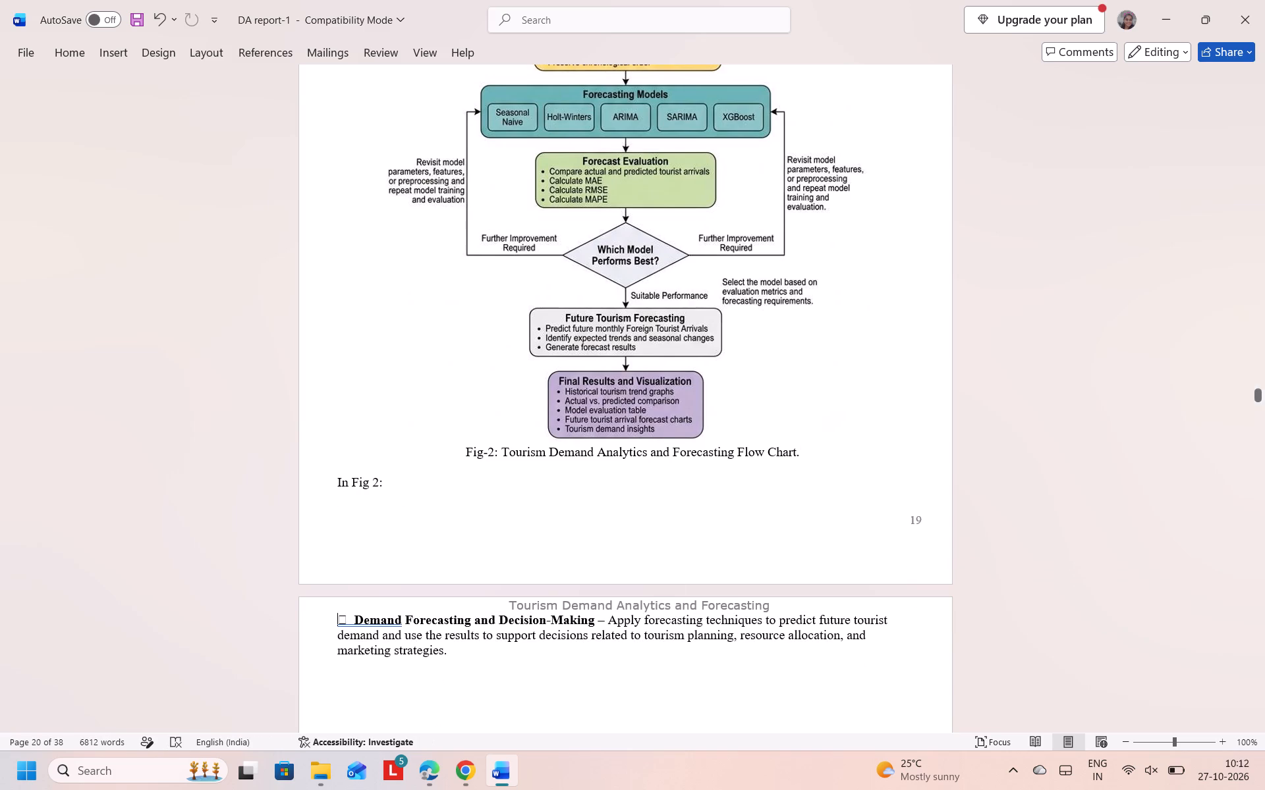
Join the "Demand Forecasting and Decision-Making" point to the "In Fig 2:" line and remove the blank line below the Fig-2 caption.
scroll(900, 494, "up", 1)
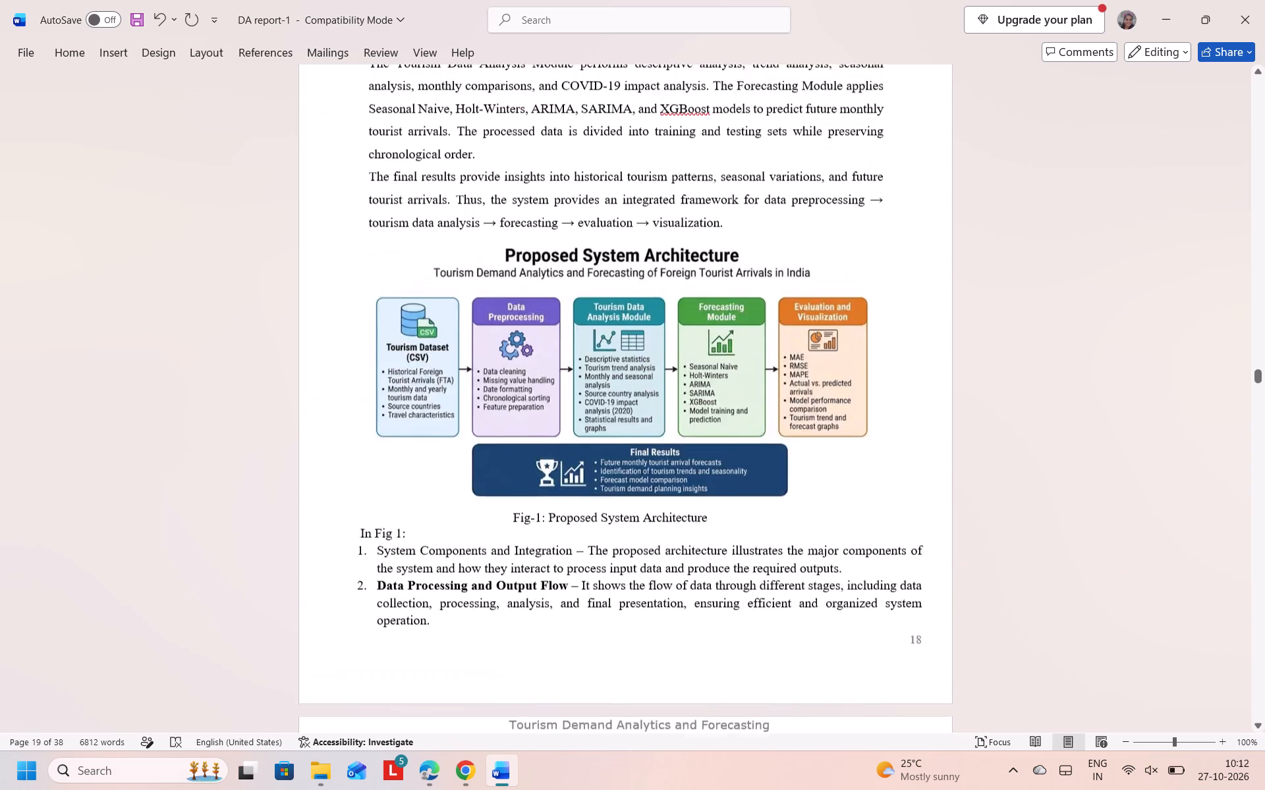
scroll(900, 494, "up", 1)
scroll(641, 522, "down", 1)
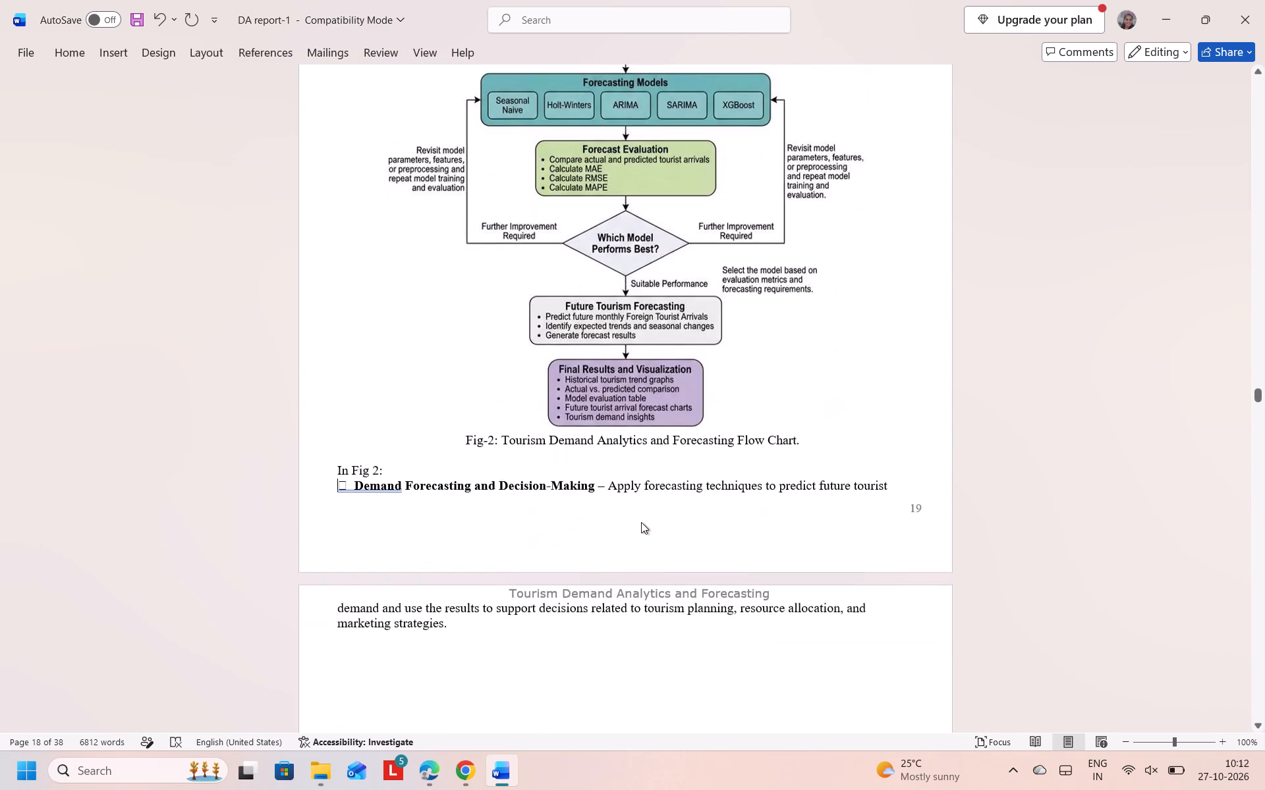
scroll(641, 522, "down", 1)
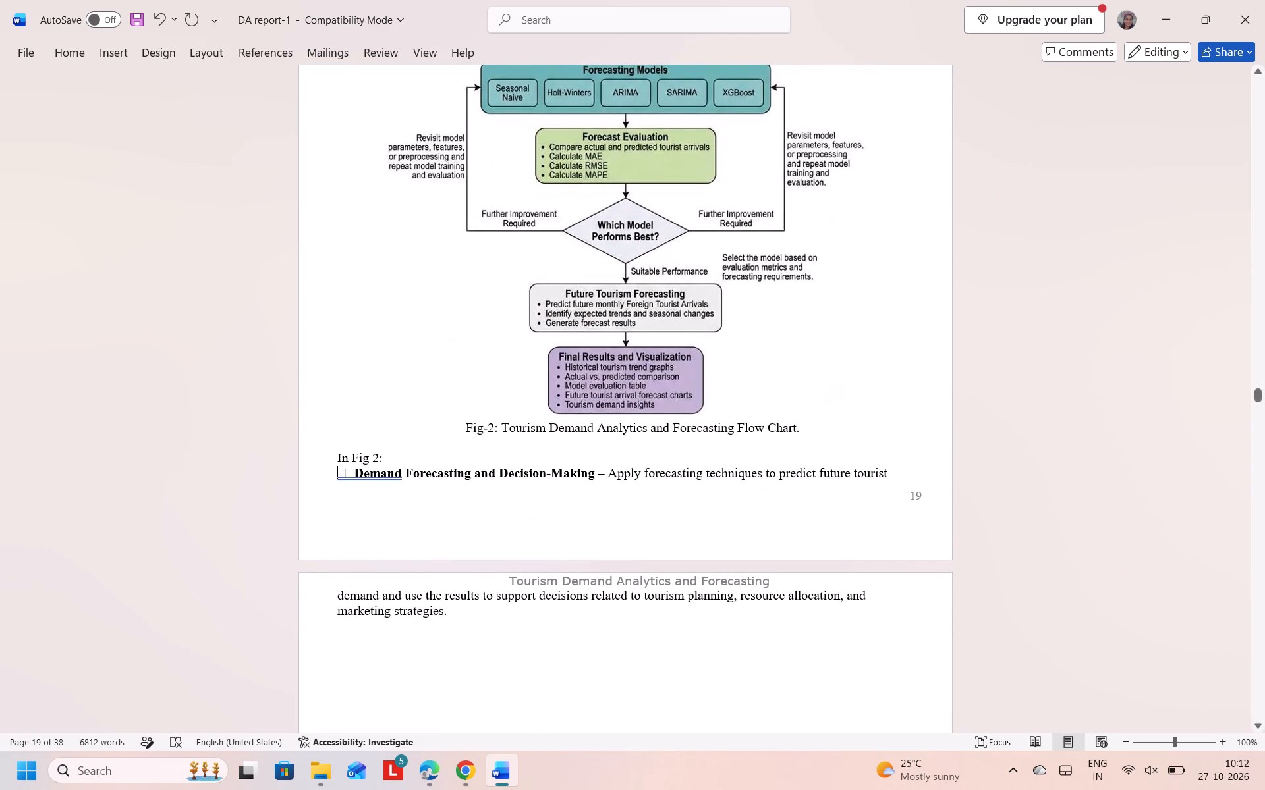
left_click(341, 445)
left_click(339, 471)
key("BackSpace")
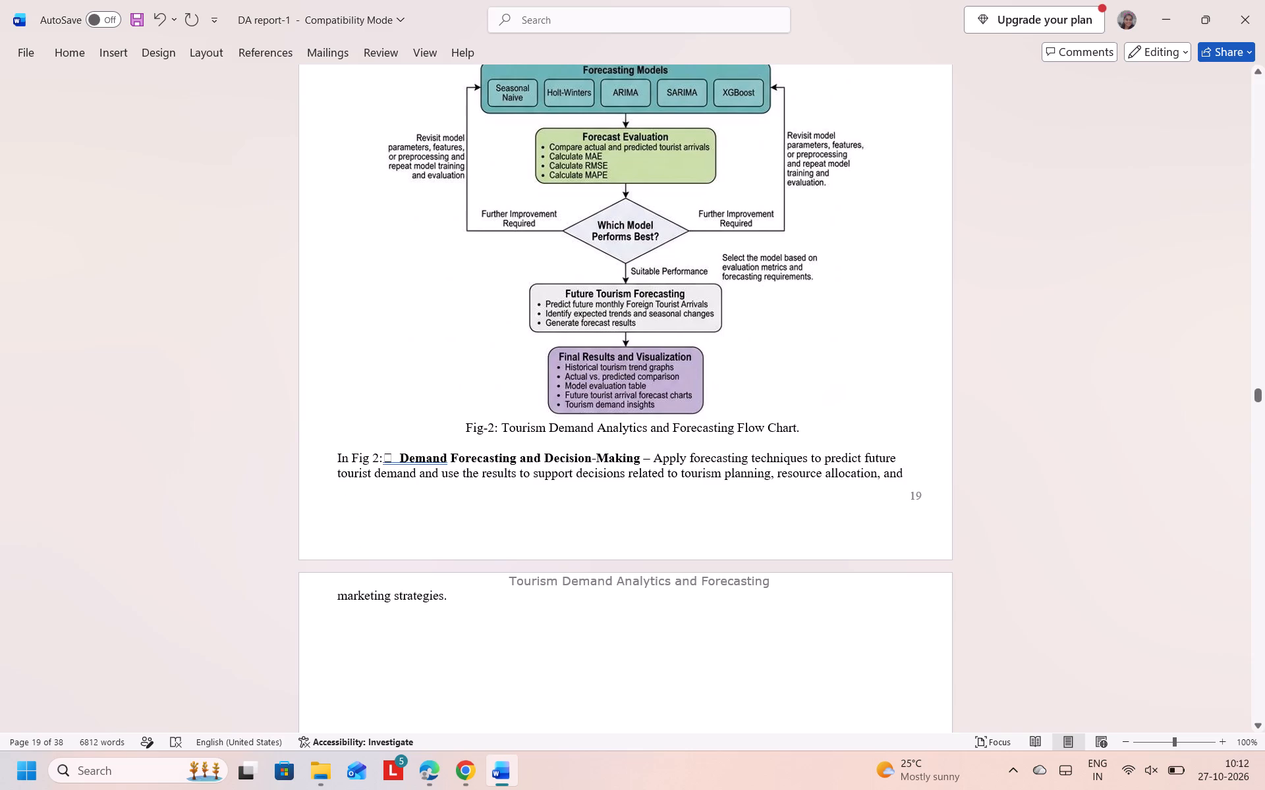
left_click(351, 441)
key("BackSpace")
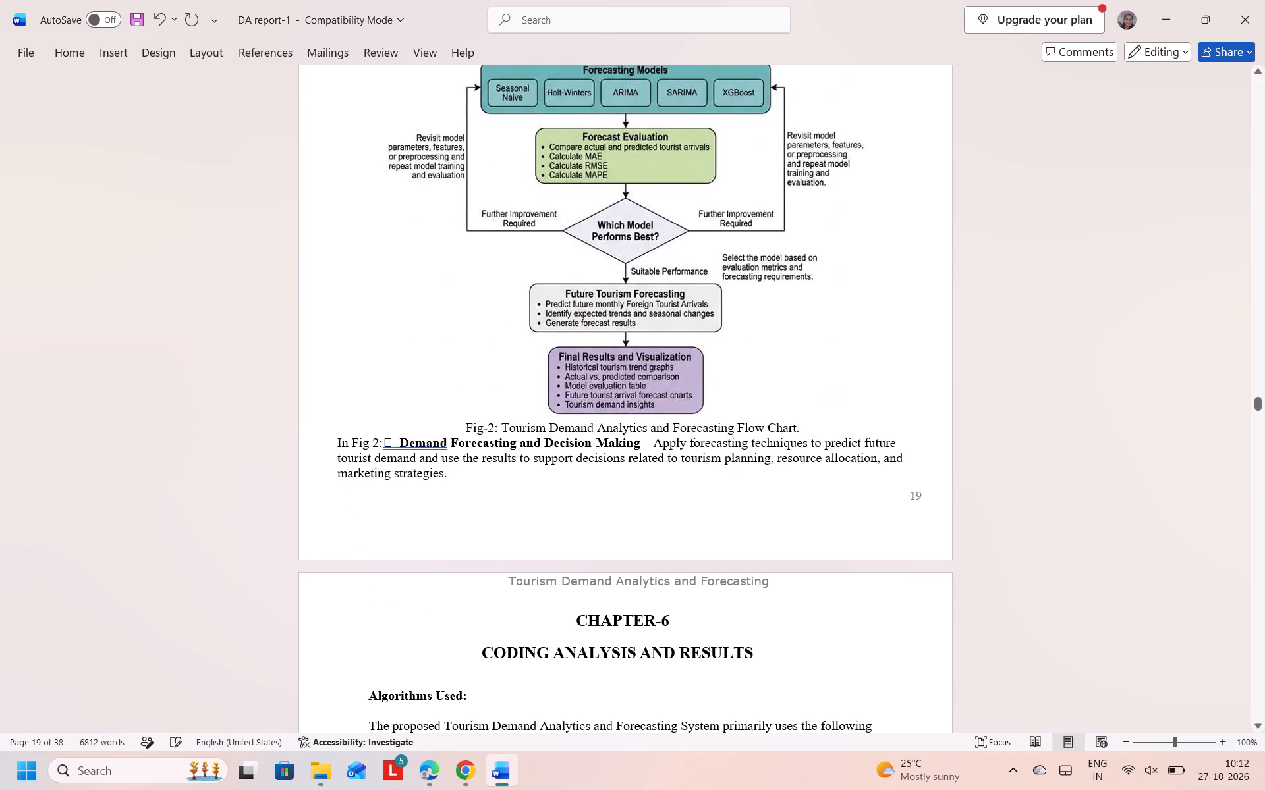
Justify the description paragraph beneath the Fig-2 caption and slightly increase its line spacing.
scroll(458, 469, "right", 1)
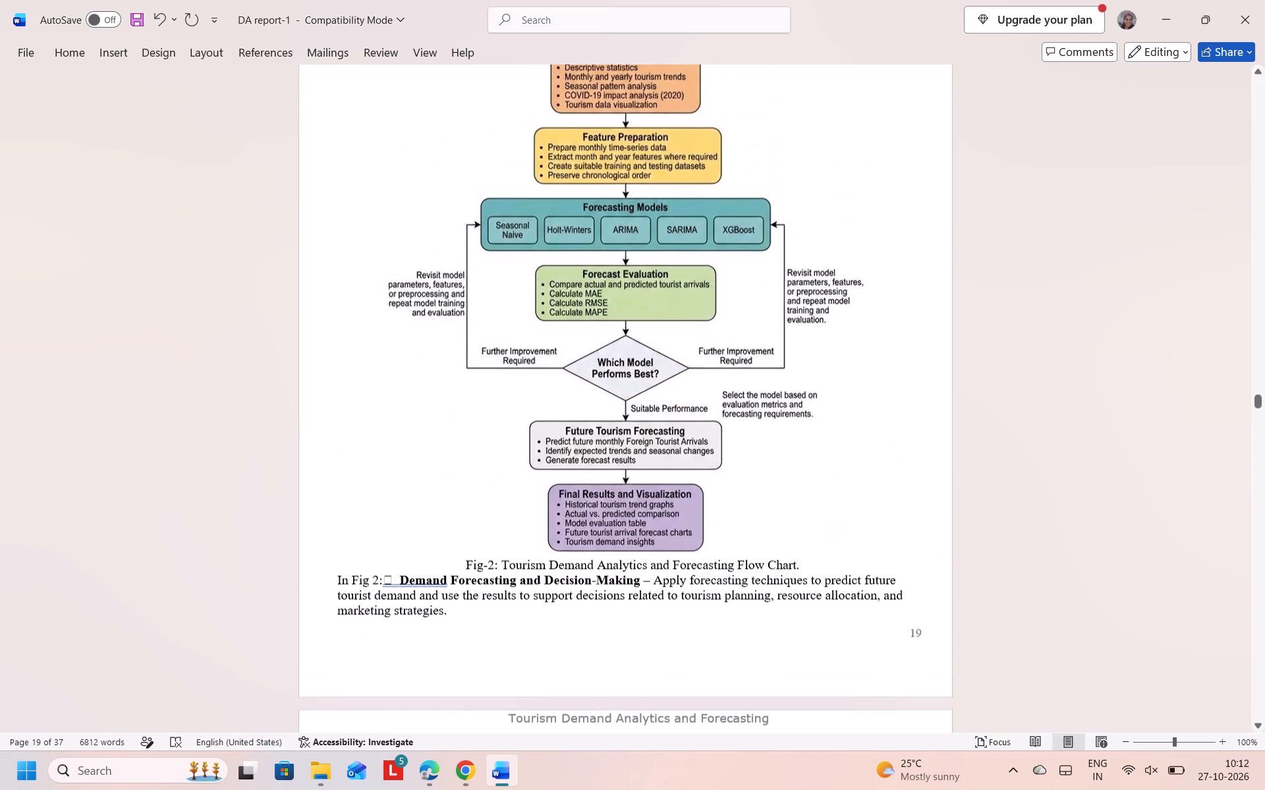
scroll(458, 469, "right", 2)
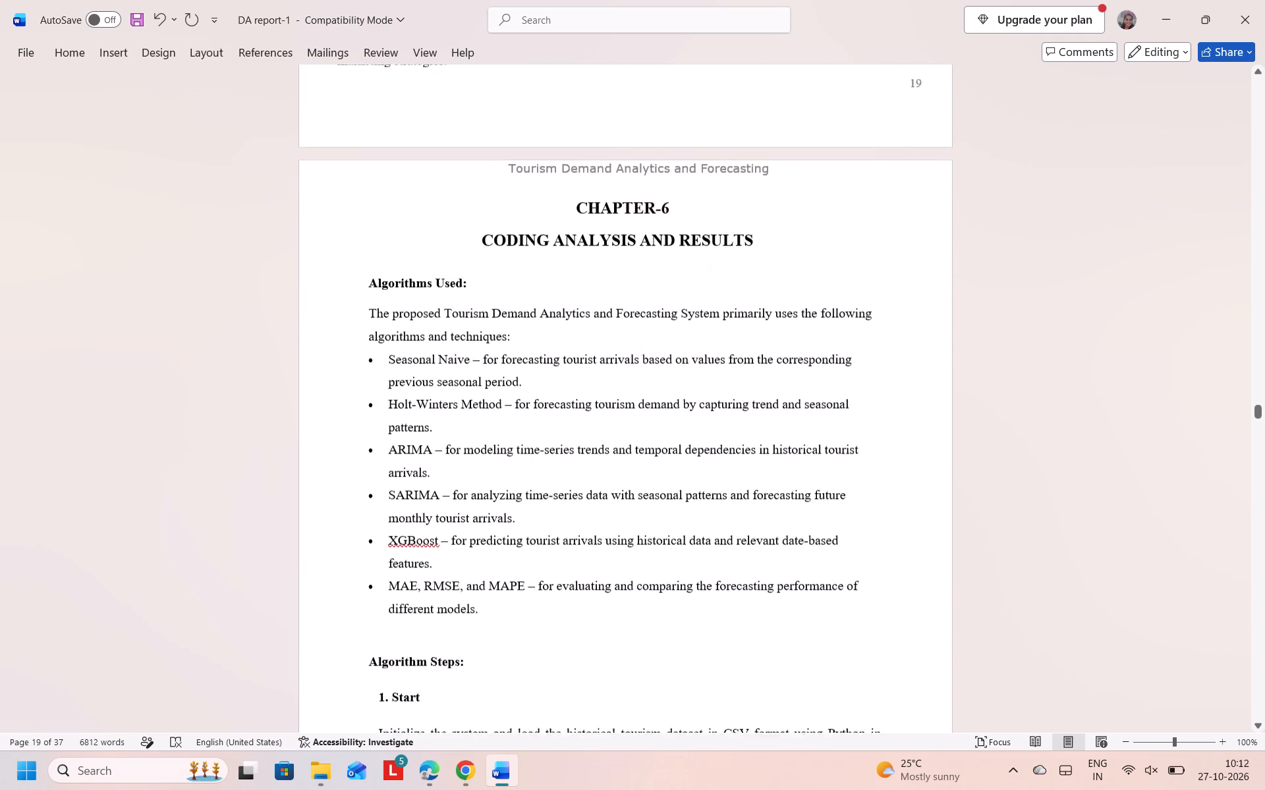
scroll(458, 469, "right", 1)
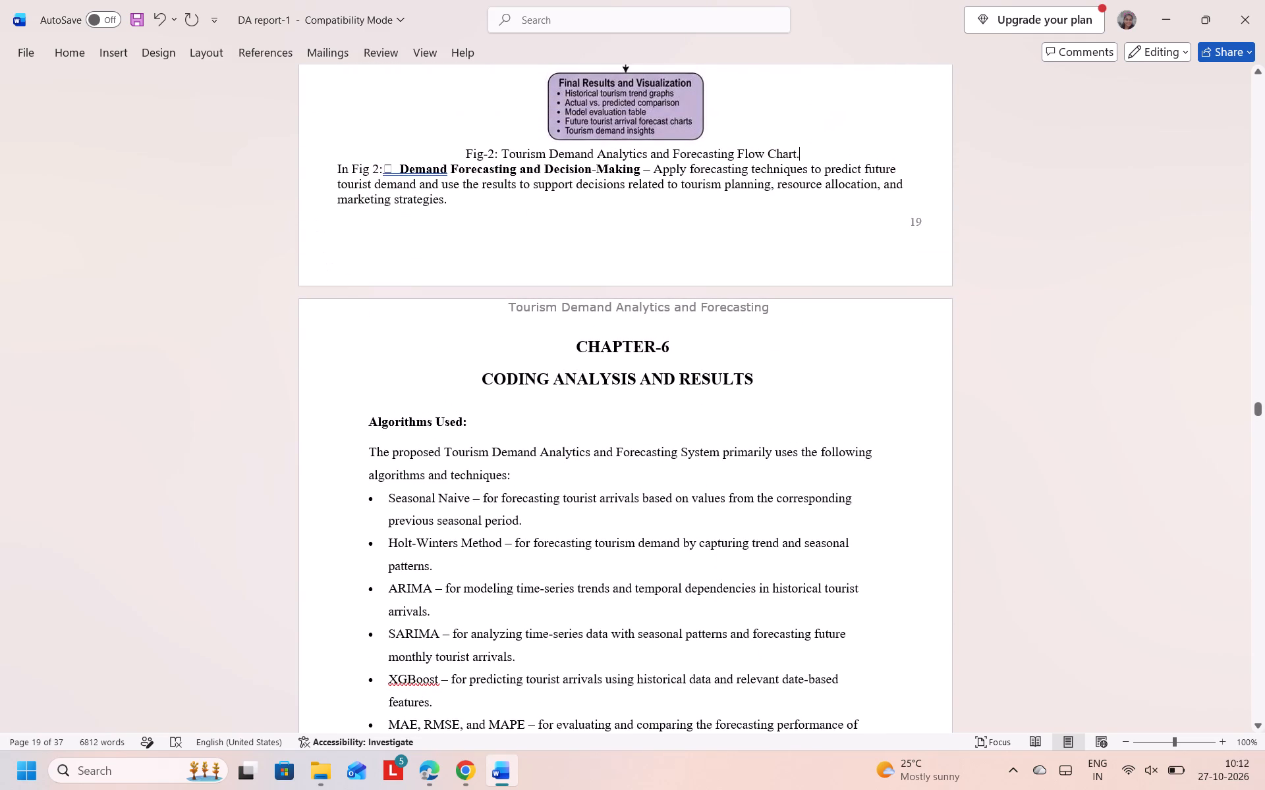
left_click_drag(340, 169, 455, 207)
left_click(70, 55)
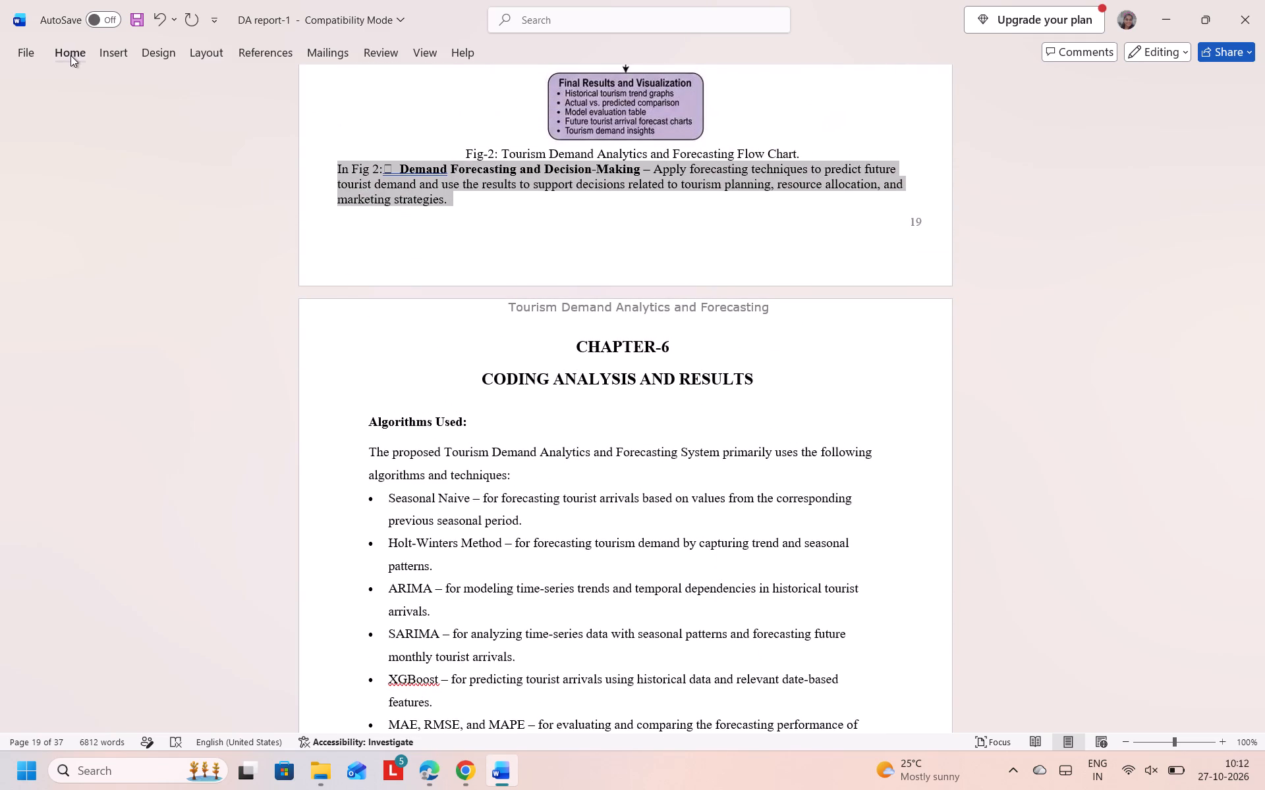
left_click(474, 109)
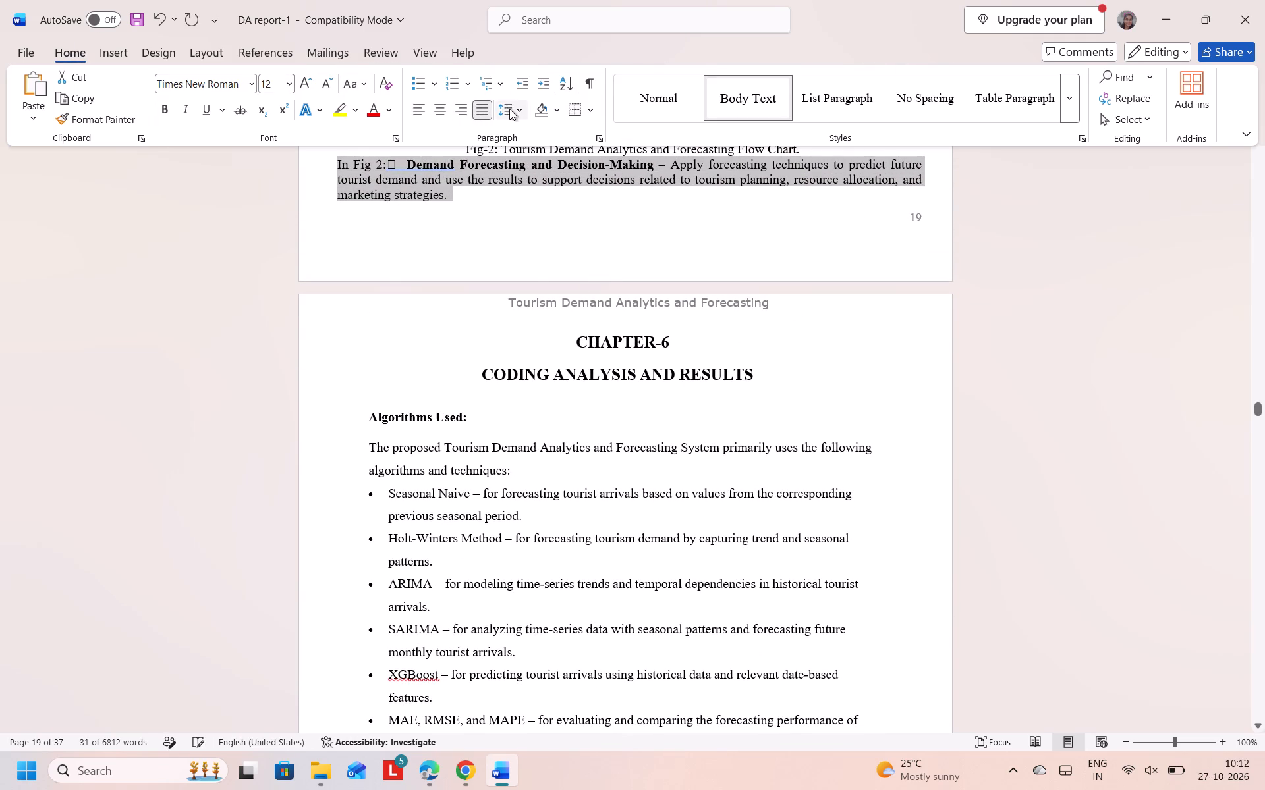
left_click(519, 110)
left_click(536, 151)
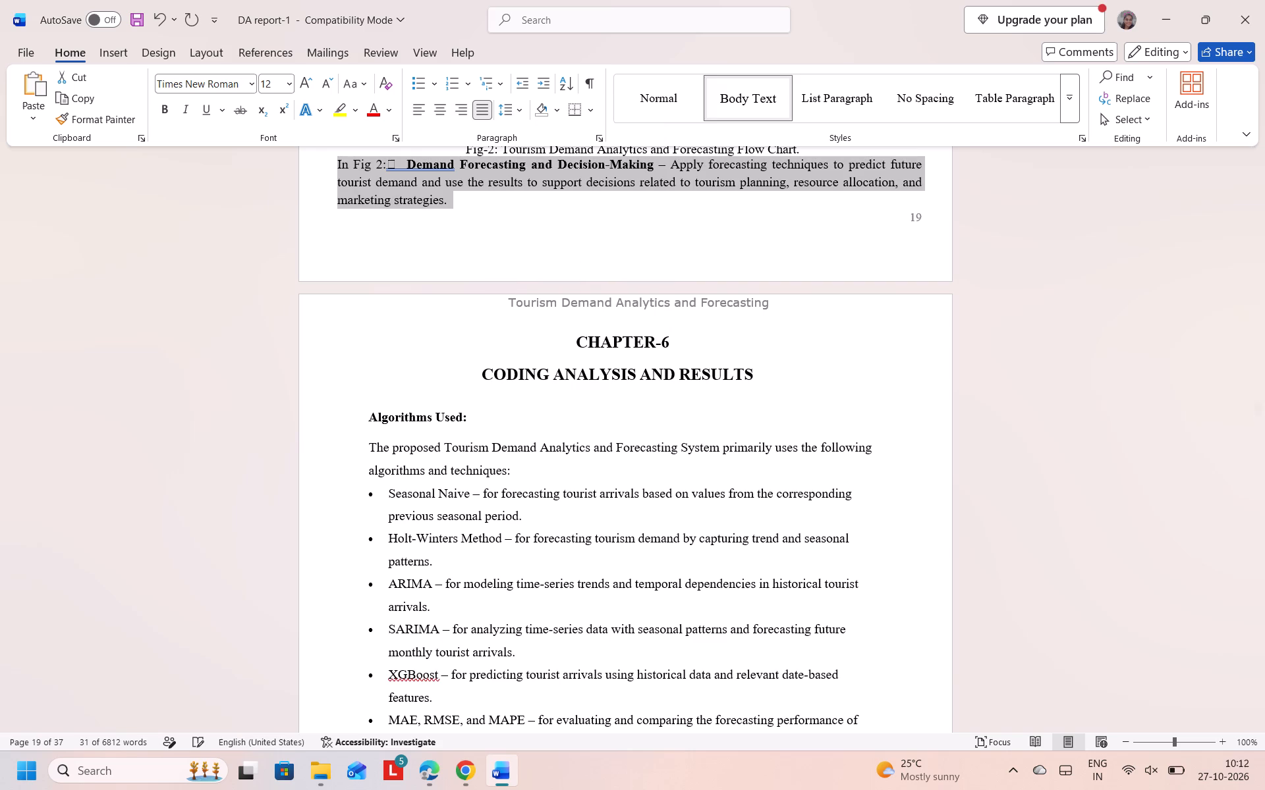
left_click(1039, 273)
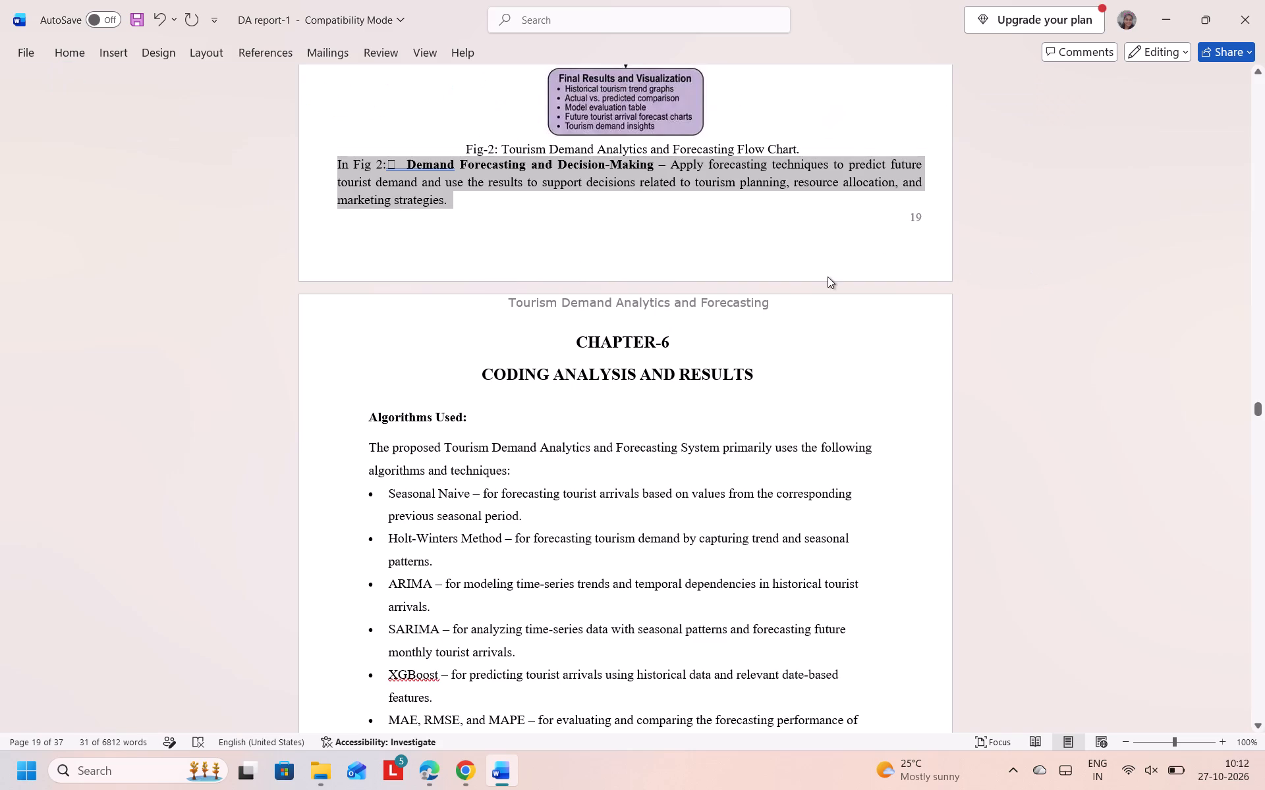
Try to close the gap between the Fig-1 points and the "5.1 Flow Chart:" heading.
scroll(828, 276, "up", 1)
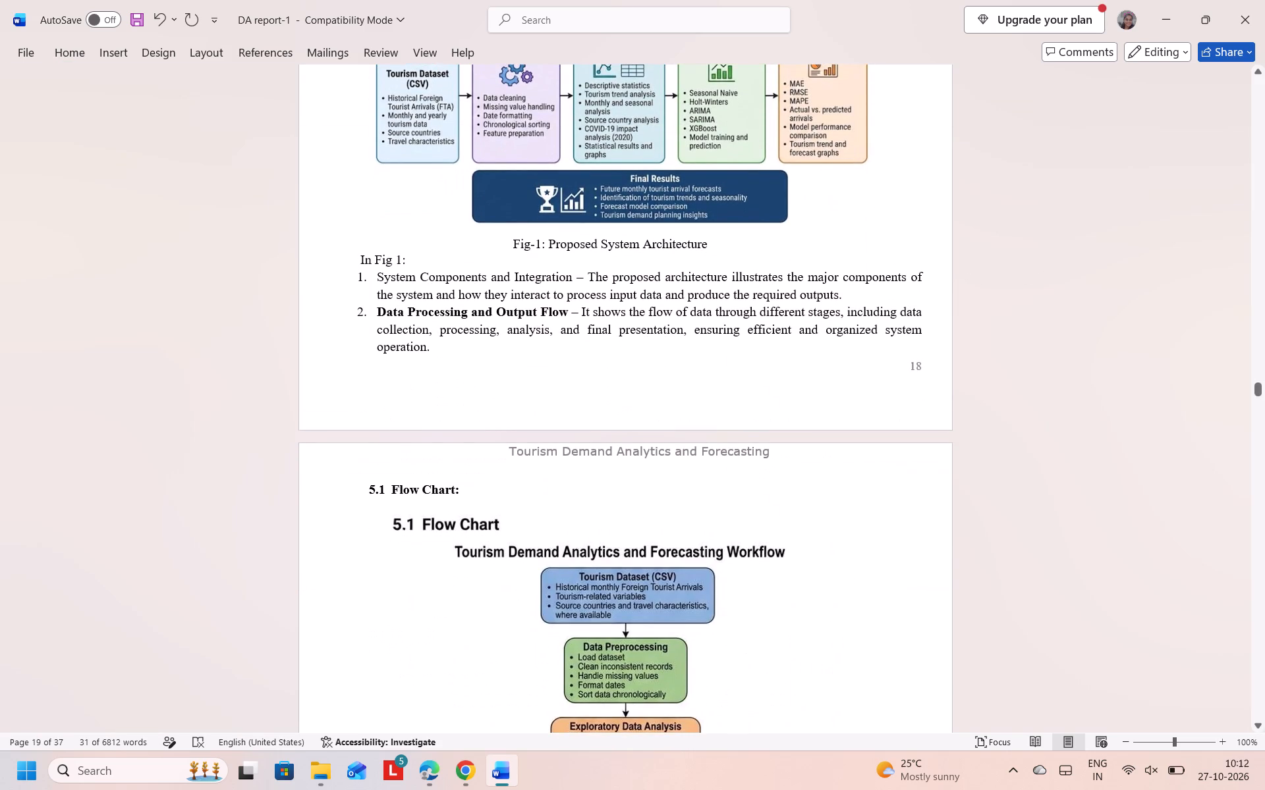
left_click(378, 471)
key("BackSpace")
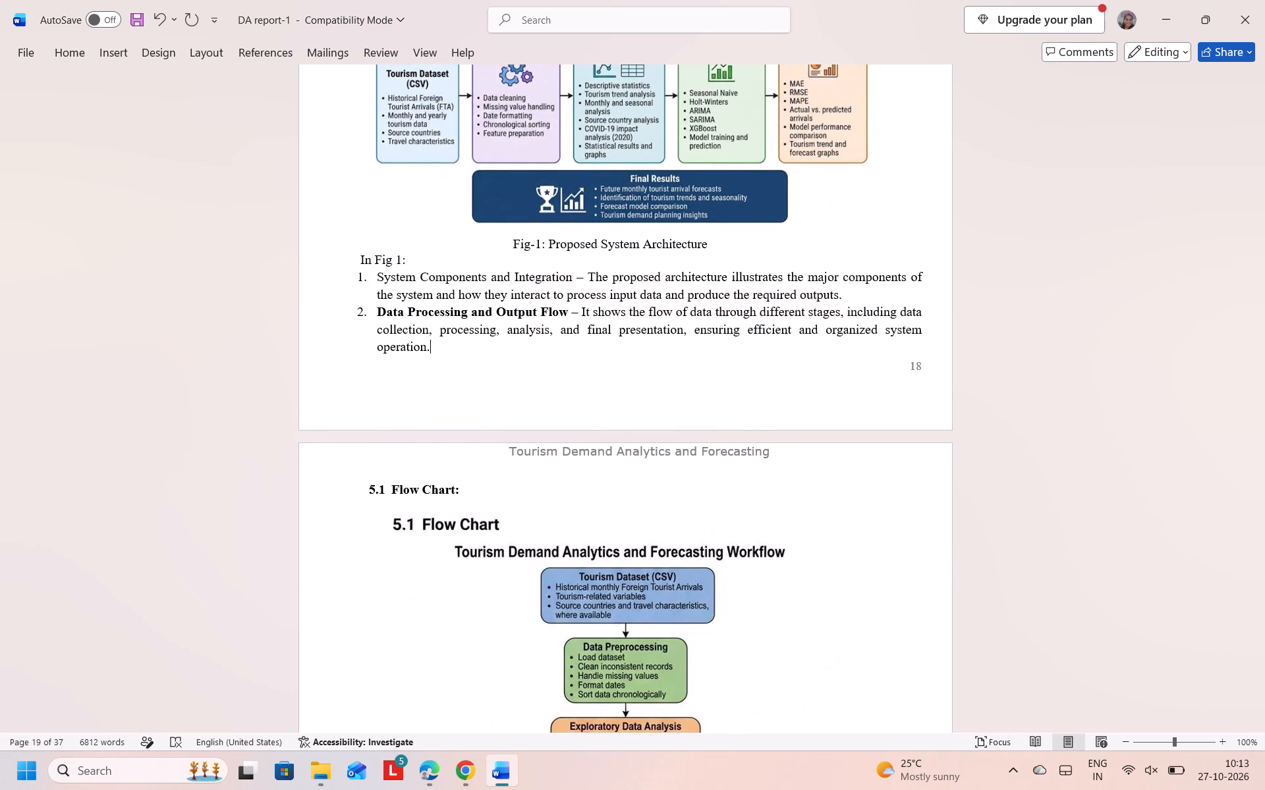
Remove the stray bullet symbol and extra space between "In Fig 2:" and "Demand Forecasting and Decision-Making".
scroll(378, 471, "down", 1)
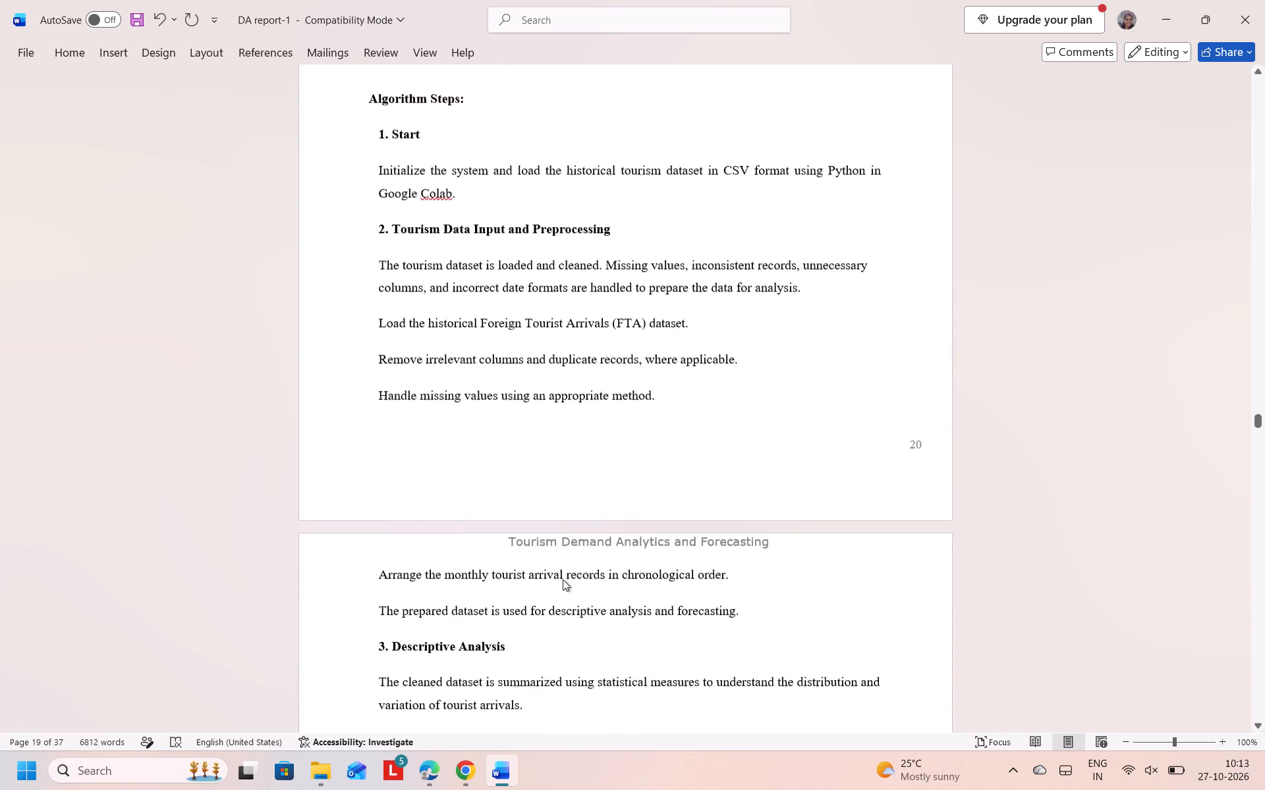
scroll(469, 250, "up", 1)
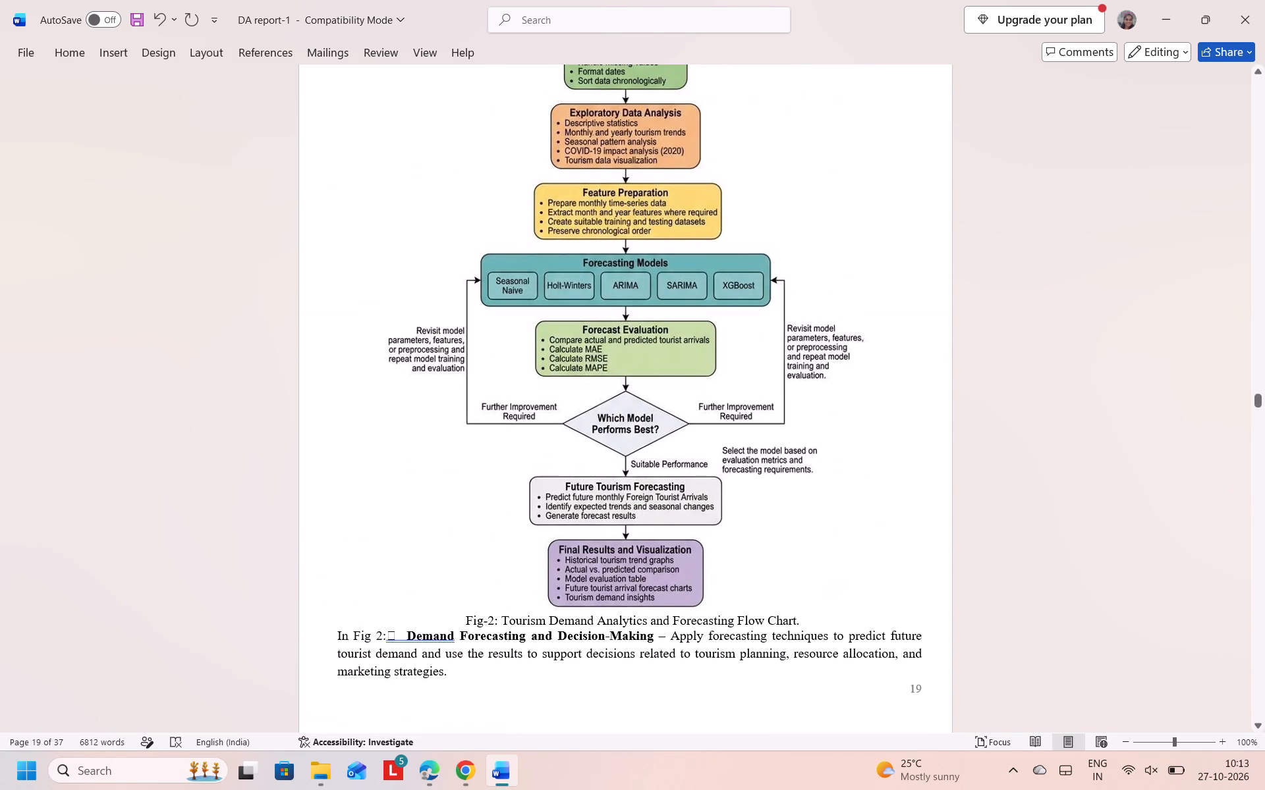
left_click(395, 636)
key("BackSpace")
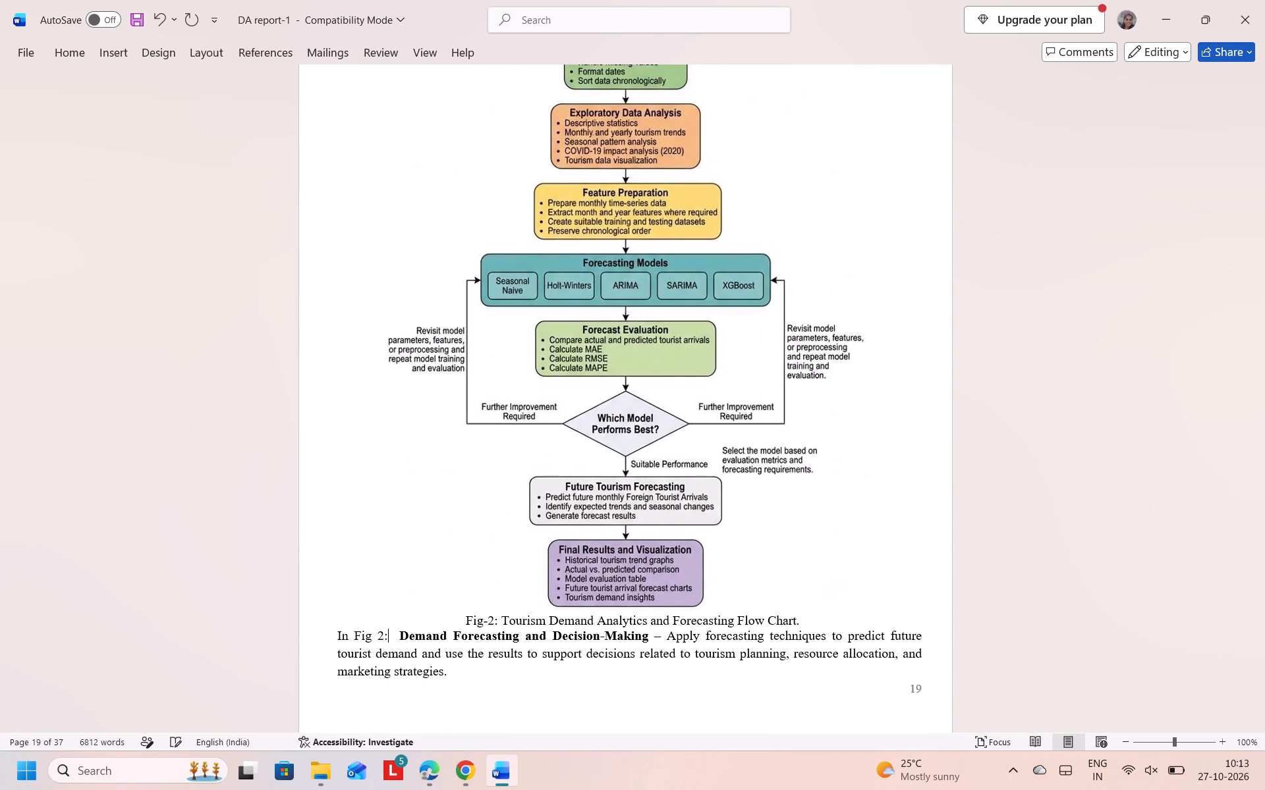
key("Right")
key("BackSpace")
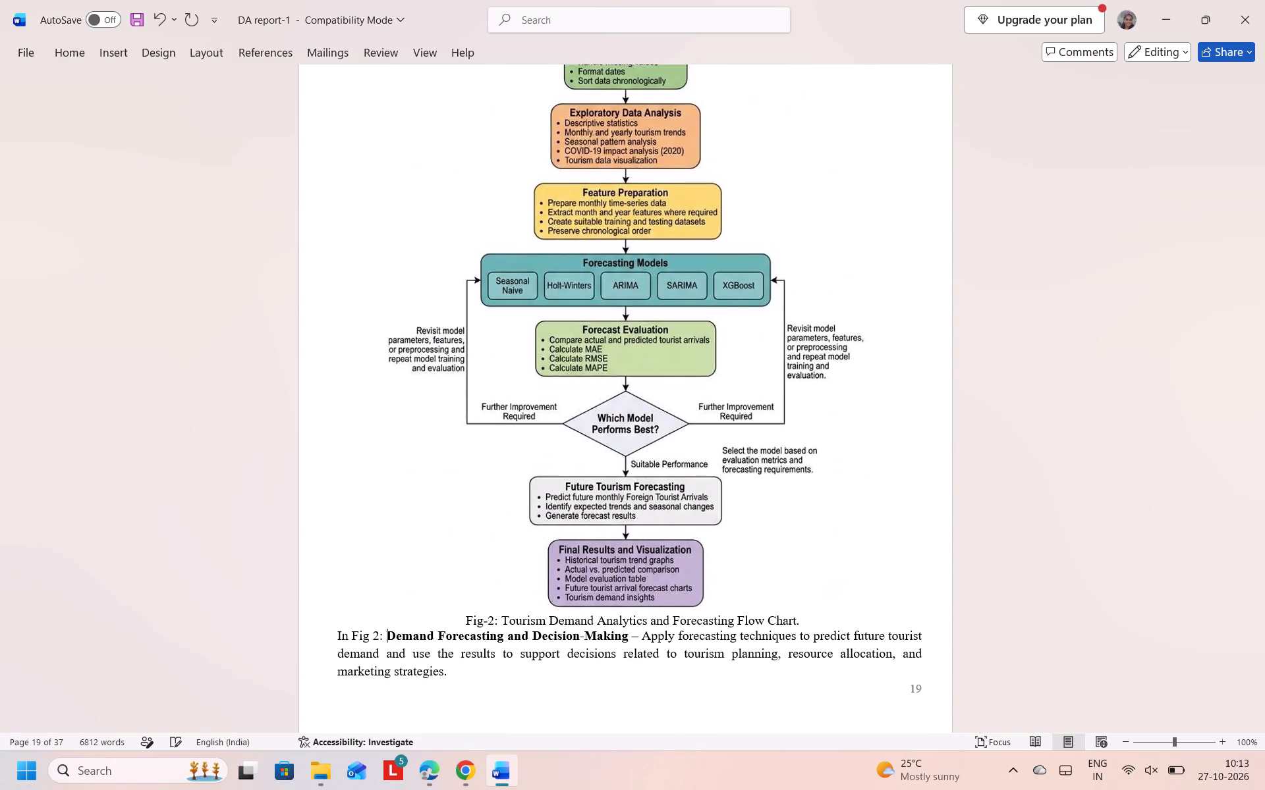
Look through Chapter 6 for the next figure that needs a description beneath its caption.
scroll(395, 636, "down", 1)
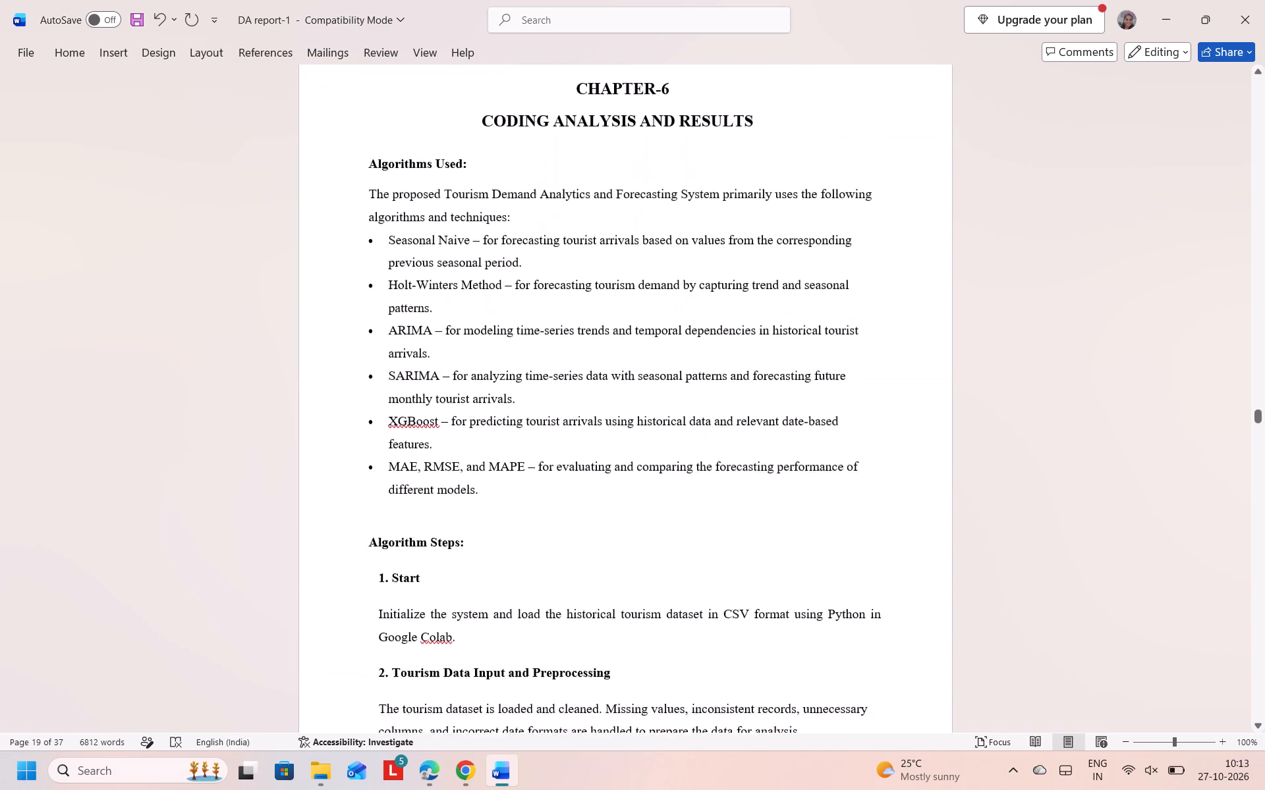
scroll(395, 636, "down", 2)
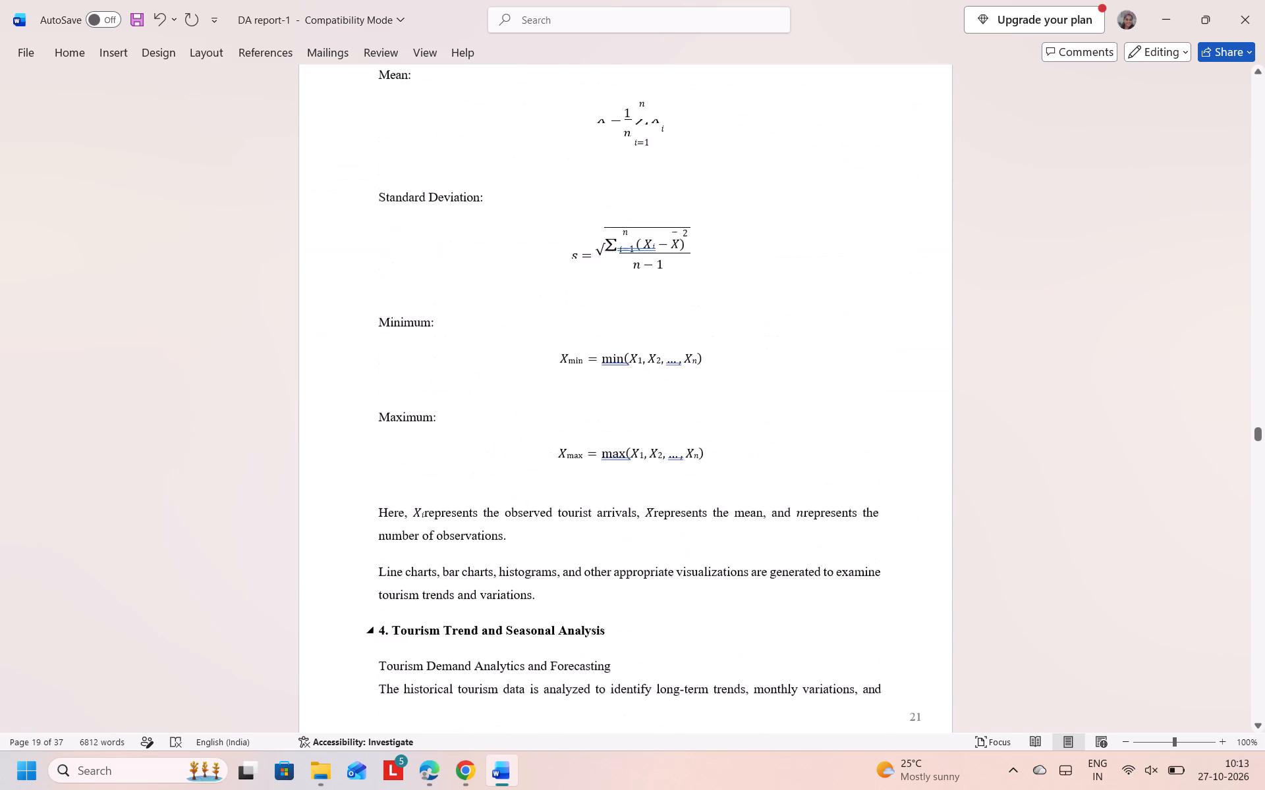
scroll(395, 636, "down", 2)
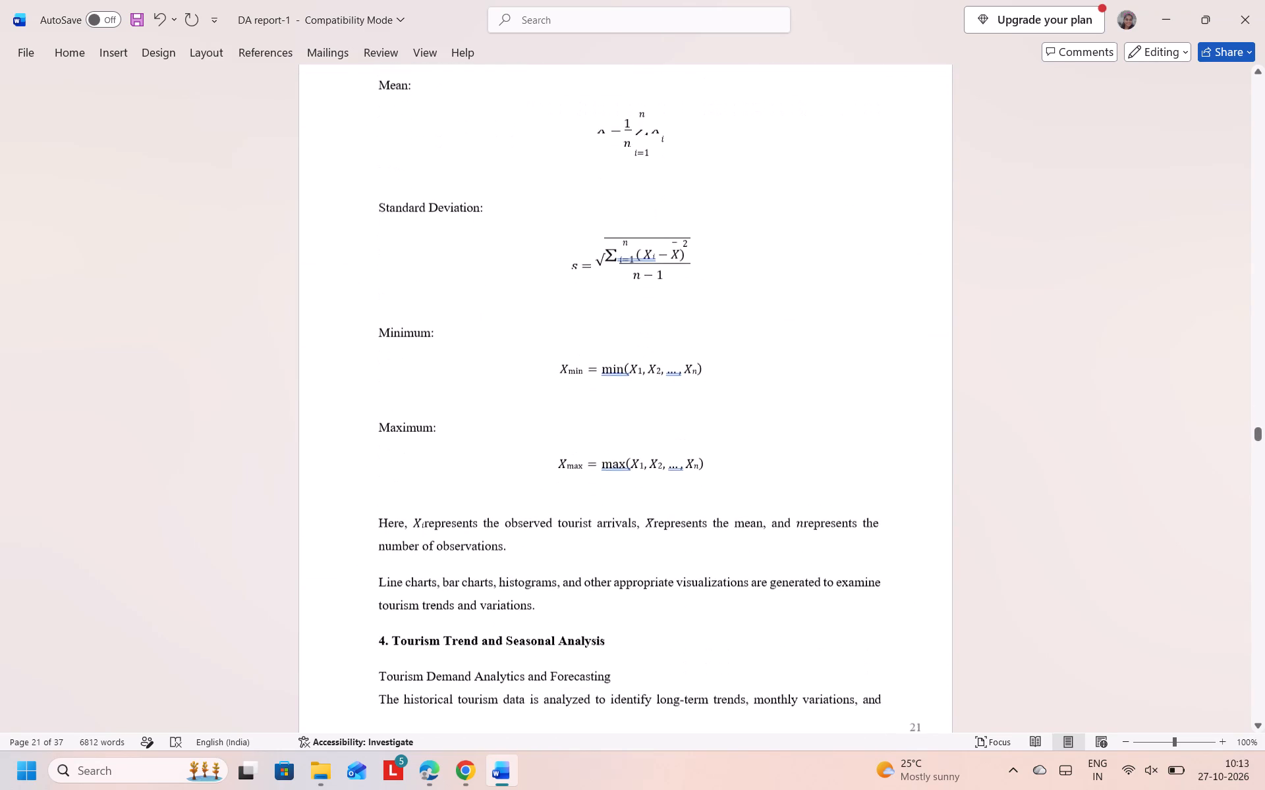
scroll(395, 636, "down", 2)
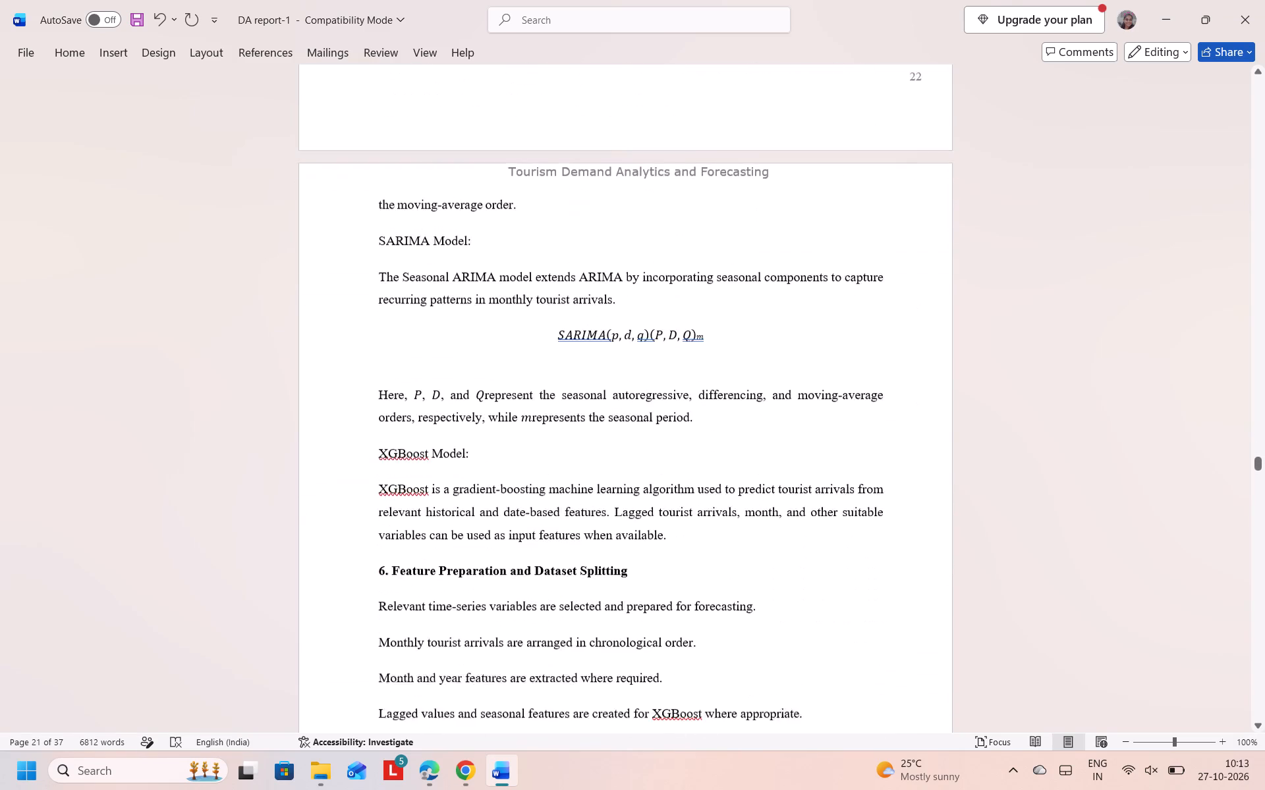
scroll(395, 636, "down", 3)
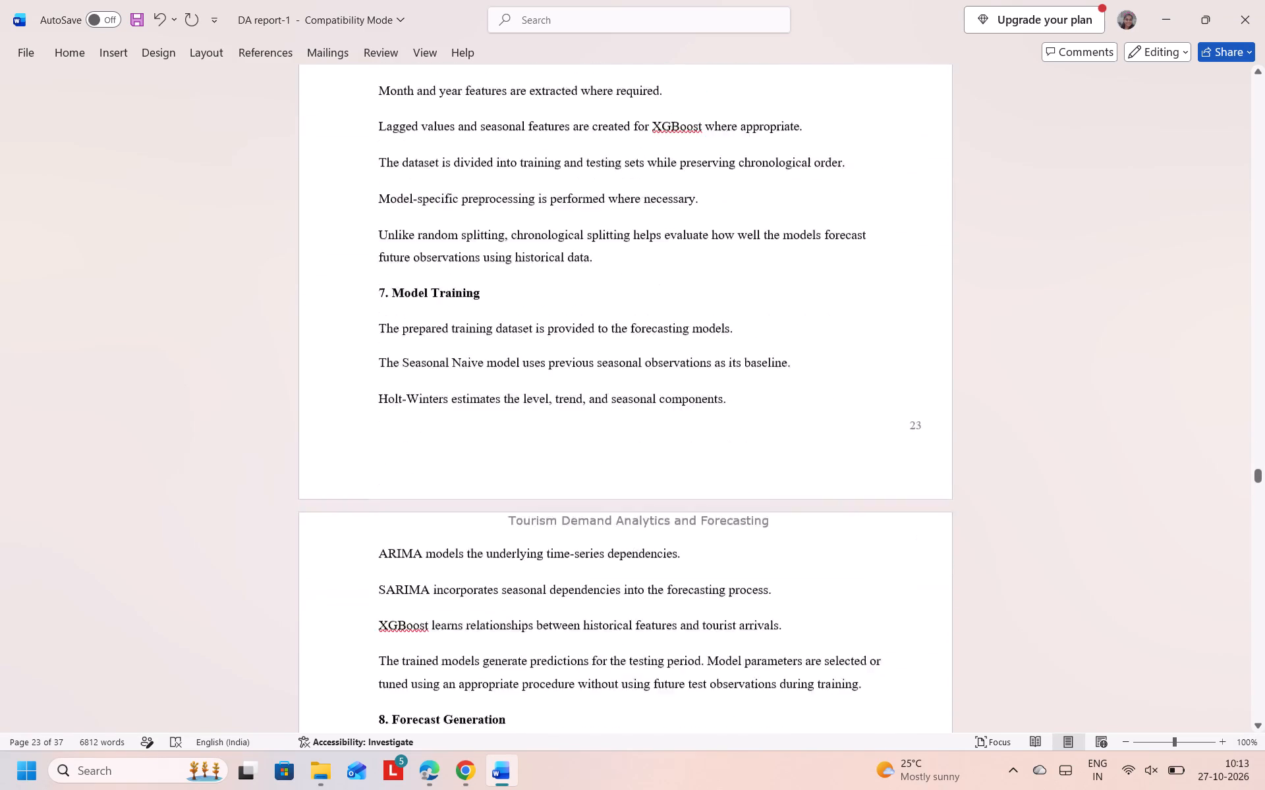
scroll(395, 636, "down", 2)
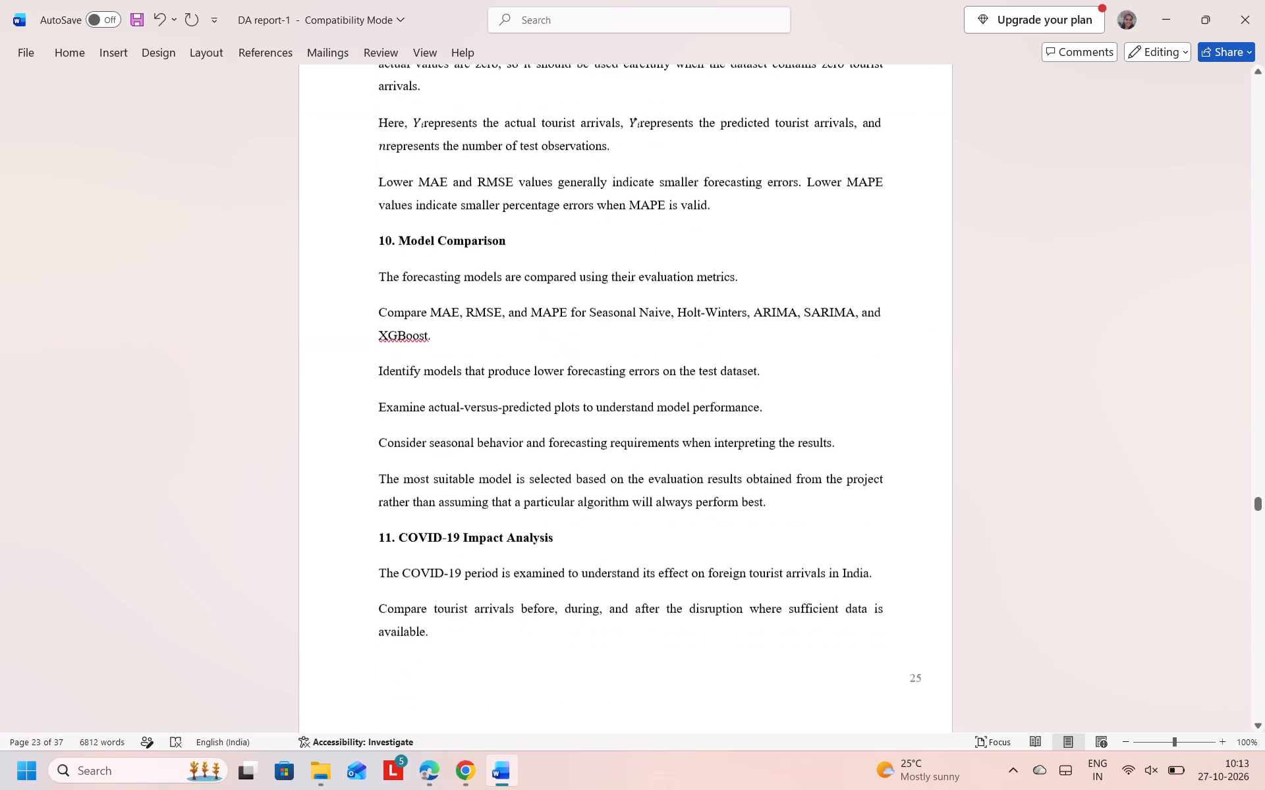
scroll(395, 636, "down", 3)
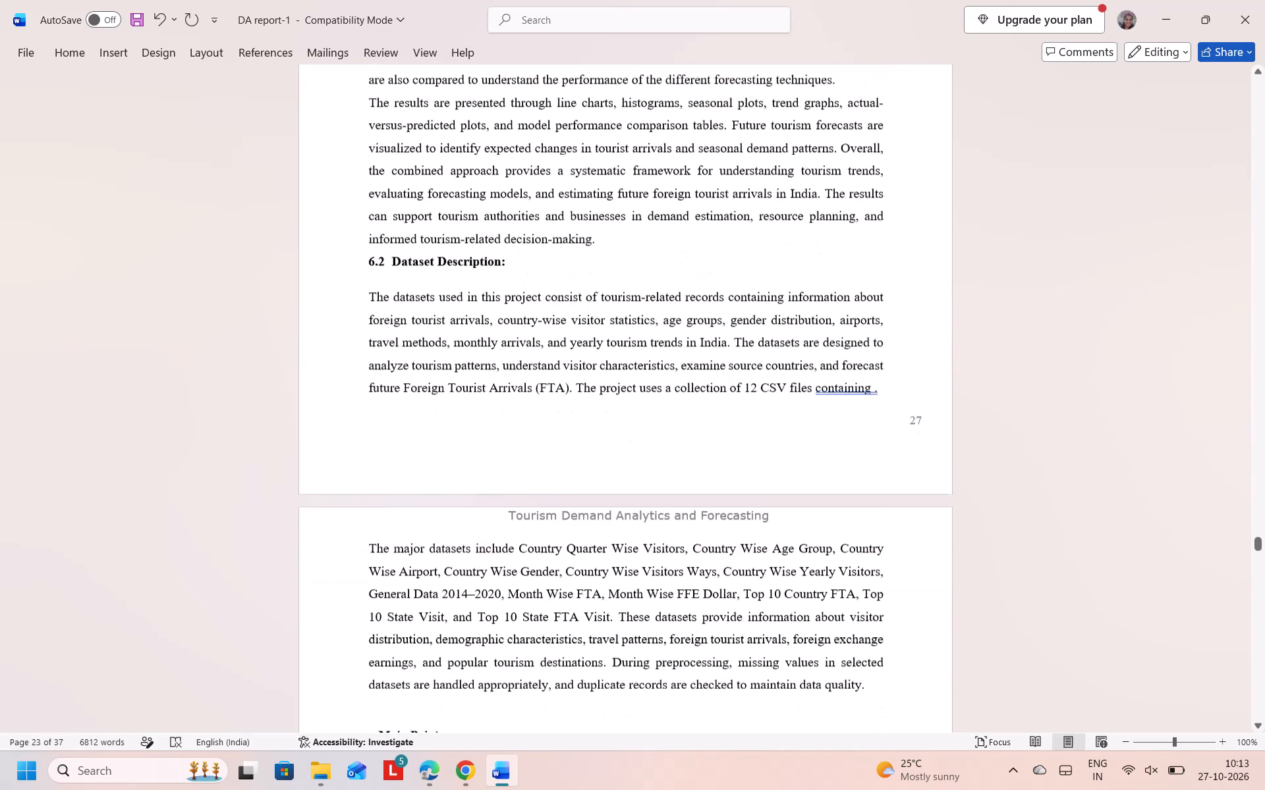
scroll(395, 636, "down", 2)
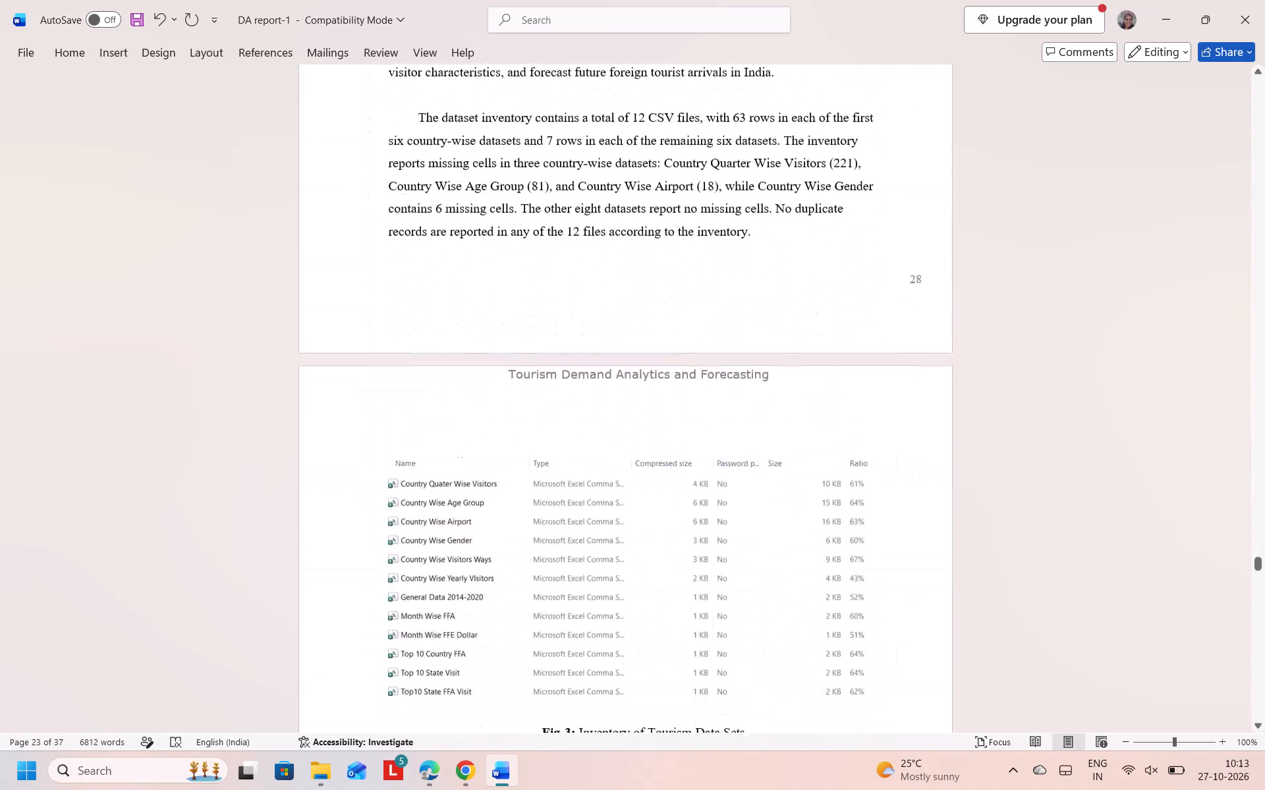
scroll(395, 636, "down", 3)
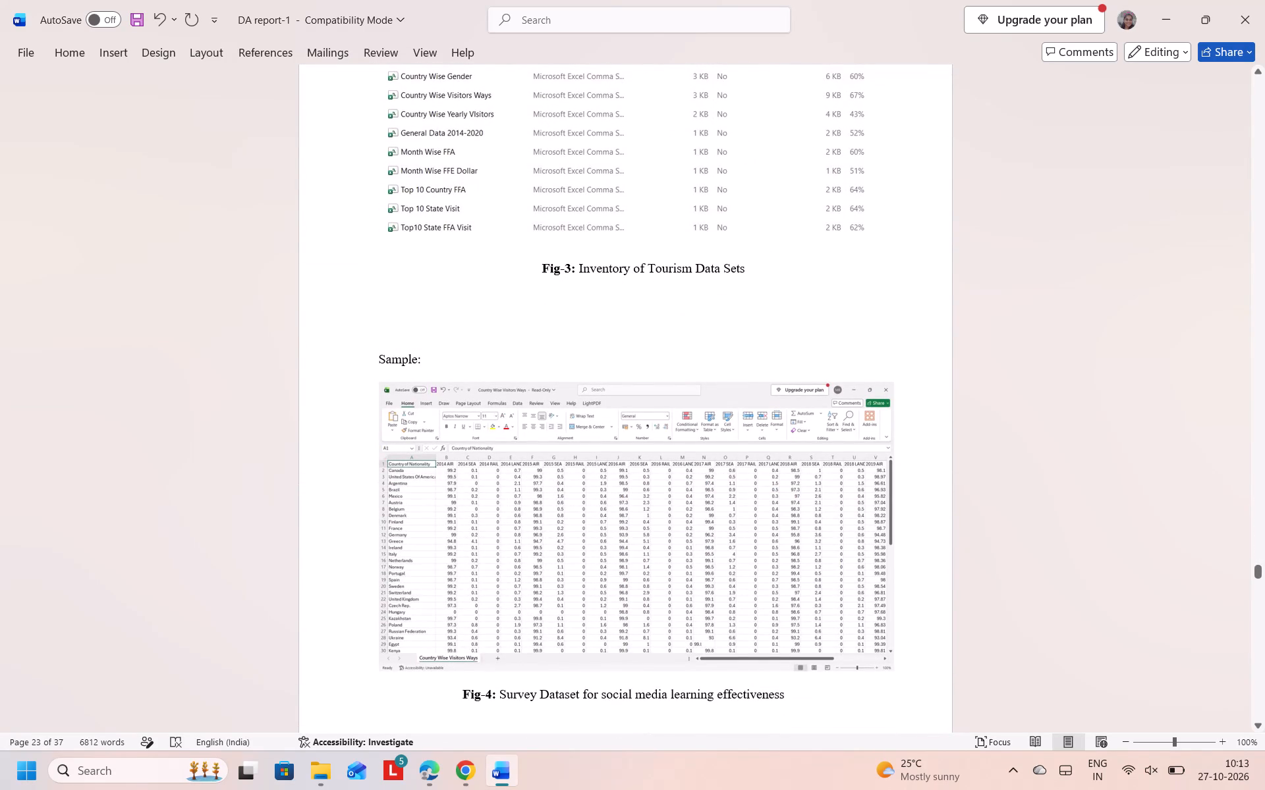
Add the line "In Fig-3:It shows the Data Set we are used in the project" beneath the Fig-3 caption.
left_click(756, 265)
key("Return")
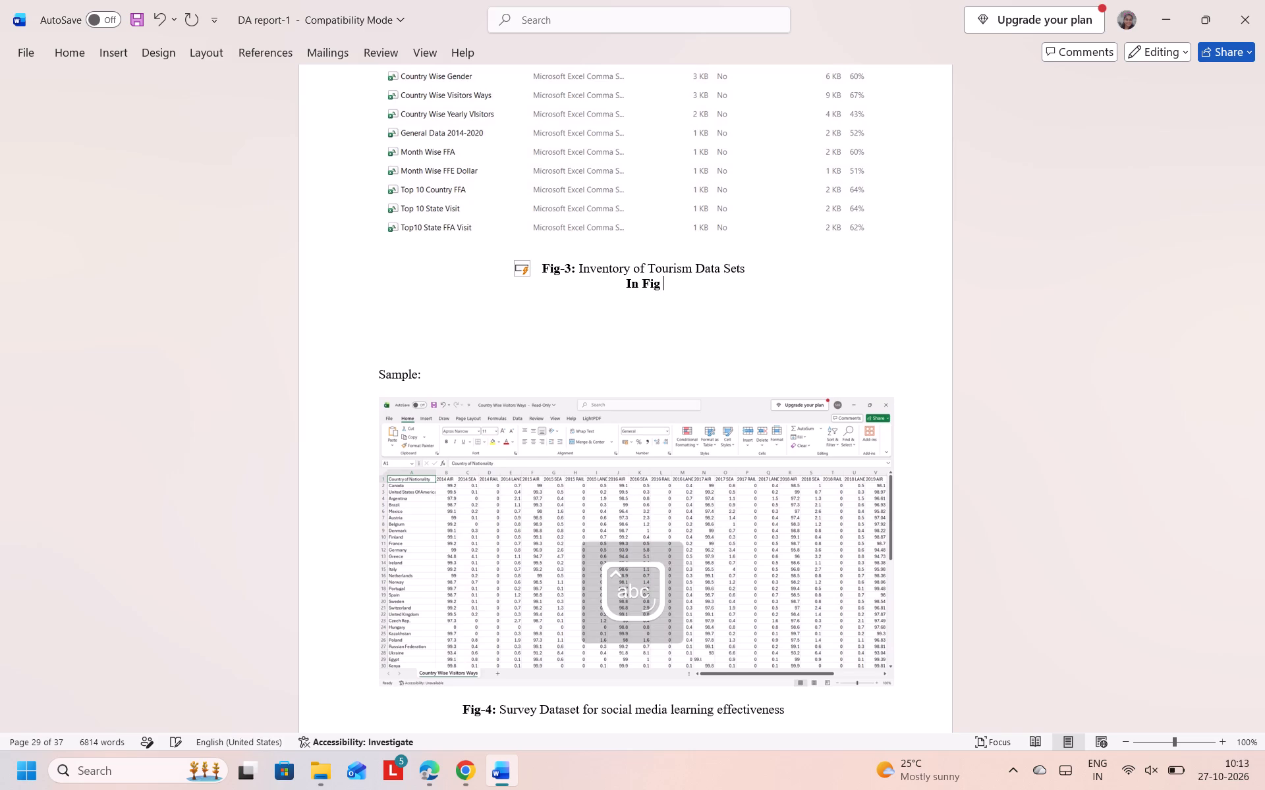
type("-3")
key("BackSpace")
key("BackSpace")
key("BackSpace")
type("-3:")
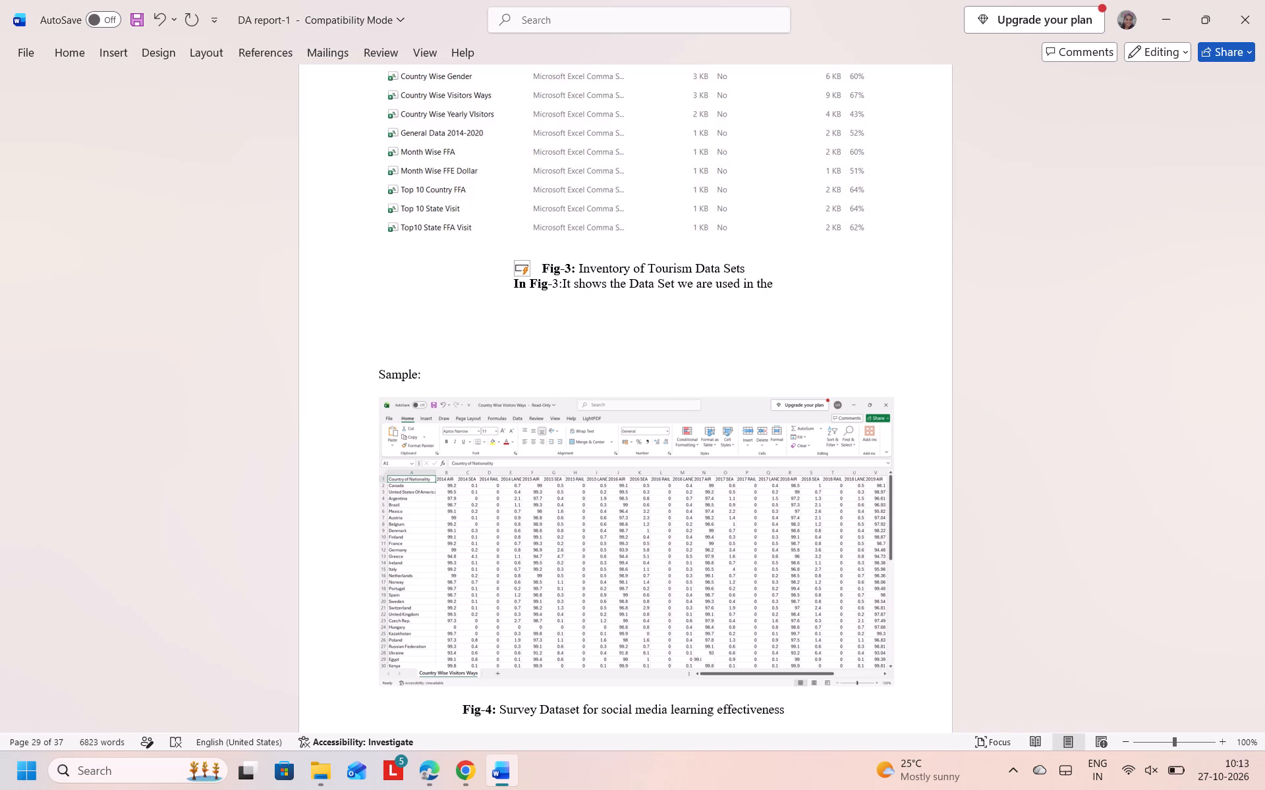
type("ptro")
key("BackSpace")
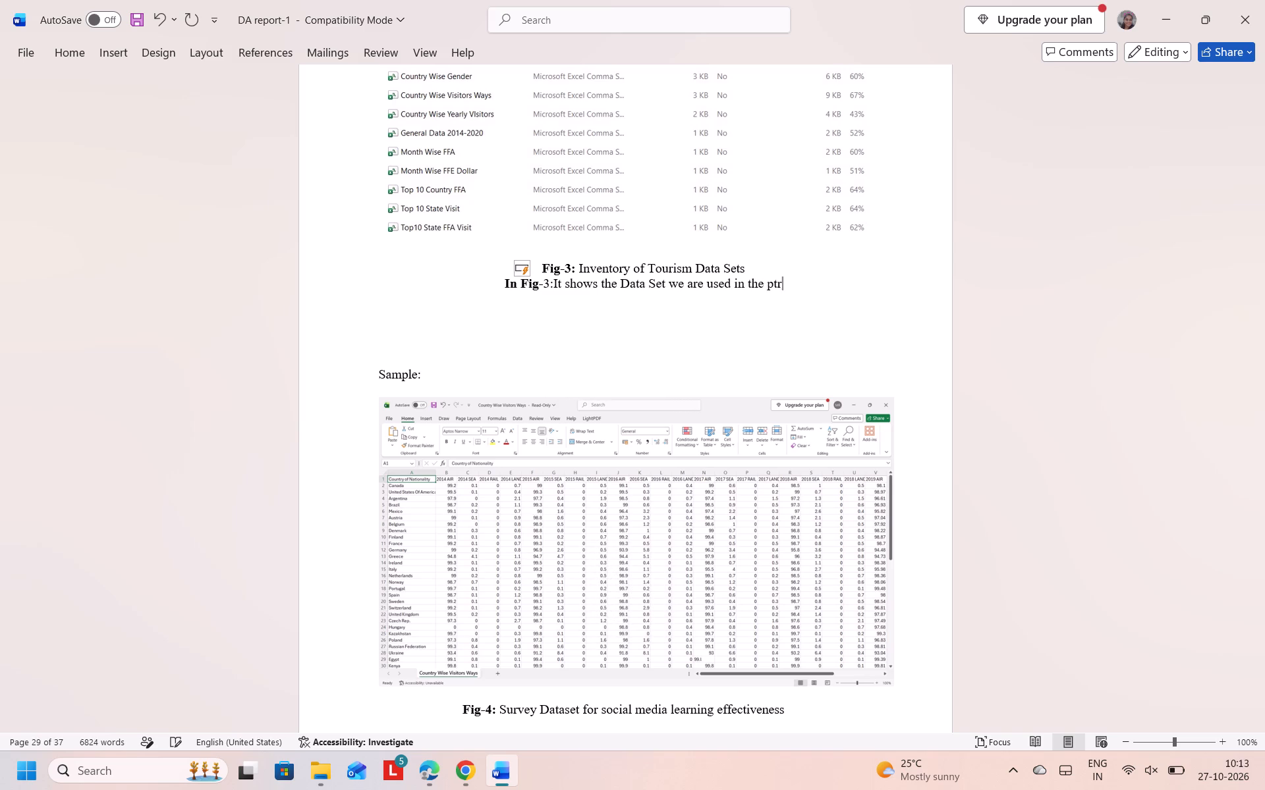
key("BackSpace")
key("BackSpace")
type("roject")
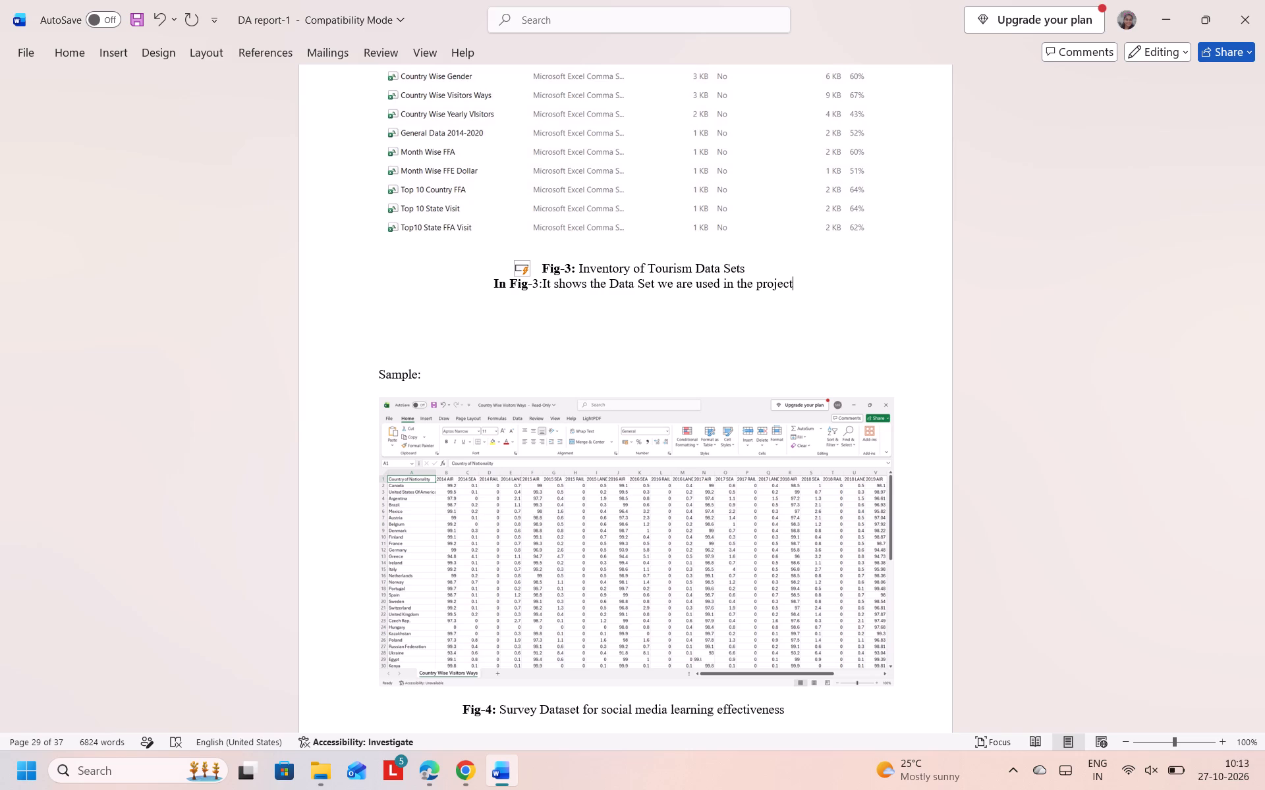
Shift the Fig-3 description line from centred to the left margin and add leading spaces before "In Fig-3".
left_click(492, 288)
key("BackSpace")
key("space")
key("space")
key("space")
key("space")
key("space")
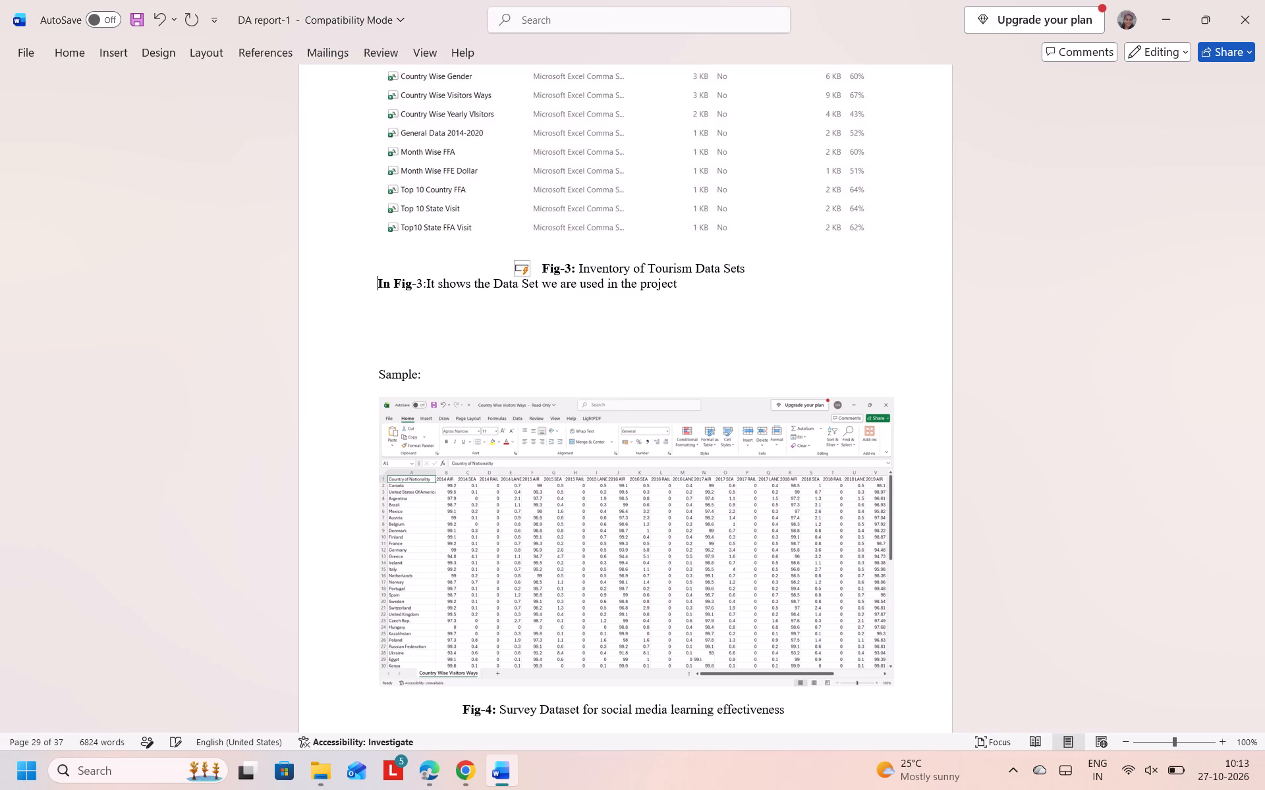
key("space")
key("space")
key("space")
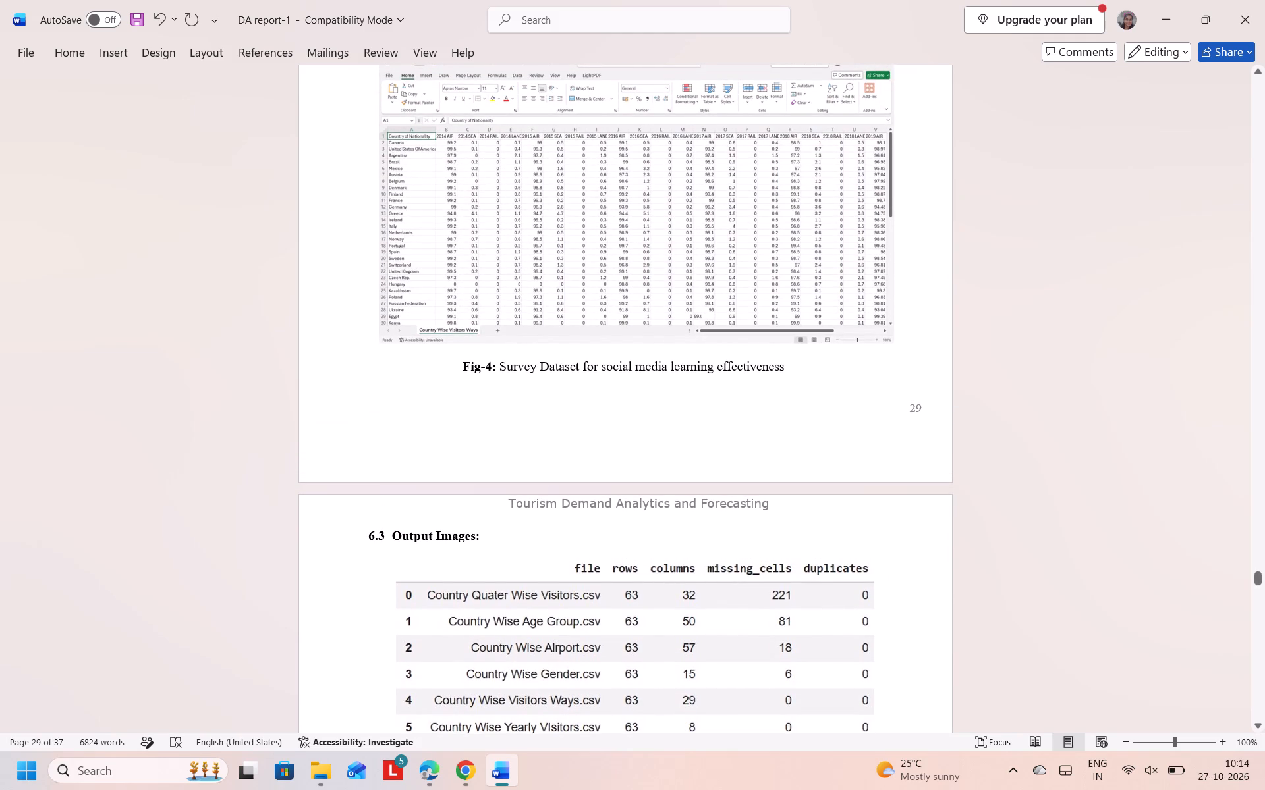
left_click(796, 367)
left_click_drag(796, 367, 501, 371)
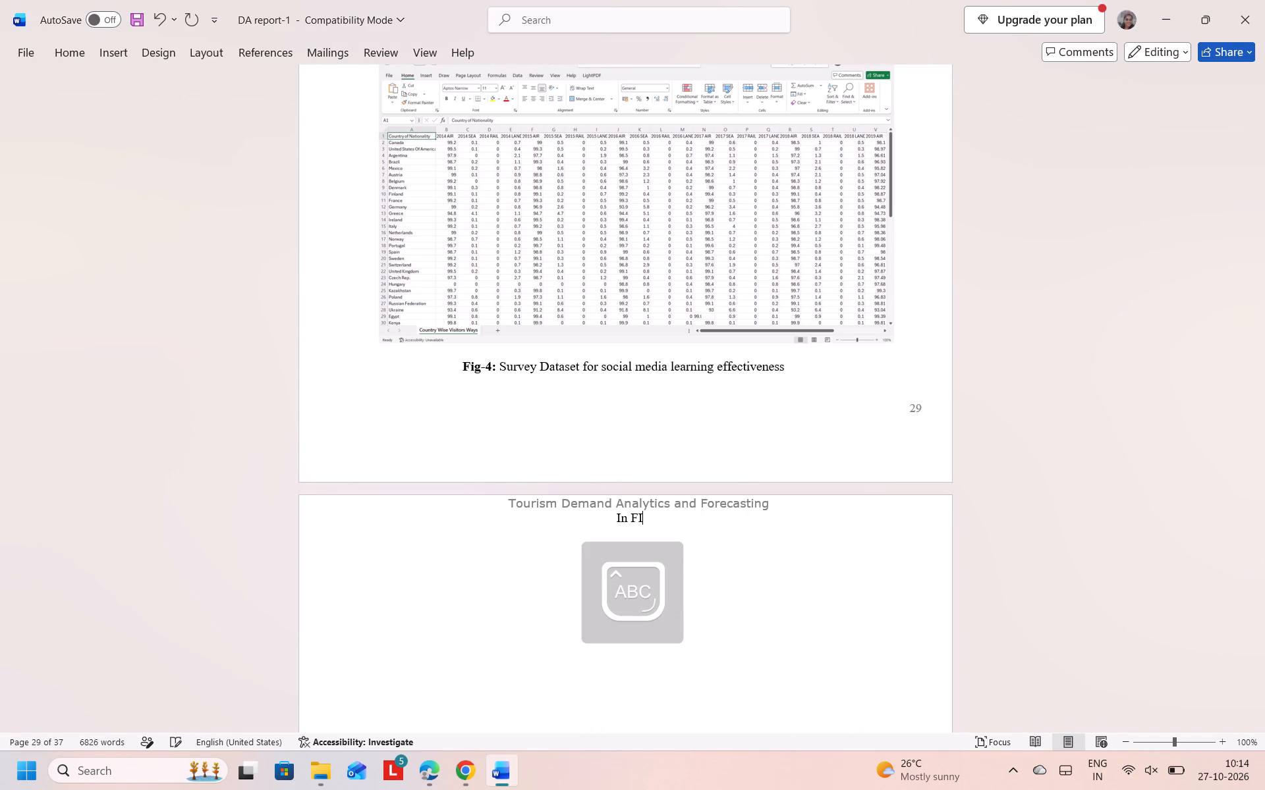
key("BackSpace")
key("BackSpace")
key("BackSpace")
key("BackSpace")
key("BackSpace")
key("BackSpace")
Remove the extra blank lines between the Fig-3 description and "Sample:".
scroll(799, 363, "up", 1)
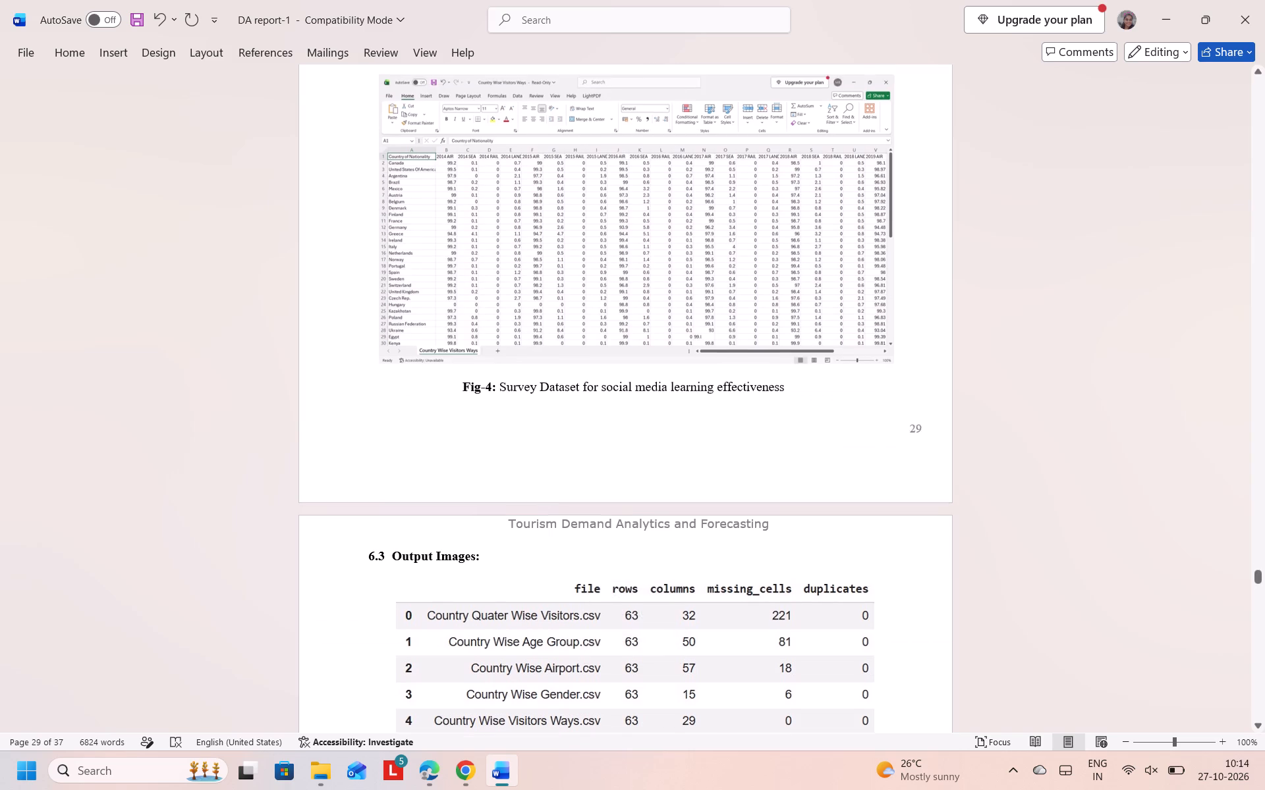
scroll(799, 363, "up", 1)
left_click(383, 512)
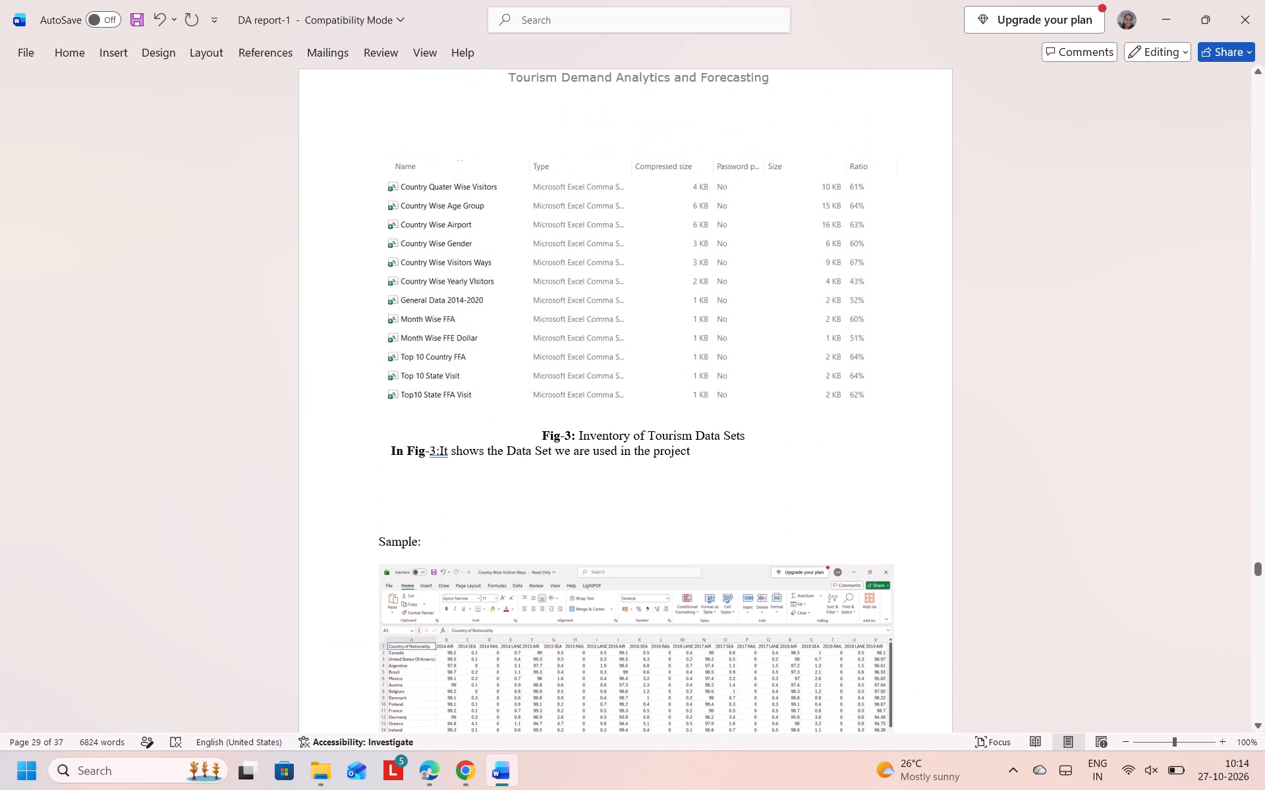
key("BackSpace")
key("BackSpace")
key("BackSpace")
key("BackSpace")
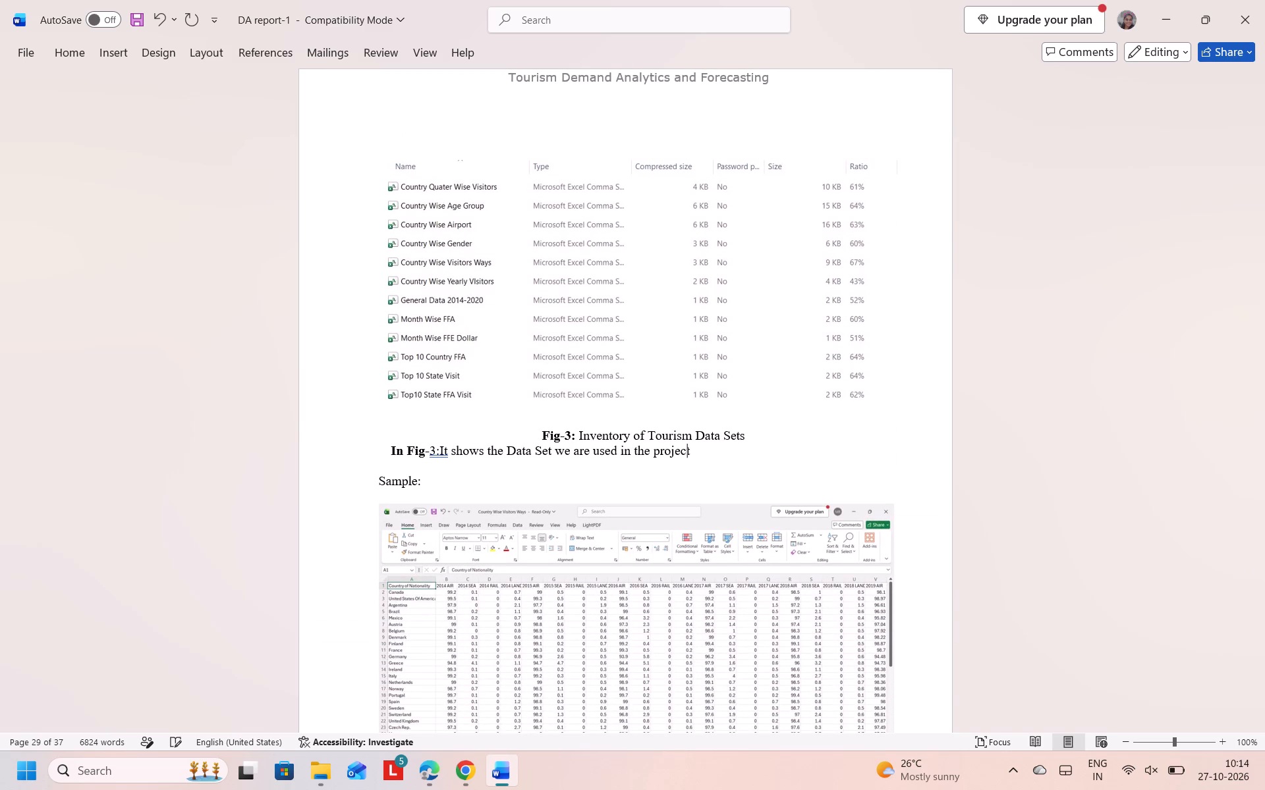
Remove the blank lines above the dataset file list image at the top of the Fig-3 page.
scroll(383, 512, "up", 1)
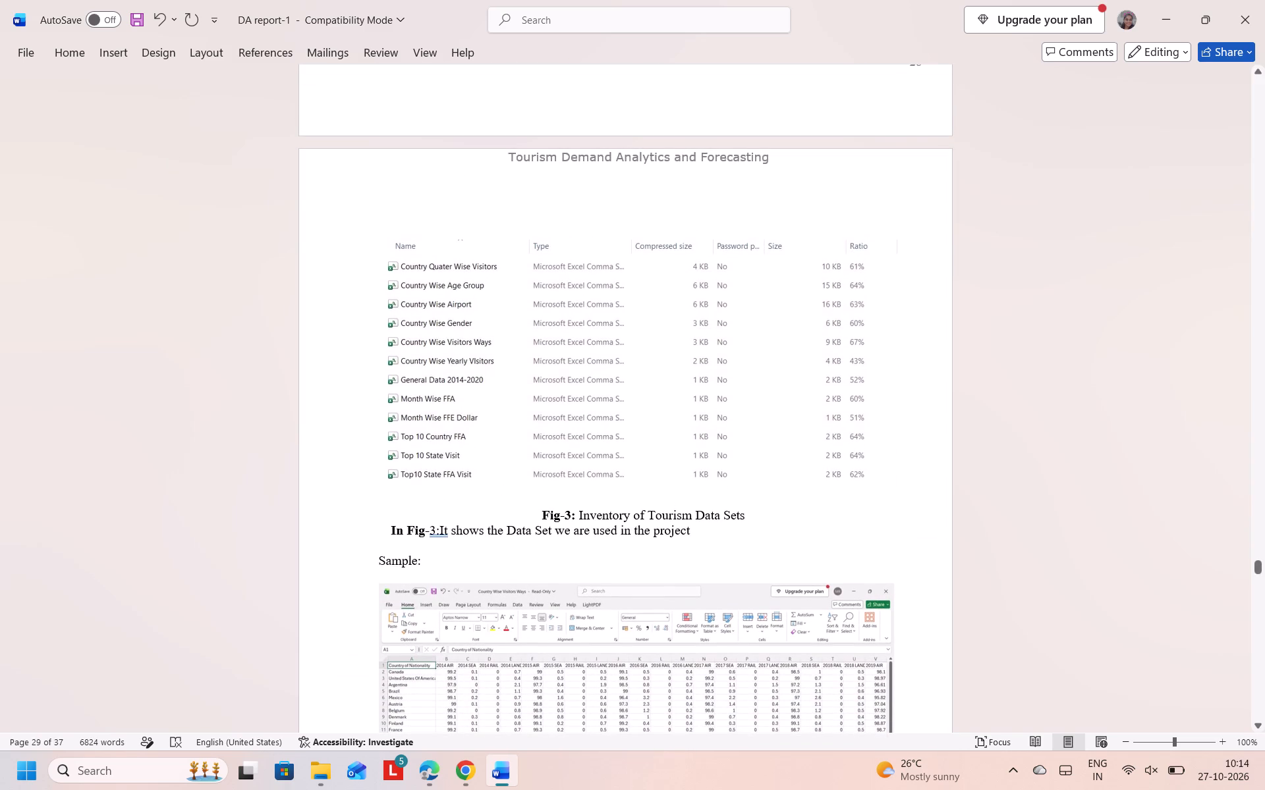
left_click(381, 217)
key("BackSpace")
key("BackSpace")
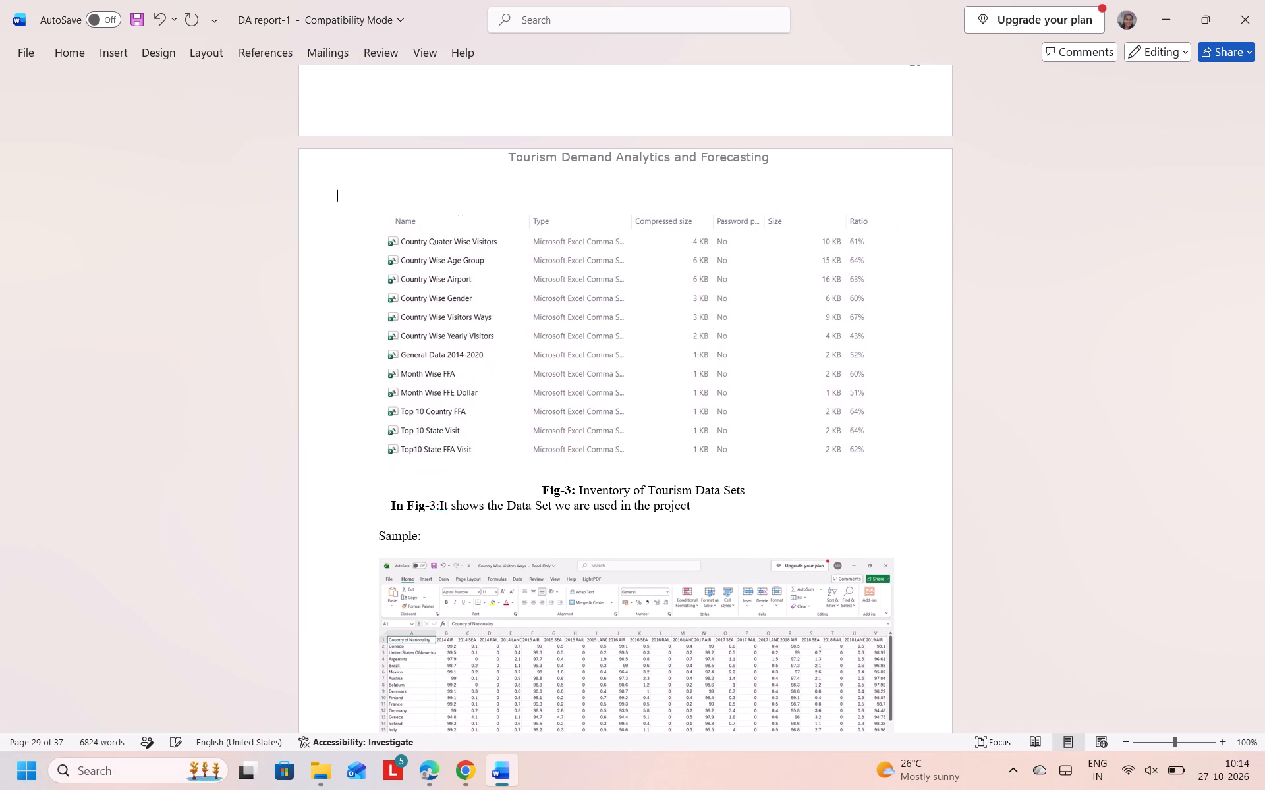
key("BackSpace")
Start a description with "In Fig-4:" beneath the Fig-4 caption and paste the two copied points after it.
scroll(381, 217, "down", 1)
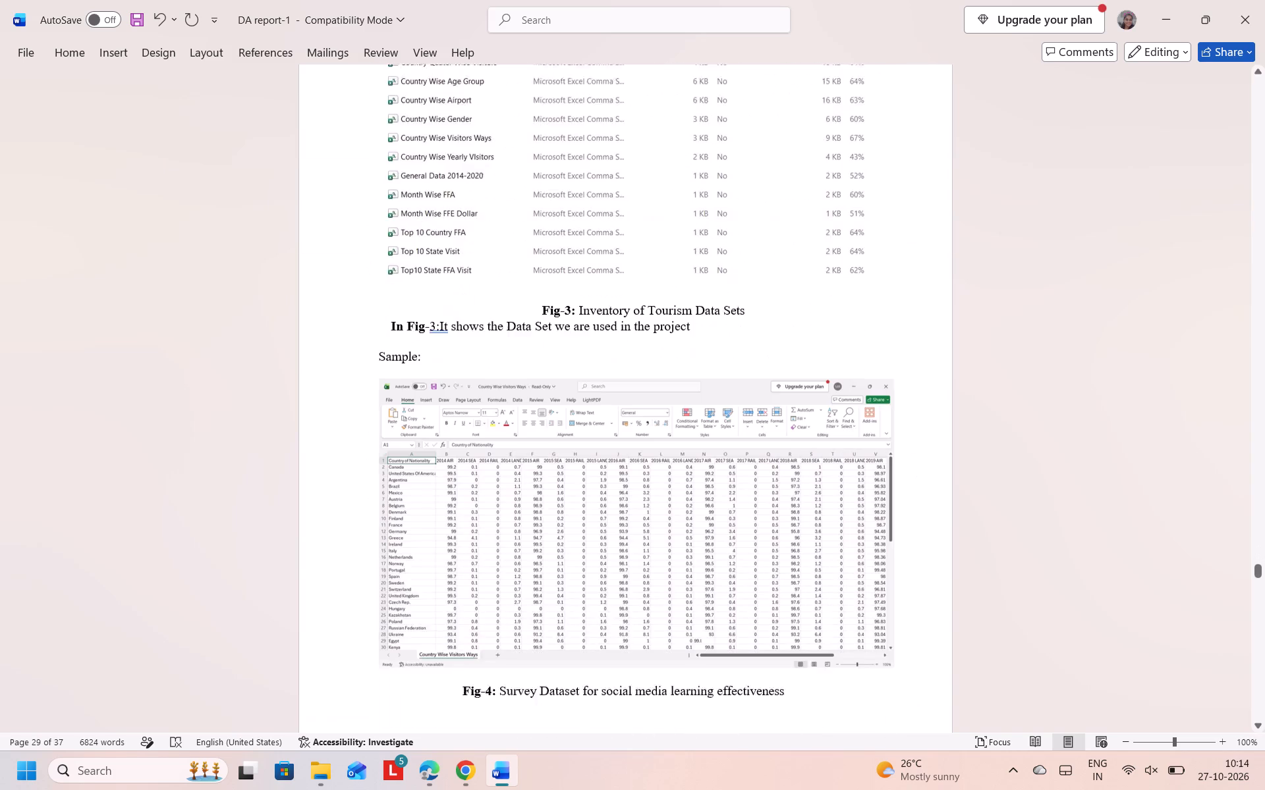
scroll(381, 217, "down", 1)
left_click(402, 453)
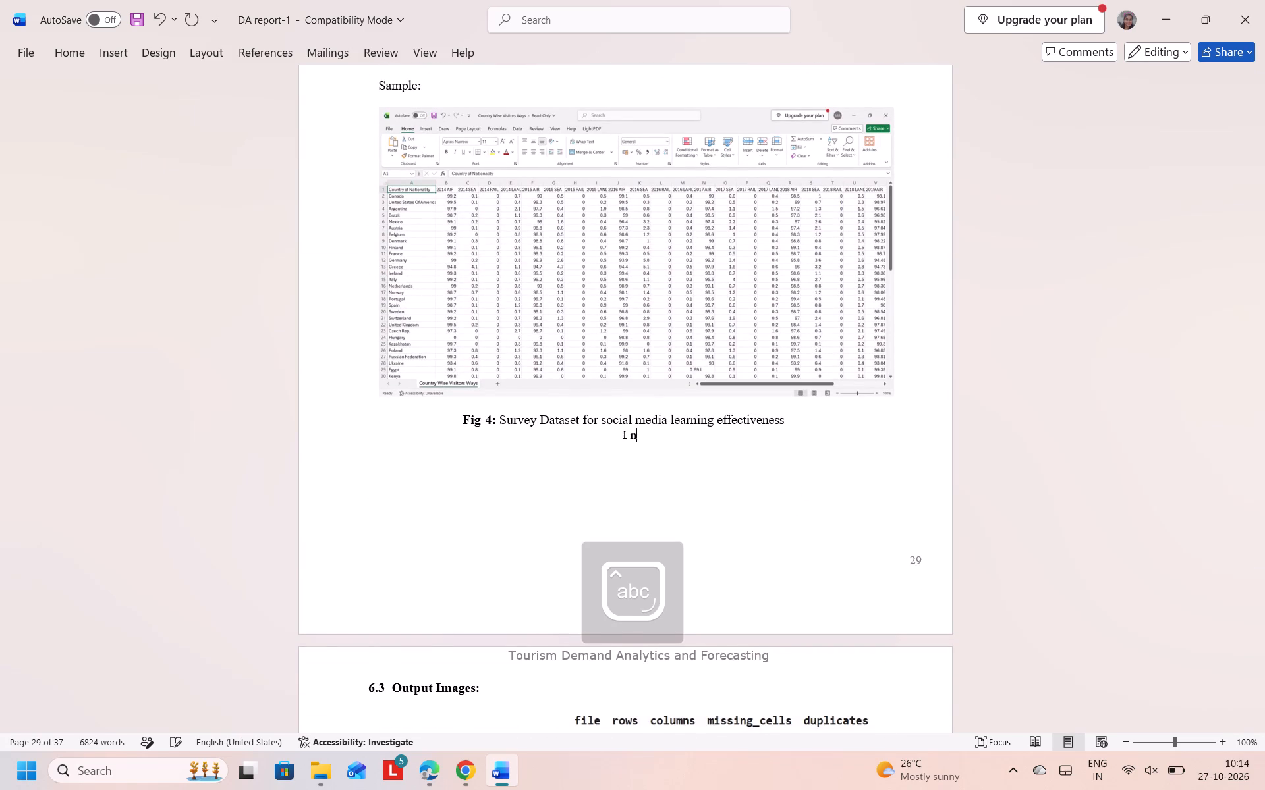
key("BackSpace")
key("BackSpace")
key("BackSpace")
type("n")
key("space")
key("minus")
key("4")
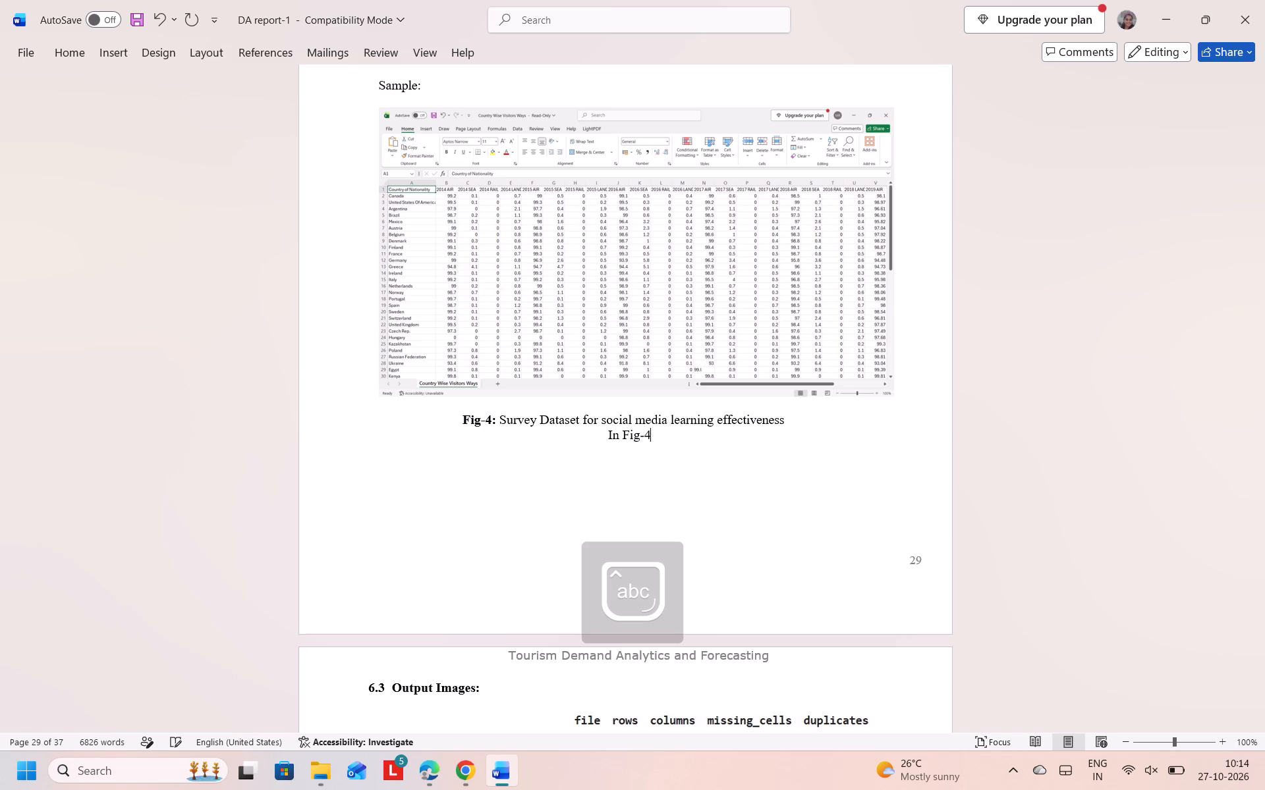
key("shift+colon")
key("space")
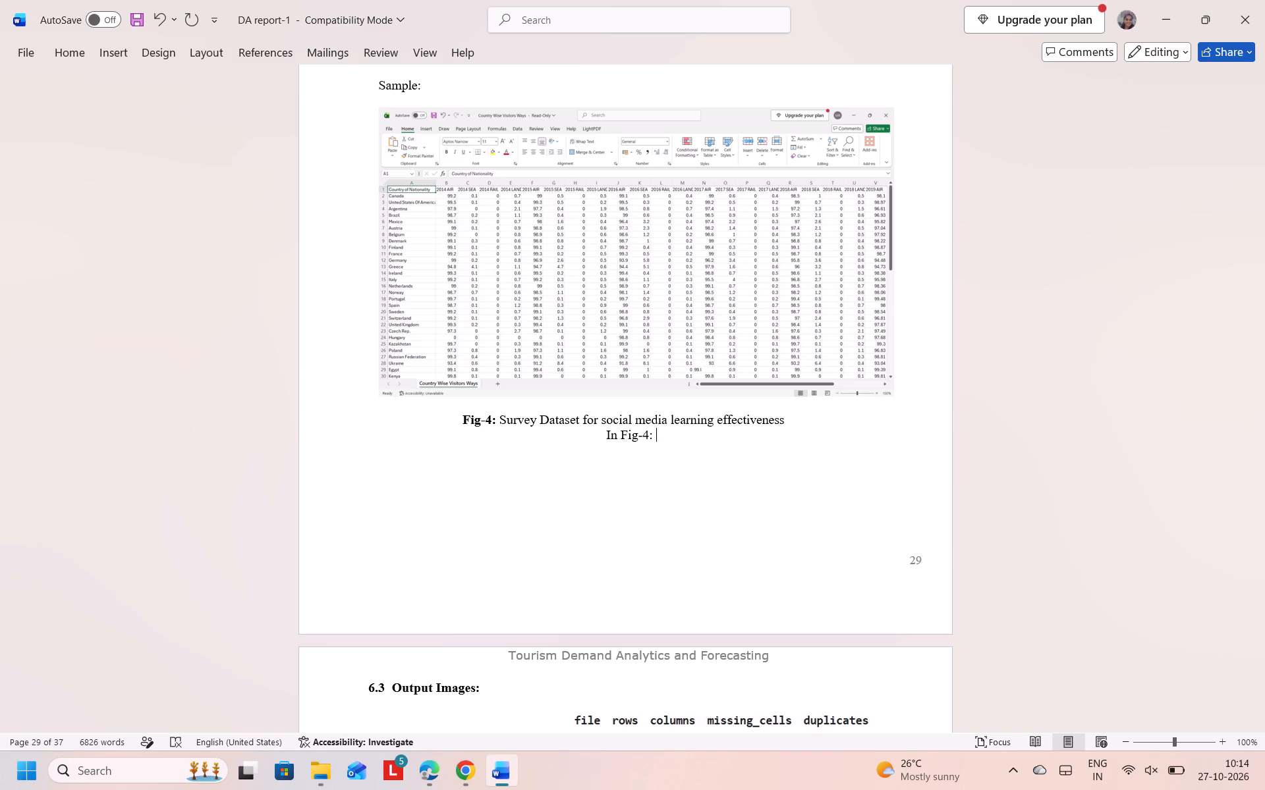
key("ctrl+v")
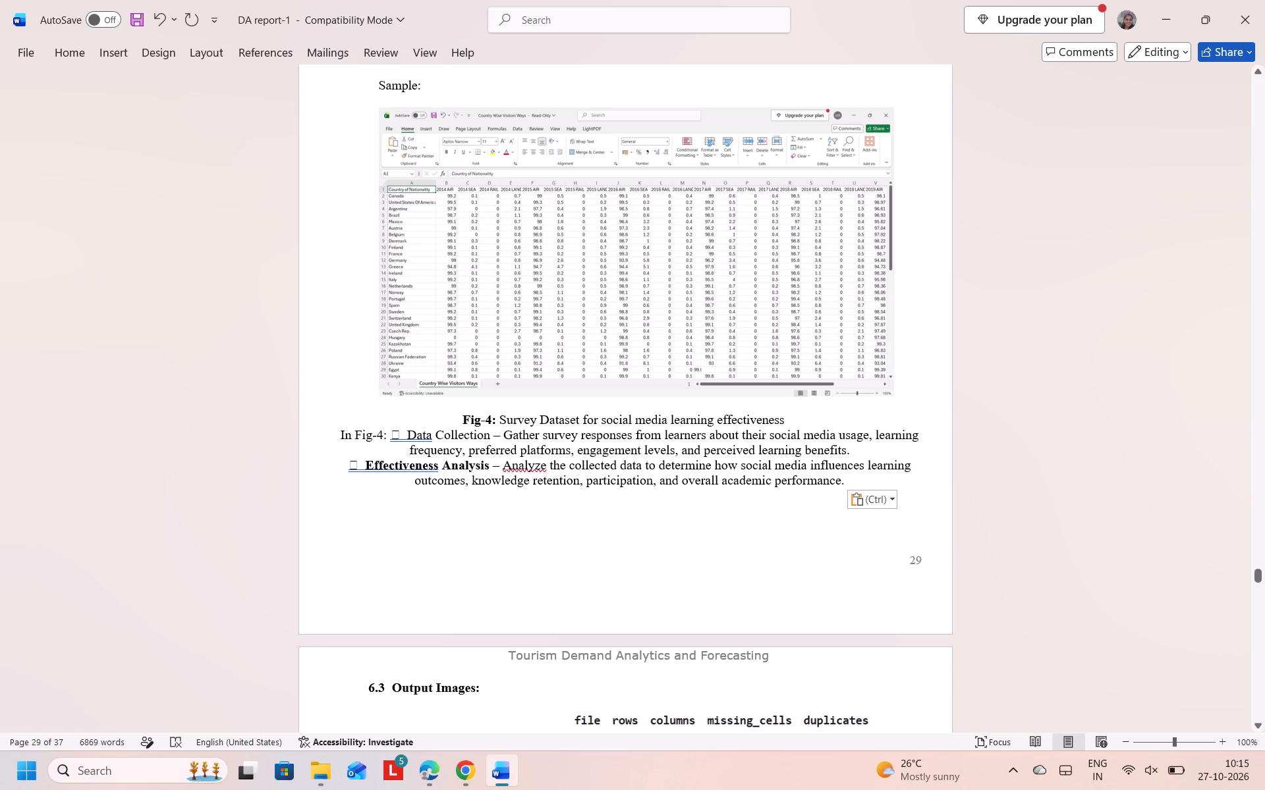
Delete the Effectiveness Analysis point from the Fig-4 description.
left_click_drag(350, 469, 693, 488)
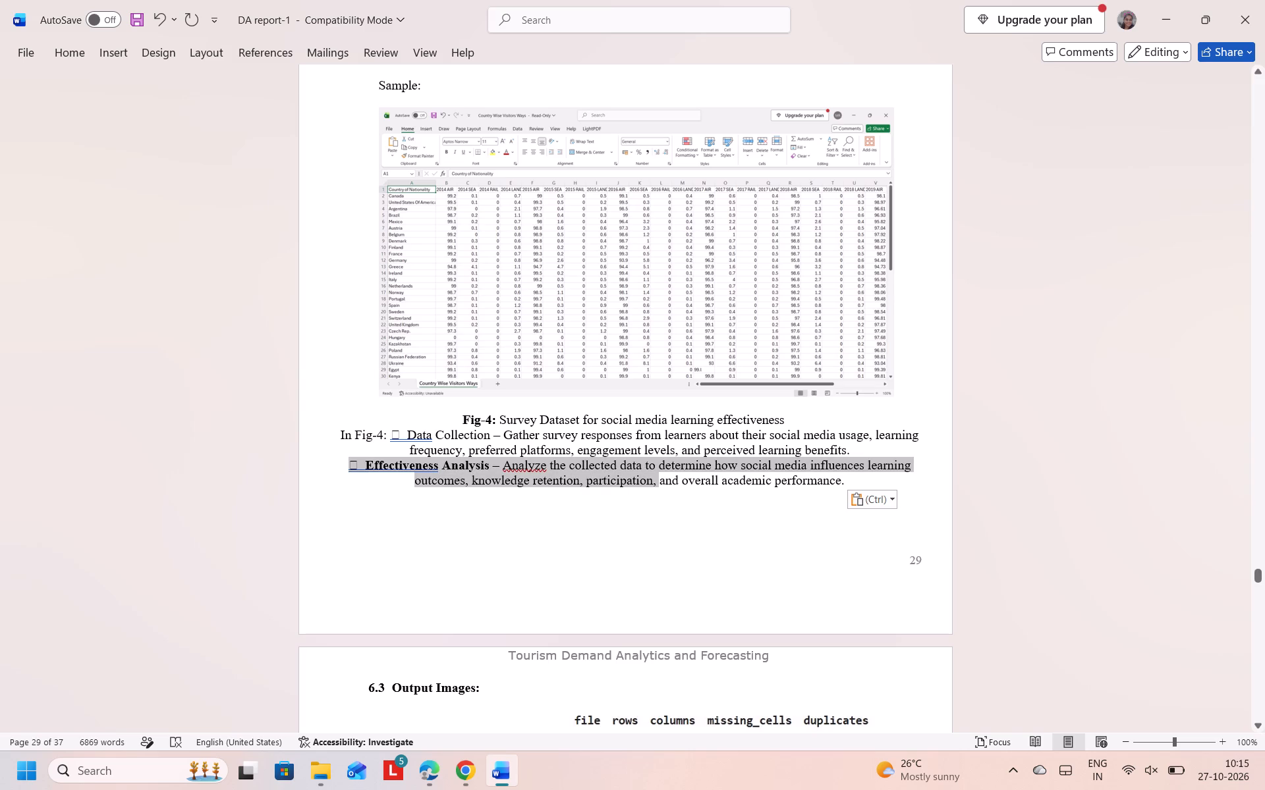
left_click_drag(693, 488, 874, 483)
key("BackSpace")
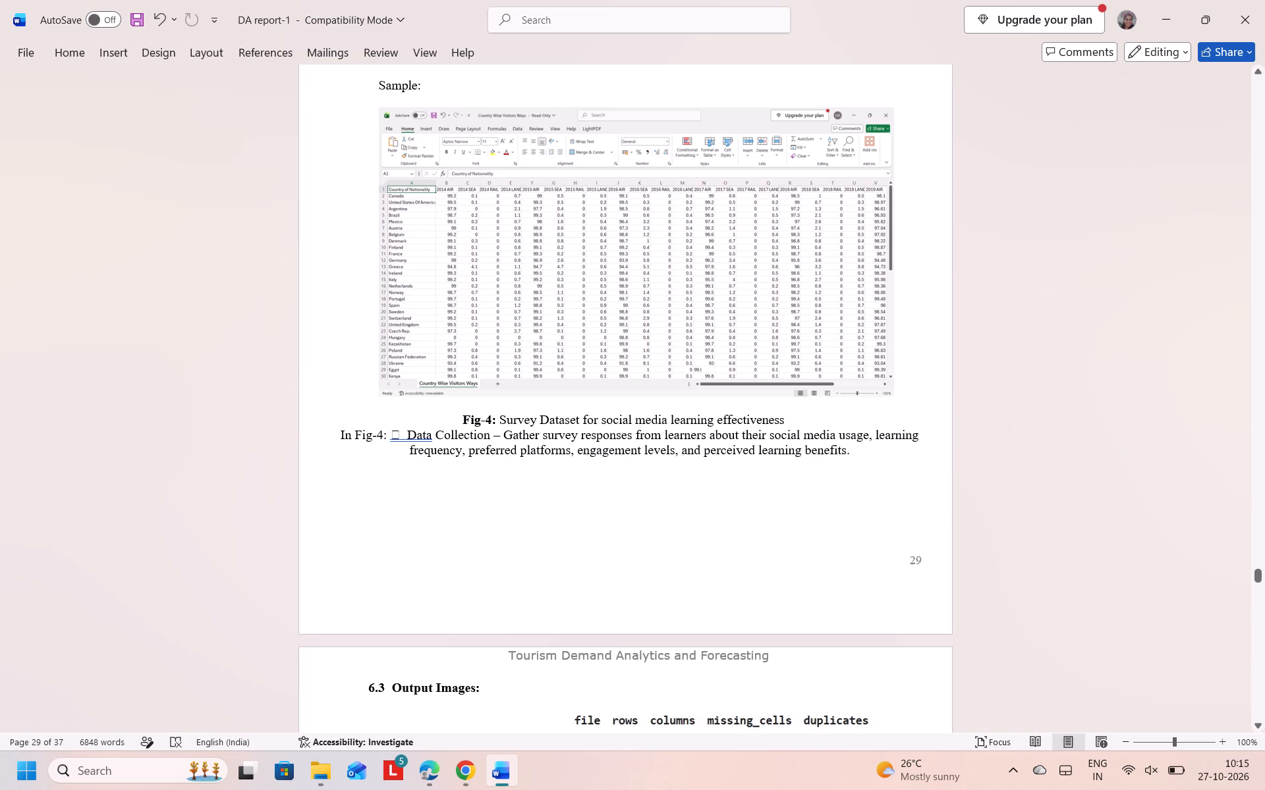
Justify the Fig-4 description paragraph and slightly increase its line spacing.
left_click_drag(339, 431, 726, 469)
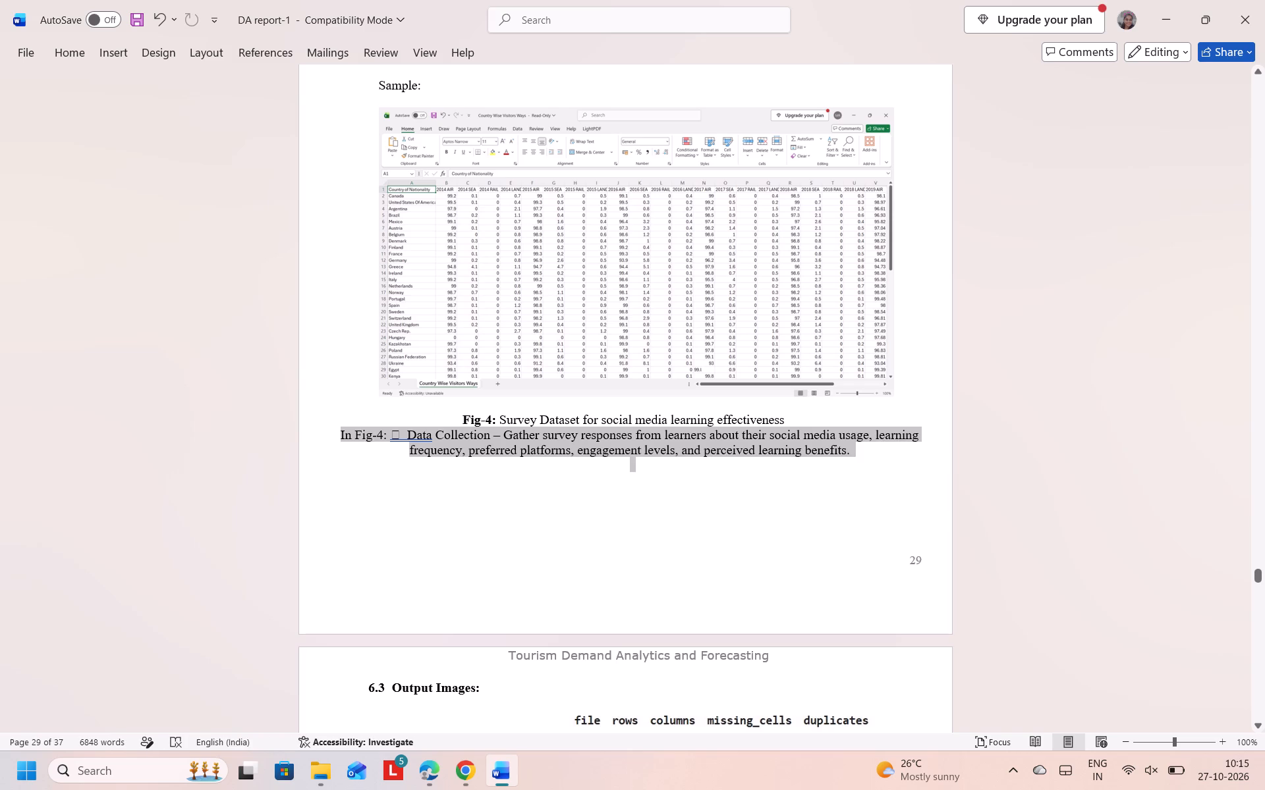
left_click_drag(726, 469, 808, 474)
left_click(74, 54)
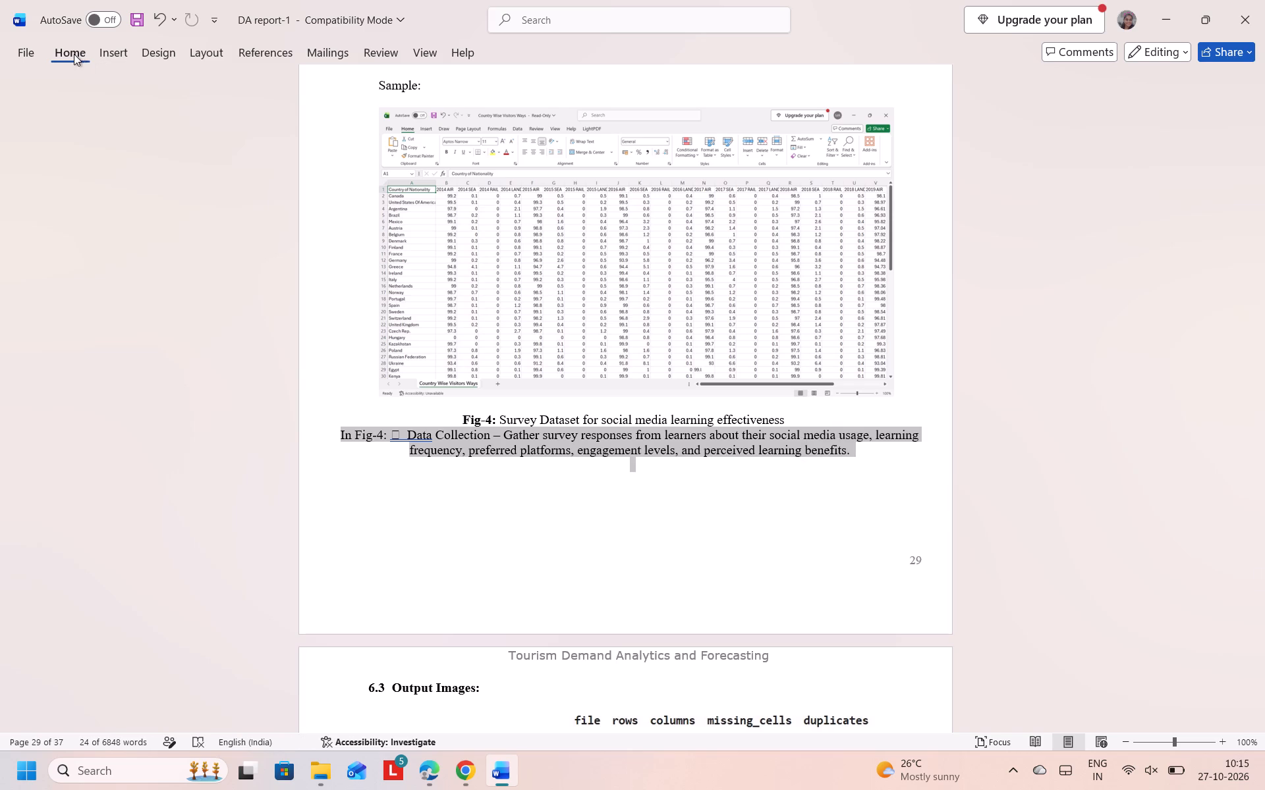
left_click(478, 111)
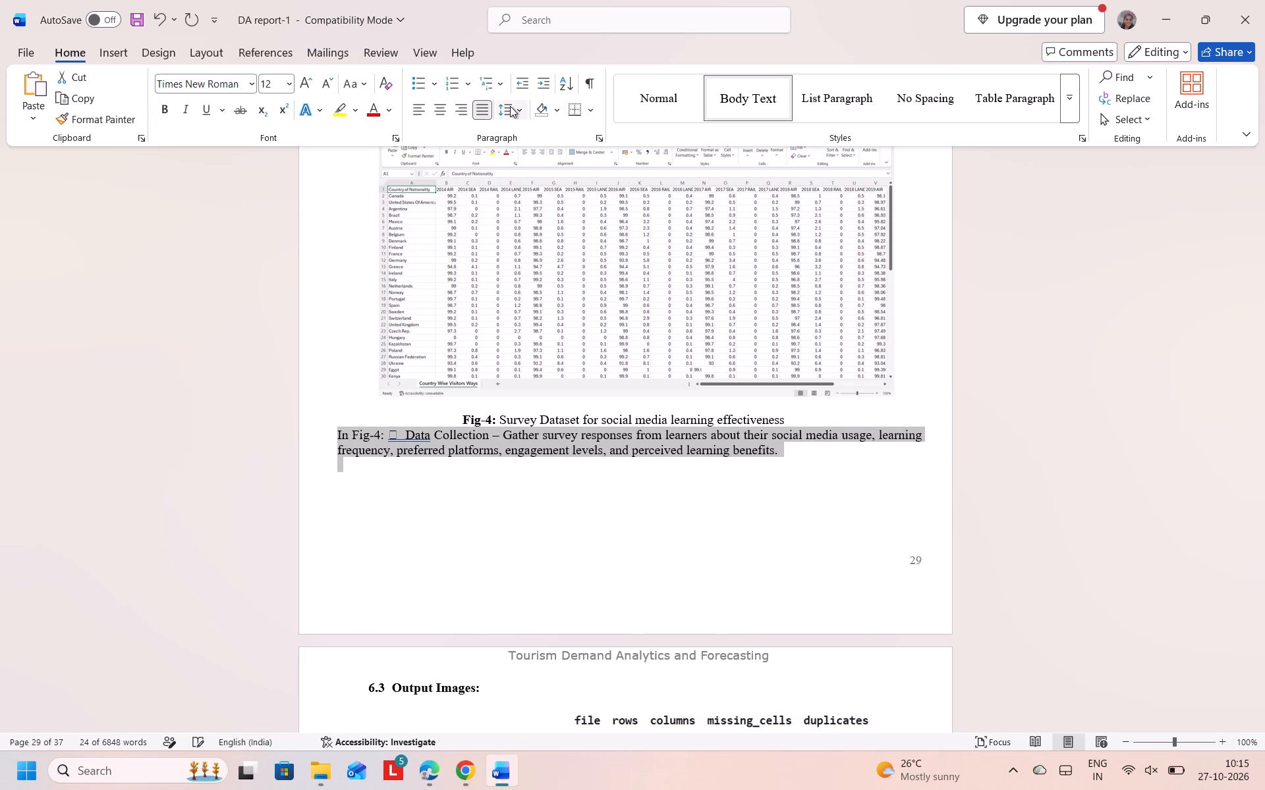
left_click(512, 106)
left_click(539, 152)
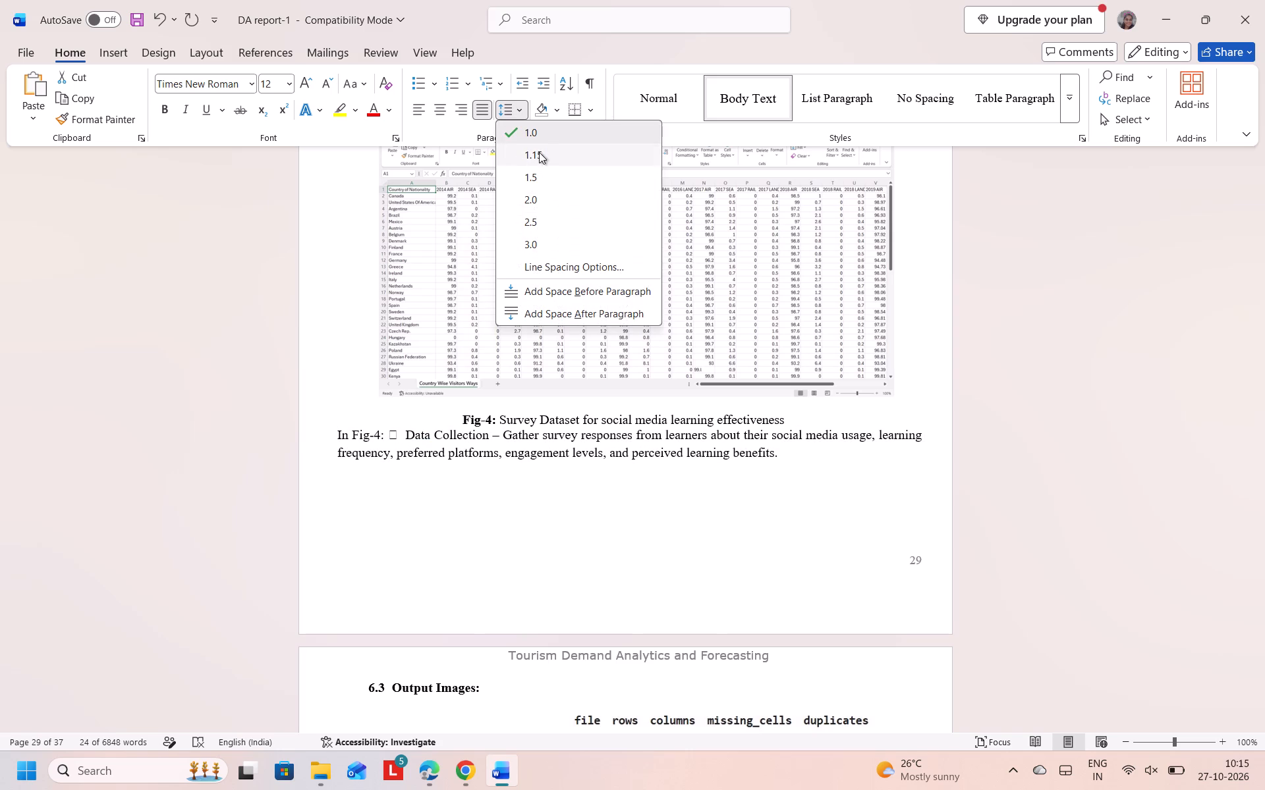
left_click(405, 534)
Indent the first line of the Fig-4 description by adding seven leading spaces before "In Fig-4".
left_click(337, 431)
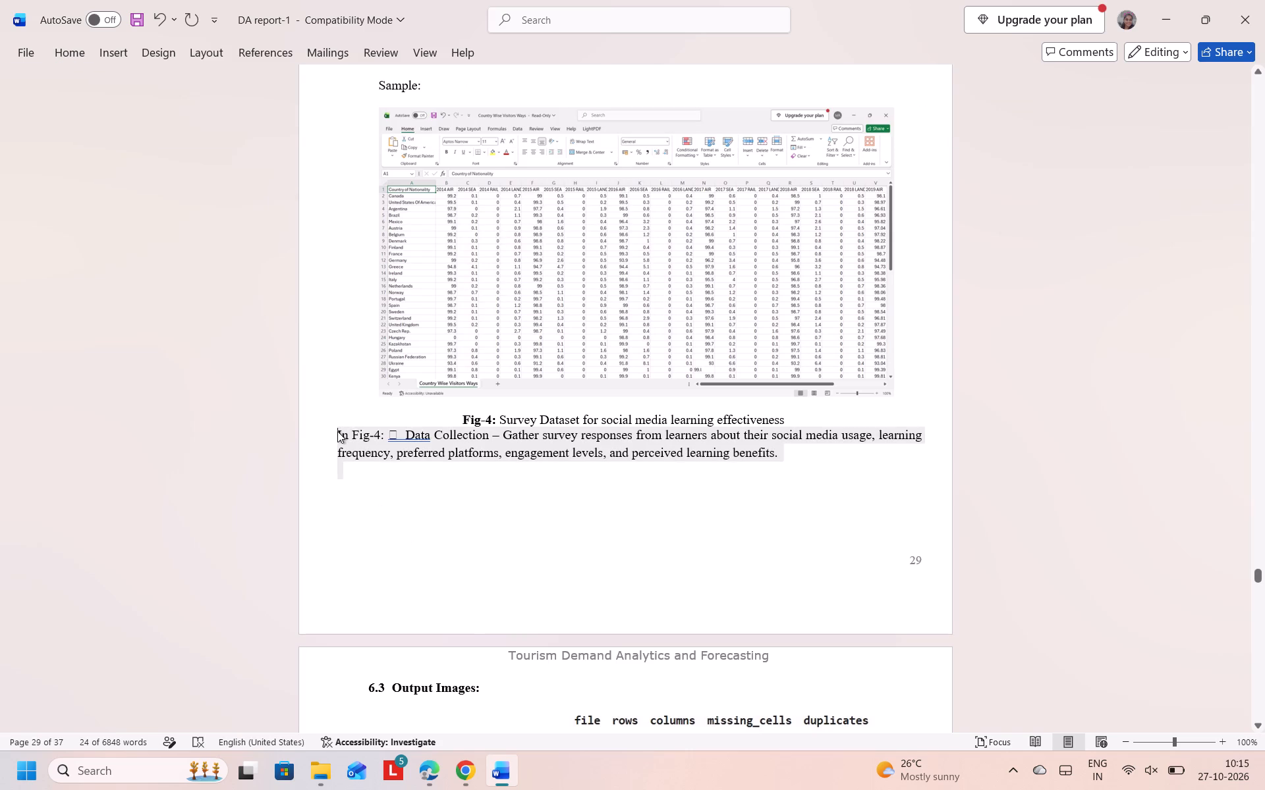
key("space")
key("space")
key("space")
key("space")
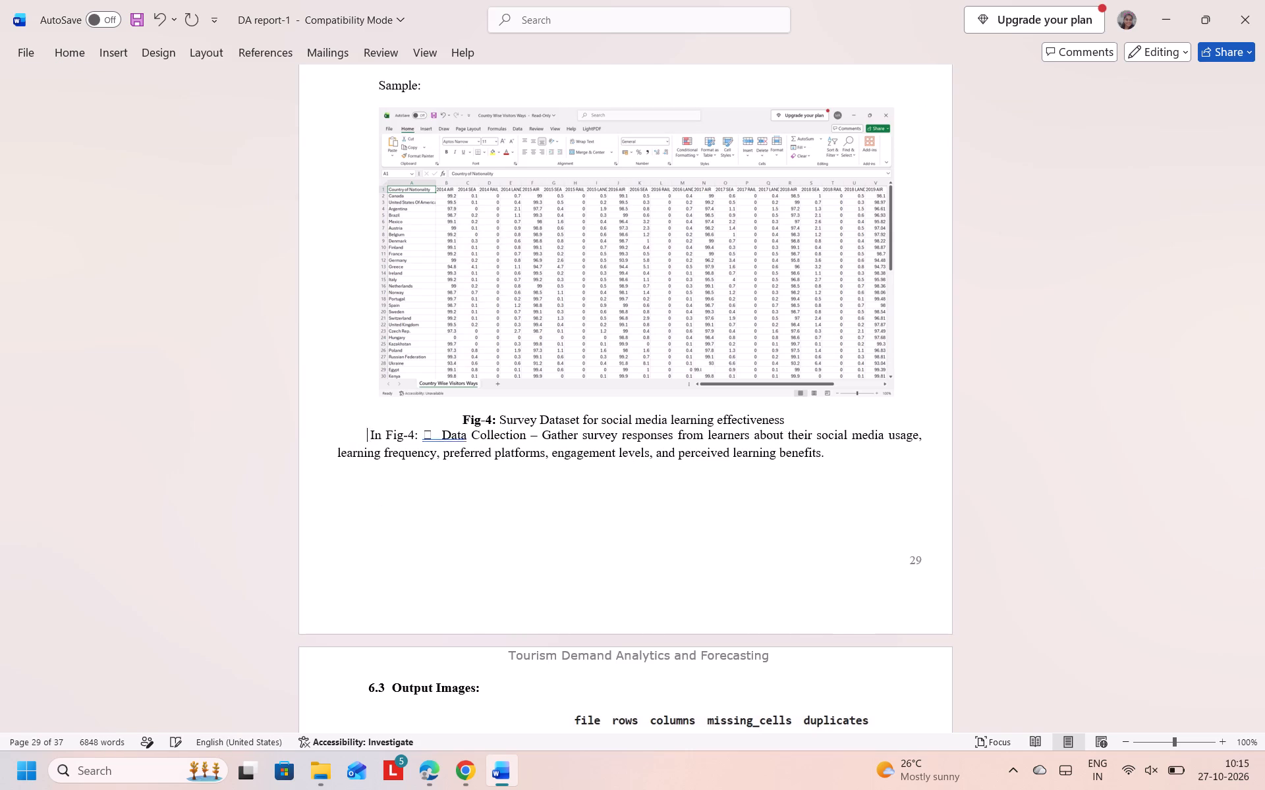
key("space")
key("space")
key("space")
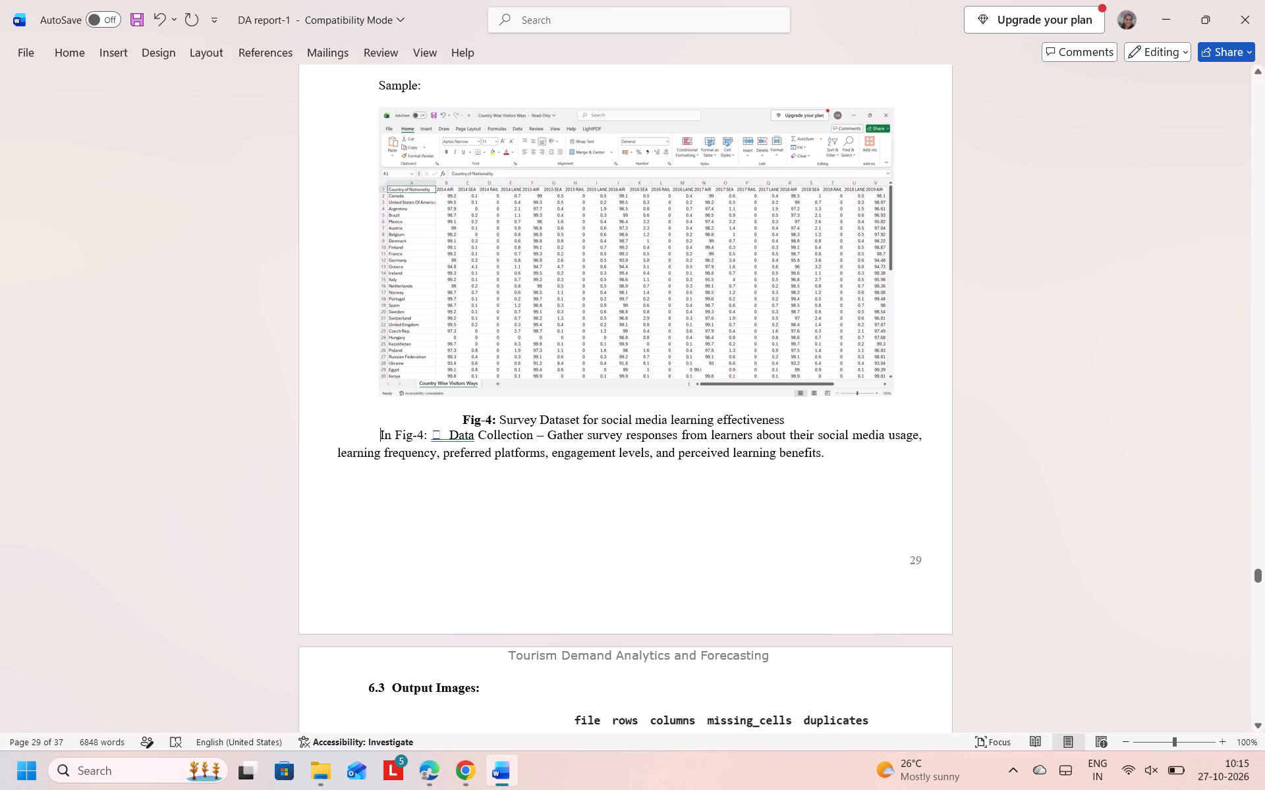
Try to indent the second line of the Fig-4 description with spaces before "learning frequency".
left_click(333, 452)
key("space")
key("space")
key("space")
left_click(509, 533)
left_click(509, 533)
Add a description line directly beneath the Fig-5 caption reading "In Fig-5: It is showing the Inventory Tourism Dataset".
scroll(509, 533, "down", 3)
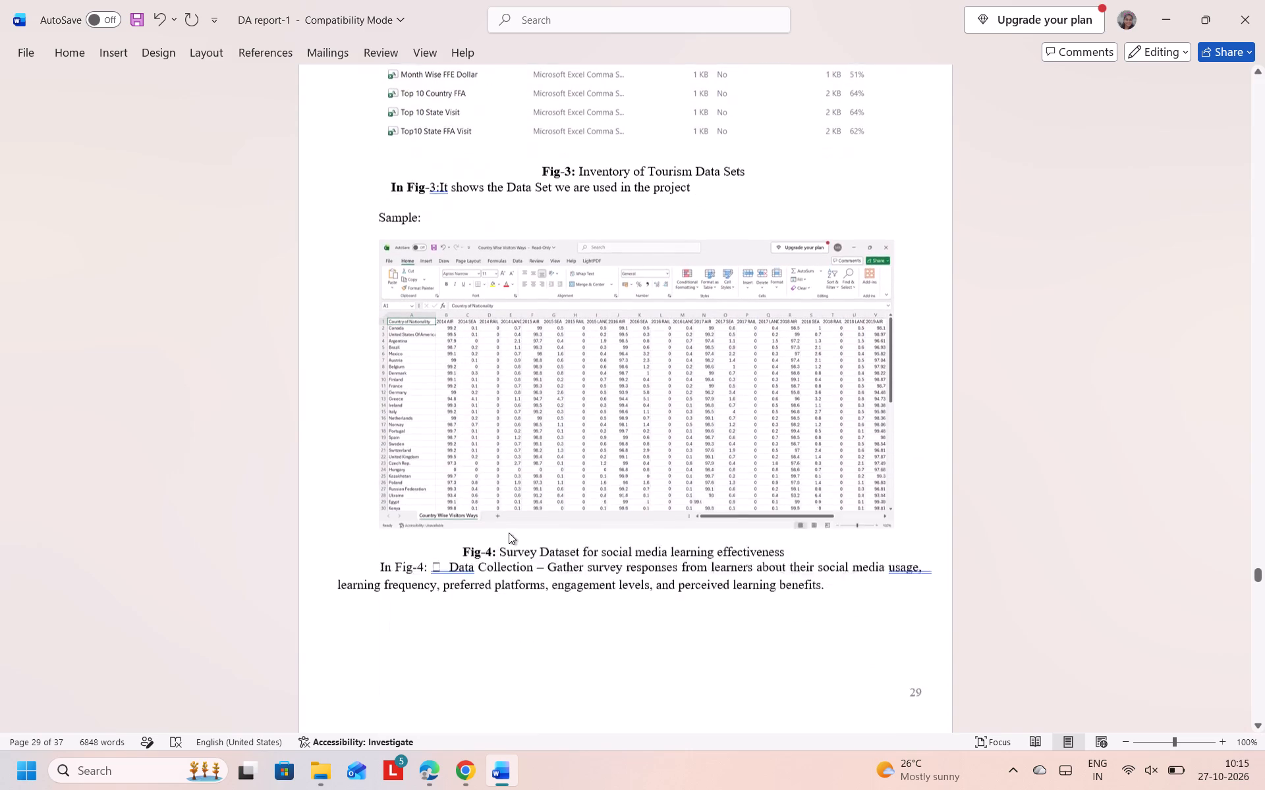
scroll(509, 533, "down", 1)
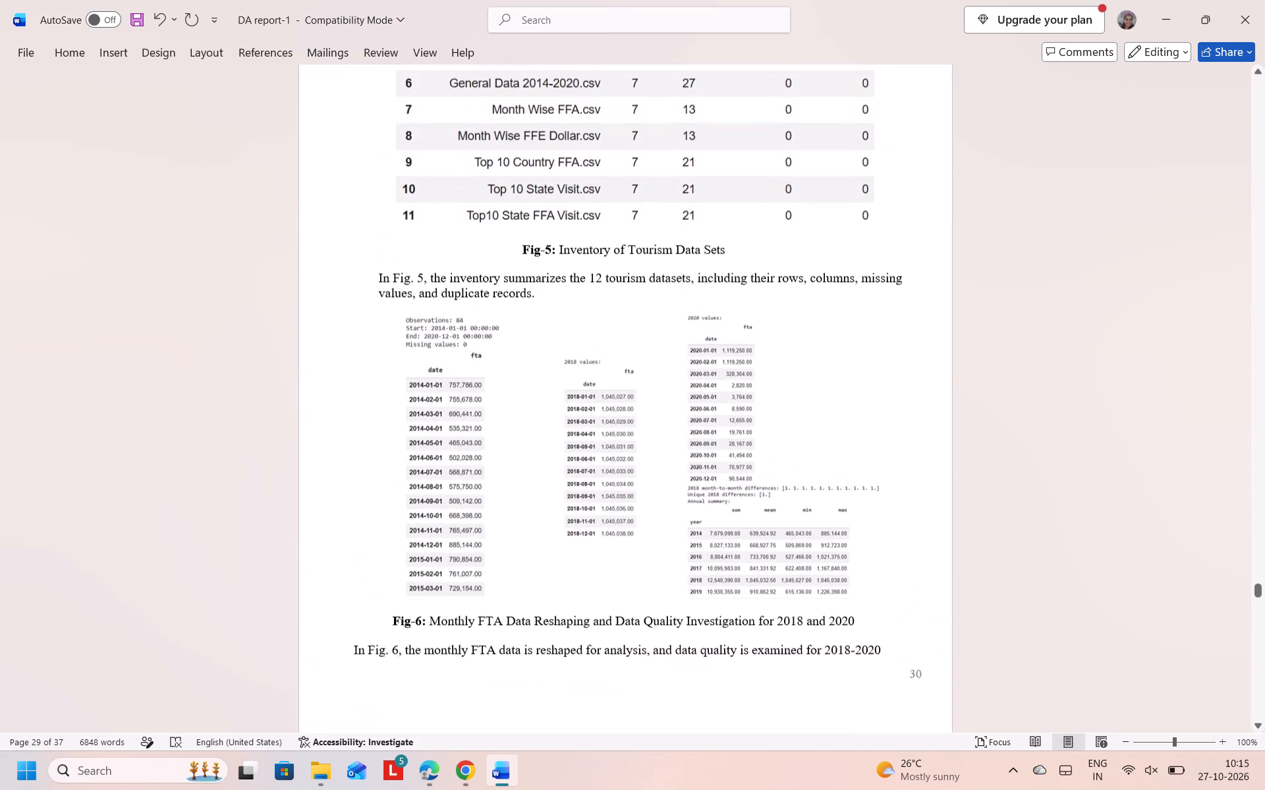
left_click(746, 270)
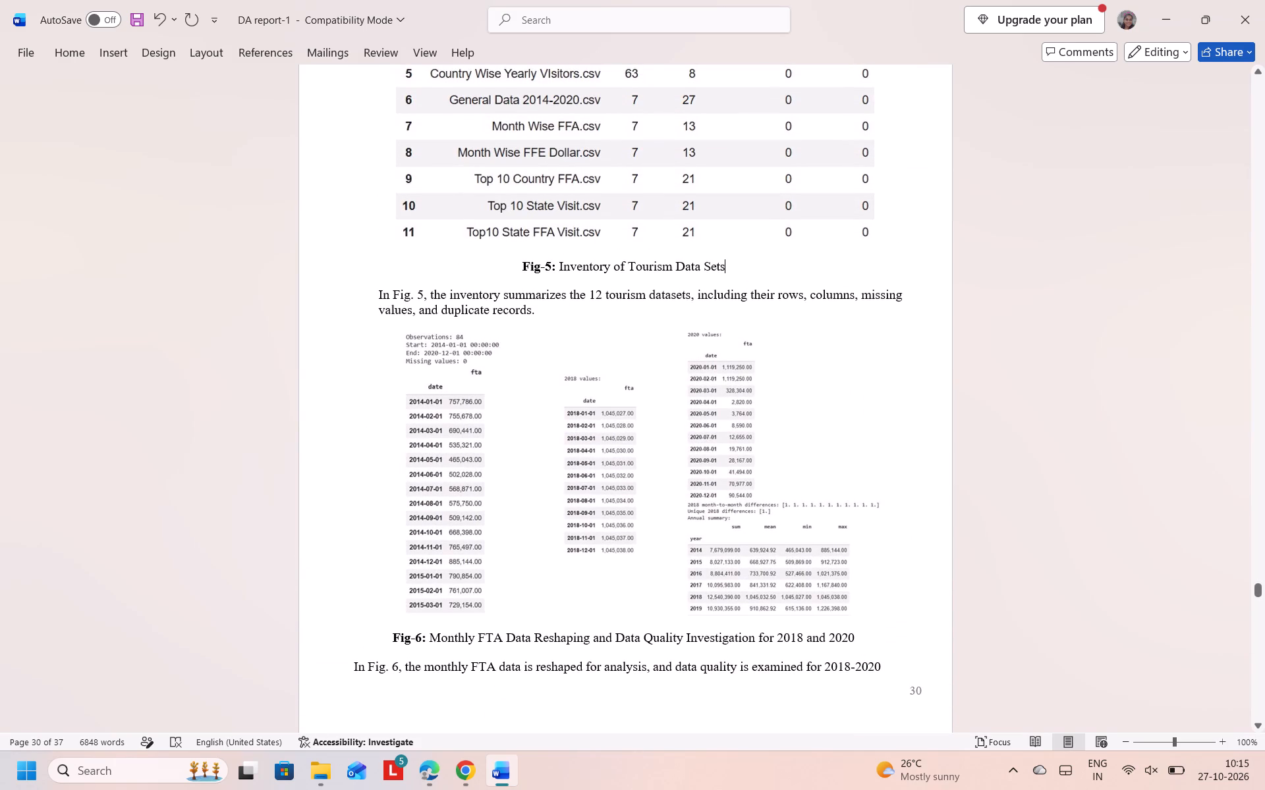
key("Return")
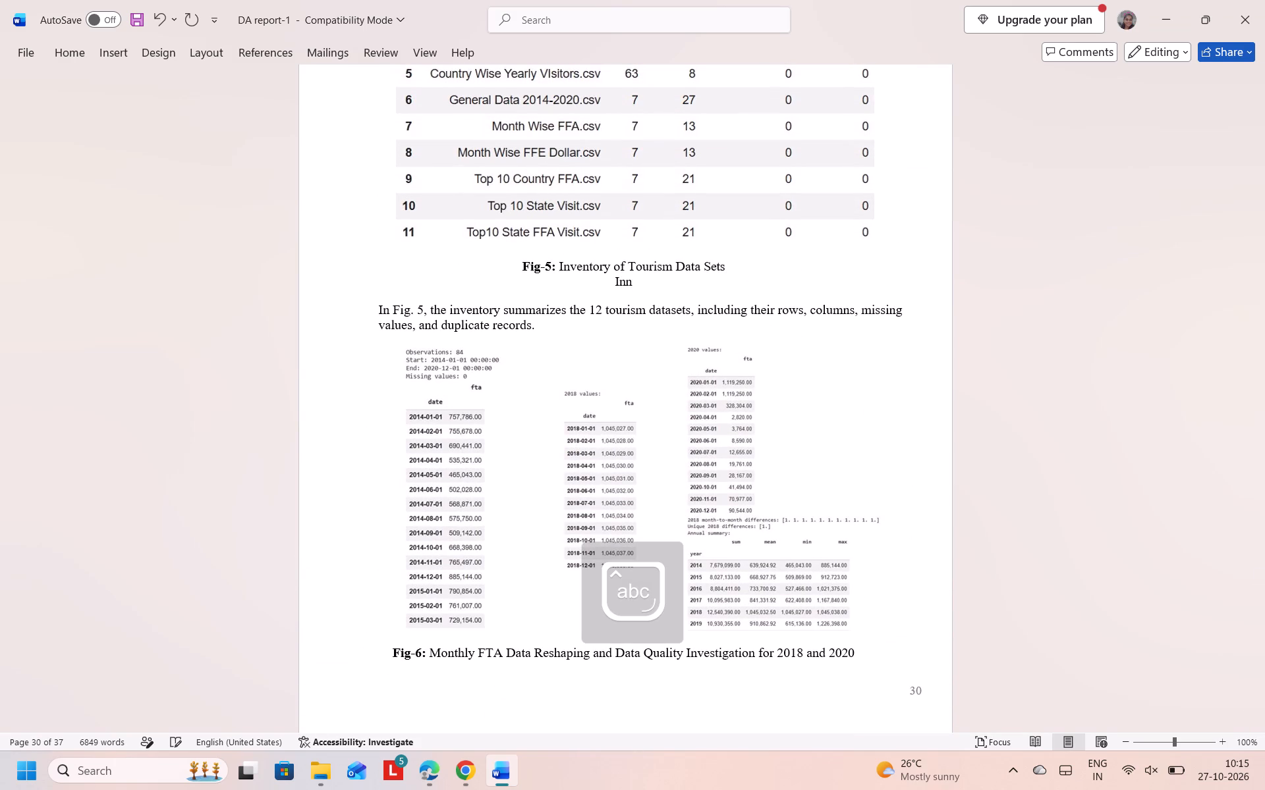
key("BackSpace")
key("BackSpace")
key("5")
type(":")
key("space")
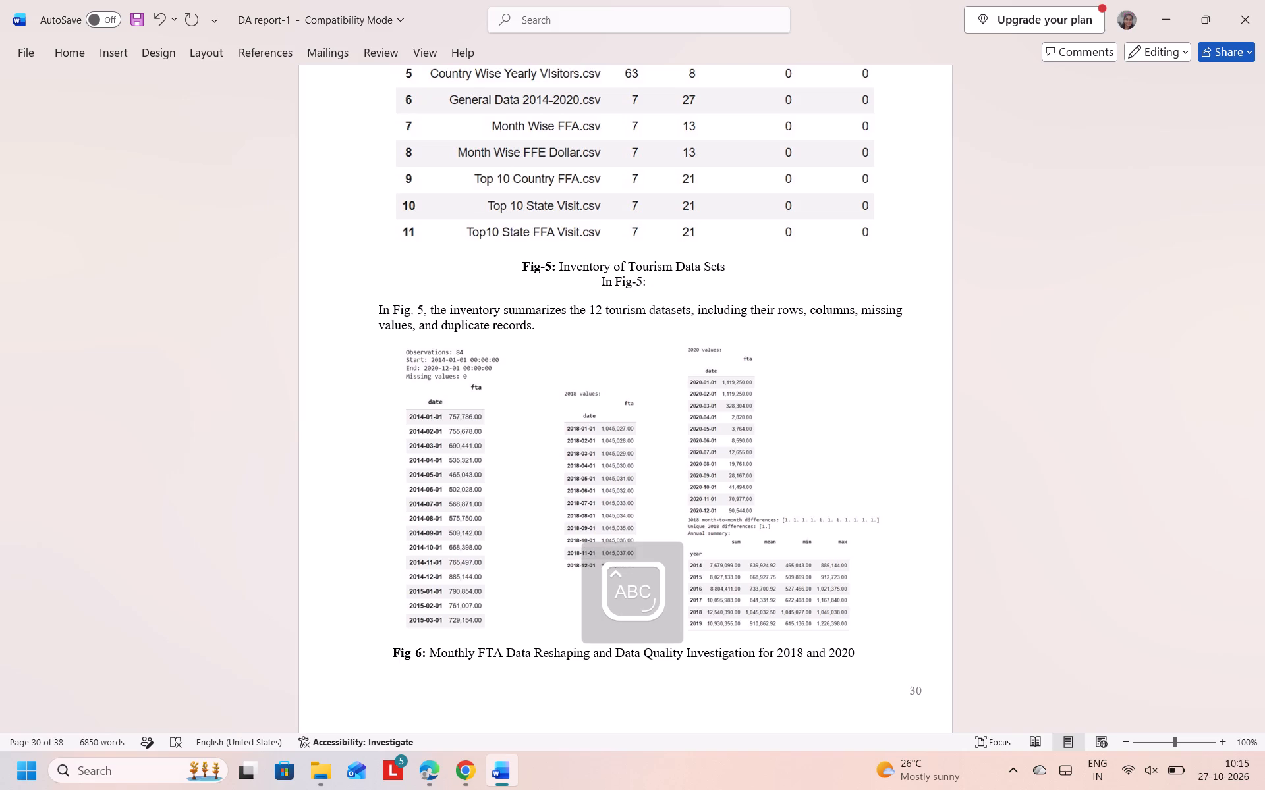
key("space")
key("BackSpace")
type("t is showing the")
key("space")
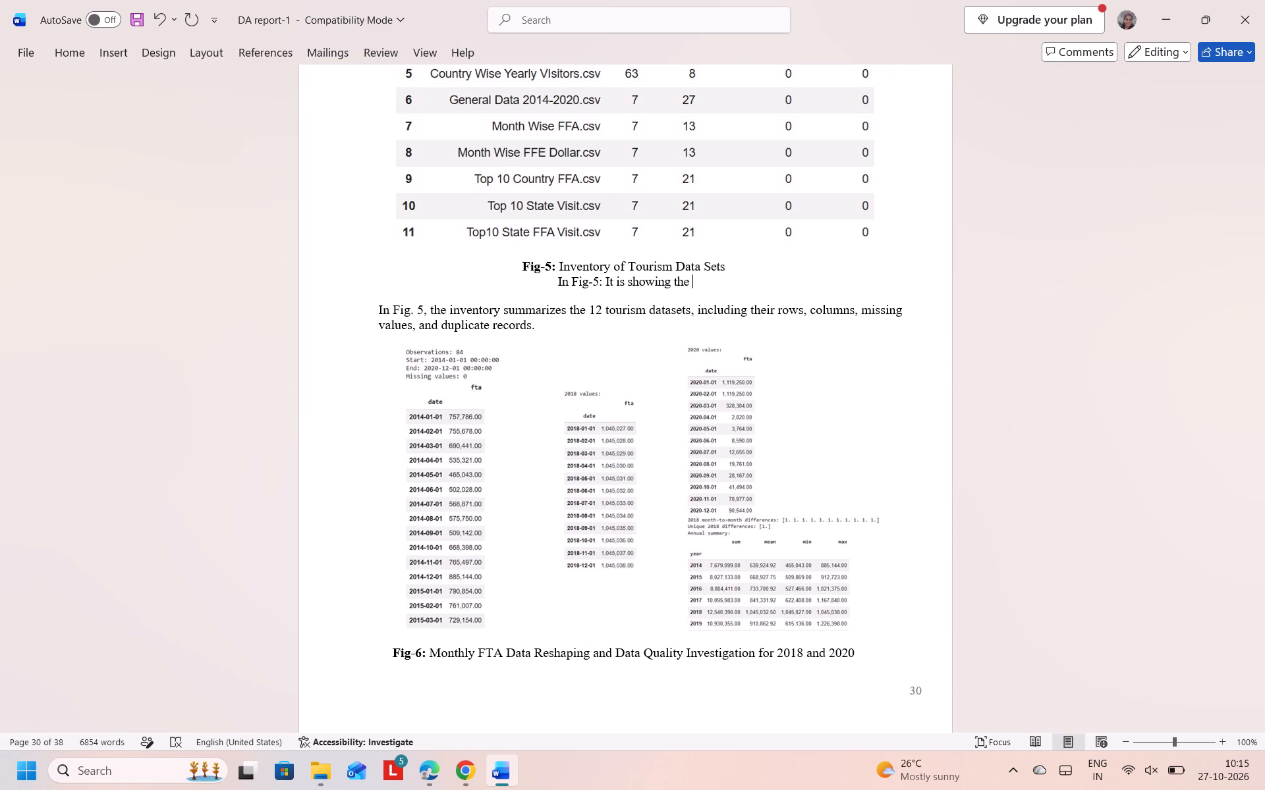
scroll(746, 270, "up", 1)
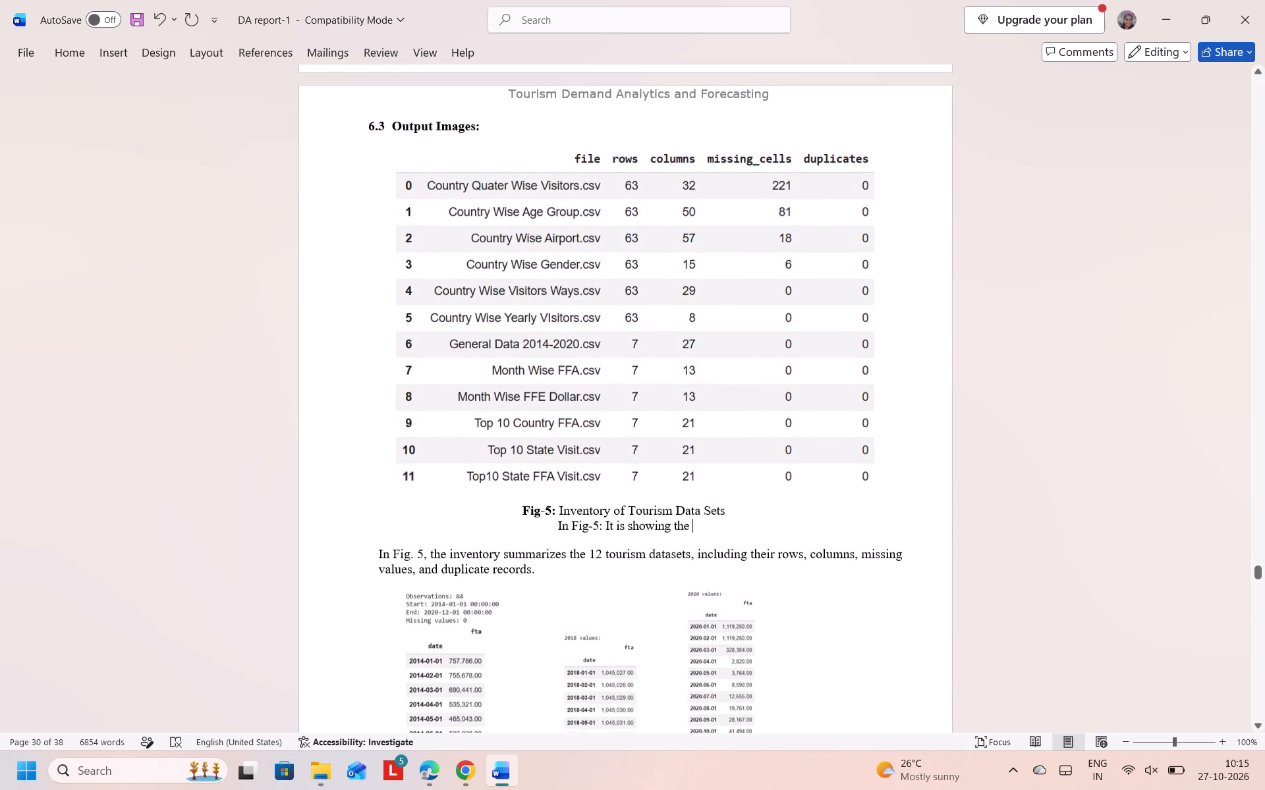
scroll(746, 270, "up", 1)
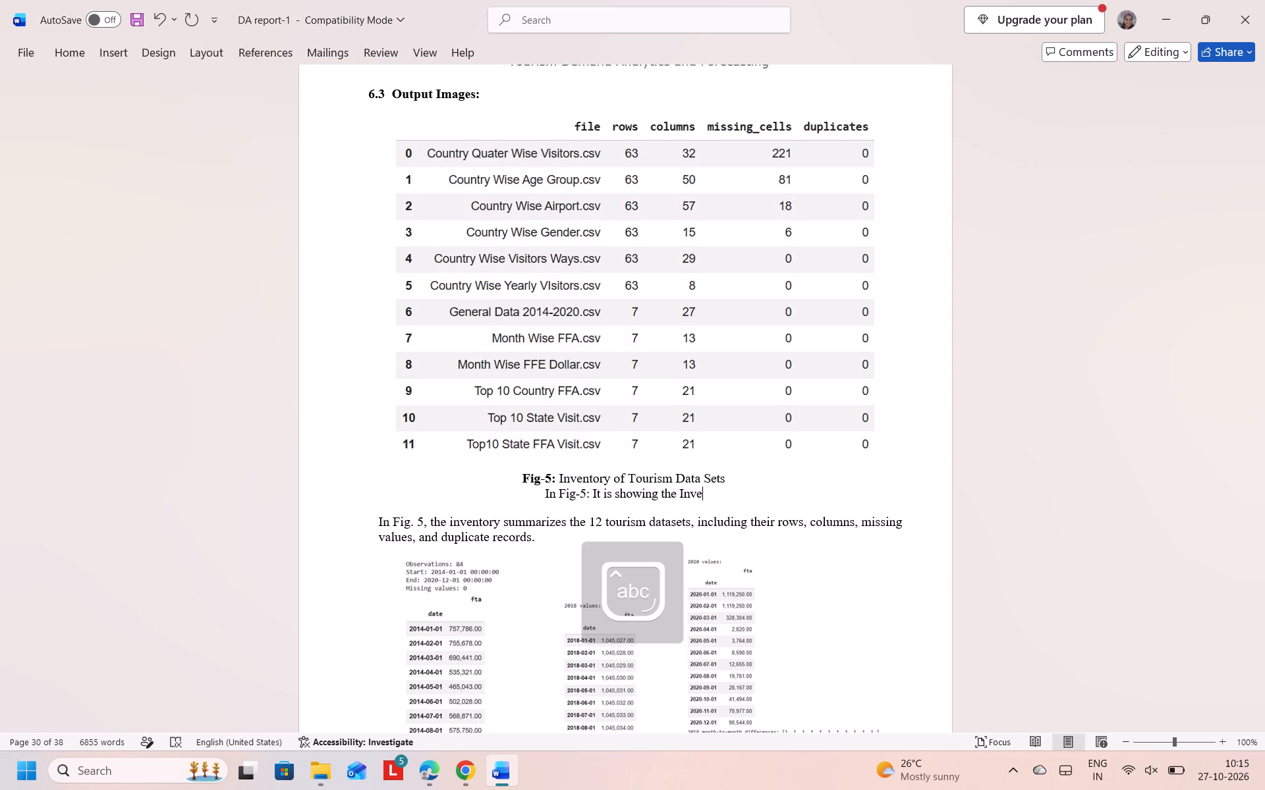
type("ntory")
key("space")
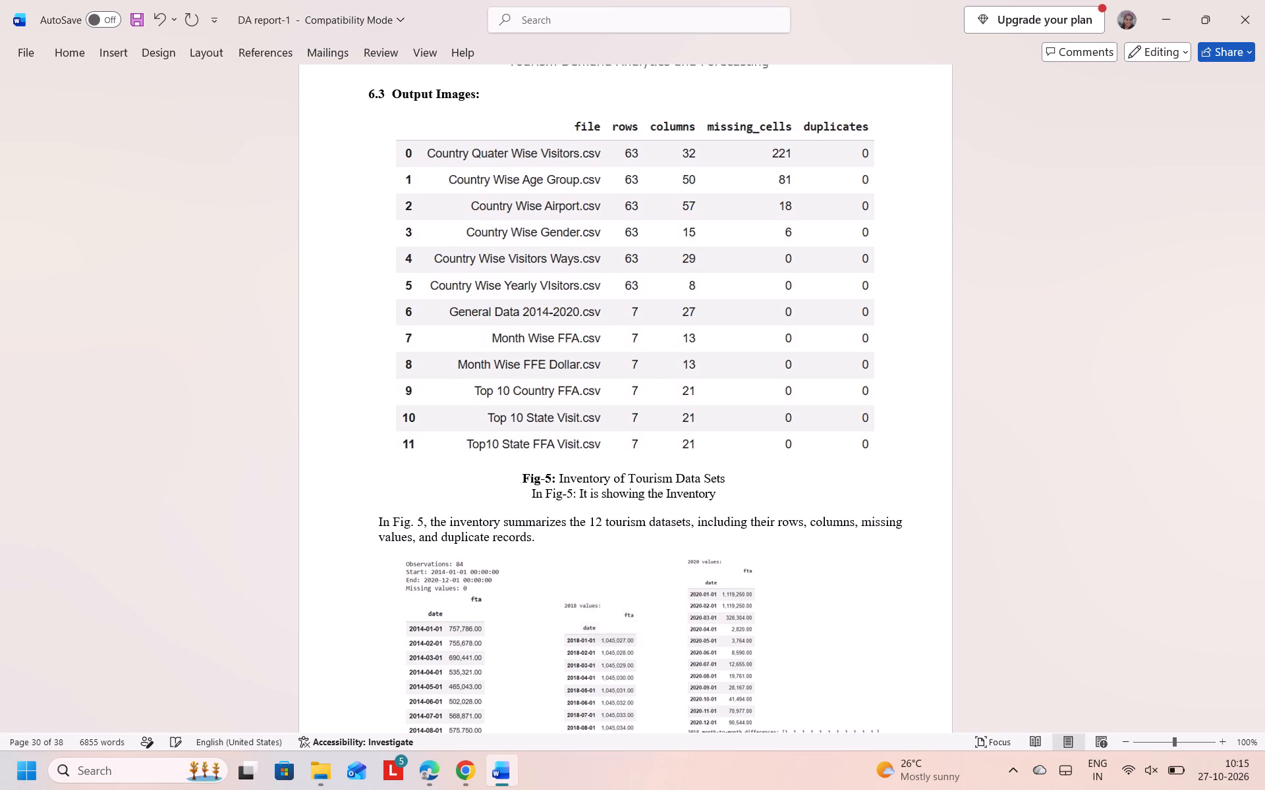
key("BackSpace")
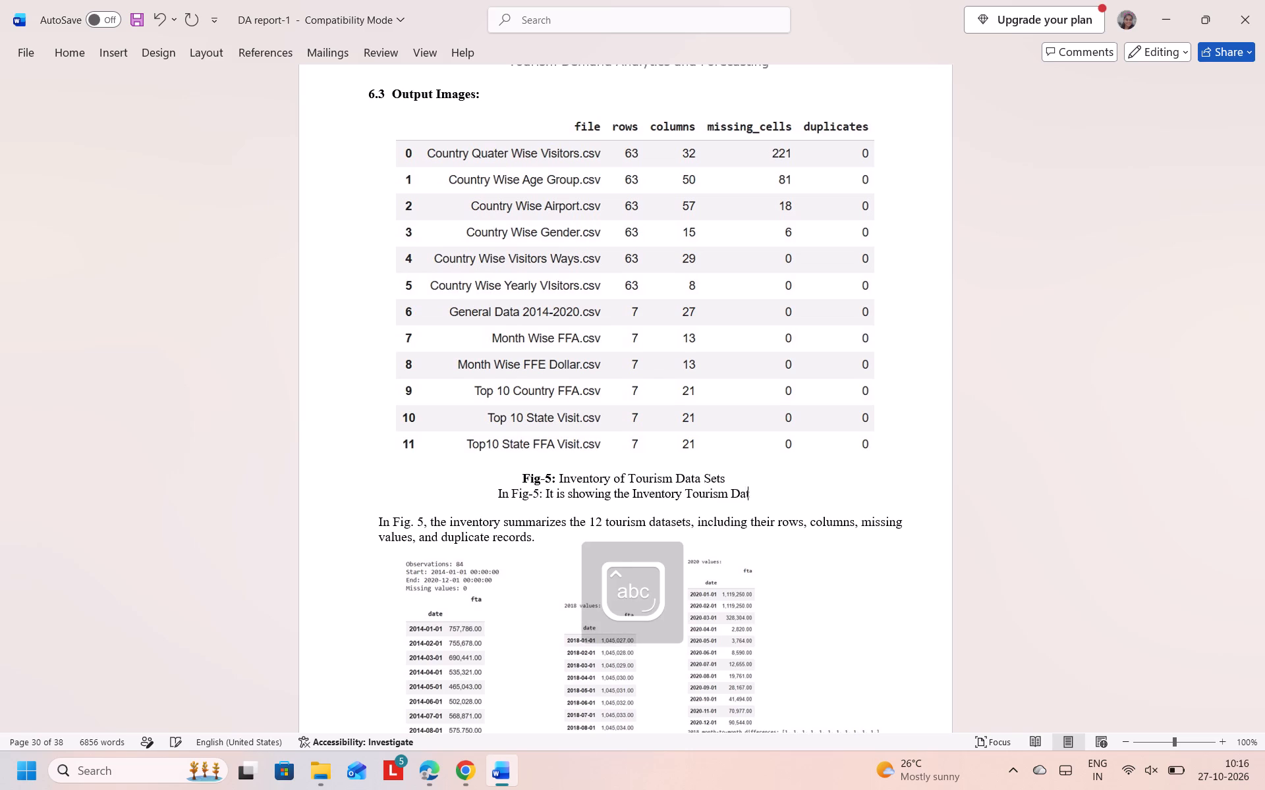
key("BackSpace")
type("set")
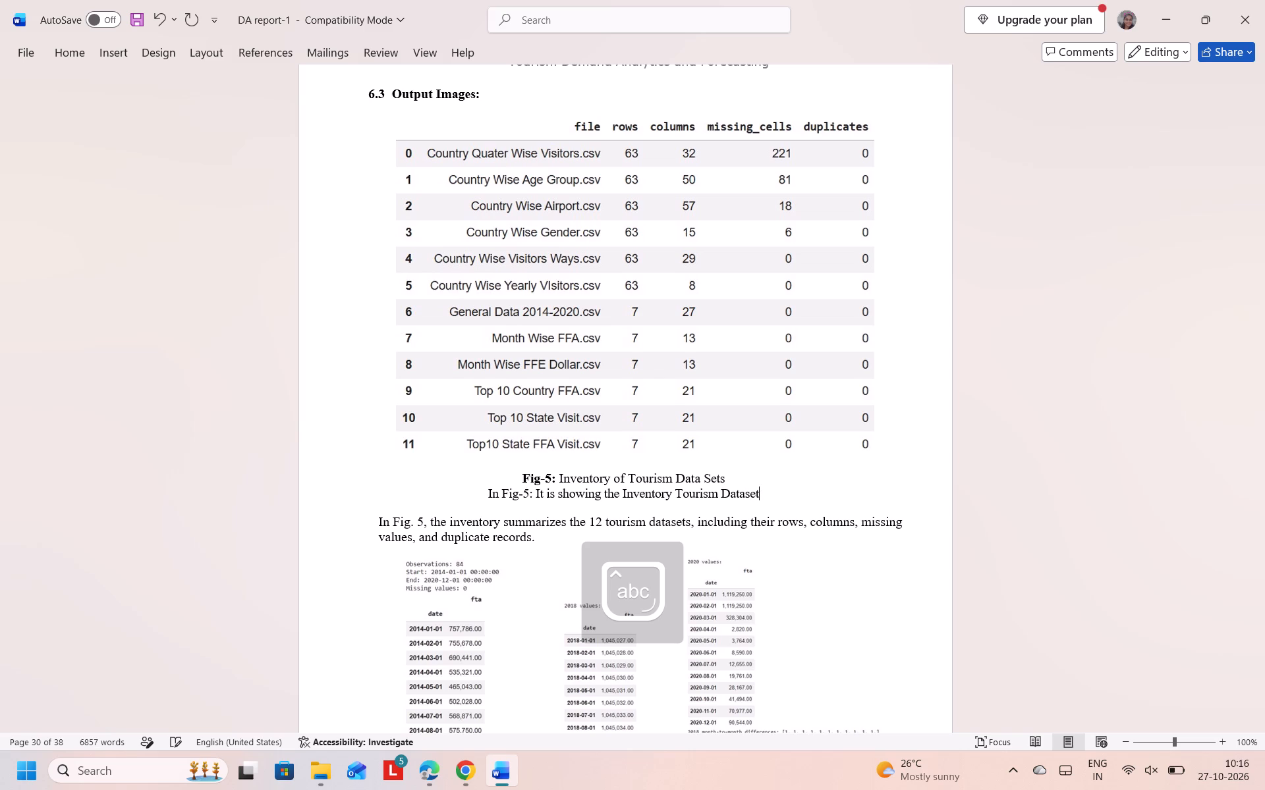
Move the new Fig-5 description from centered to left-aligned and indent it with twelve leading spaces.
left_click(486, 492)
key("BackSpace")
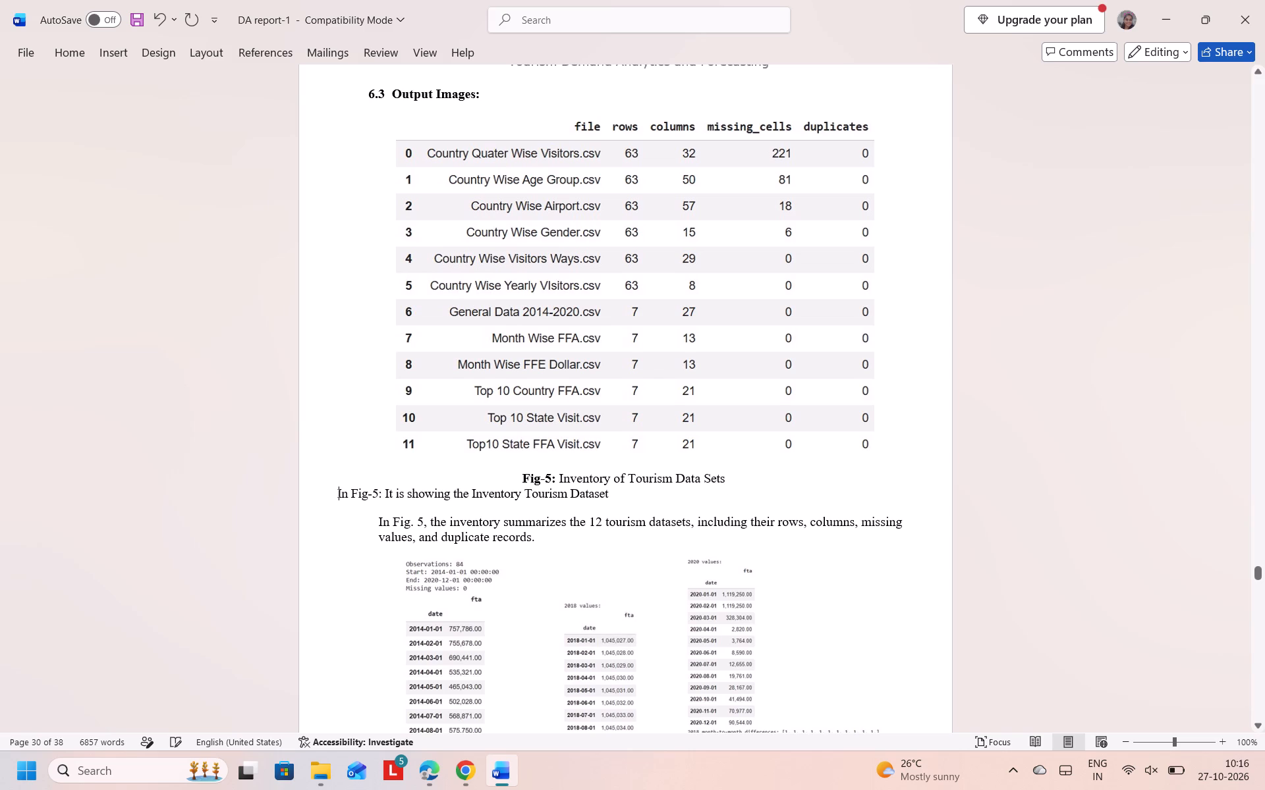
key("space")
key("space")
key("space")
key("space")
key("space")
key("space")
key("space")
key("space")
key("space")
key("space")
key("space")
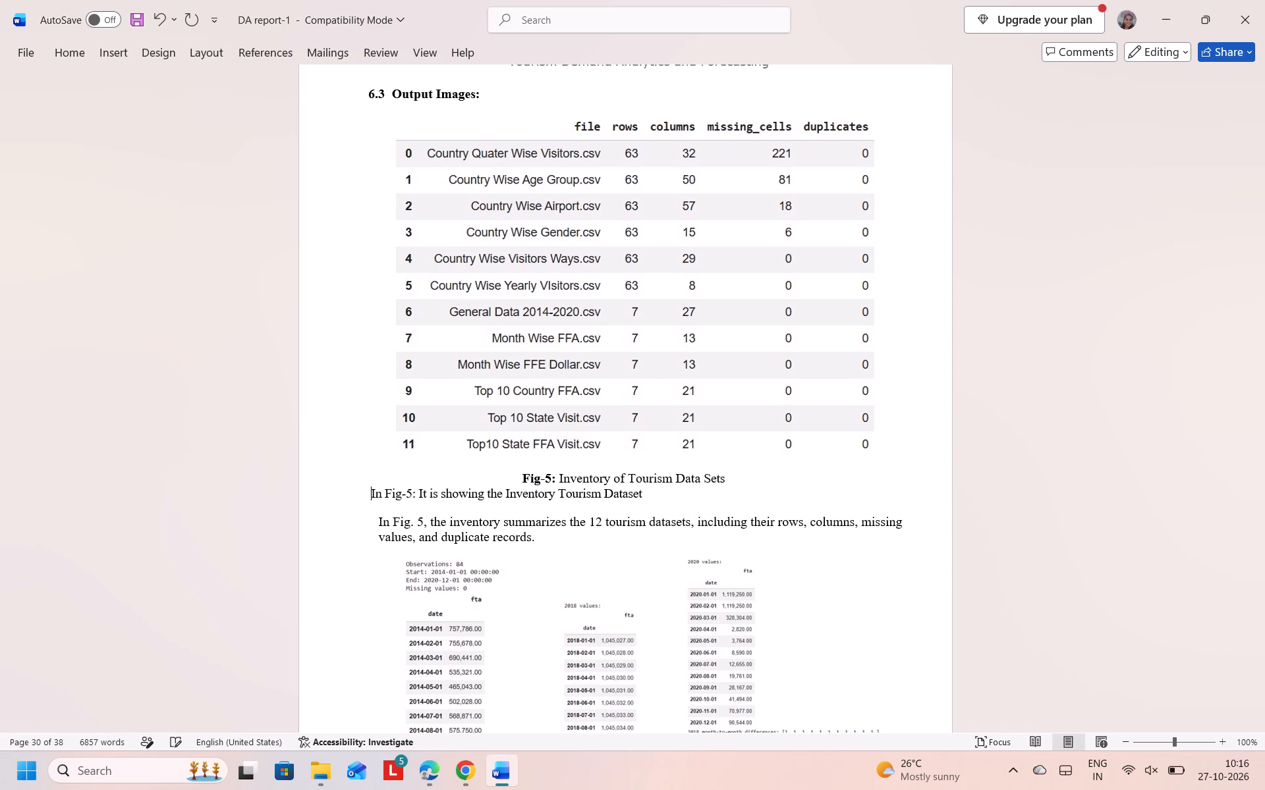
key("space")
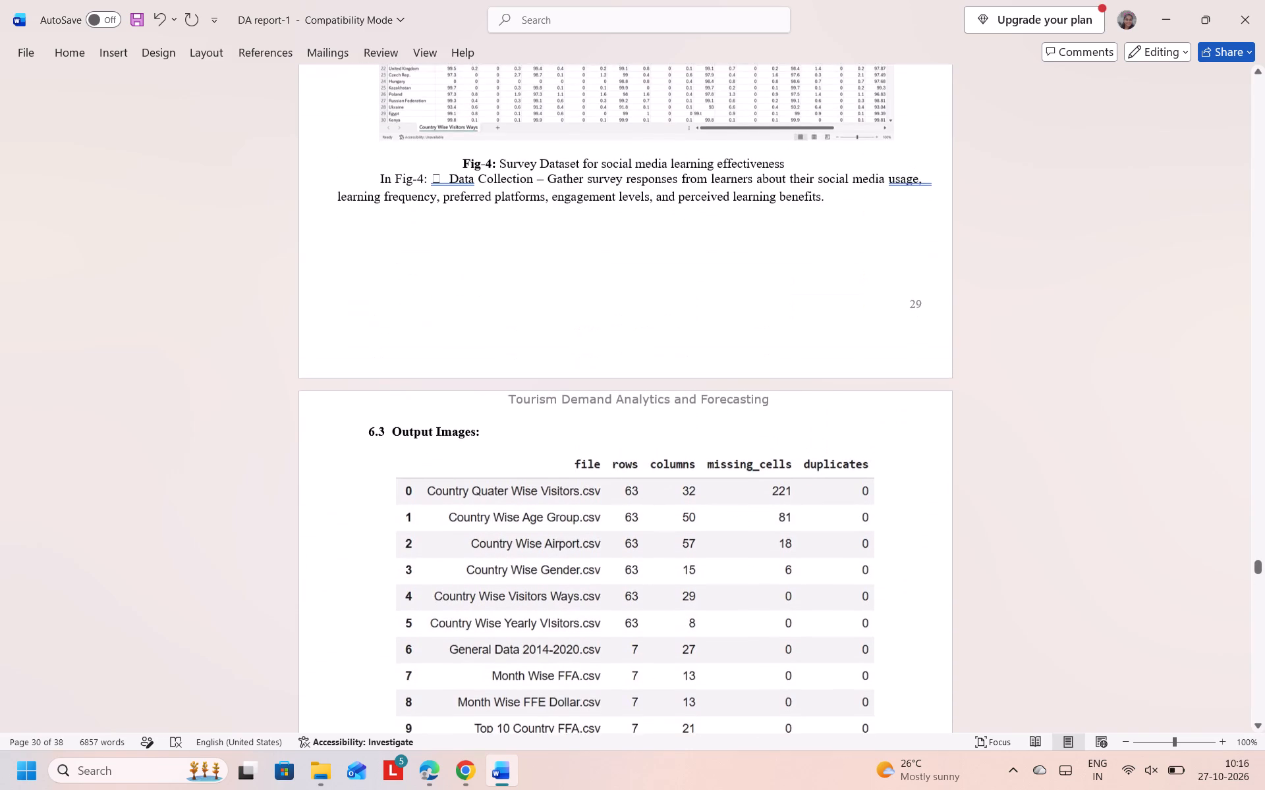
Delete the empty line below the "6.3 Output Images" heading.
left_click(387, 447)
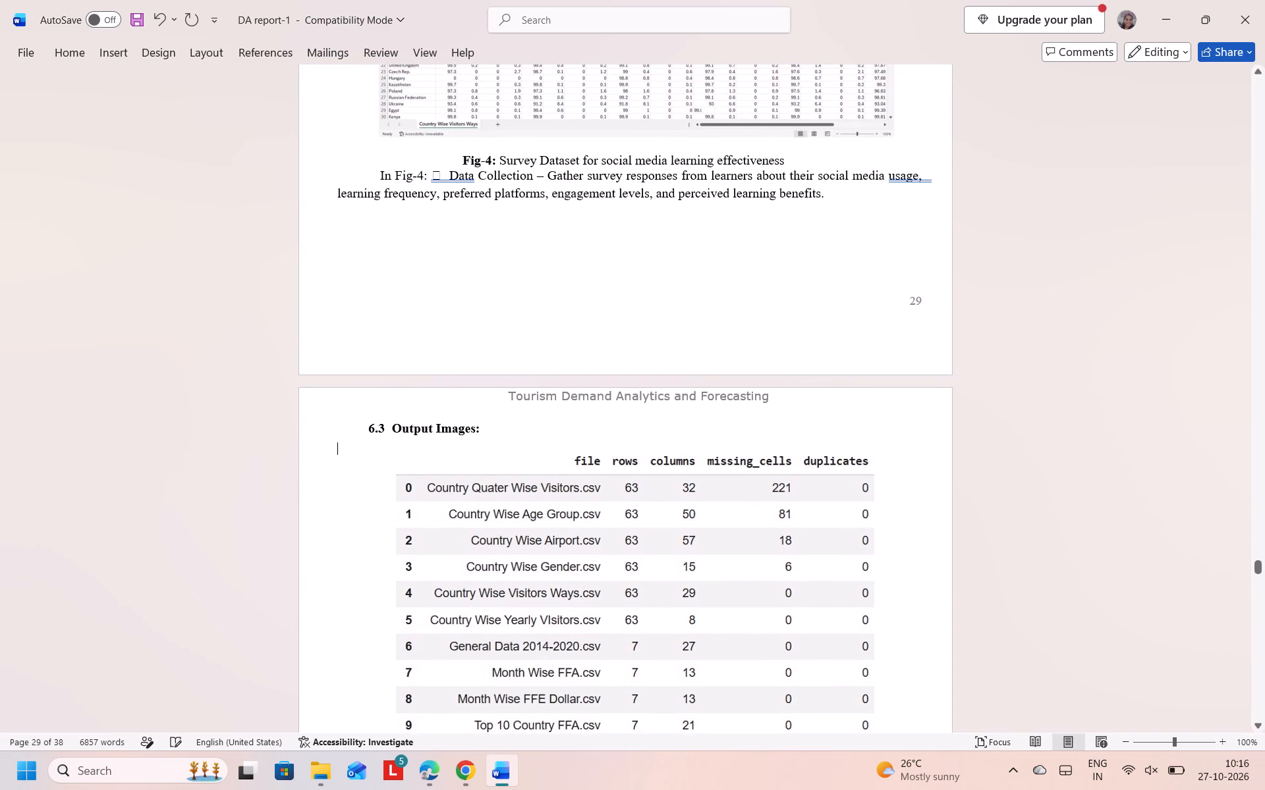
key("BackSpace")
Review the figures from Fig-5 onward through to the references for captions that lack a description.
scroll(387, 447, "down", 2)
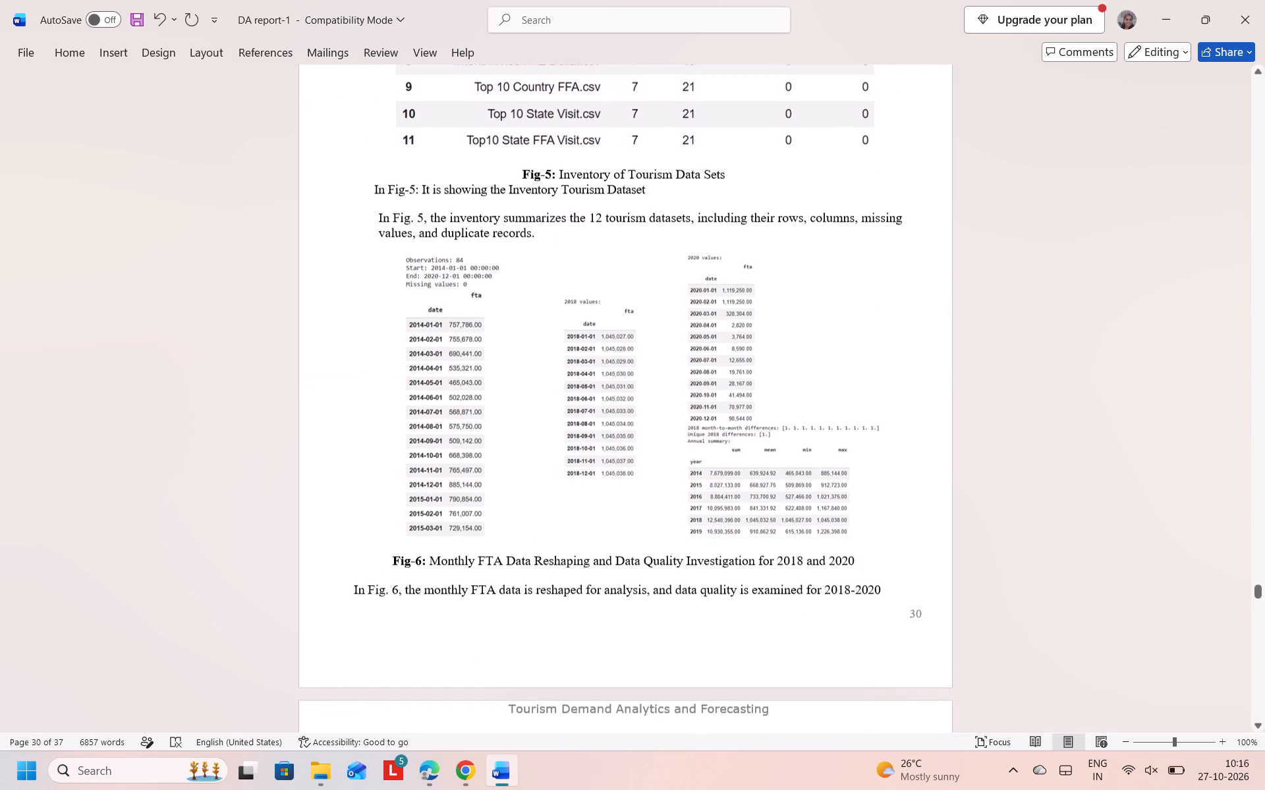
scroll(387, 447, "down", 3)
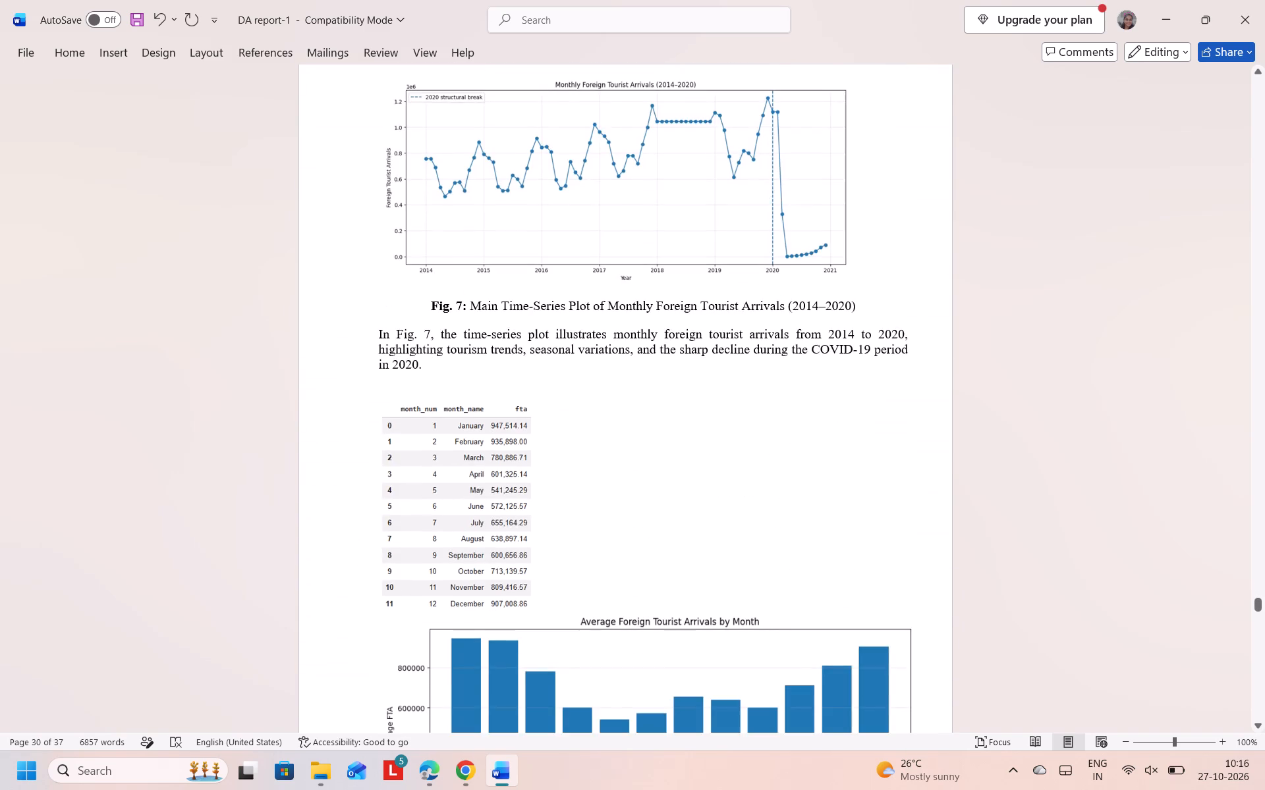
scroll(387, 447, "down", 2)
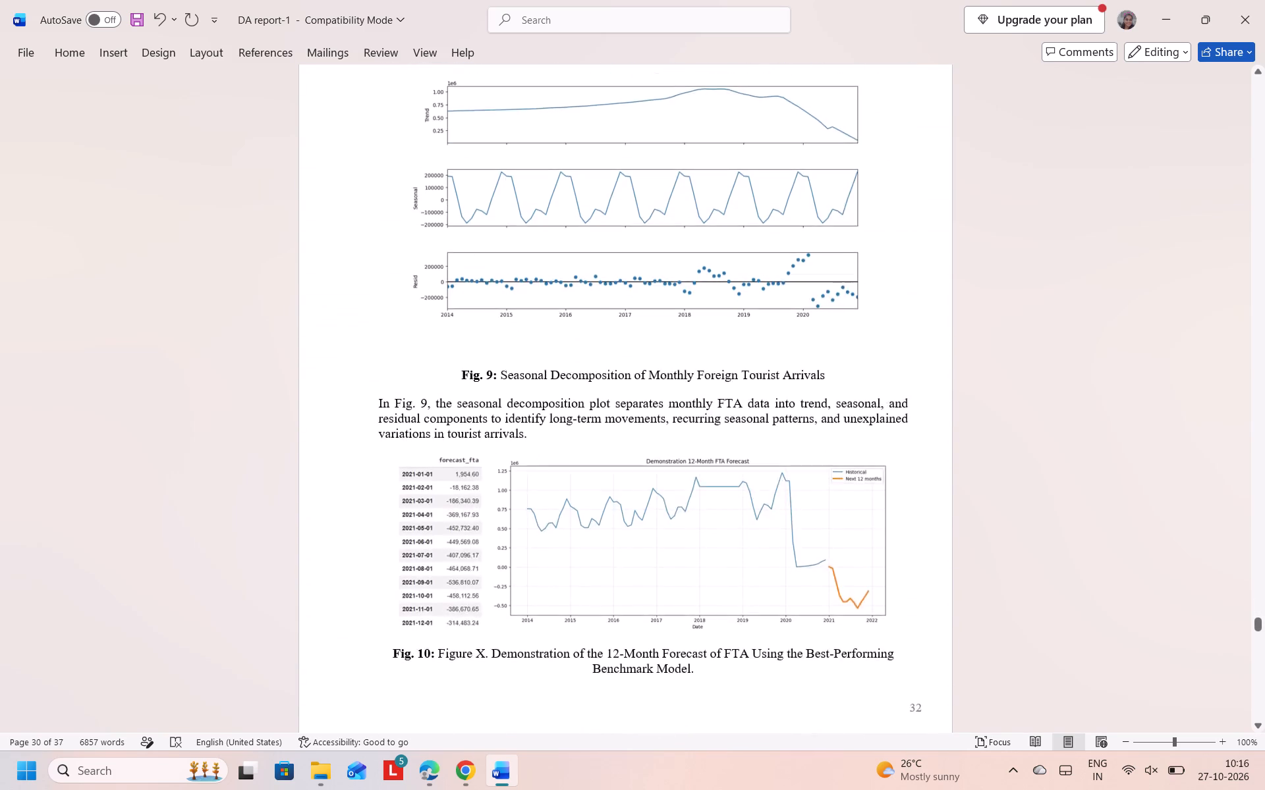
scroll(387, 447, "down", 3)
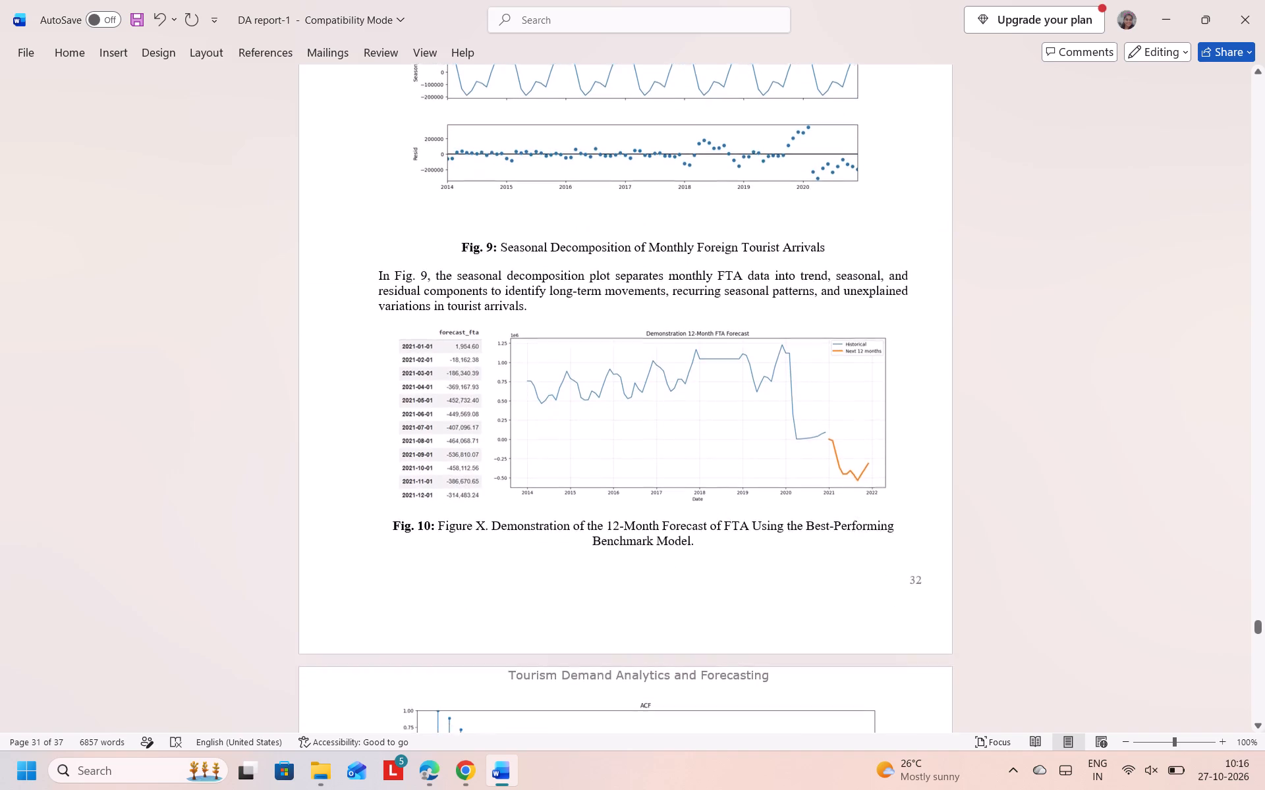
scroll(387, 447, "down", 5)
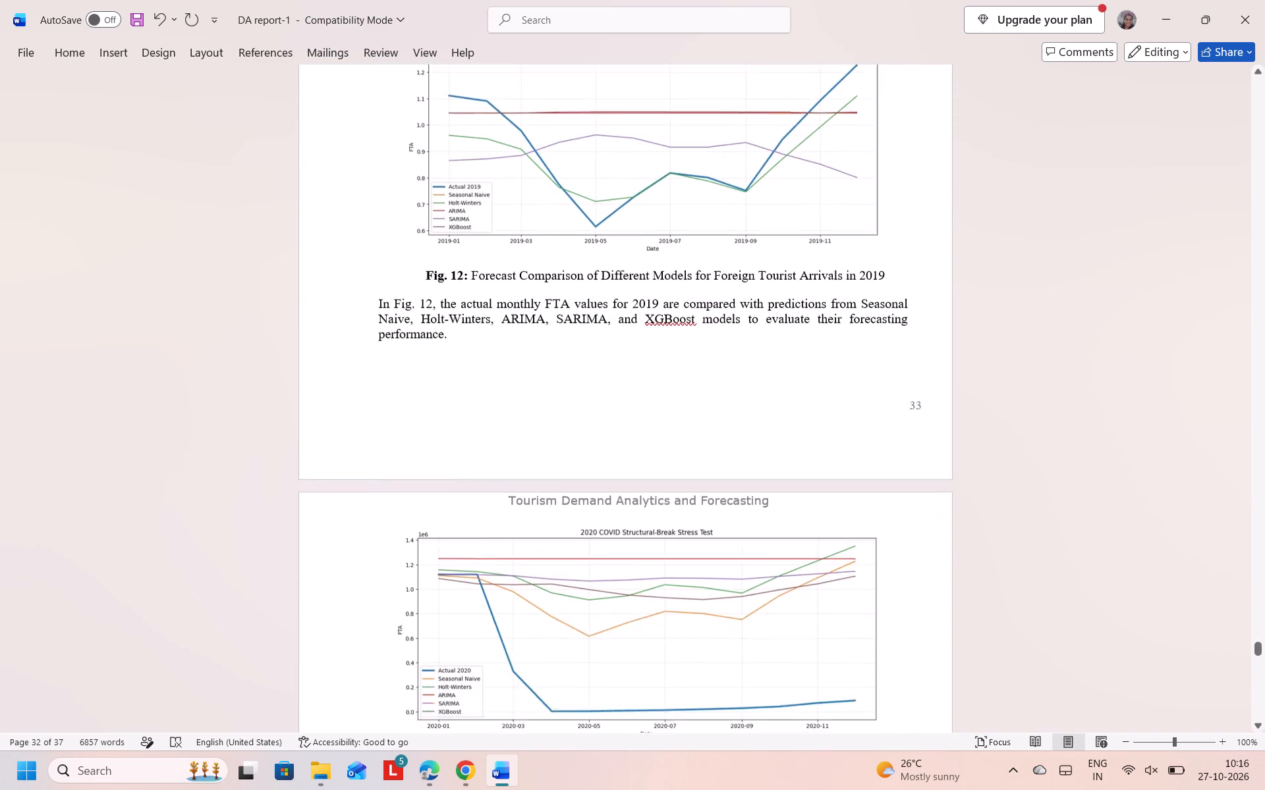
scroll(387, 447, "down", 2)
scroll(387, 447, "up", 1)
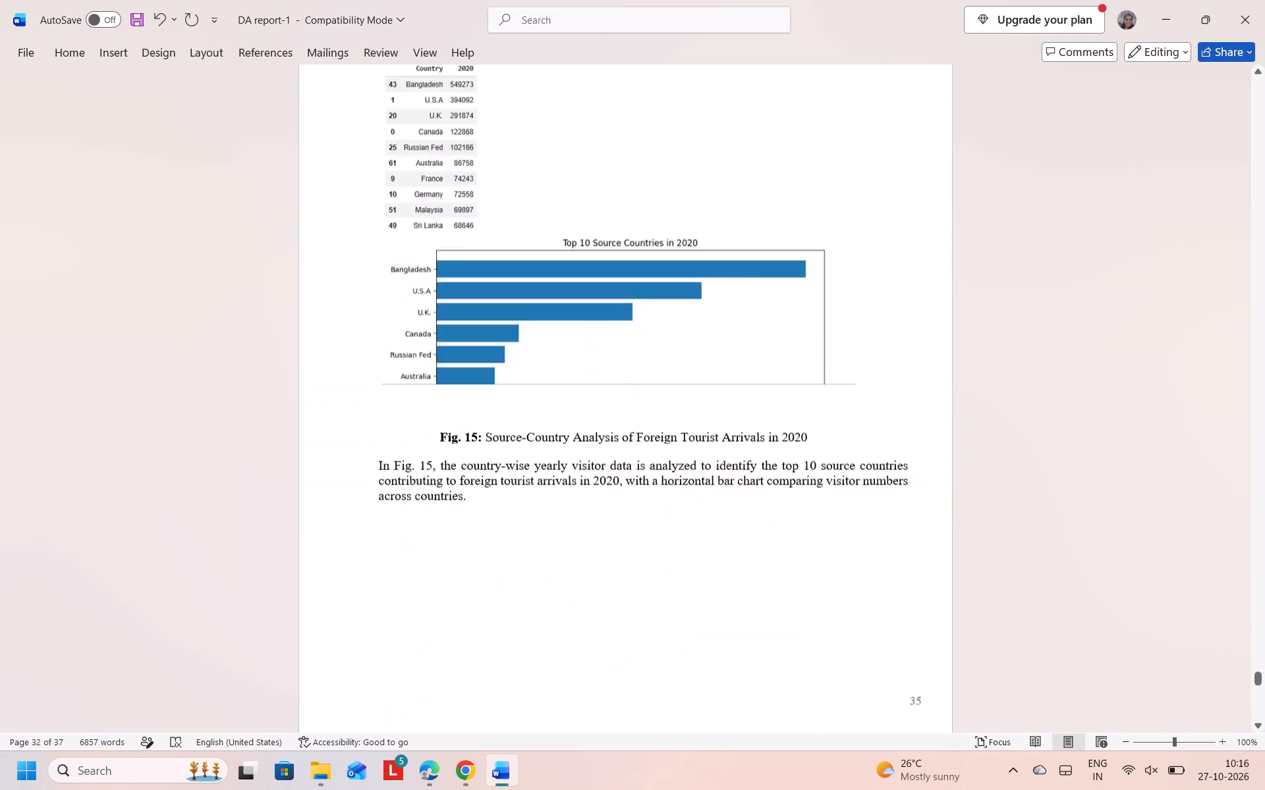
scroll(387, 447, "up", 2)
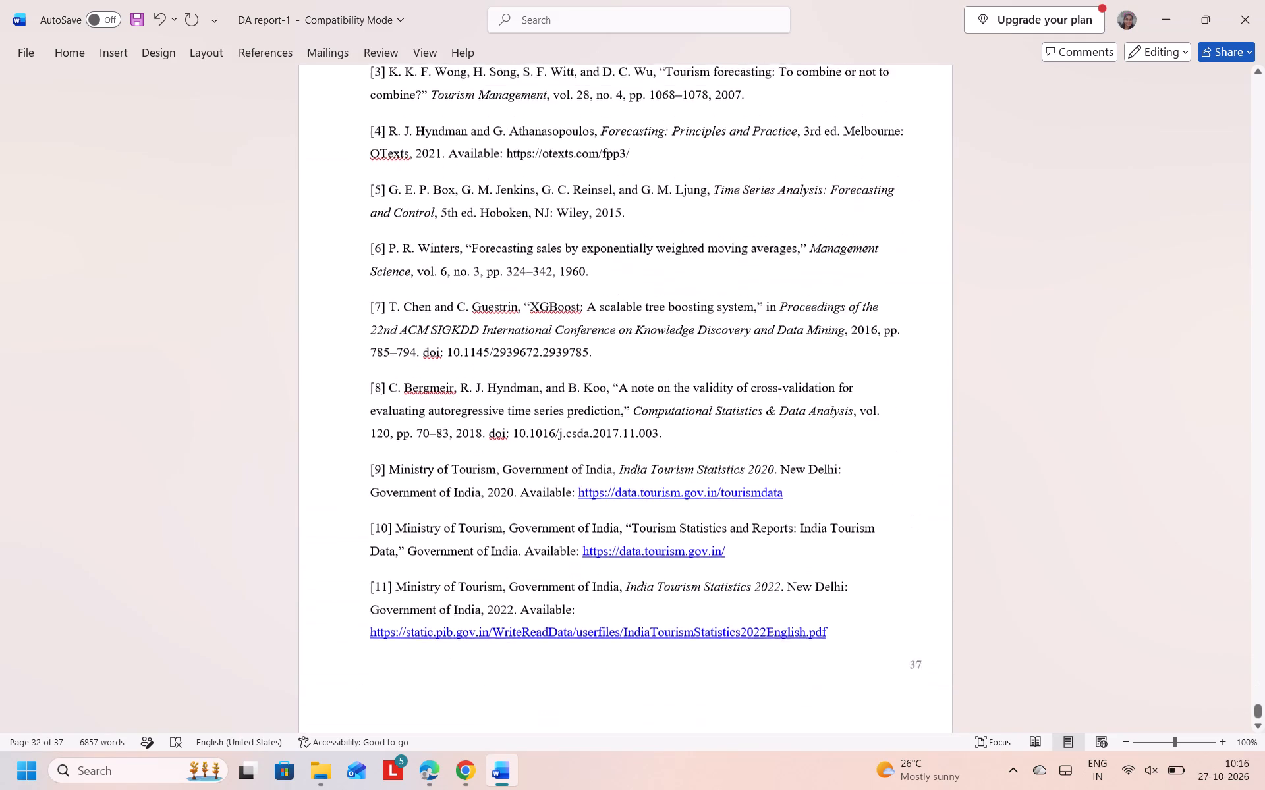
scroll(387, 447, "up", 1)
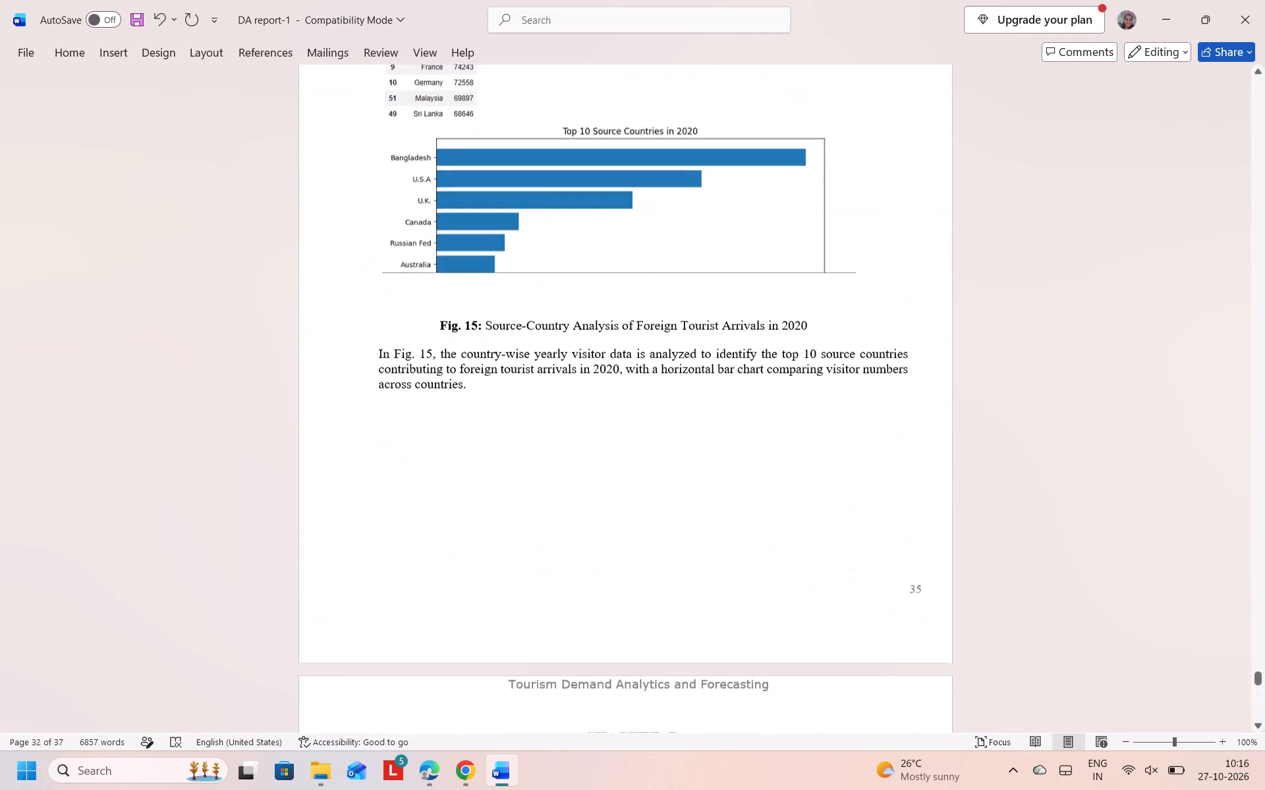
scroll(387, 447, "up", 2)
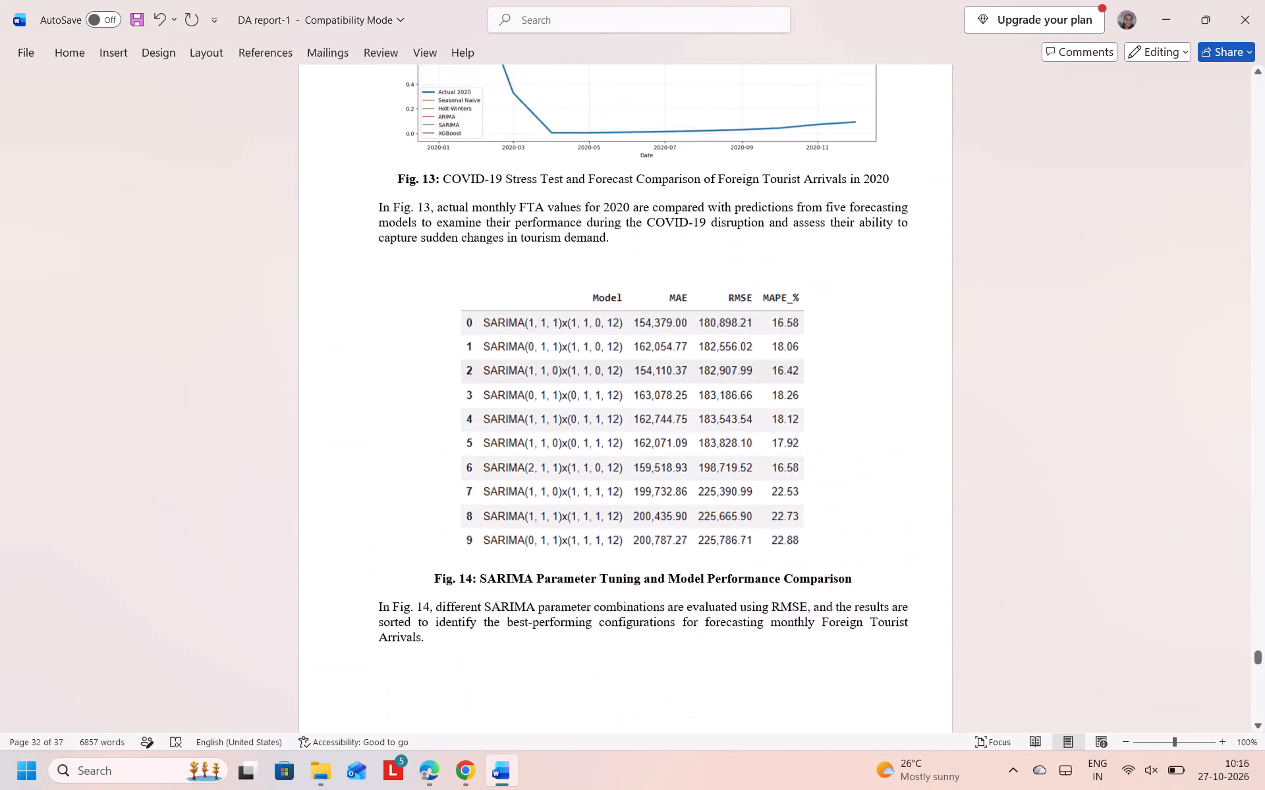
scroll(387, 447, "up", 2)
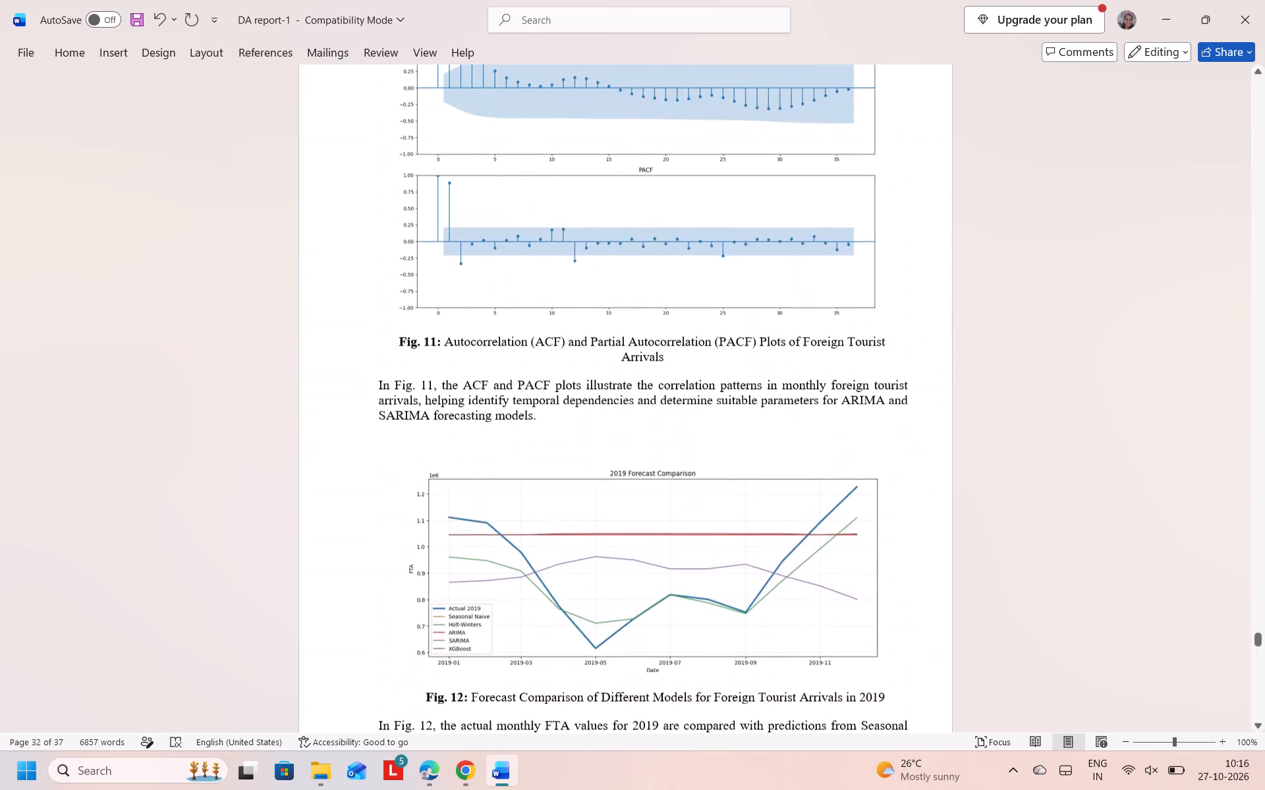
scroll(387, 447, "up", 2)
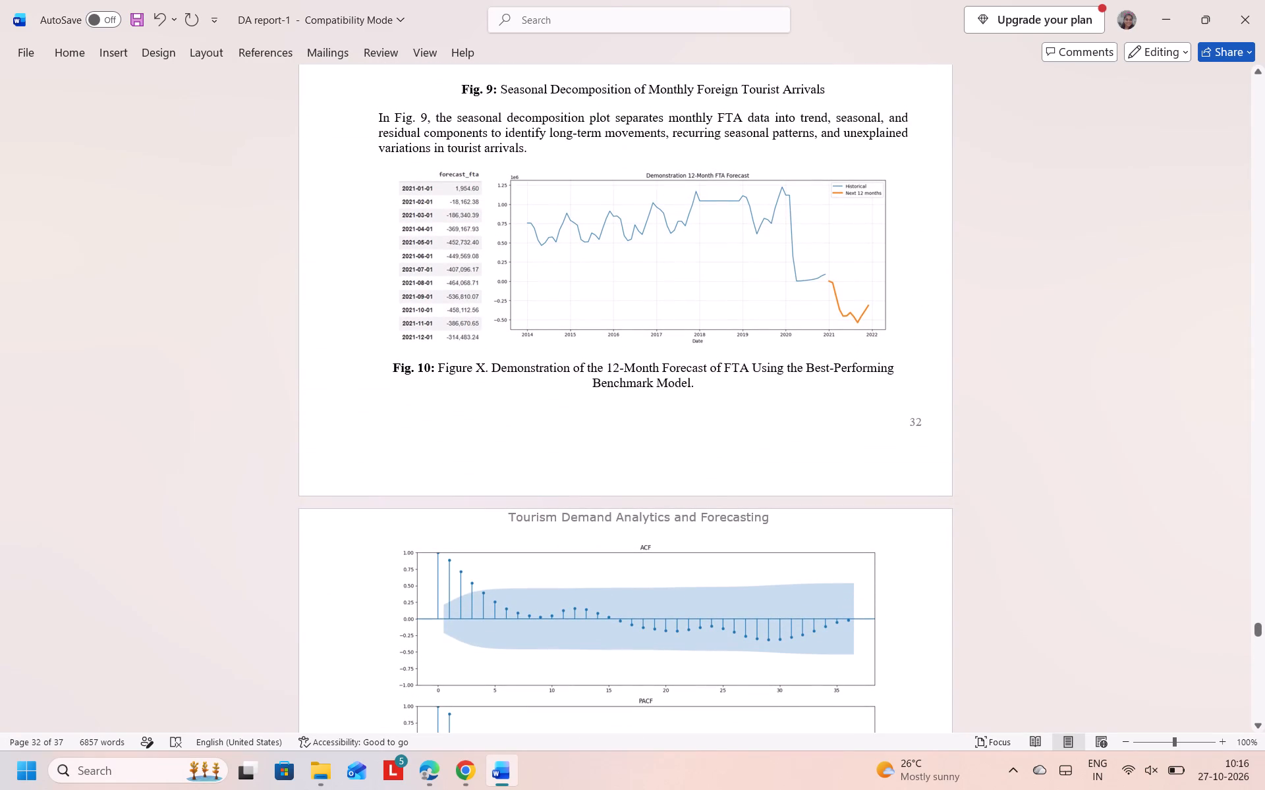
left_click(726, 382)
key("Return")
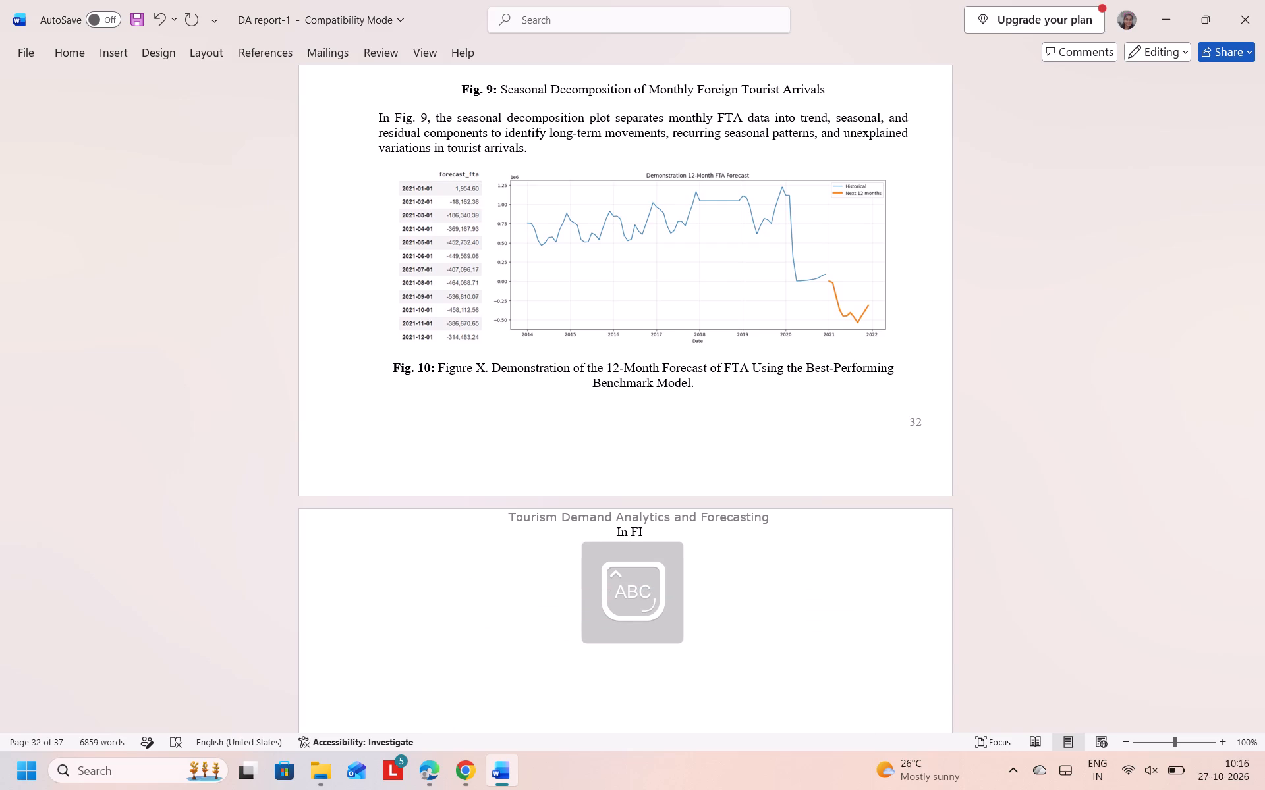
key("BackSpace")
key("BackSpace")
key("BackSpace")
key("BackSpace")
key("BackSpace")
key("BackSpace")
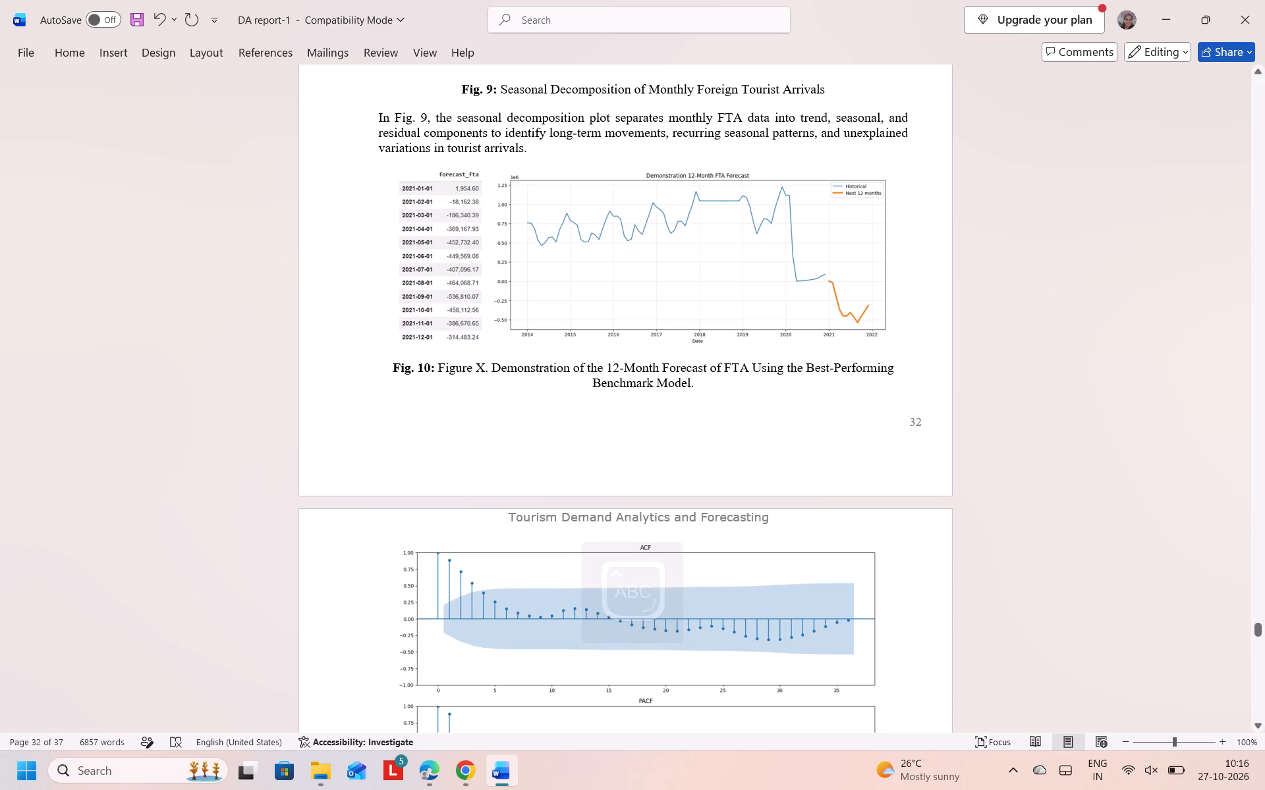
Remove the blank lines above the Fig. 8 caption at the start of page 32.
scroll(726, 382, "up", 1)
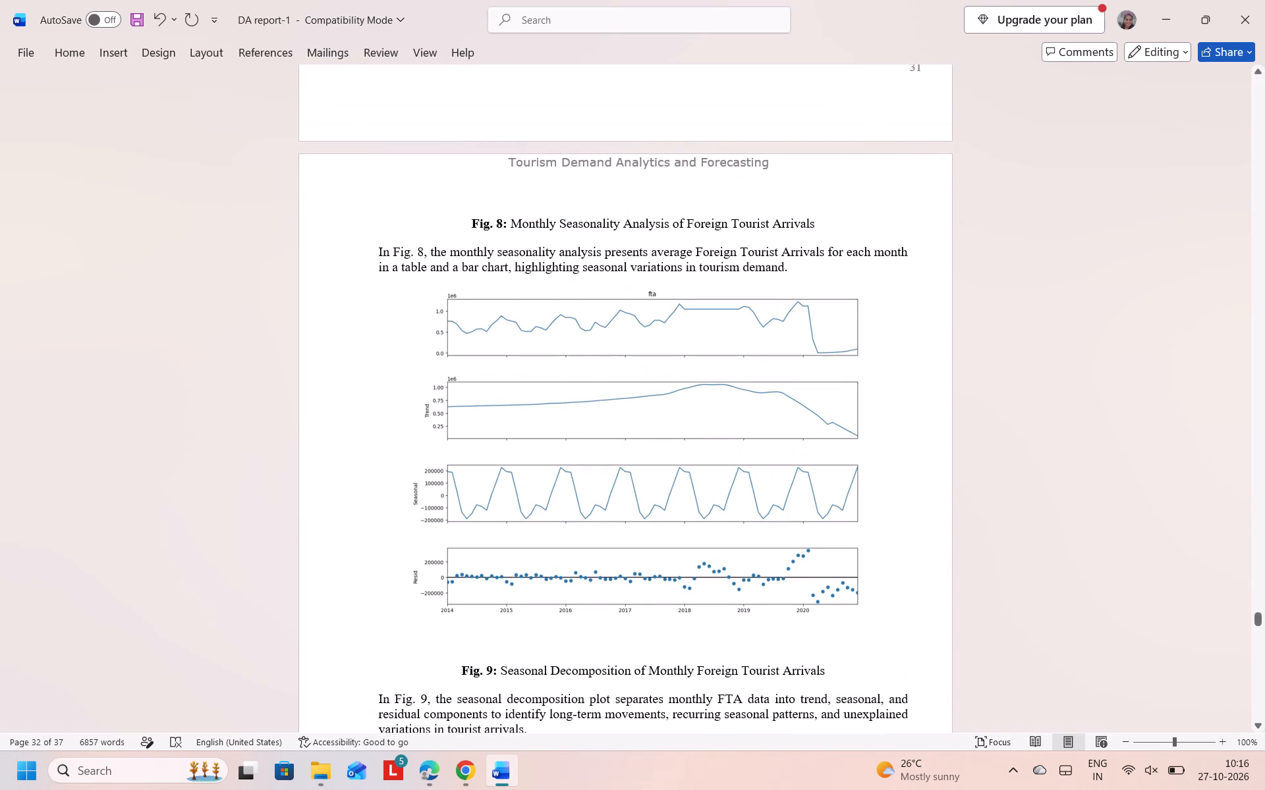
left_click(407, 190)
key("BackSpace")
key("BackSpace")
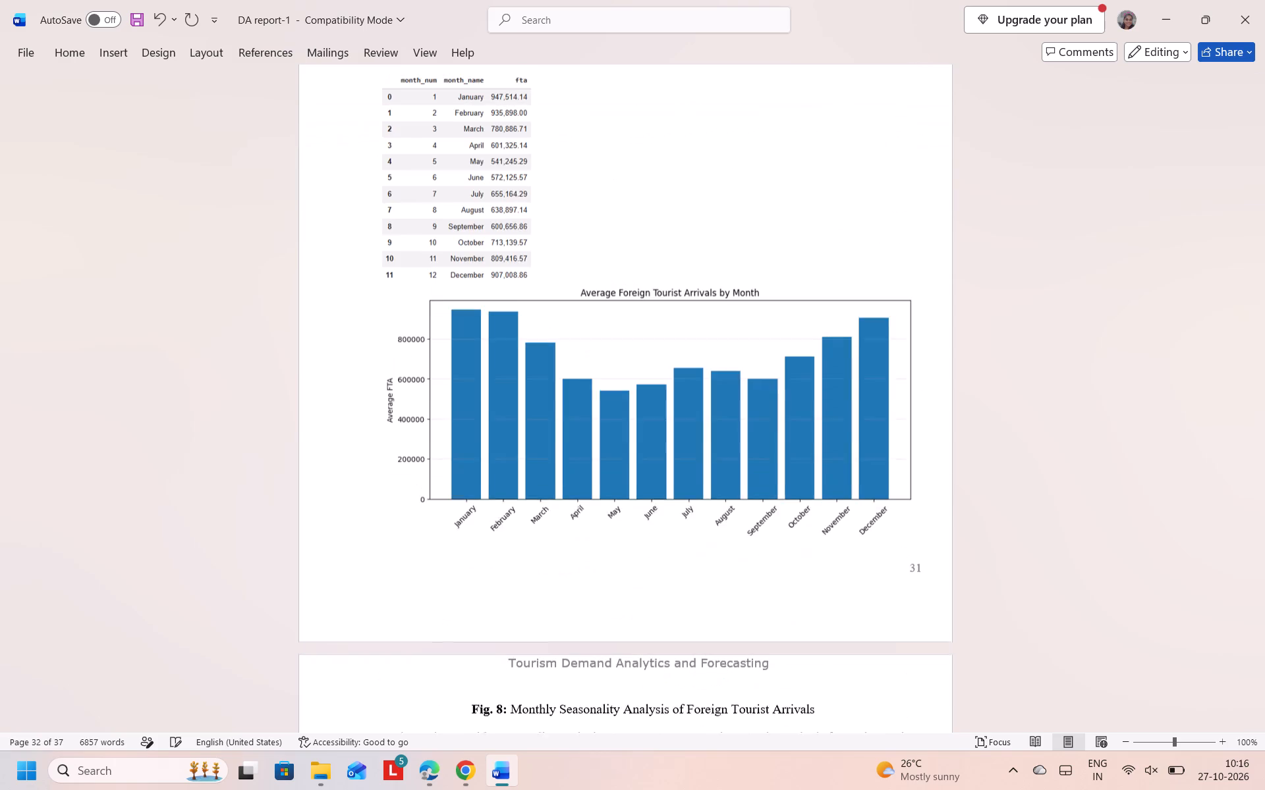
Add the description "In Fig-10: It is showing The 12 months forecasting" beneath the Fig. 10 caption.
scroll(407, 190, "down", 3)
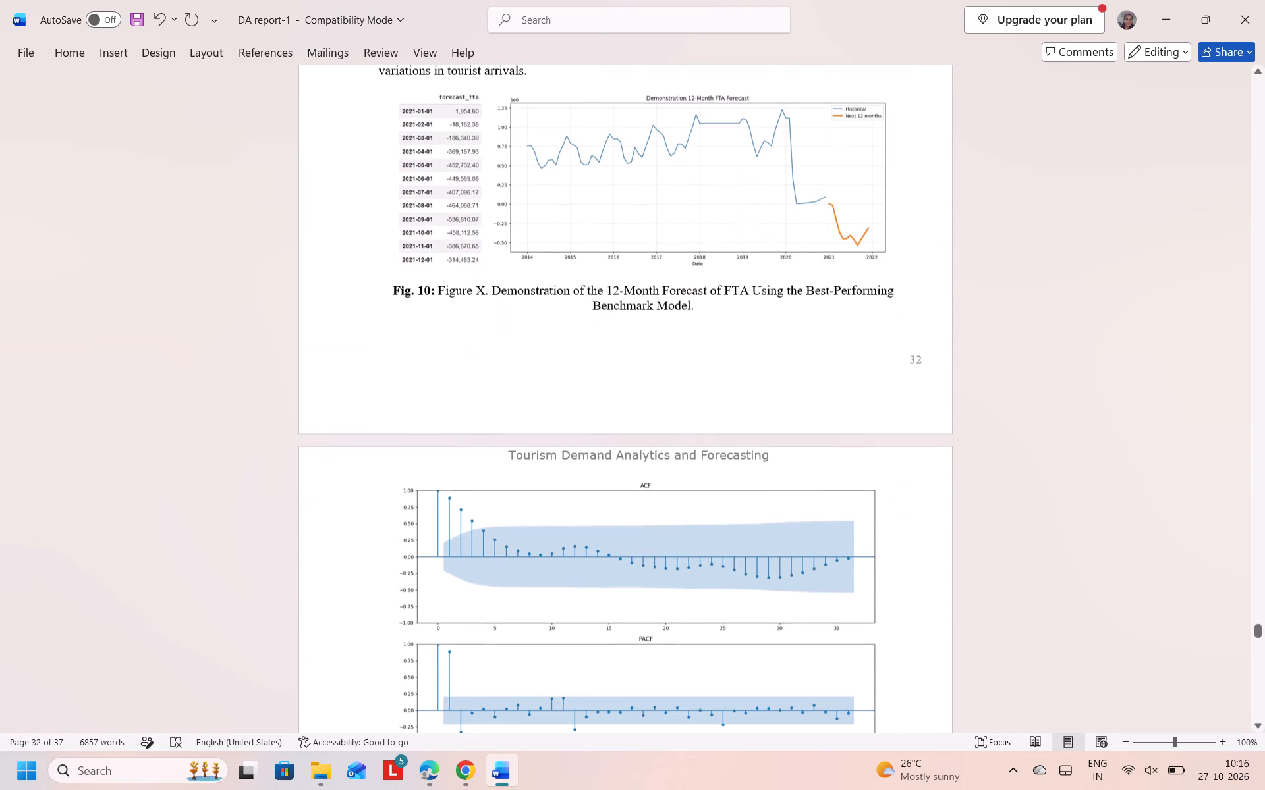
left_click(405, 339)
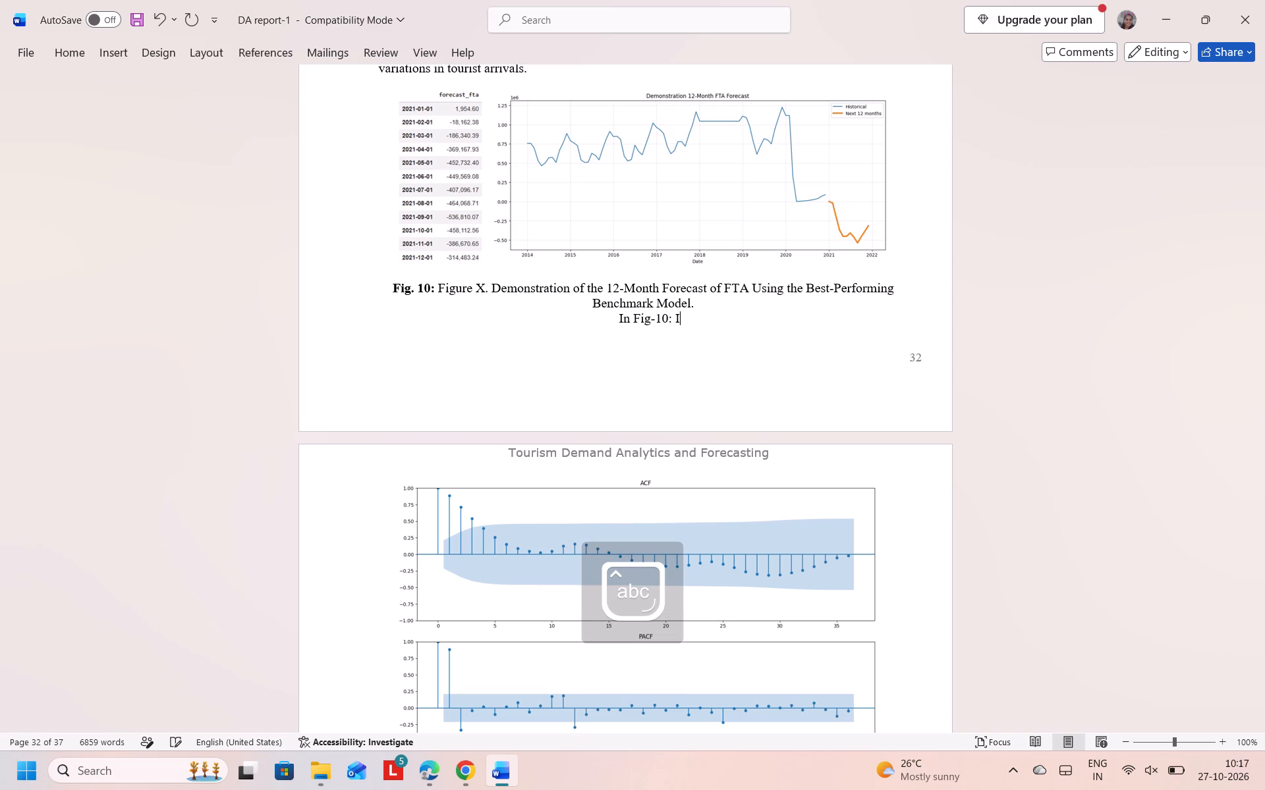
key("BackSpace")
type("is showing")
key("space")
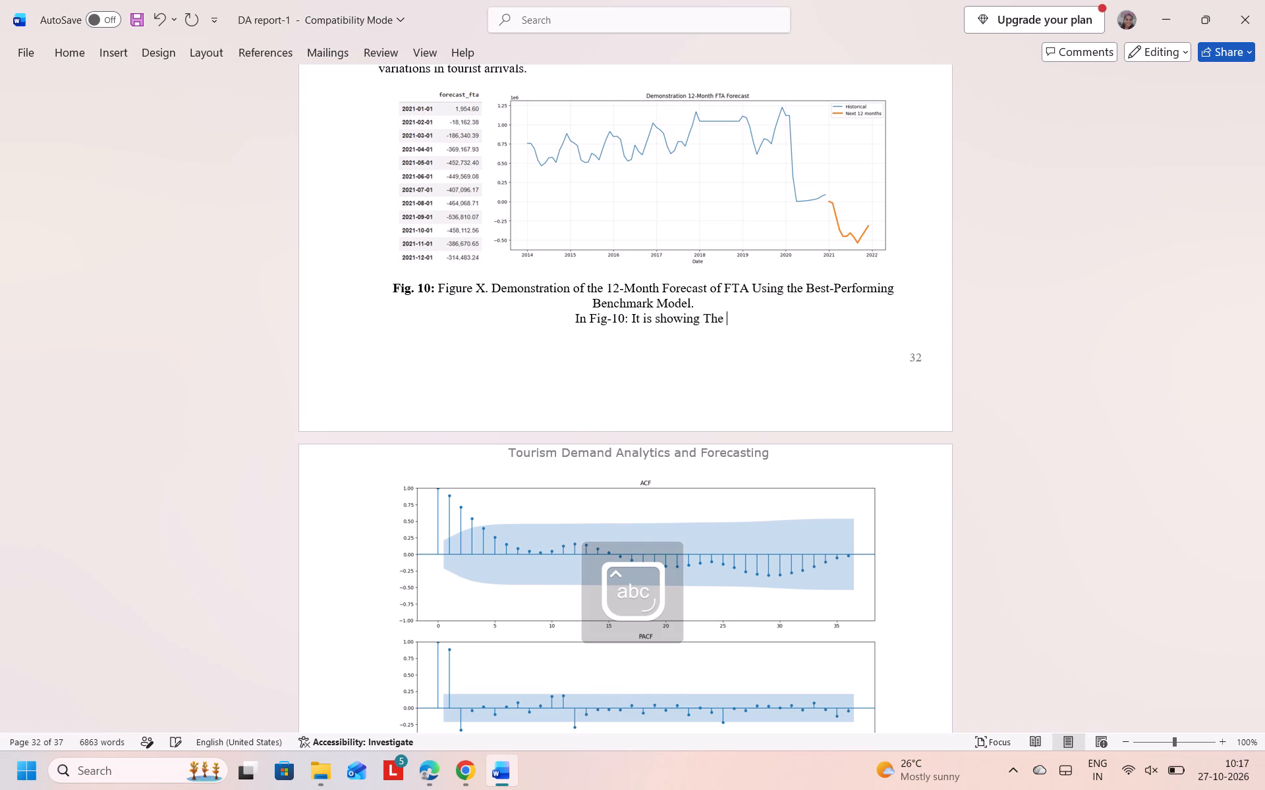
type("12 months fores")
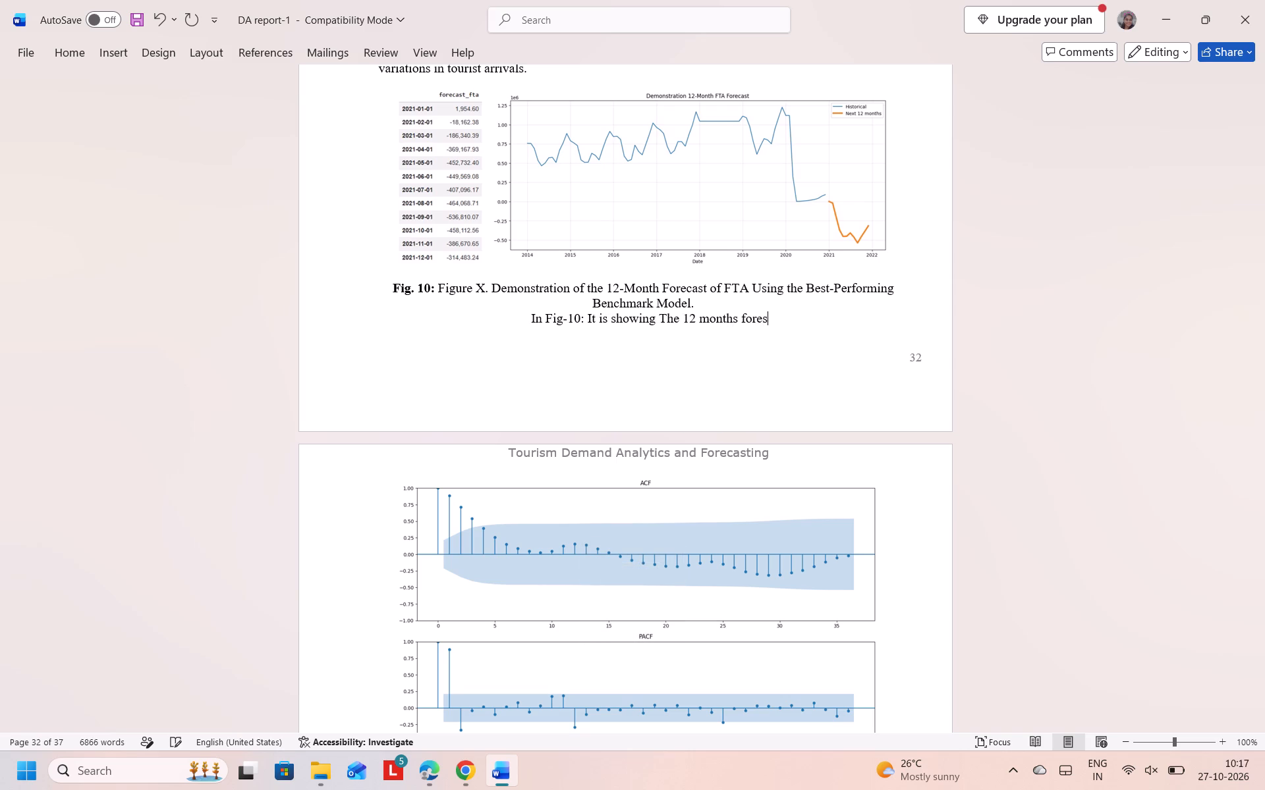
key("BackSpace")
type("castio")
key("BackSpace")
type("ng")
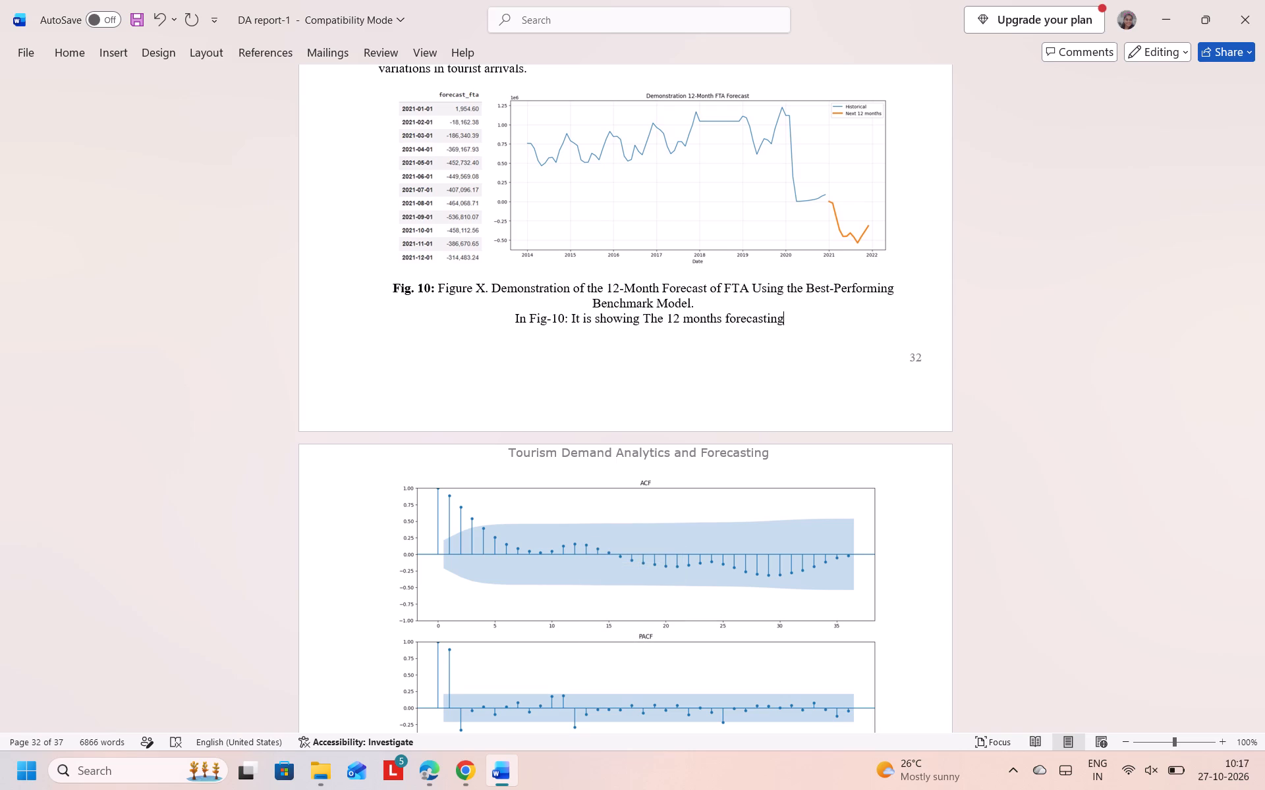
scroll(405, 339, "up", 4)
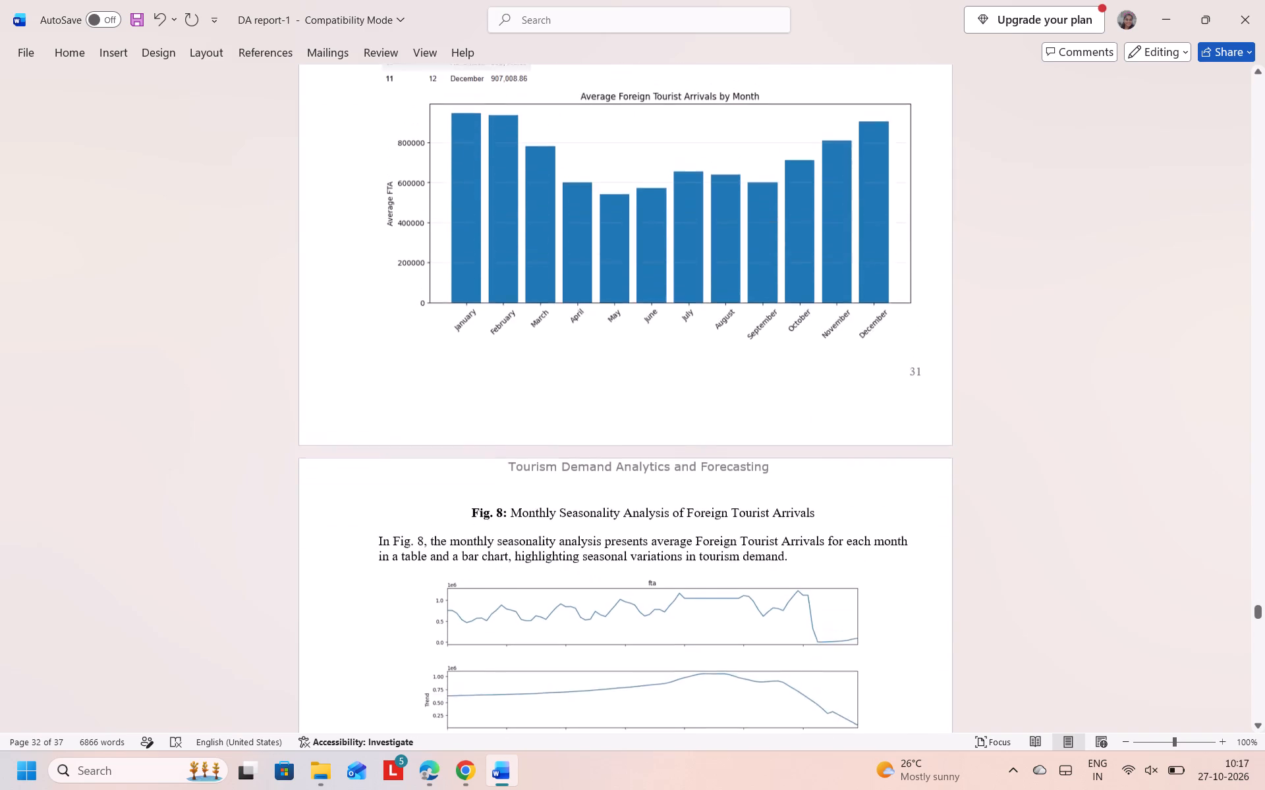
scroll(405, 339, "up", 7)
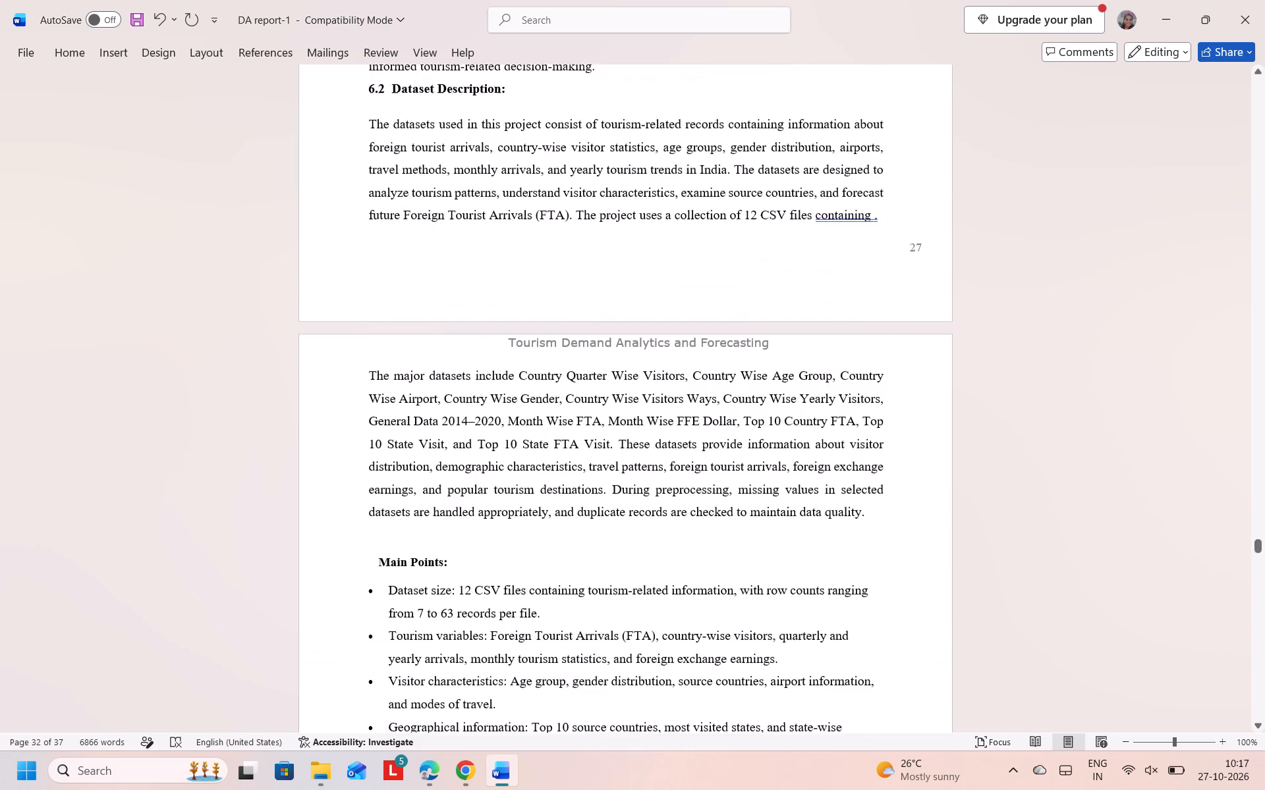
scroll(405, 339, "up", 5)
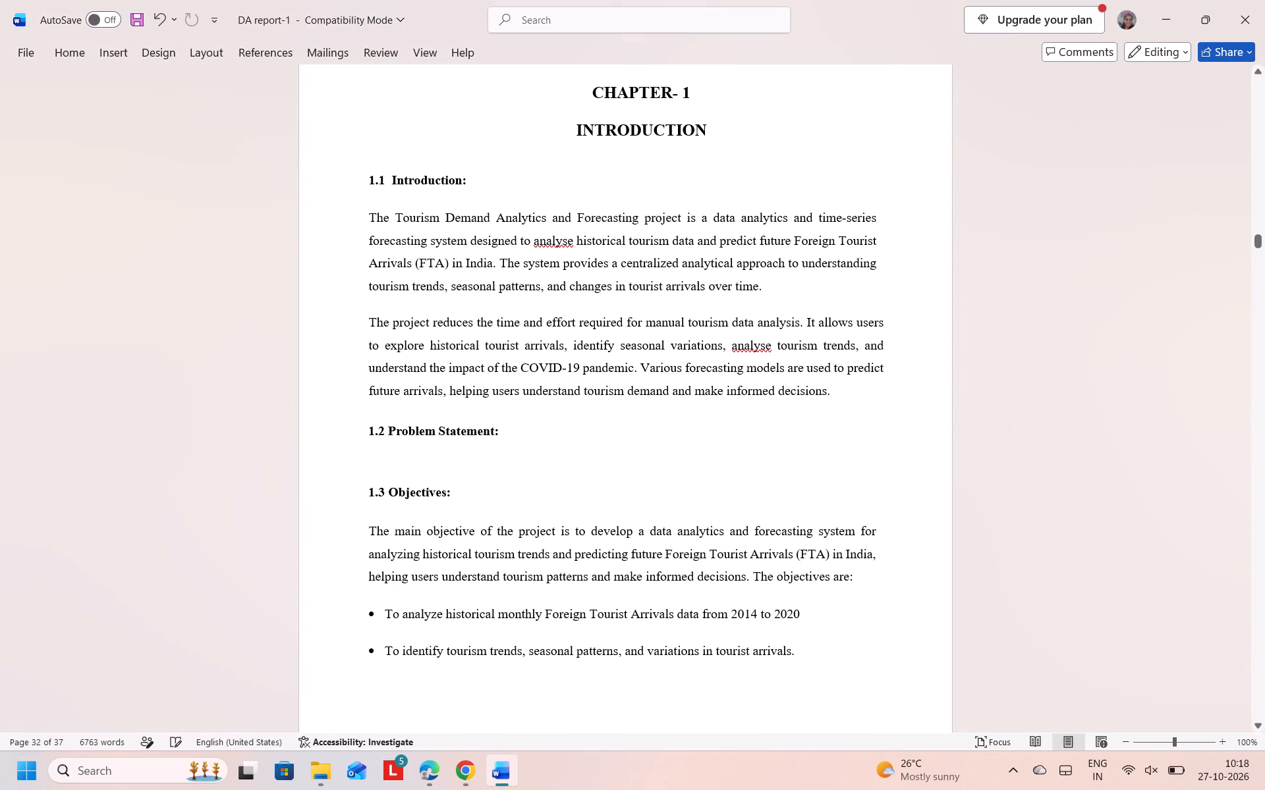
left_click(377, 454)
key("space")
key("space")
key("space")
key("ctrl+v")
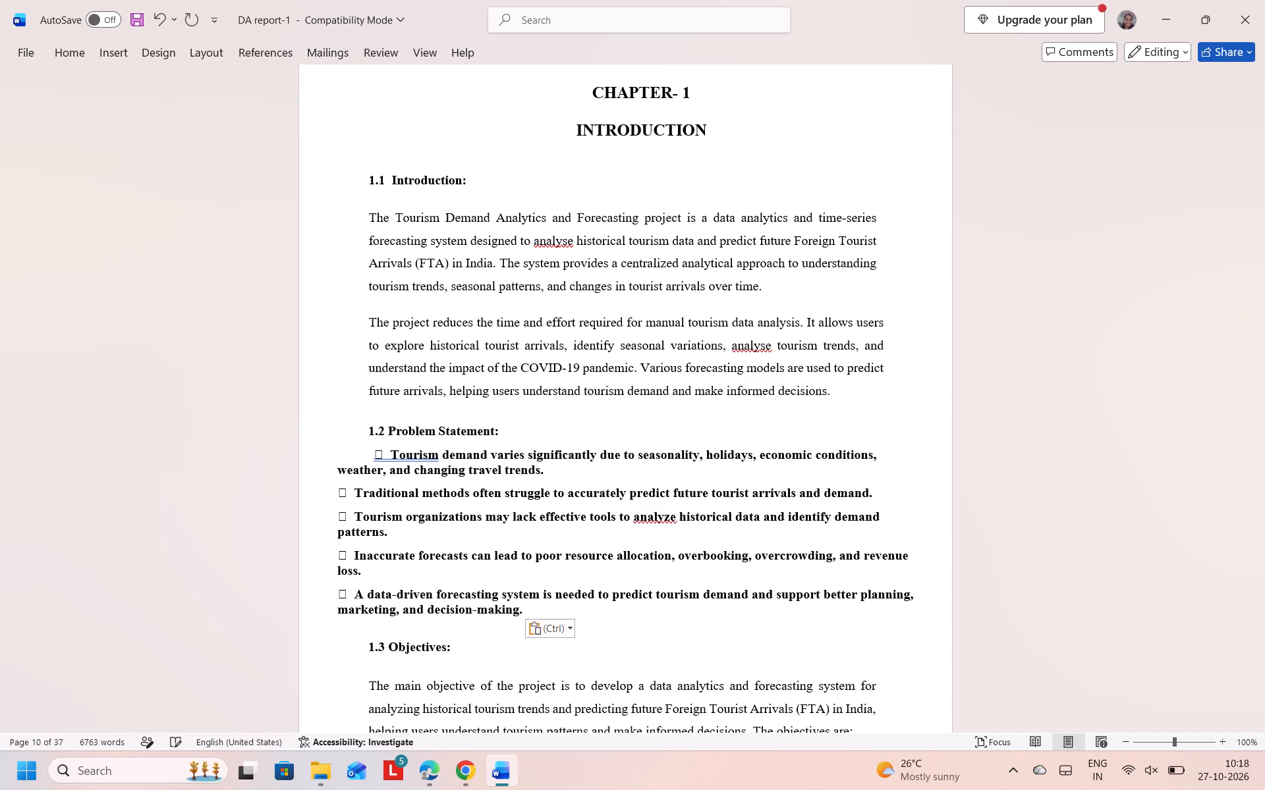
Remove the bold from the pasted problem statement points, justify them, and set their line spacing to 1.15.
left_click_drag(371, 448, 546, 612)
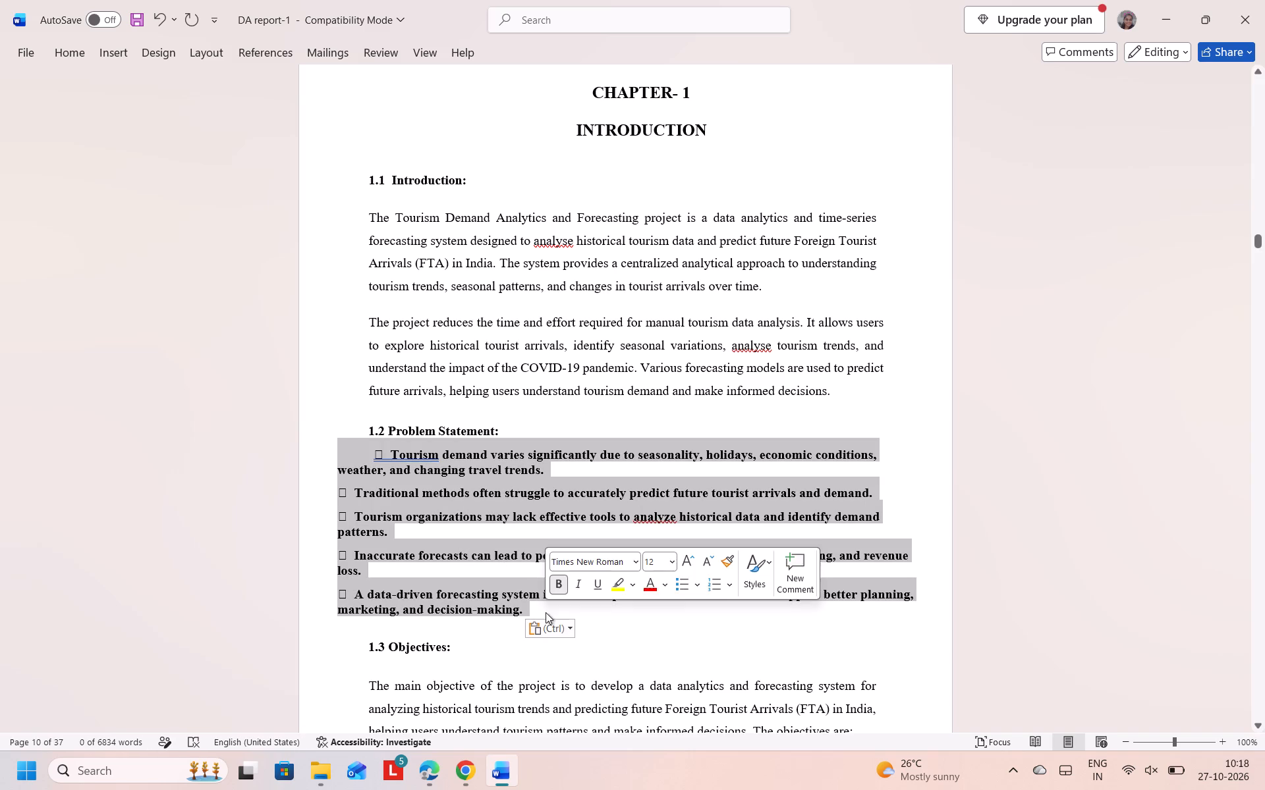
left_click(72, 49)
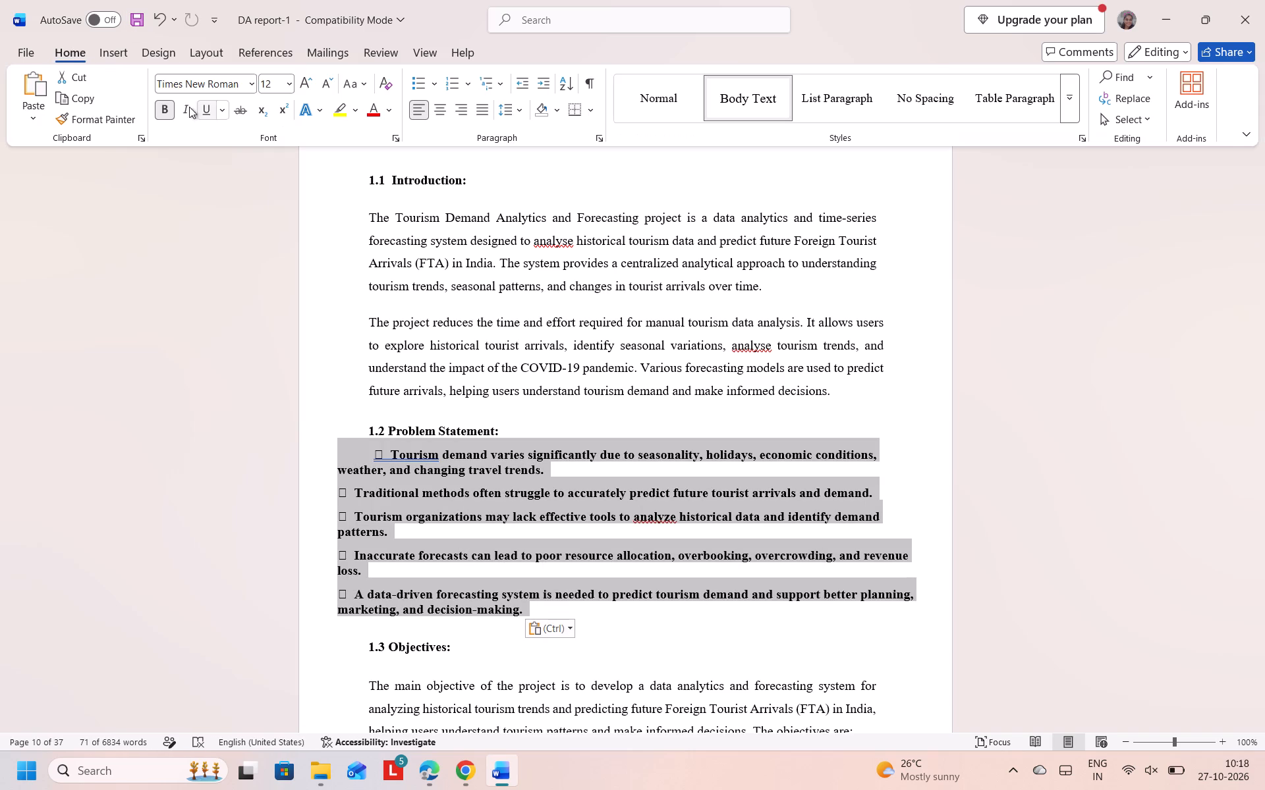
left_click(163, 107)
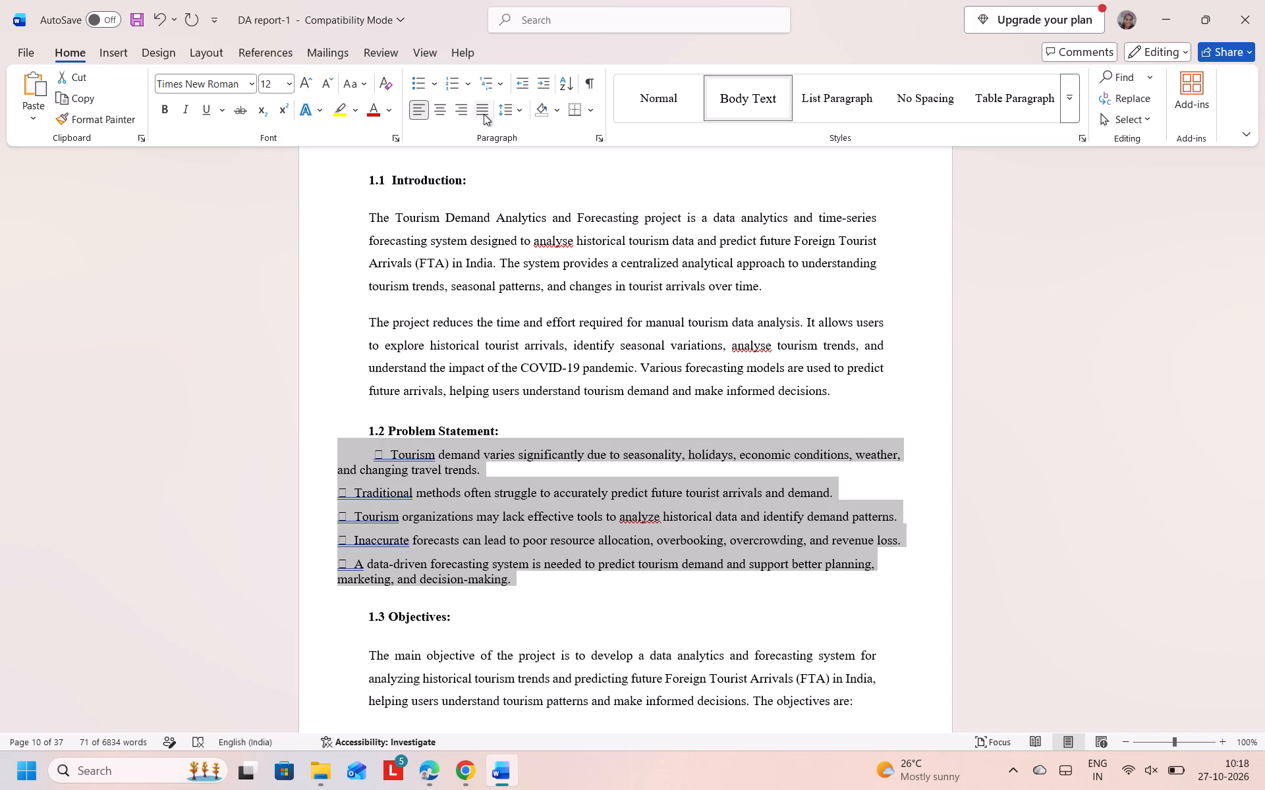
left_click(484, 114)
left_click_drag(514, 113, 531, 154)
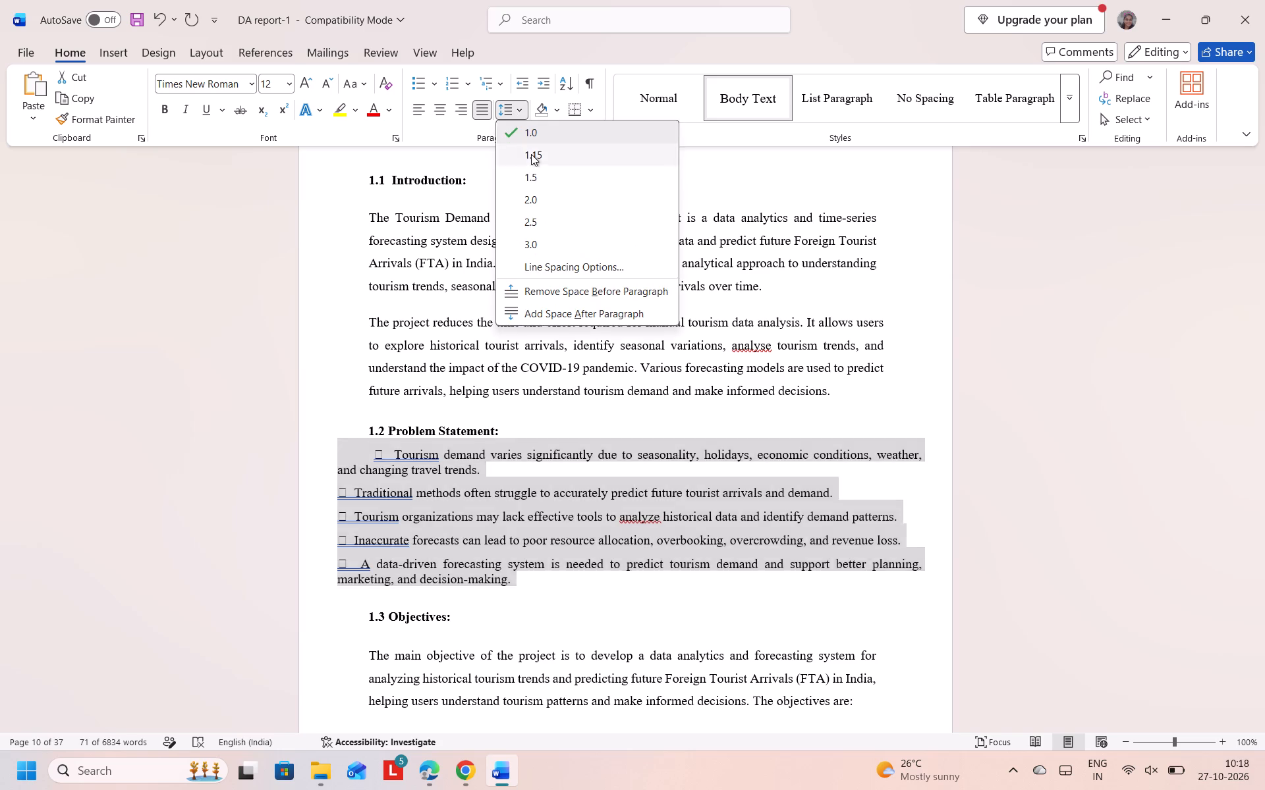
left_click_drag(531, 154, 531, 155)
left_click(531, 155)
Turn the problem statement points into a bulleted list using the solid round bullet from the library.
left_click(79, 51)
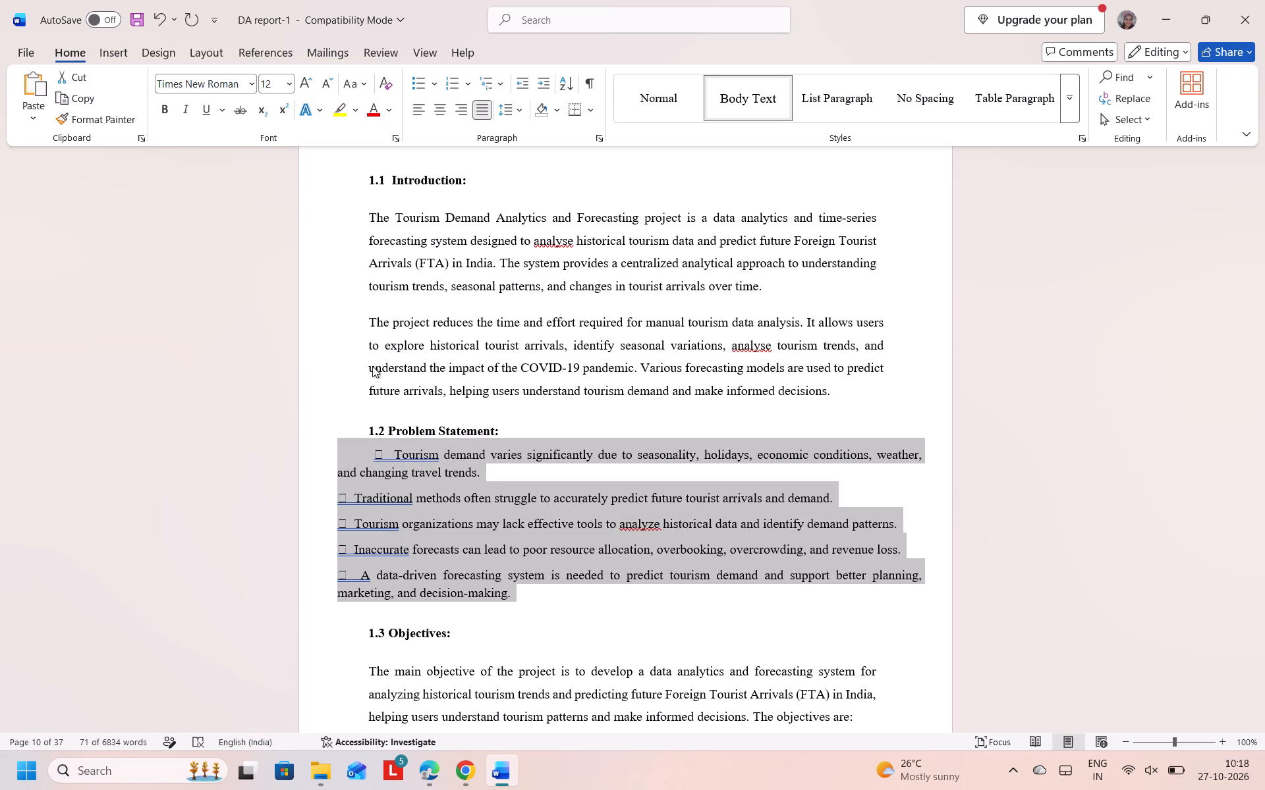
left_click(436, 86)
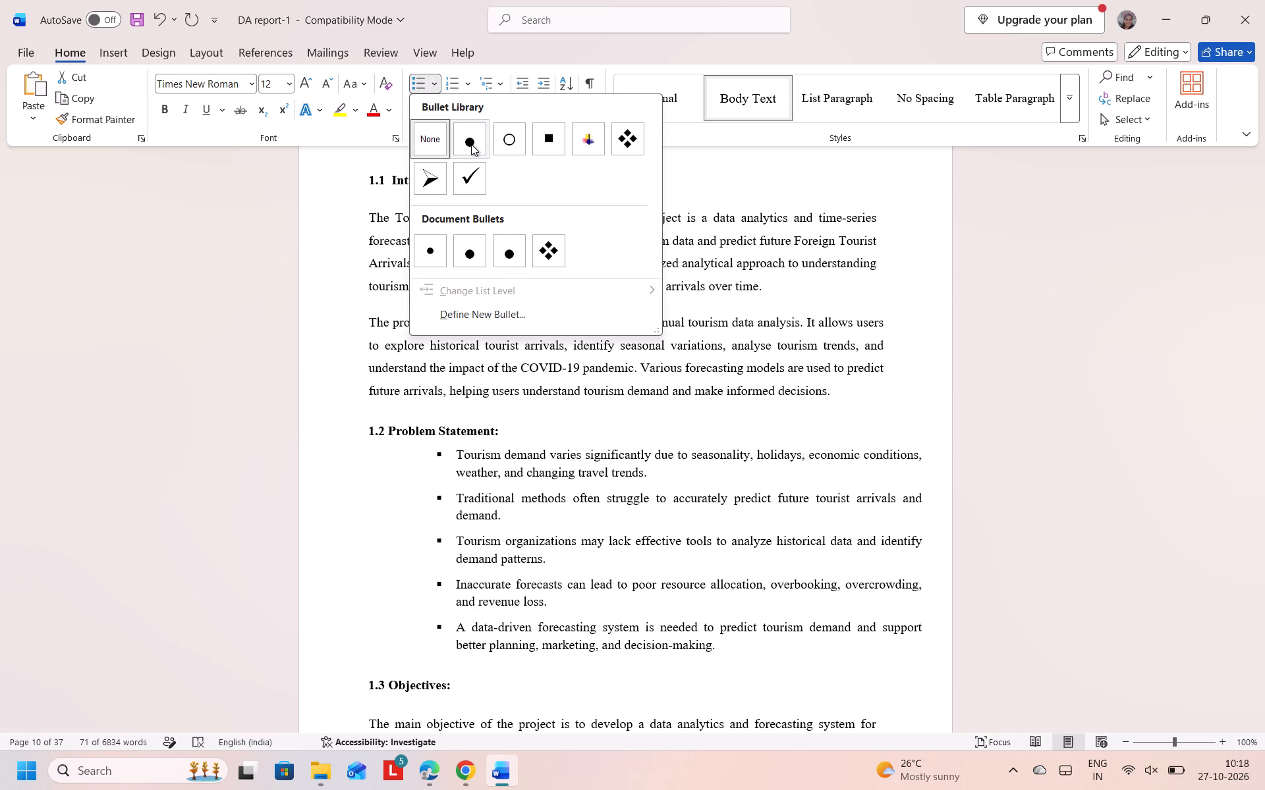
left_click(471, 144)
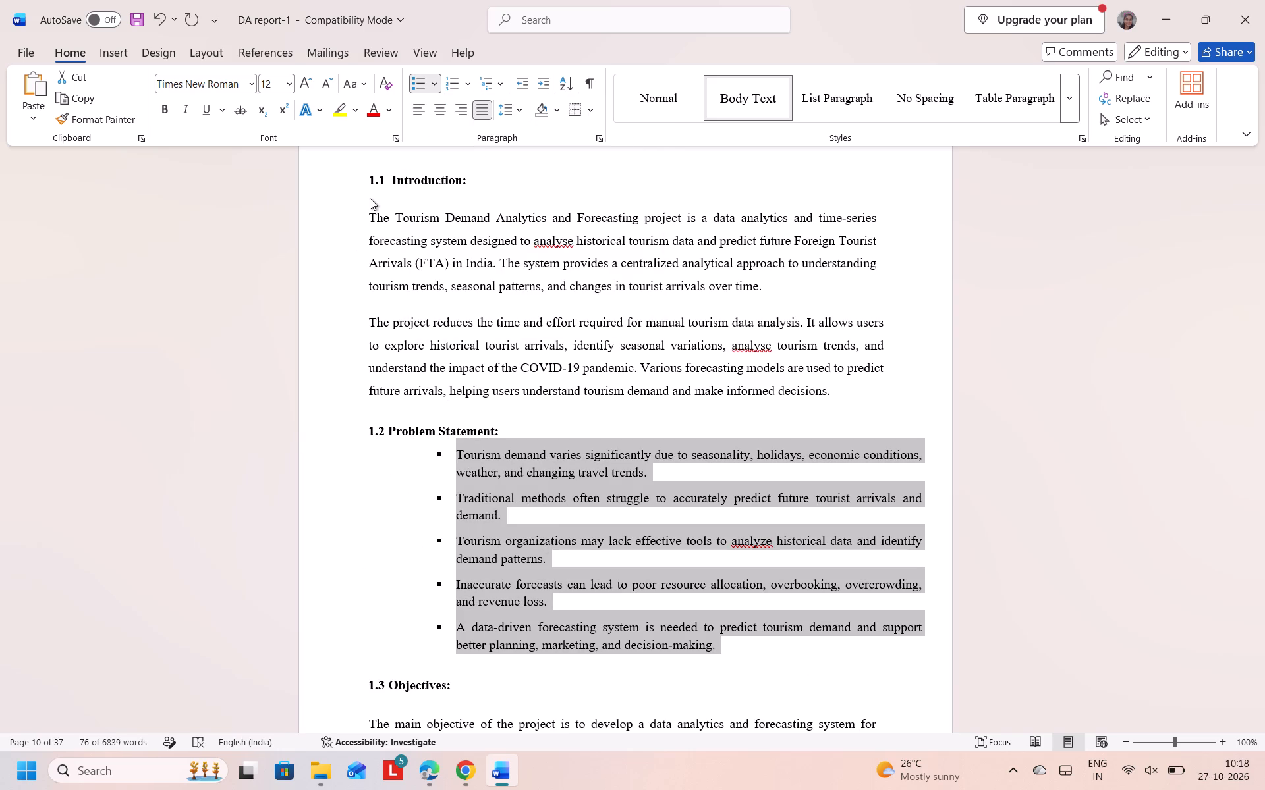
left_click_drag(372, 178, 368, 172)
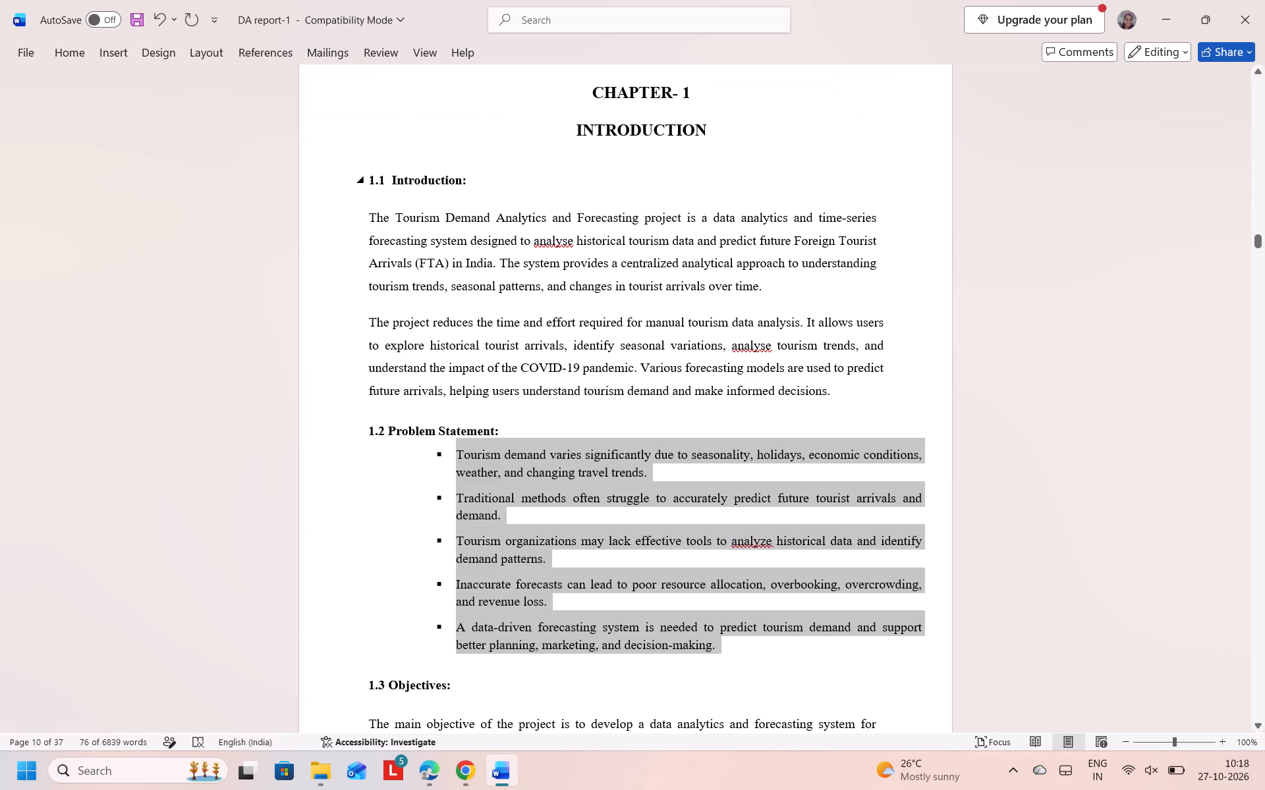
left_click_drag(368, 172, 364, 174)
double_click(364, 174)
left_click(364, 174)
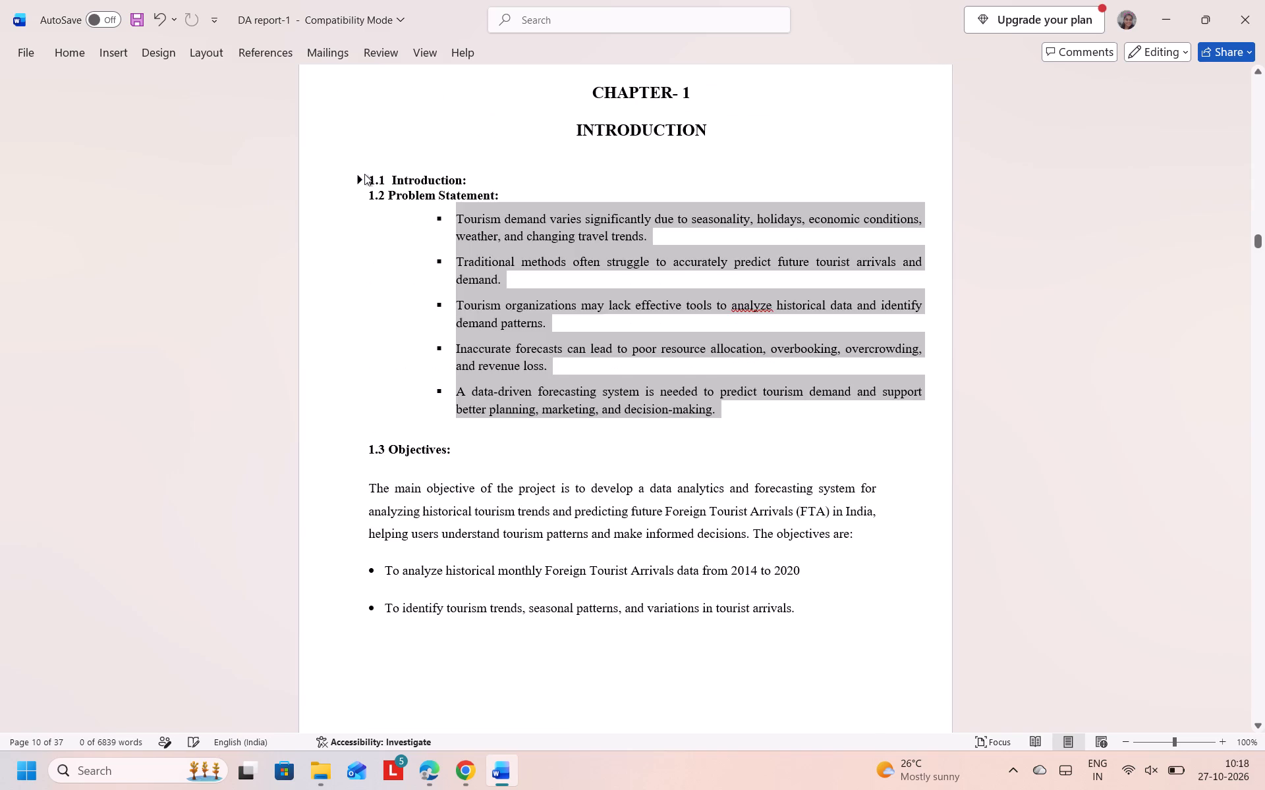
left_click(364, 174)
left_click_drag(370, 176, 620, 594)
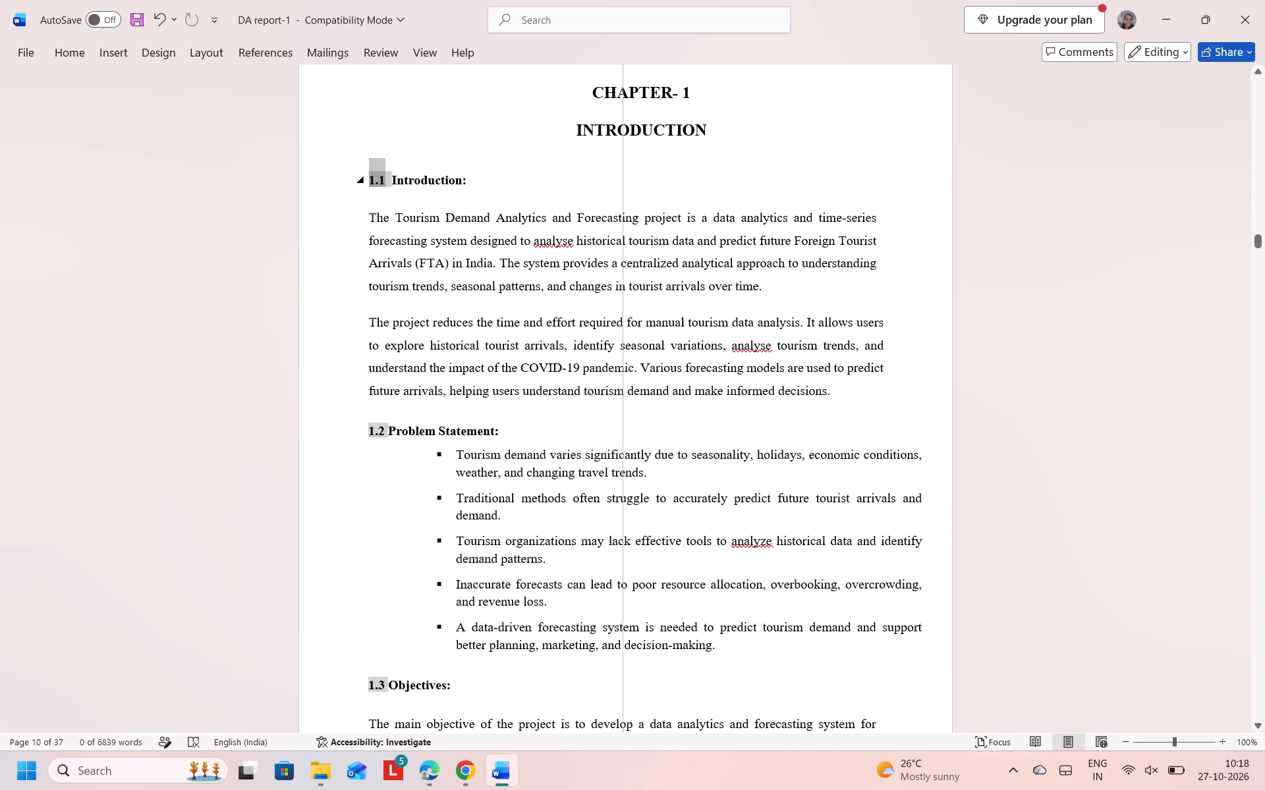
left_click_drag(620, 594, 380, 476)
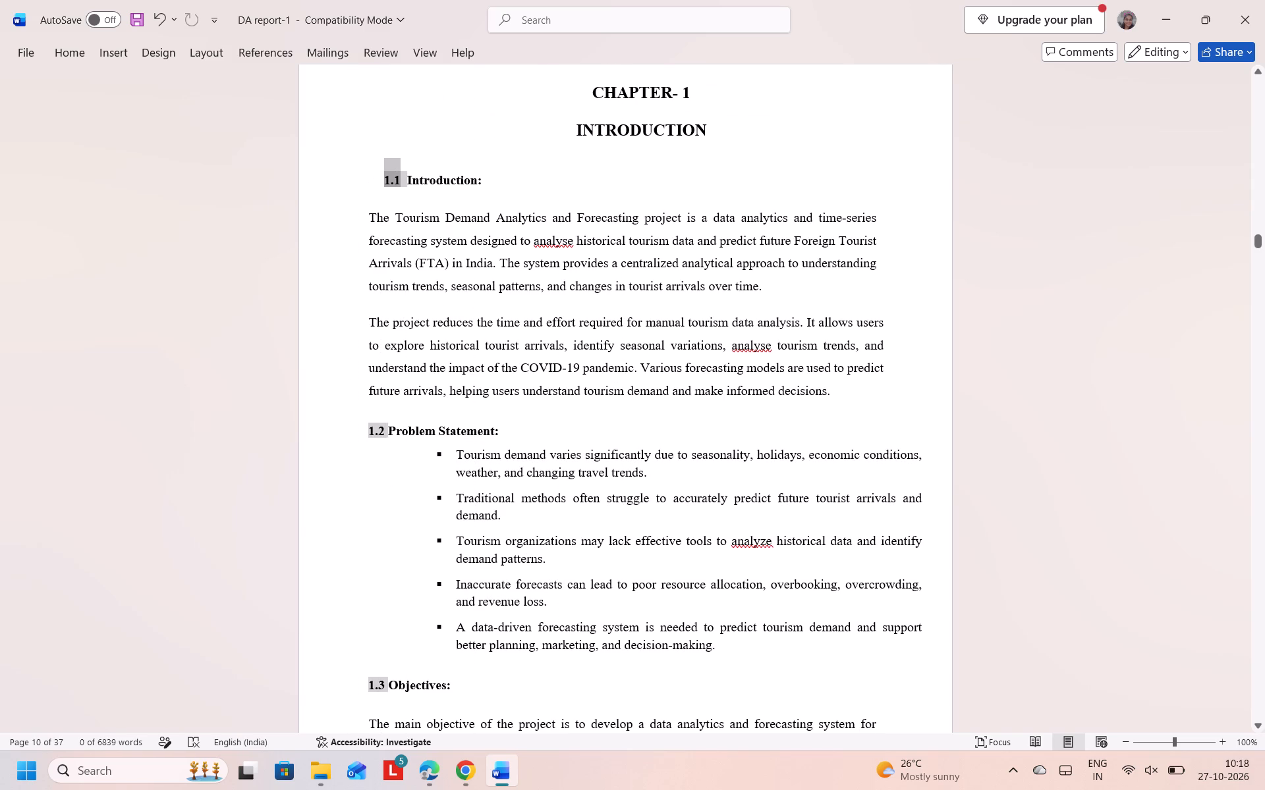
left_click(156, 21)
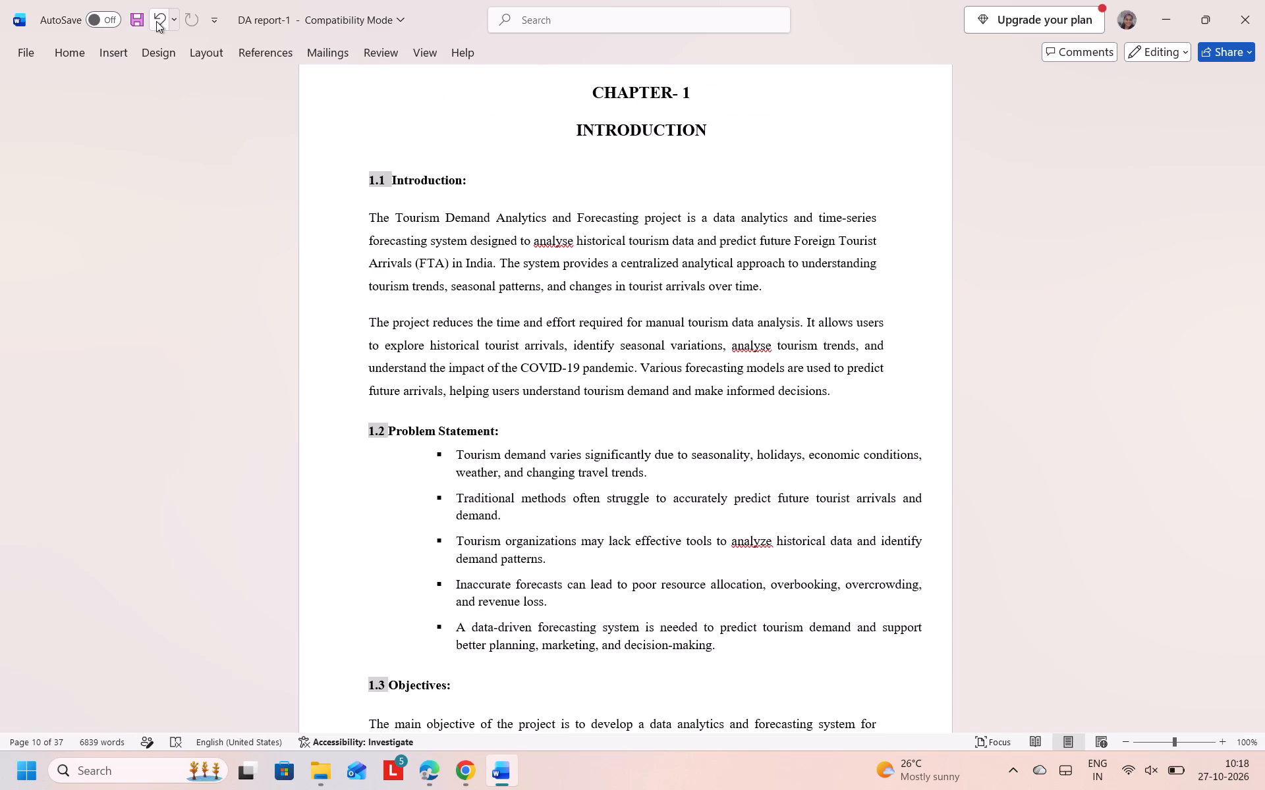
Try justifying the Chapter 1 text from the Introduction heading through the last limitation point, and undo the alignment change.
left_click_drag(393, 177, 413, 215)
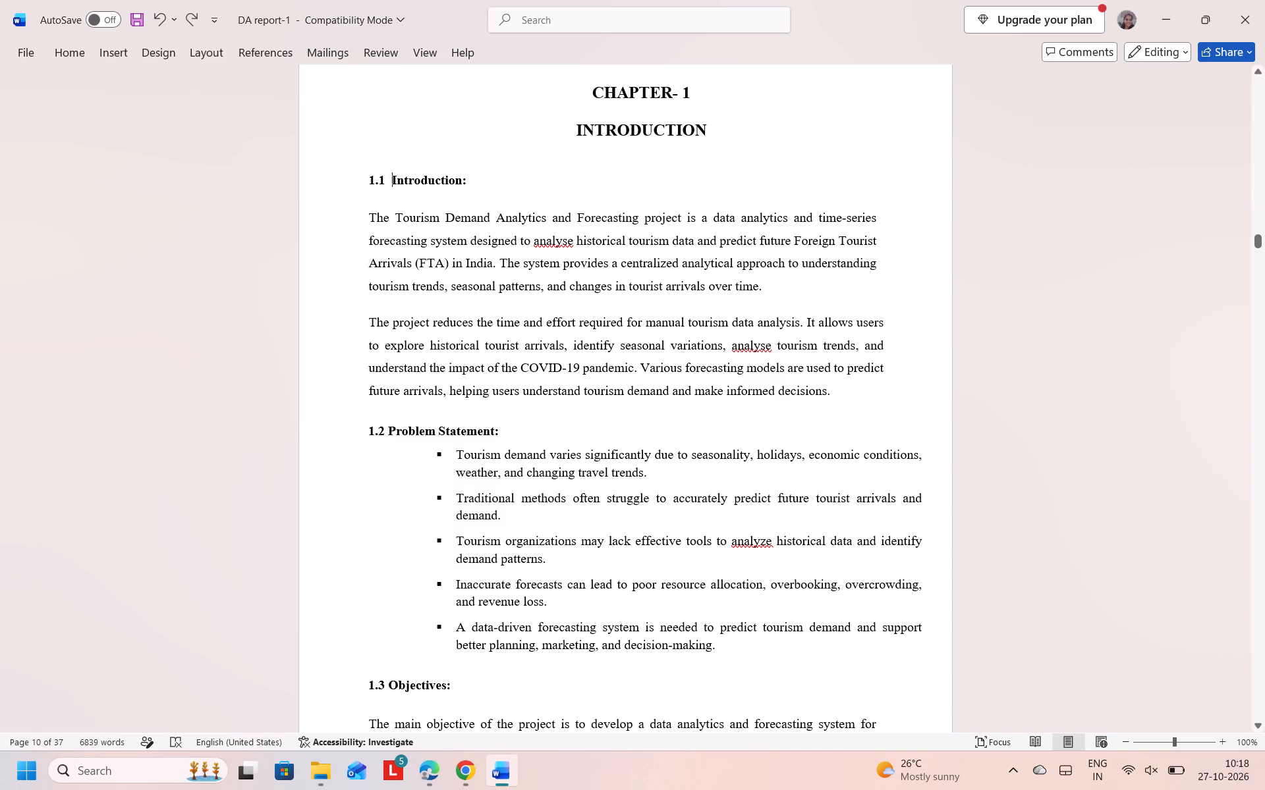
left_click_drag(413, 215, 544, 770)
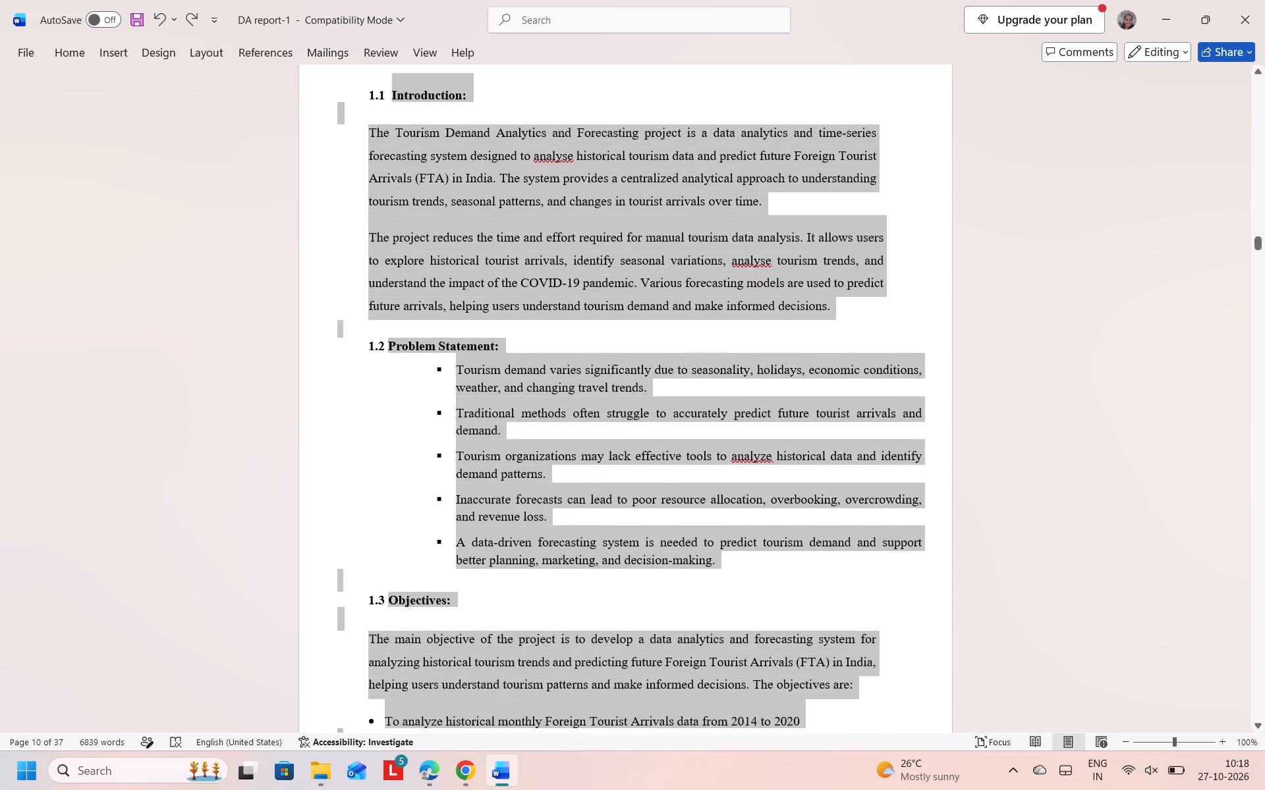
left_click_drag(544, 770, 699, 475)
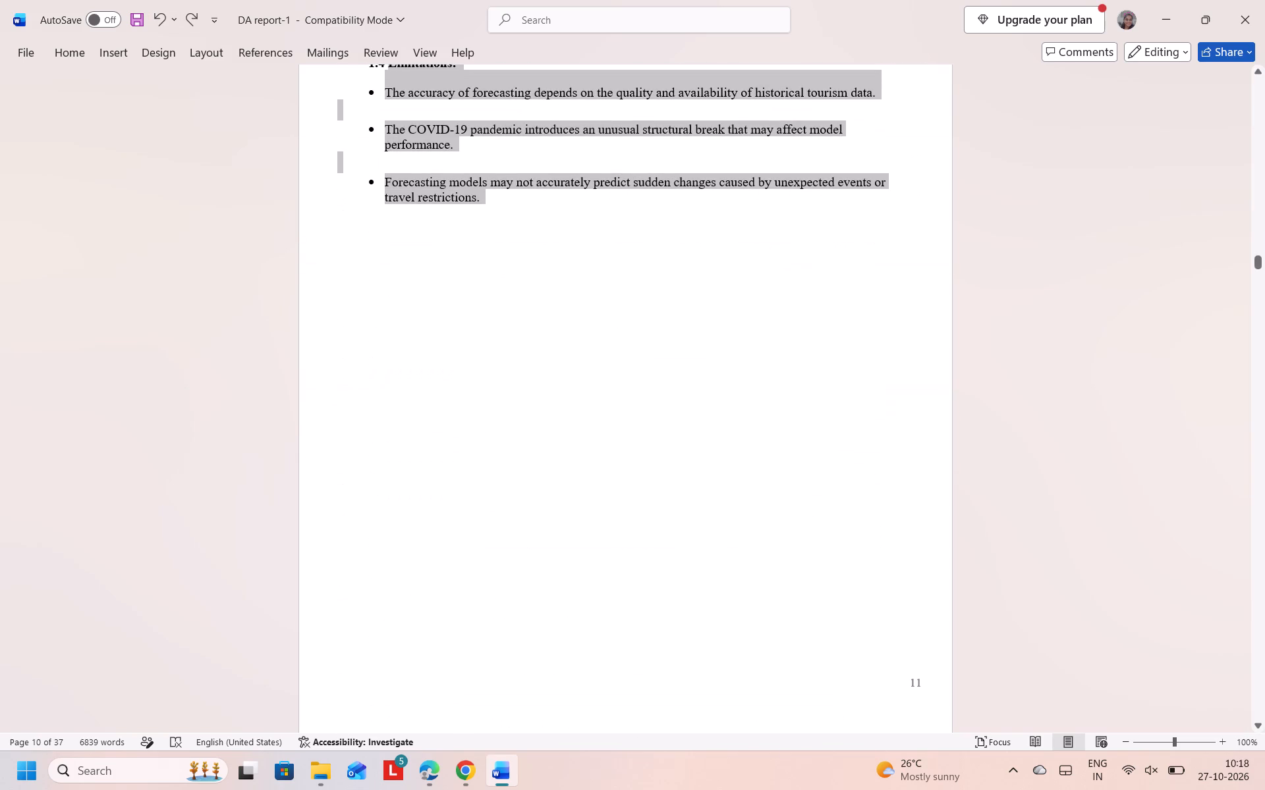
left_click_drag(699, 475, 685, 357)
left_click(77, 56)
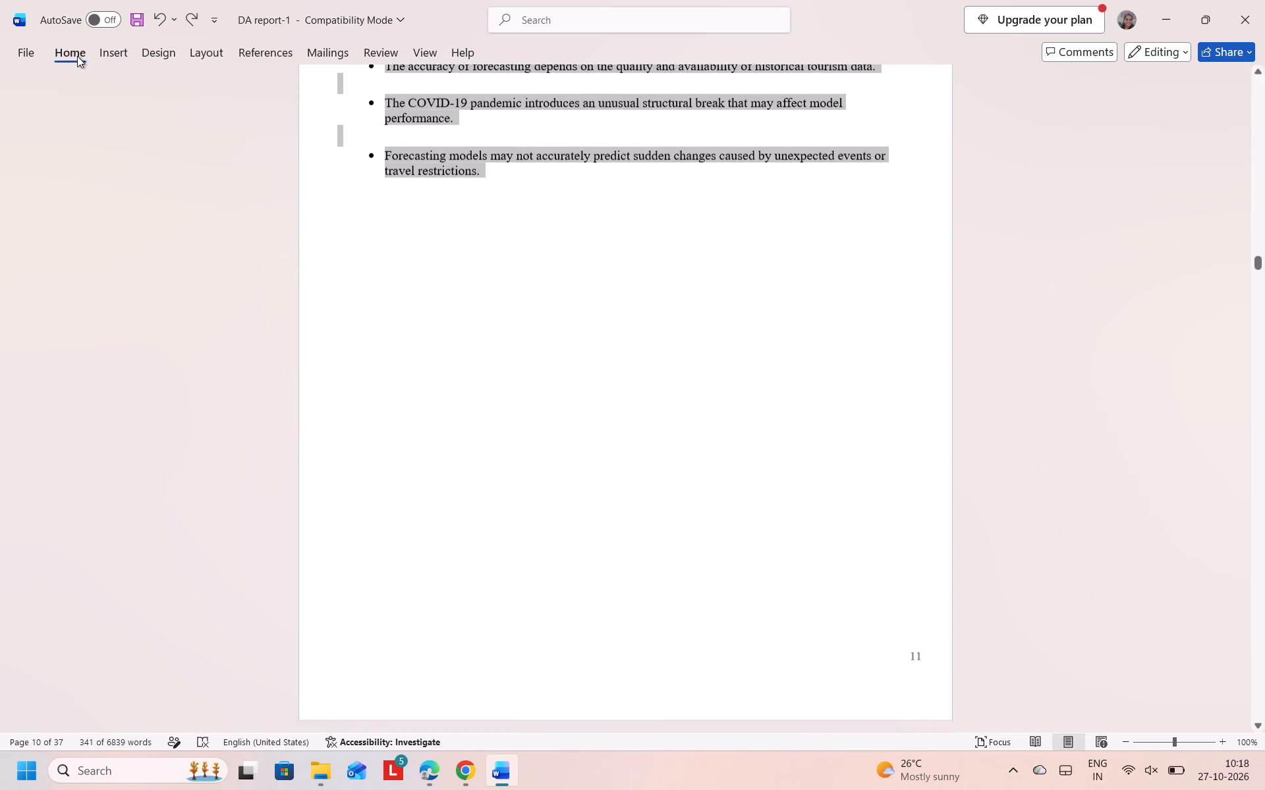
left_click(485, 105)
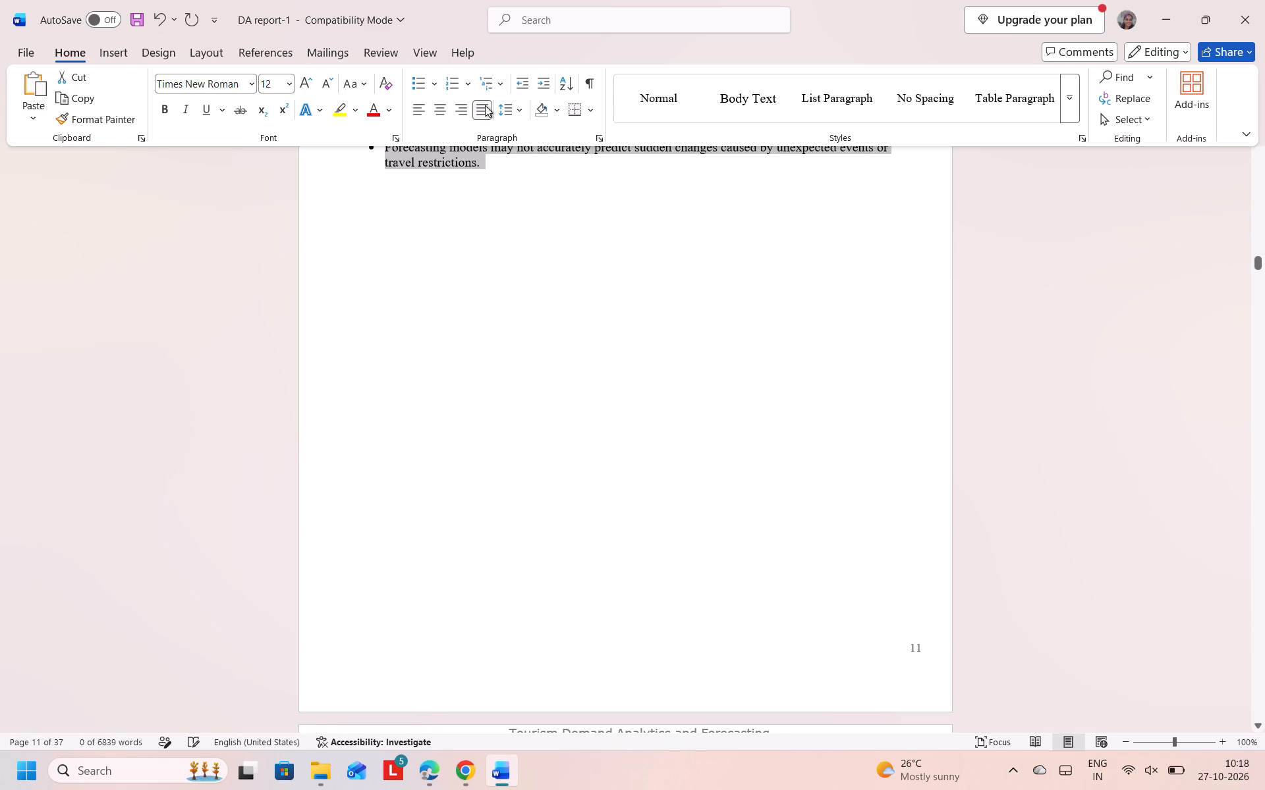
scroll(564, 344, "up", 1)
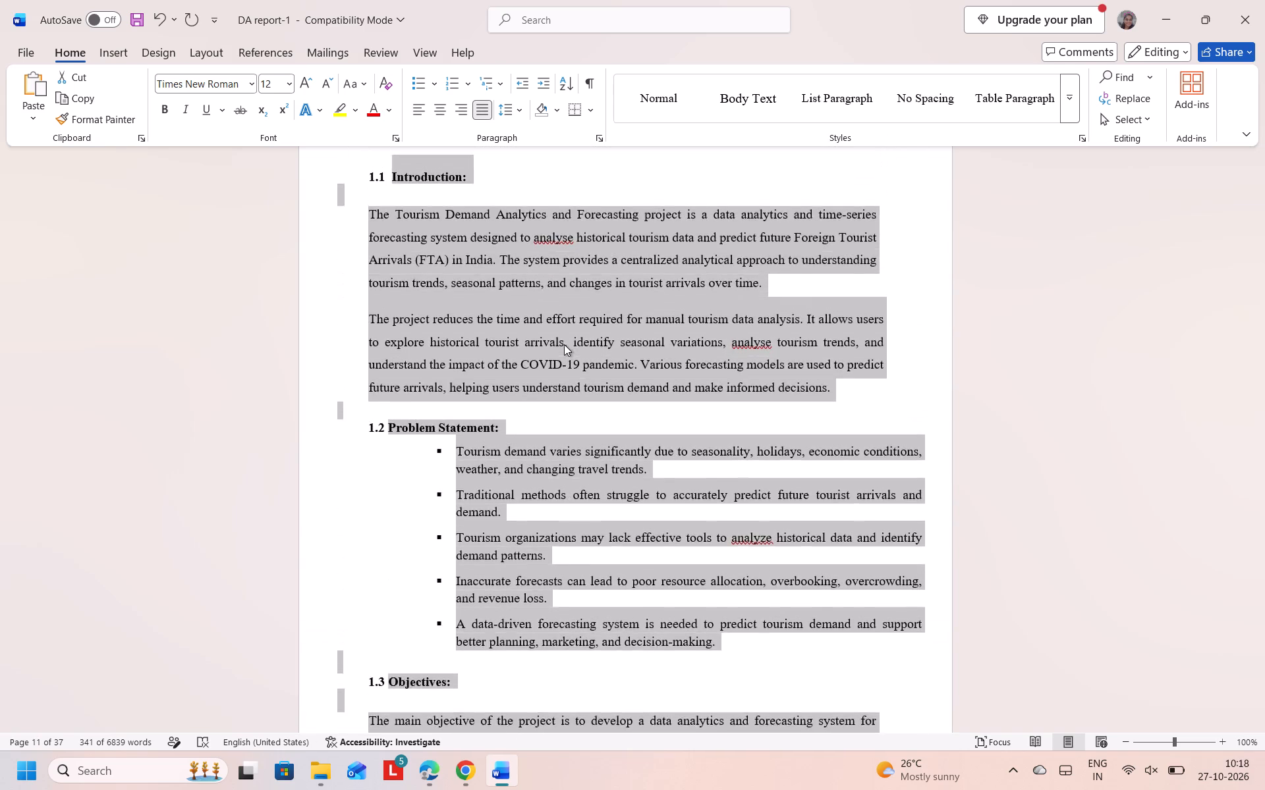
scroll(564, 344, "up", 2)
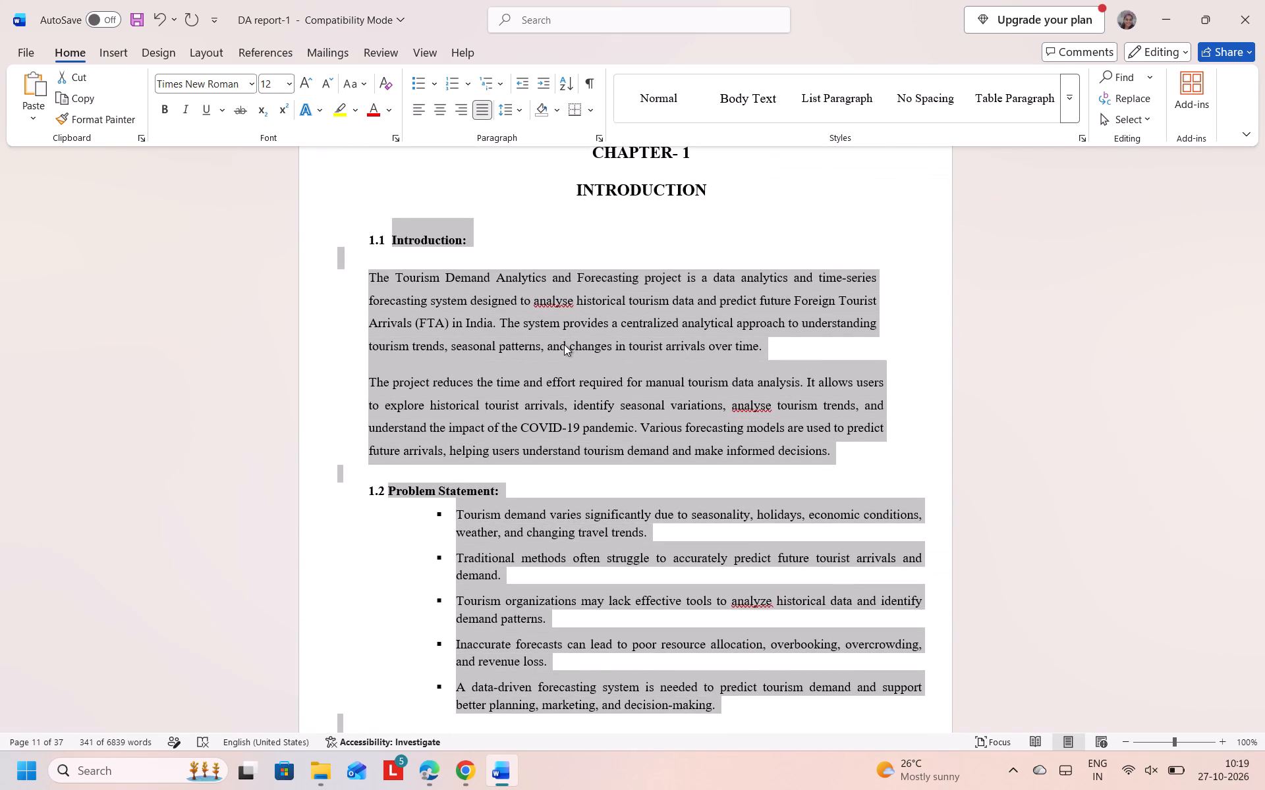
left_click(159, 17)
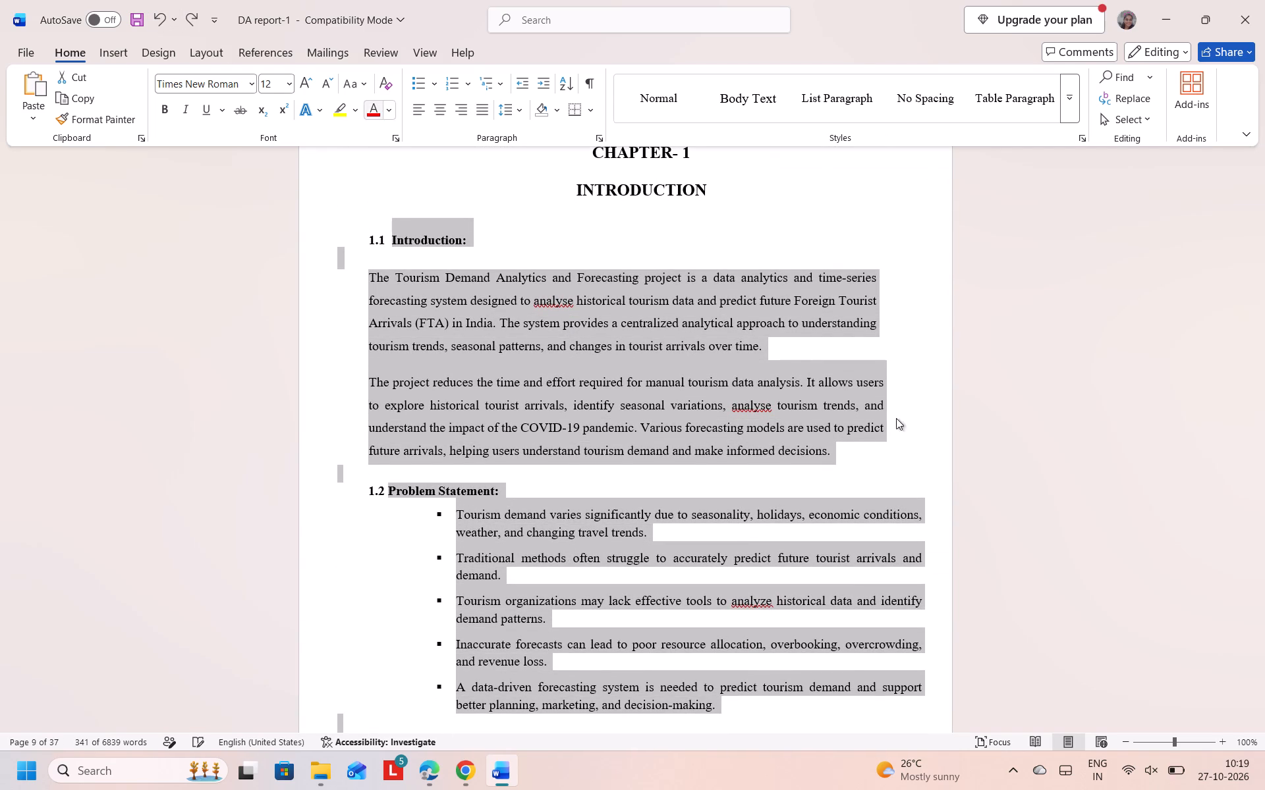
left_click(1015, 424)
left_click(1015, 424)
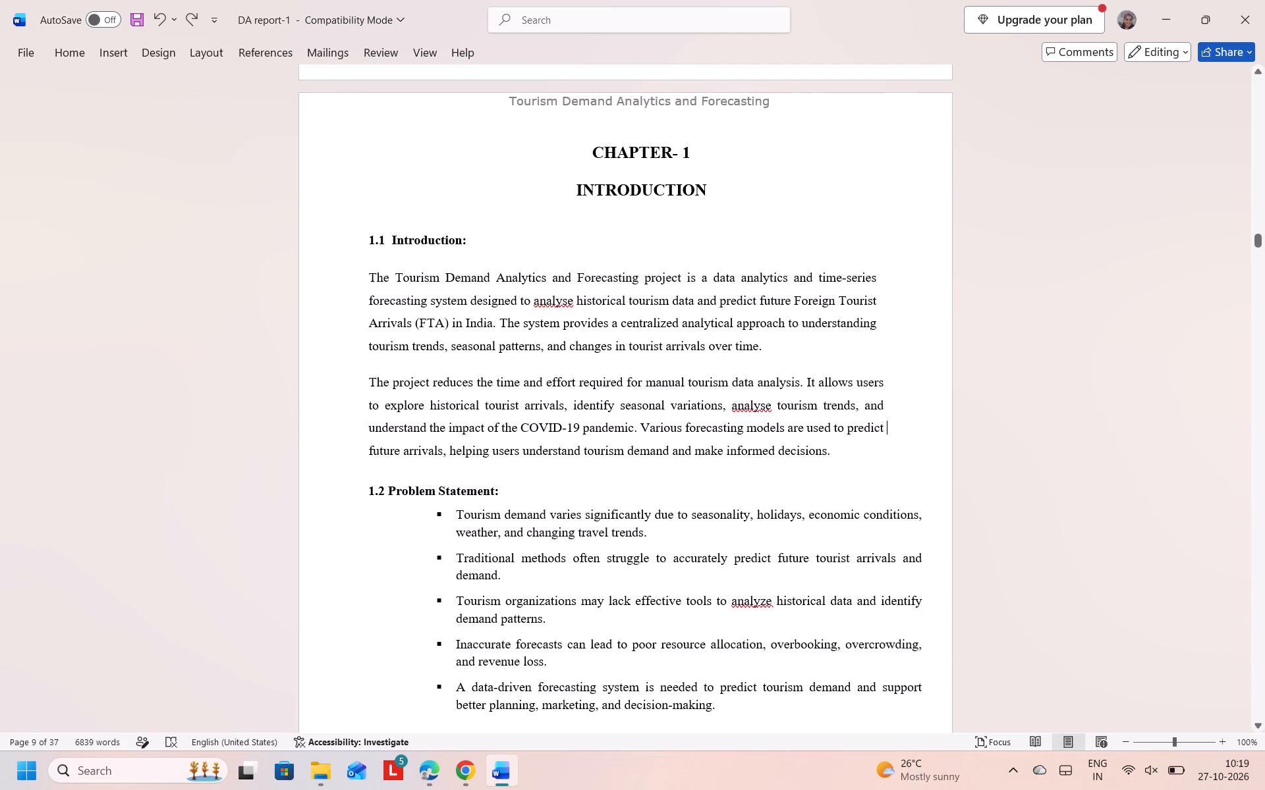
Decrease the indent of the problem statement bullets until they line up with the section's heading margin.
scroll(907, 444, "down", 1)
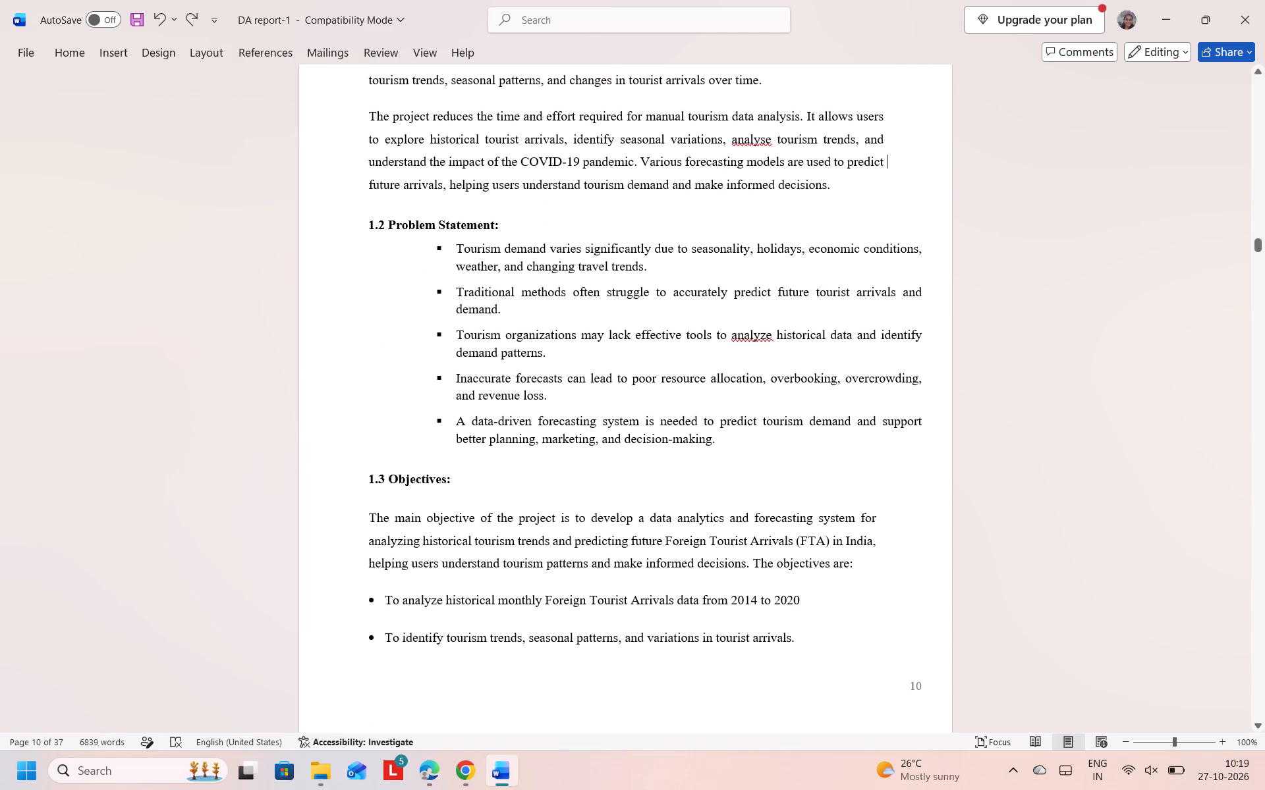
left_click_drag(426, 246, 756, 448)
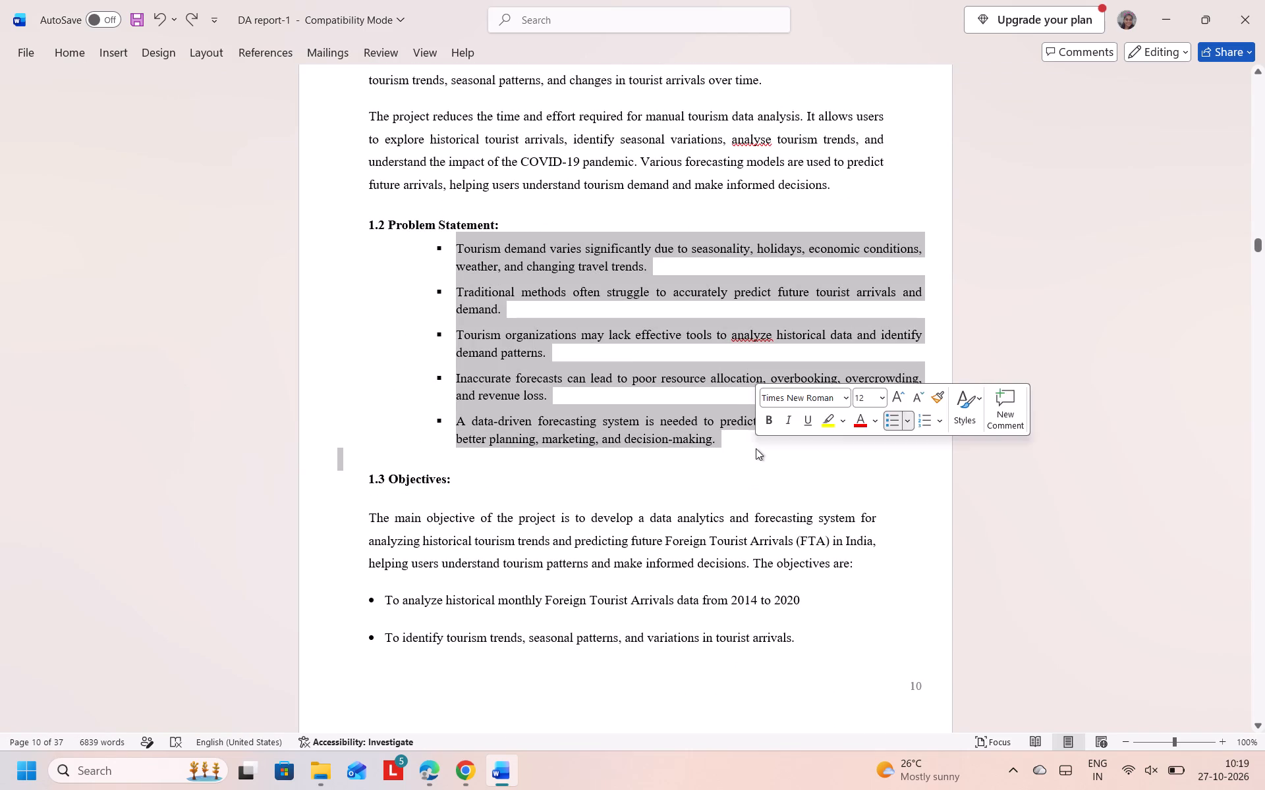
left_click(76, 47)
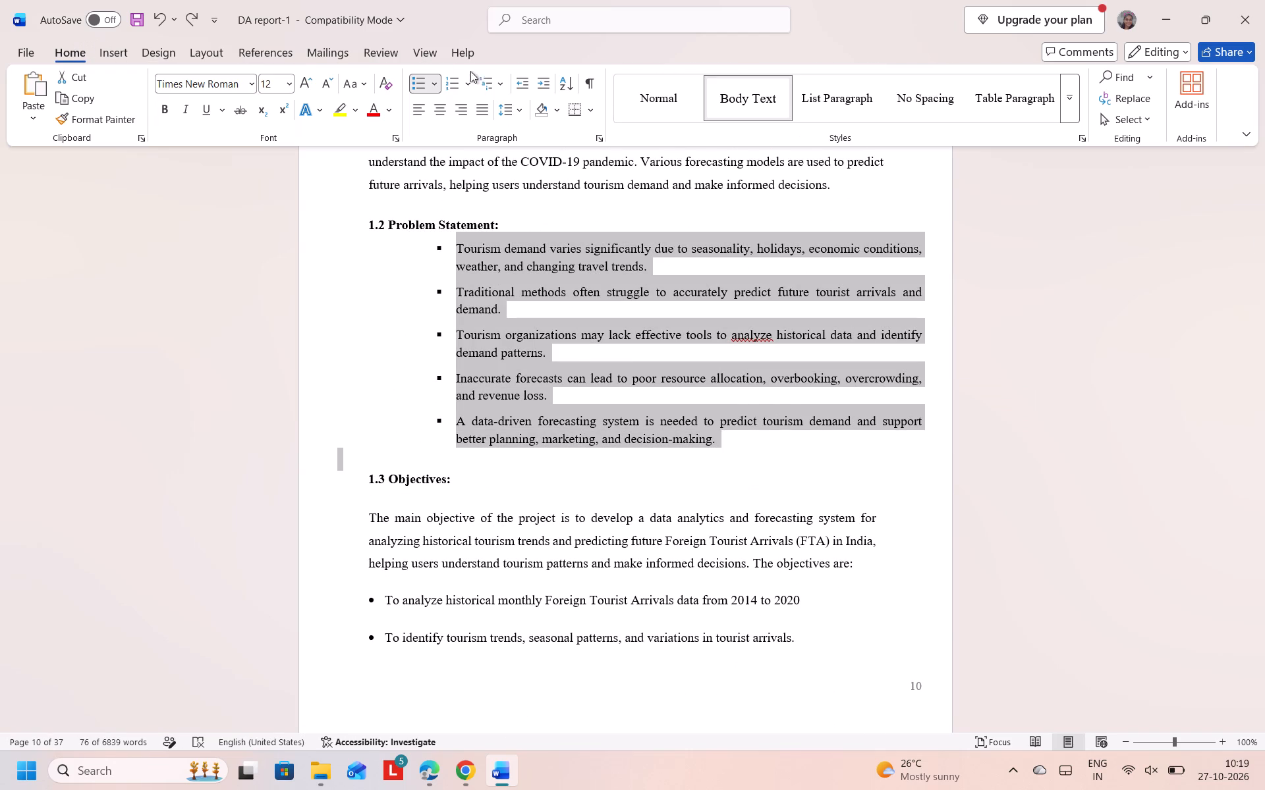
left_click(520, 85)
left_click(520, 85)
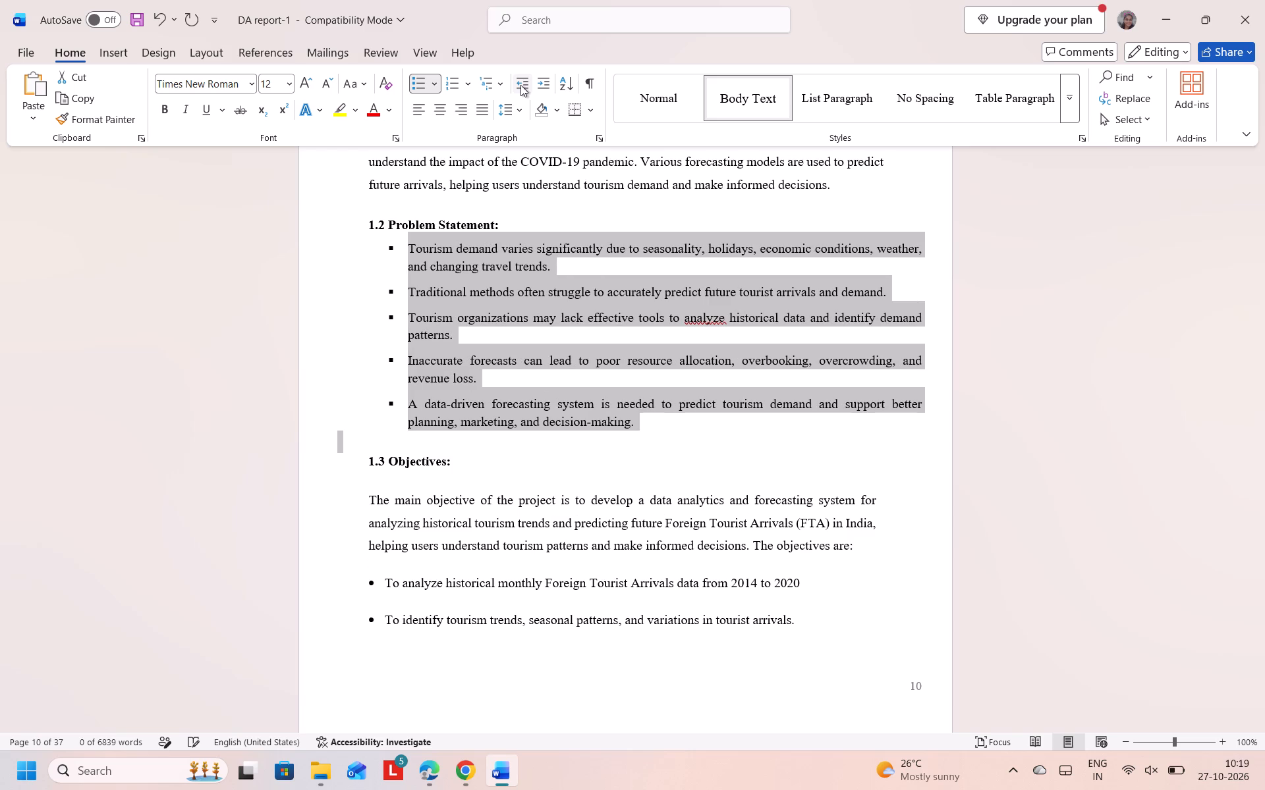
left_click(520, 85)
left_click(520, 85)
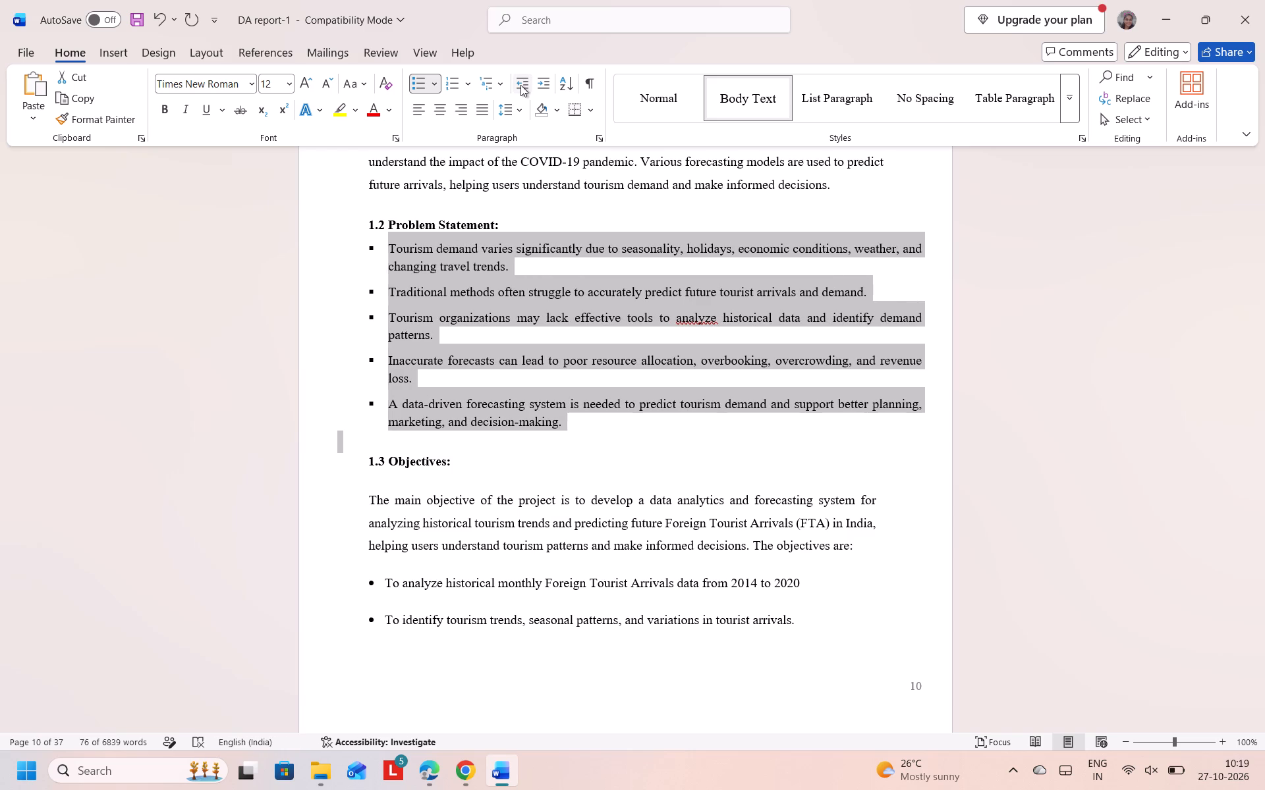
Check the layout of the pages around the problem statement, through to the start of Chapter 3.
scroll(602, 359, "down", 4)
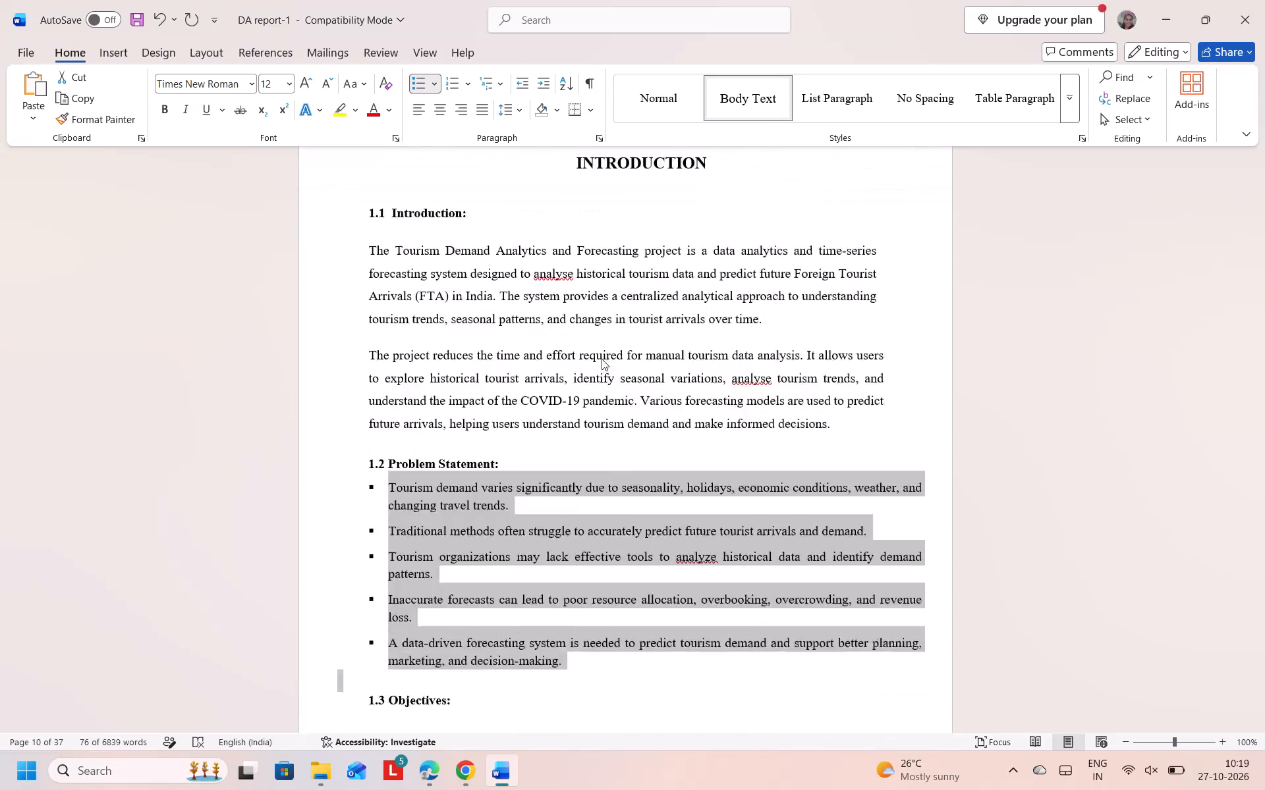
scroll(602, 359, "down", 3)
scroll(602, 359, "up", 2)
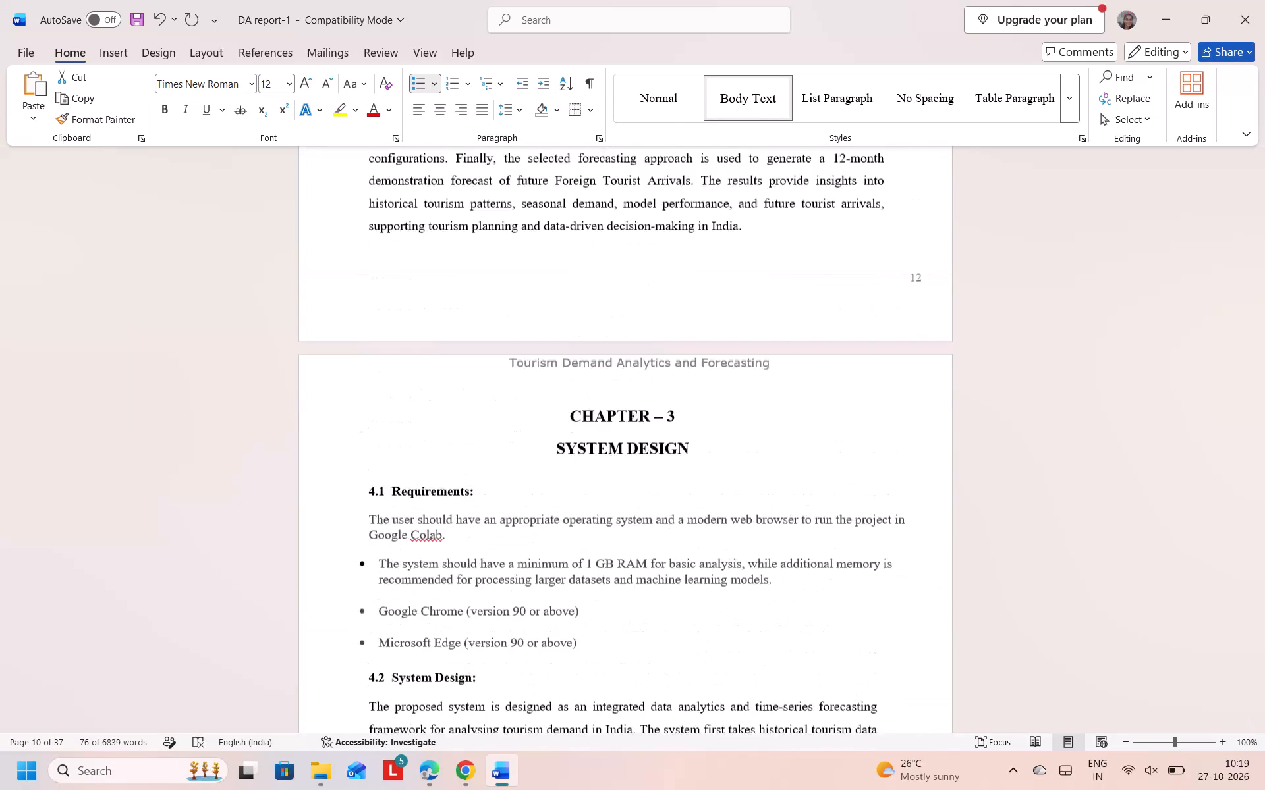
scroll(602, 359, "up", 3)
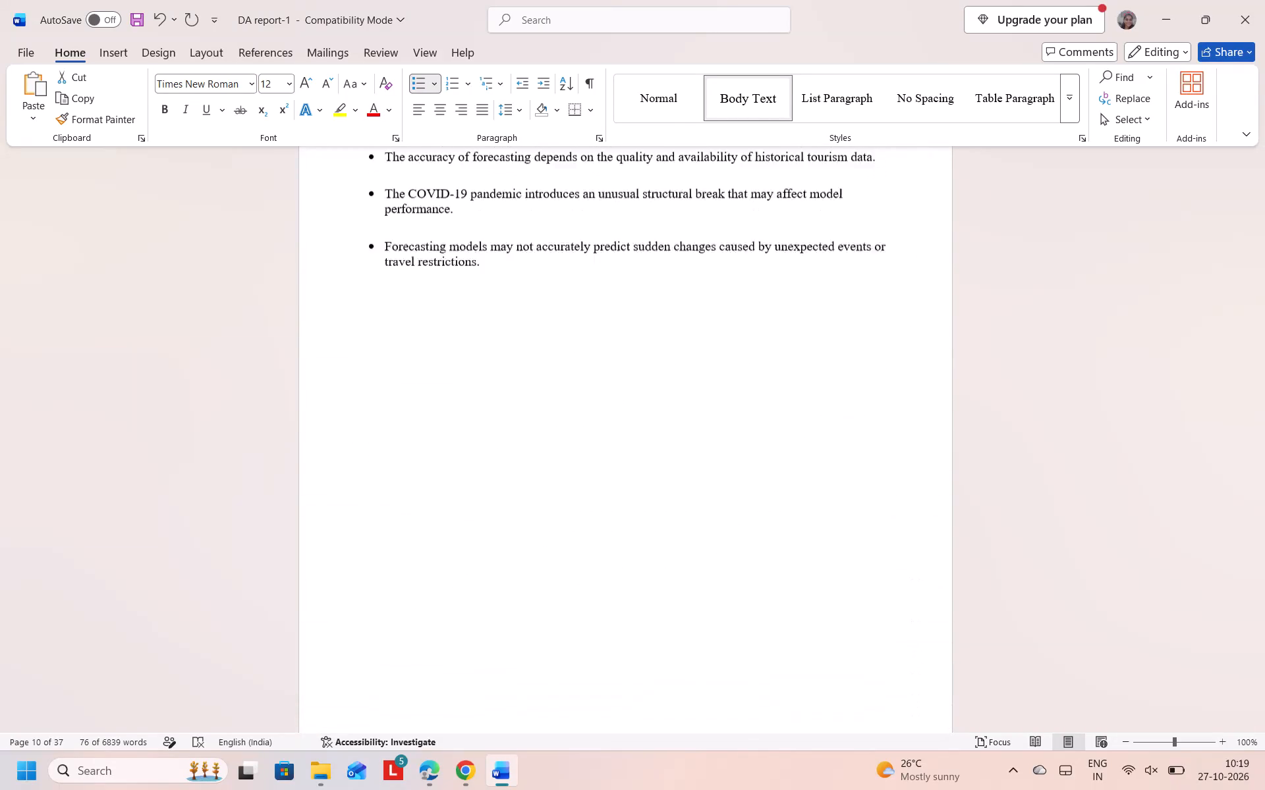
scroll(602, 359, "up", 2)
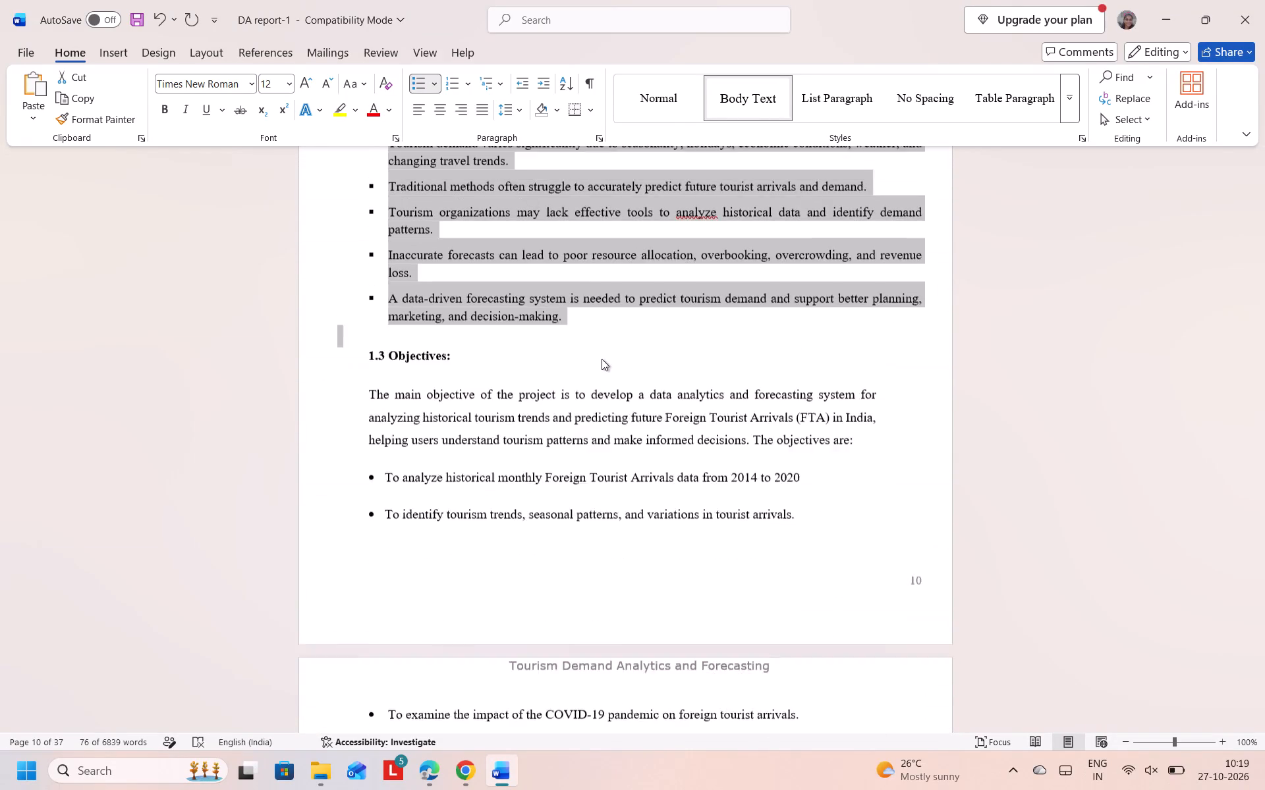
scroll(602, 359, "up", 2)
left_click(463, 763)
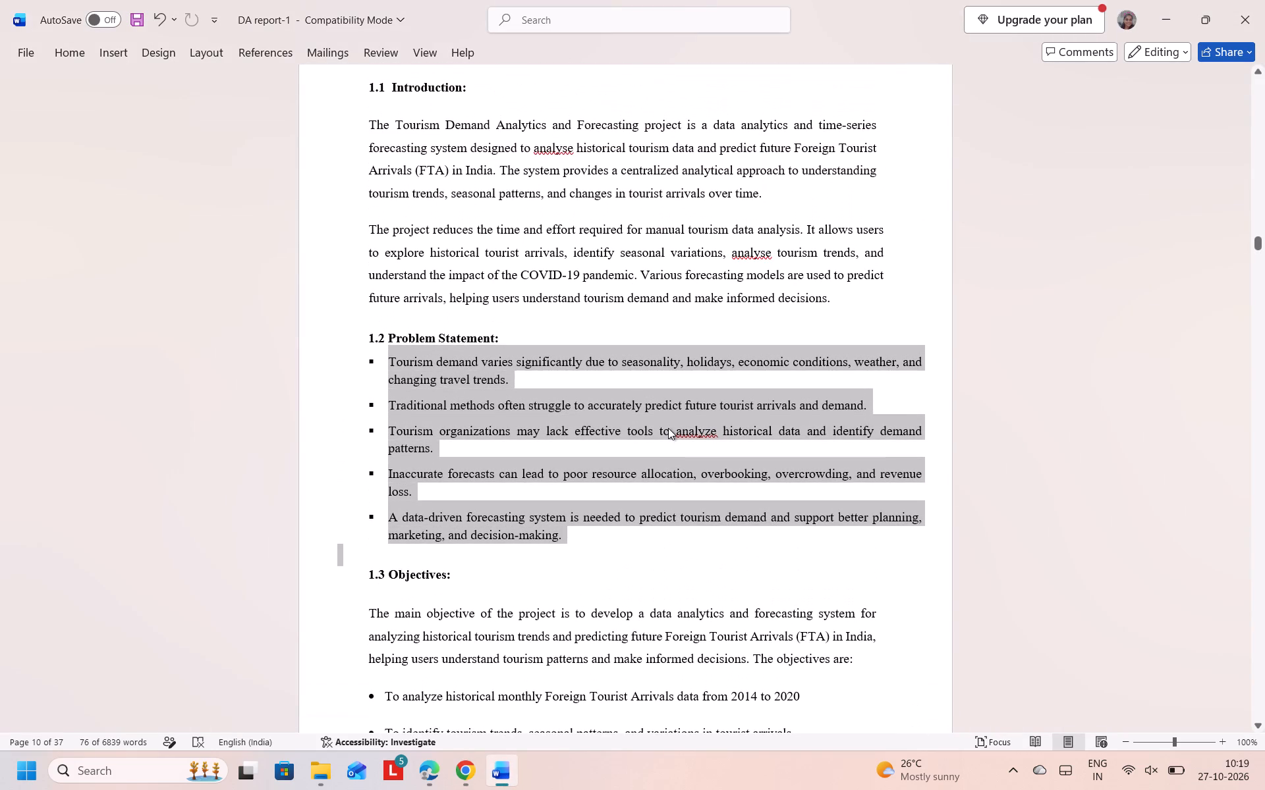
scroll(667, 488, "down", 1)
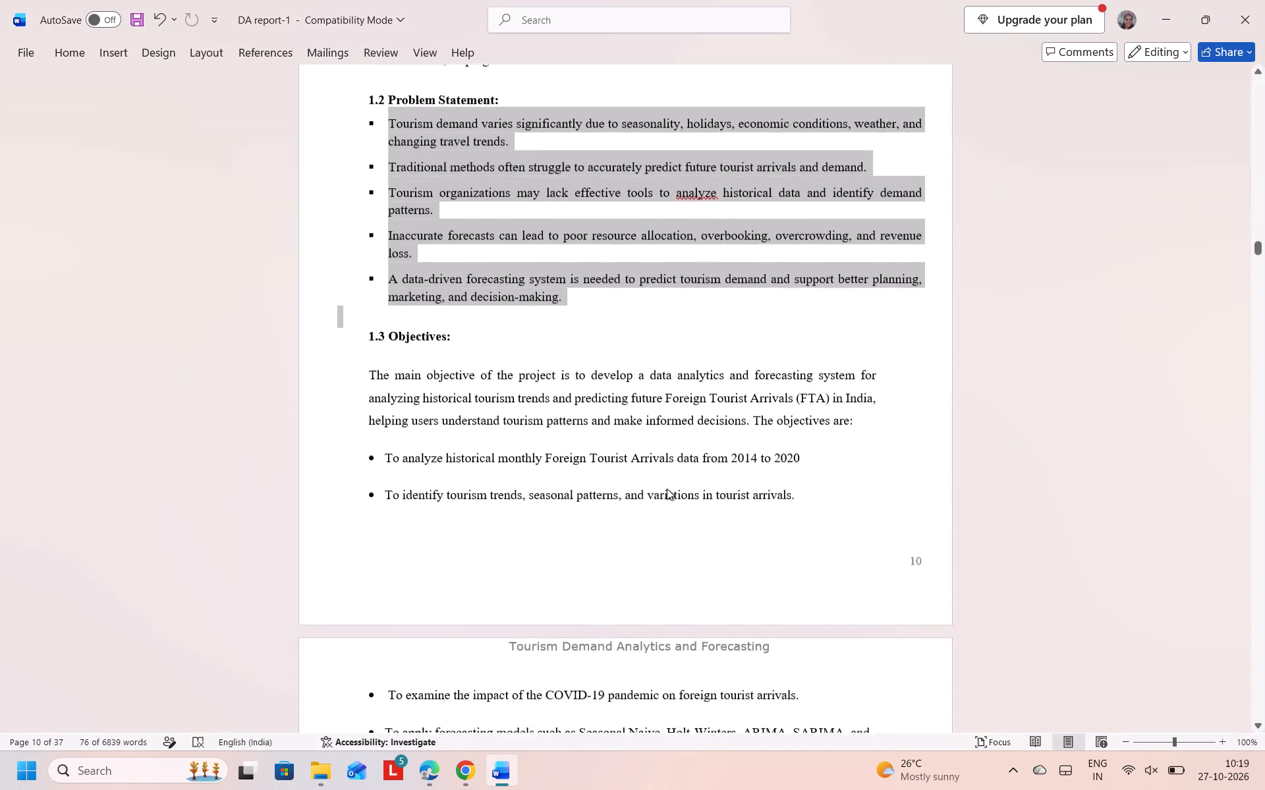
scroll(667, 488, "down", 1)
left_click(587, 168)
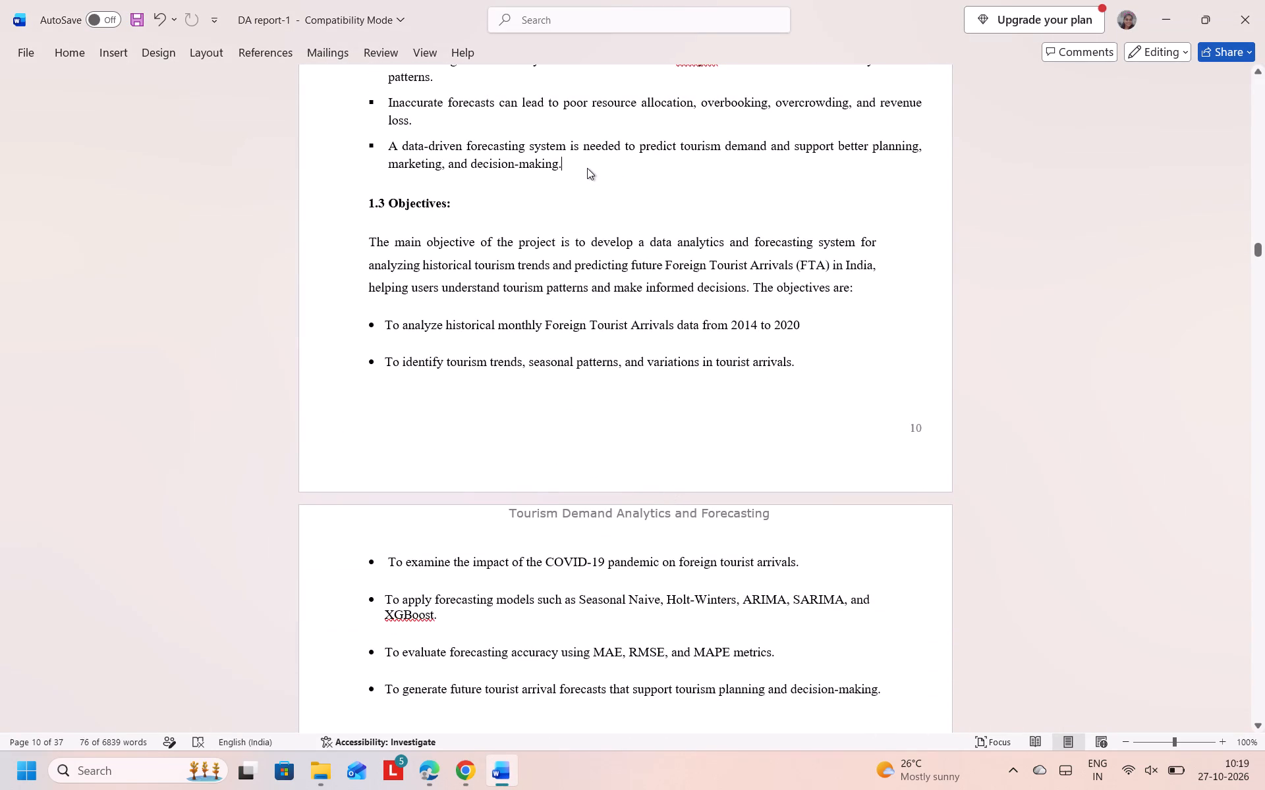
key("Return")
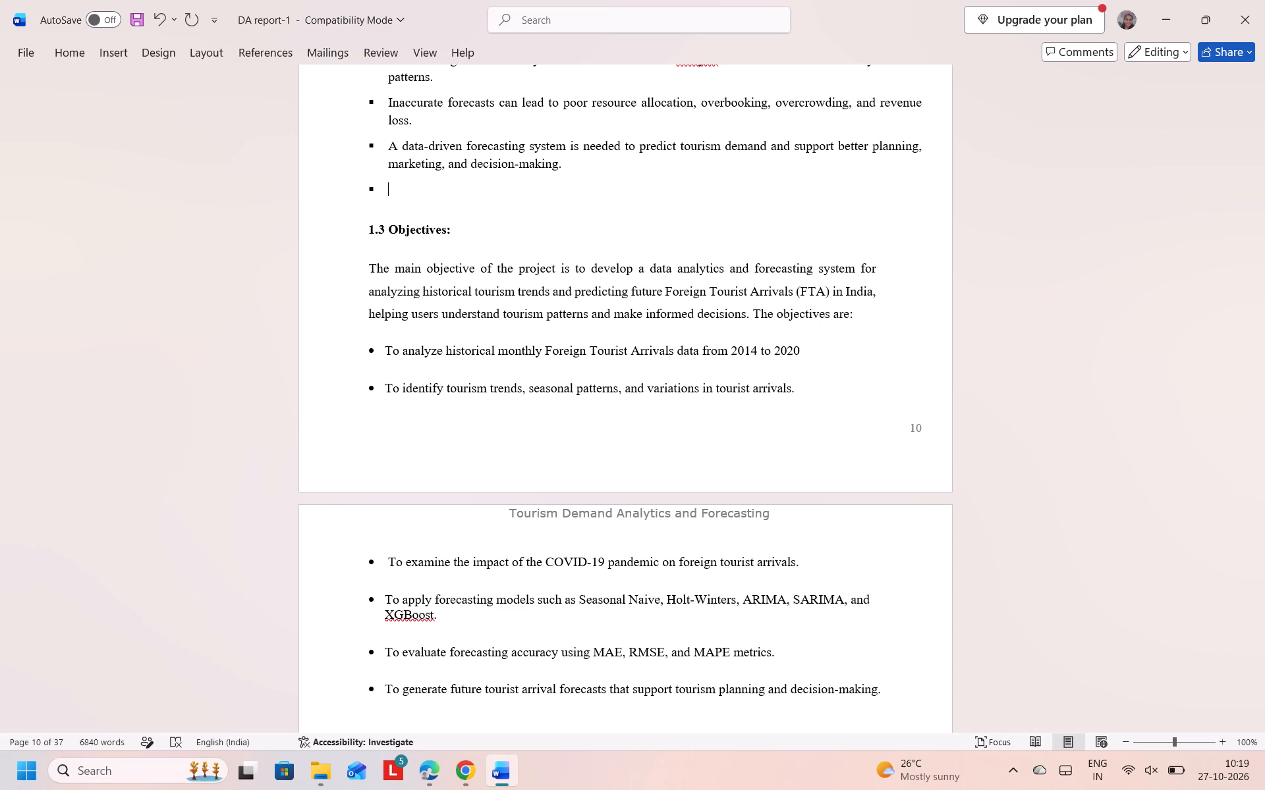
key("ctrl+v")
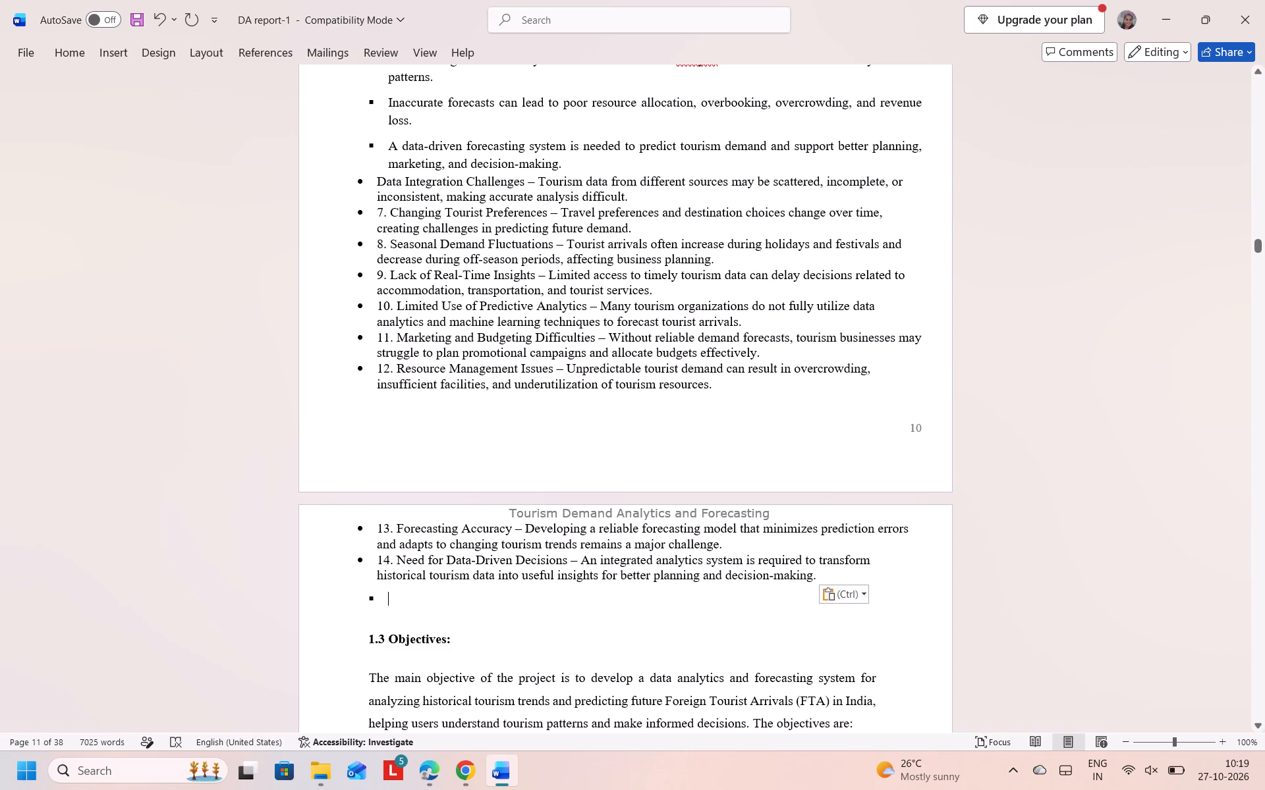
Justify the newly pasted problem statement points and set their line spacing to 1.15.
left_click_drag(356, 180, 739, 589)
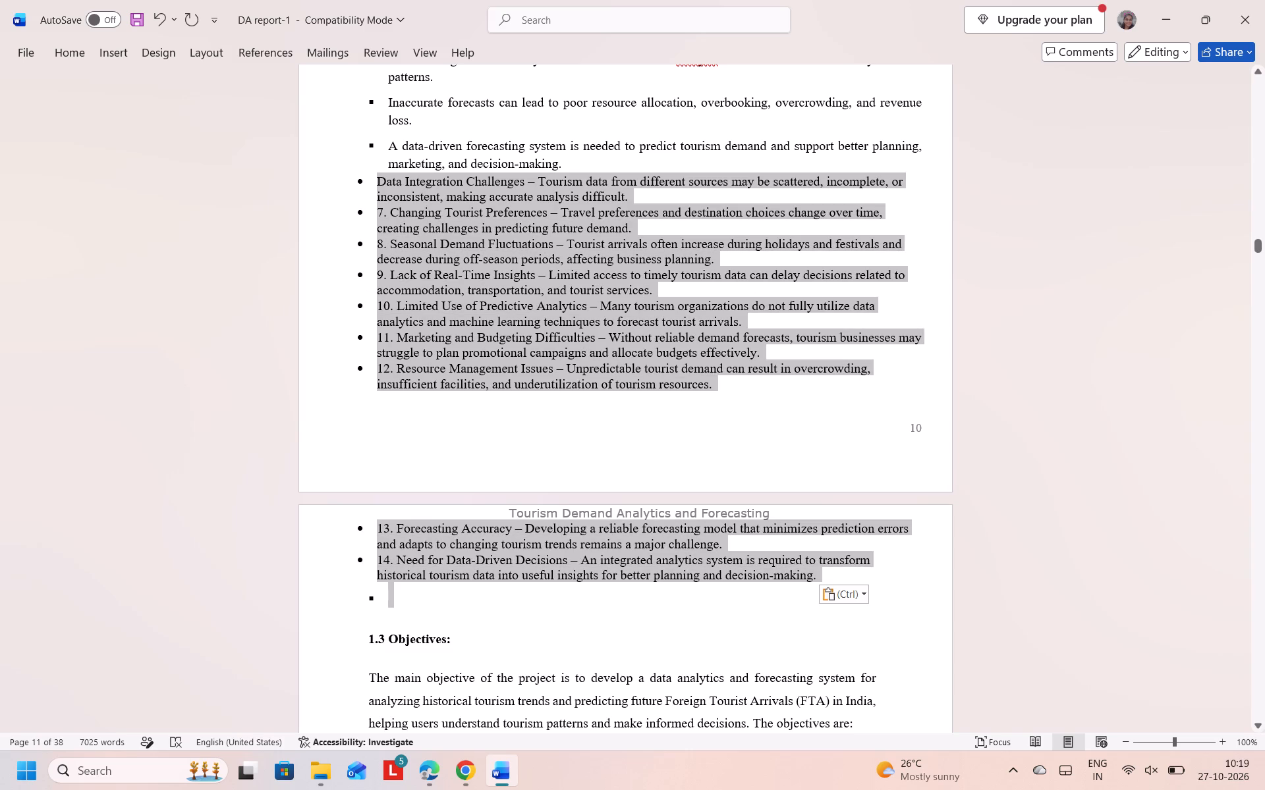
left_click_drag(739, 589, 740, 589)
left_click(60, 43)
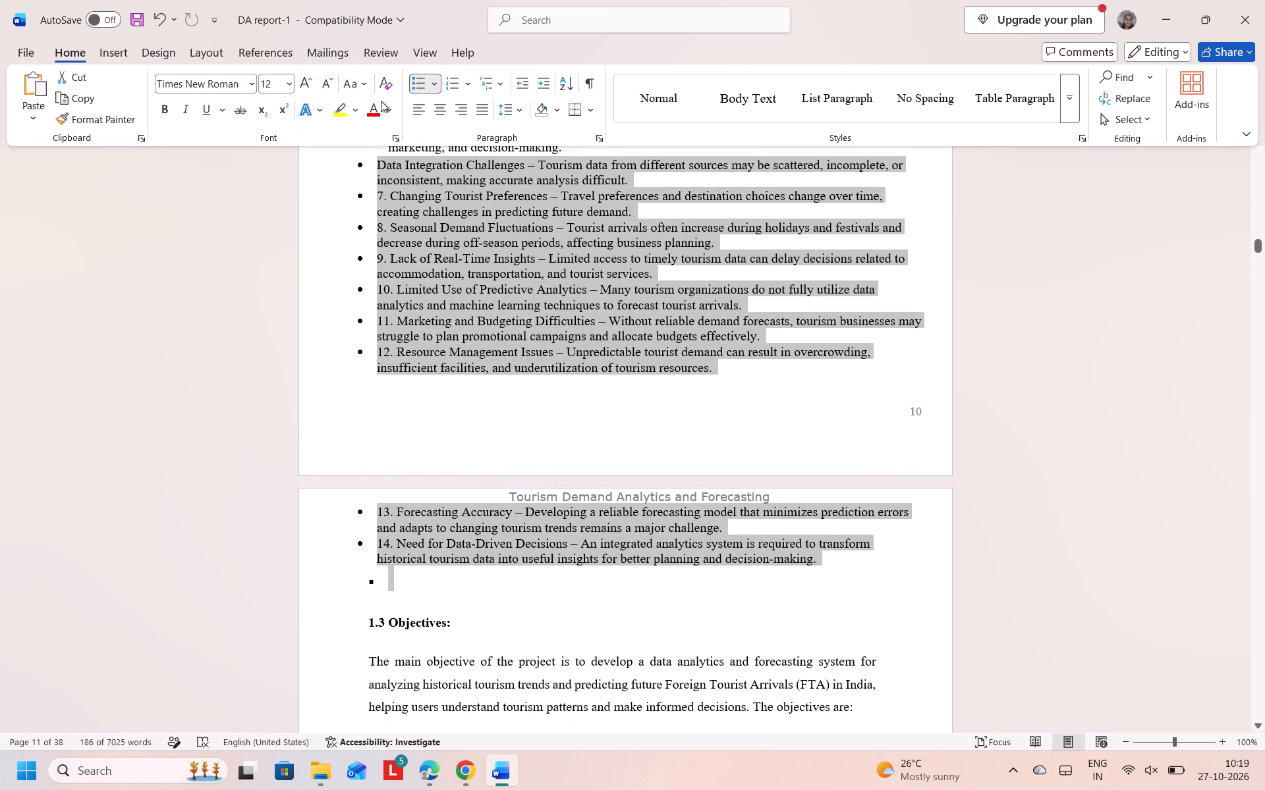
left_click(478, 111)
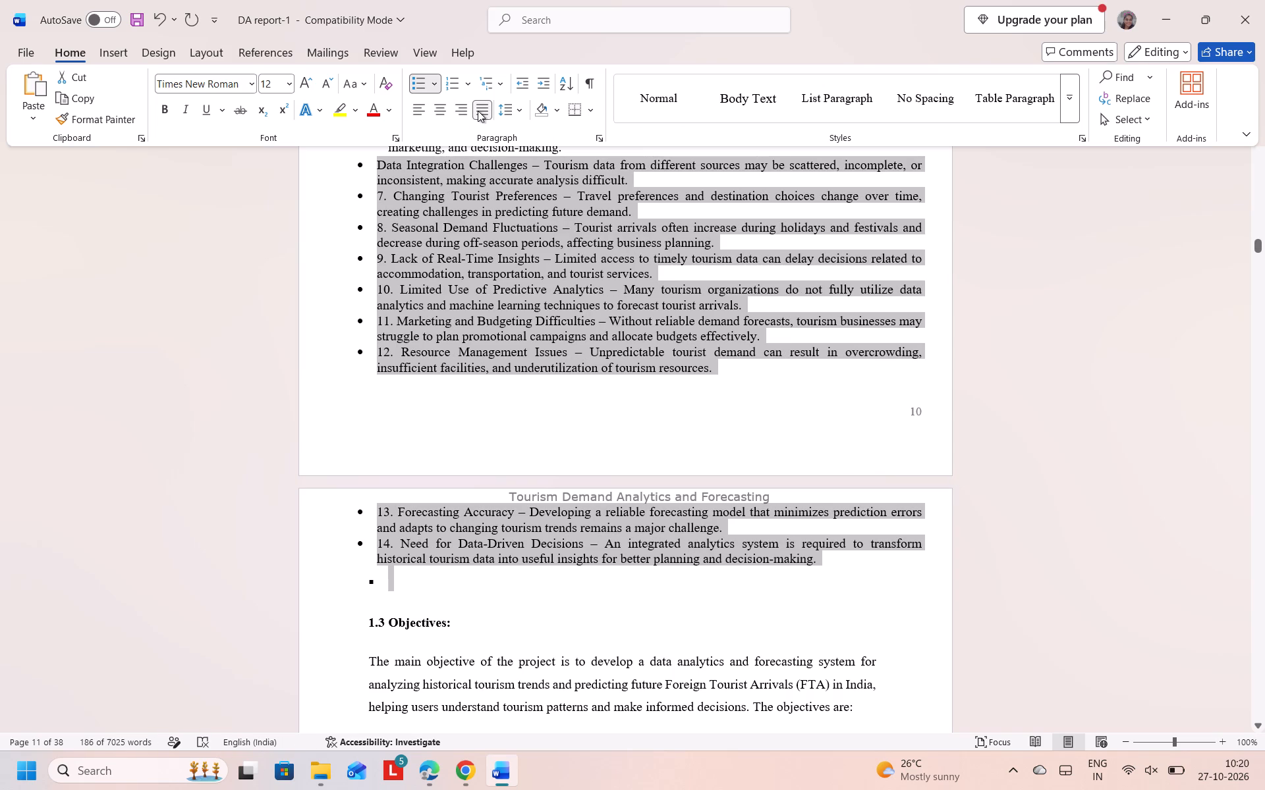
left_click(524, 108)
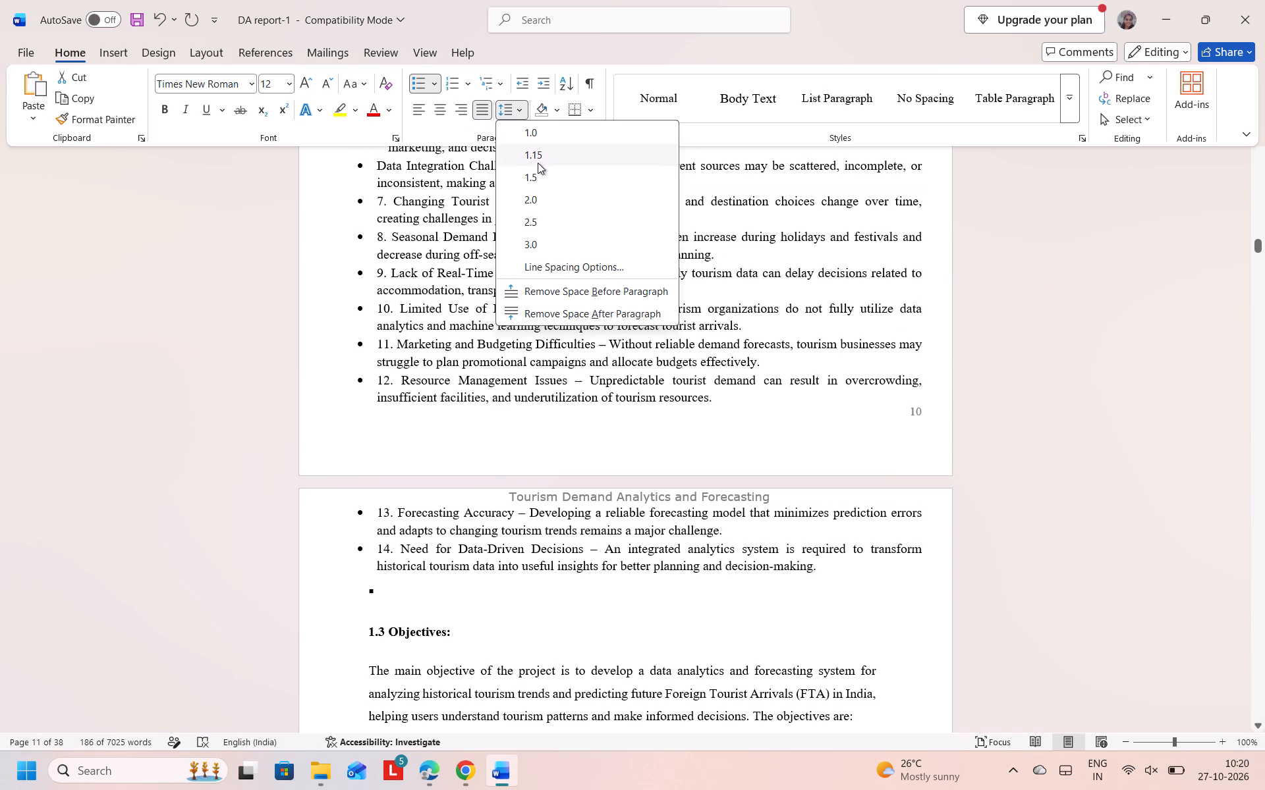
left_click(538, 163)
Apply the recently used solid round bullet to the newly pasted problem statement points.
left_click(434, 80)
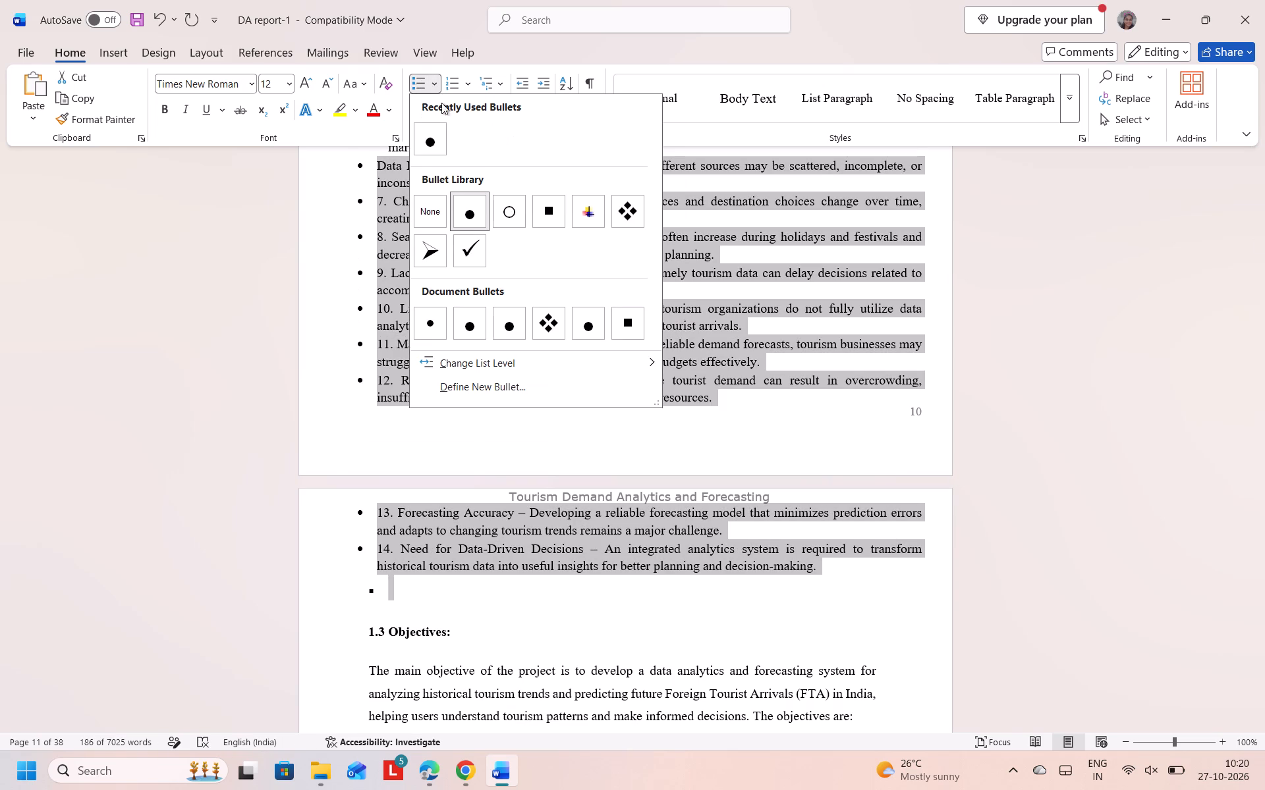
left_click(433, 140)
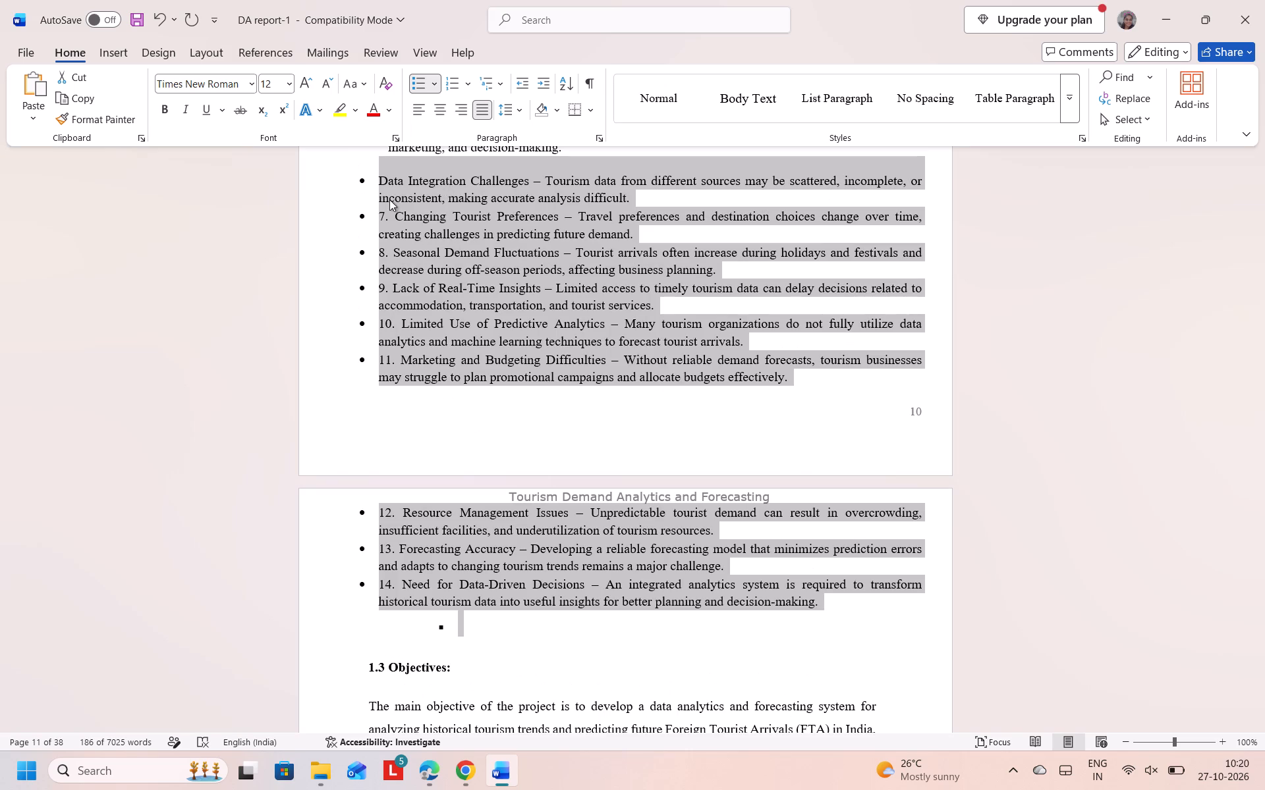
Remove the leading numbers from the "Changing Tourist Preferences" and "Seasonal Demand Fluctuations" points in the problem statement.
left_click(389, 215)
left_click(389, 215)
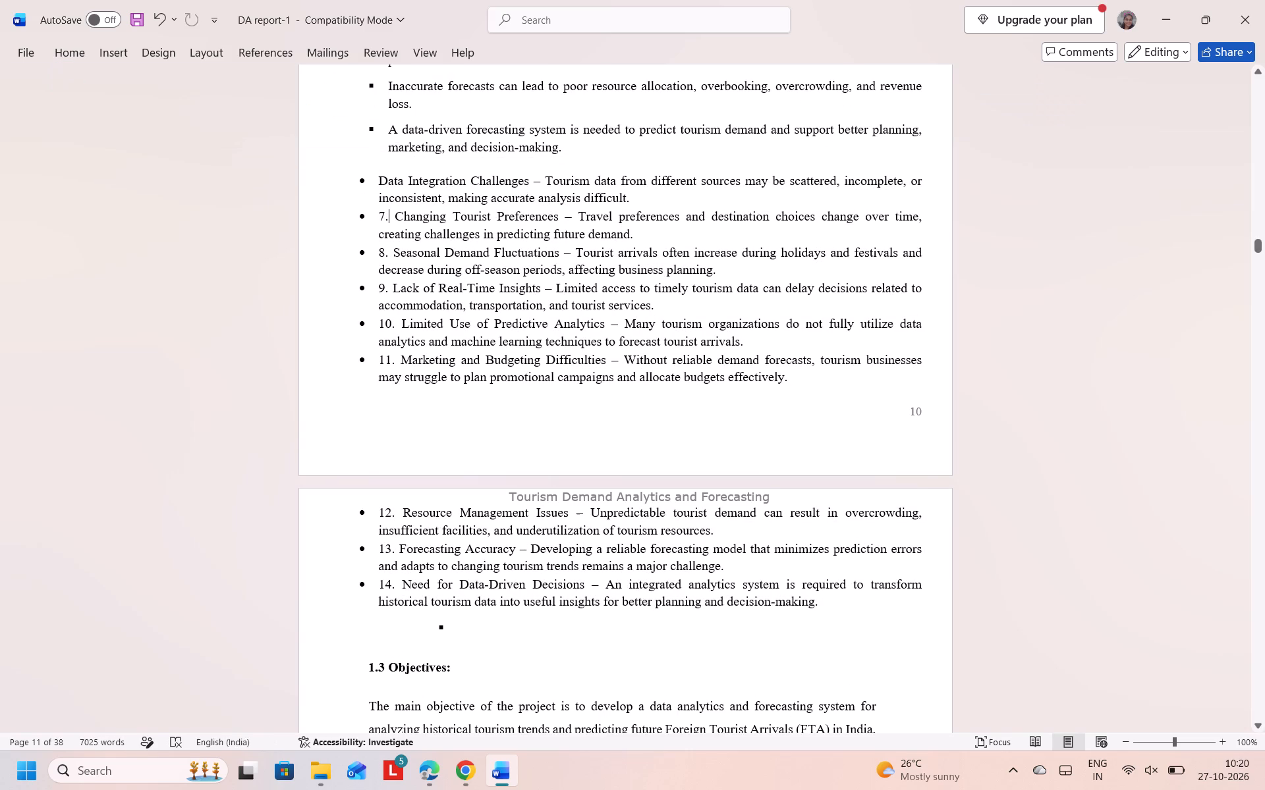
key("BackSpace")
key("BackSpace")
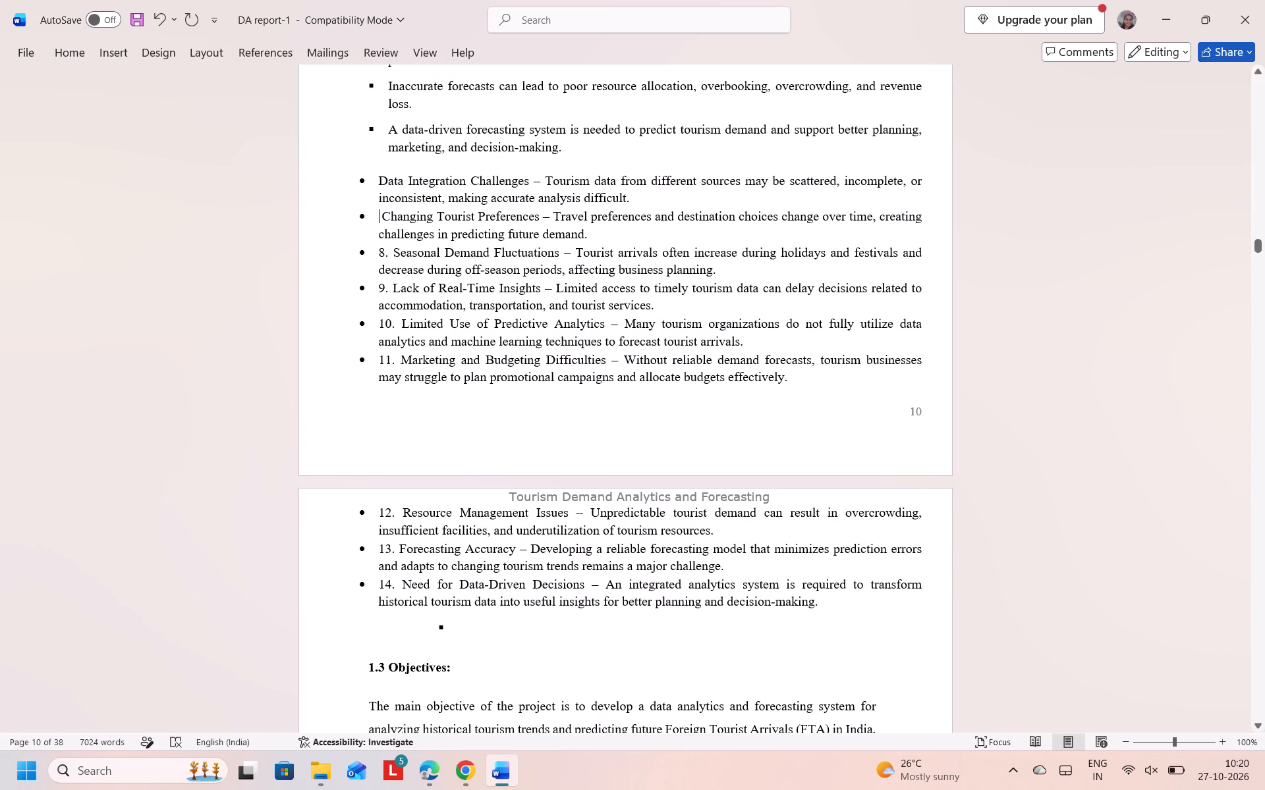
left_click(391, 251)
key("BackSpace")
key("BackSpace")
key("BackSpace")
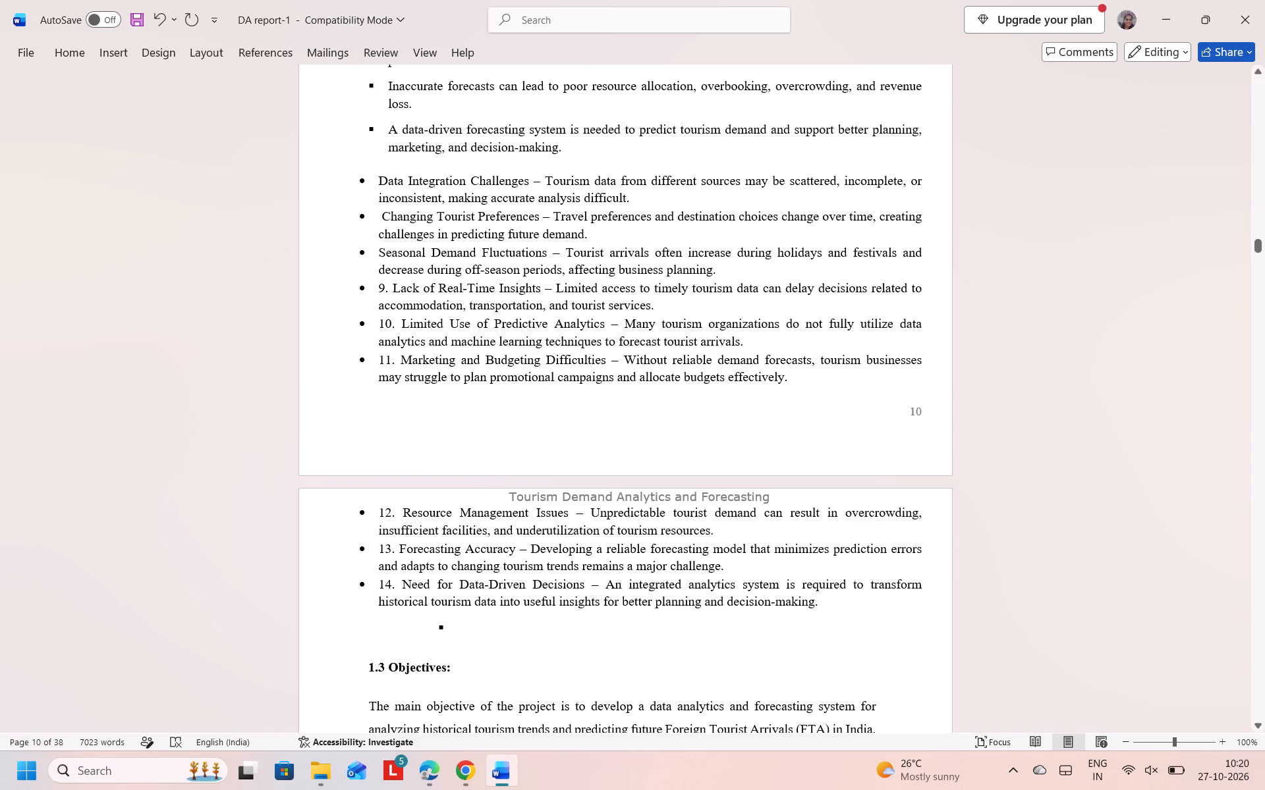
Delete all the added round-bulleted points from "Data Integration Challenges" to "Need for Data-Driven Decisions", plus the empty bullet line before 1.3 Objectives.
left_click_drag(378, 179, 887, 596)
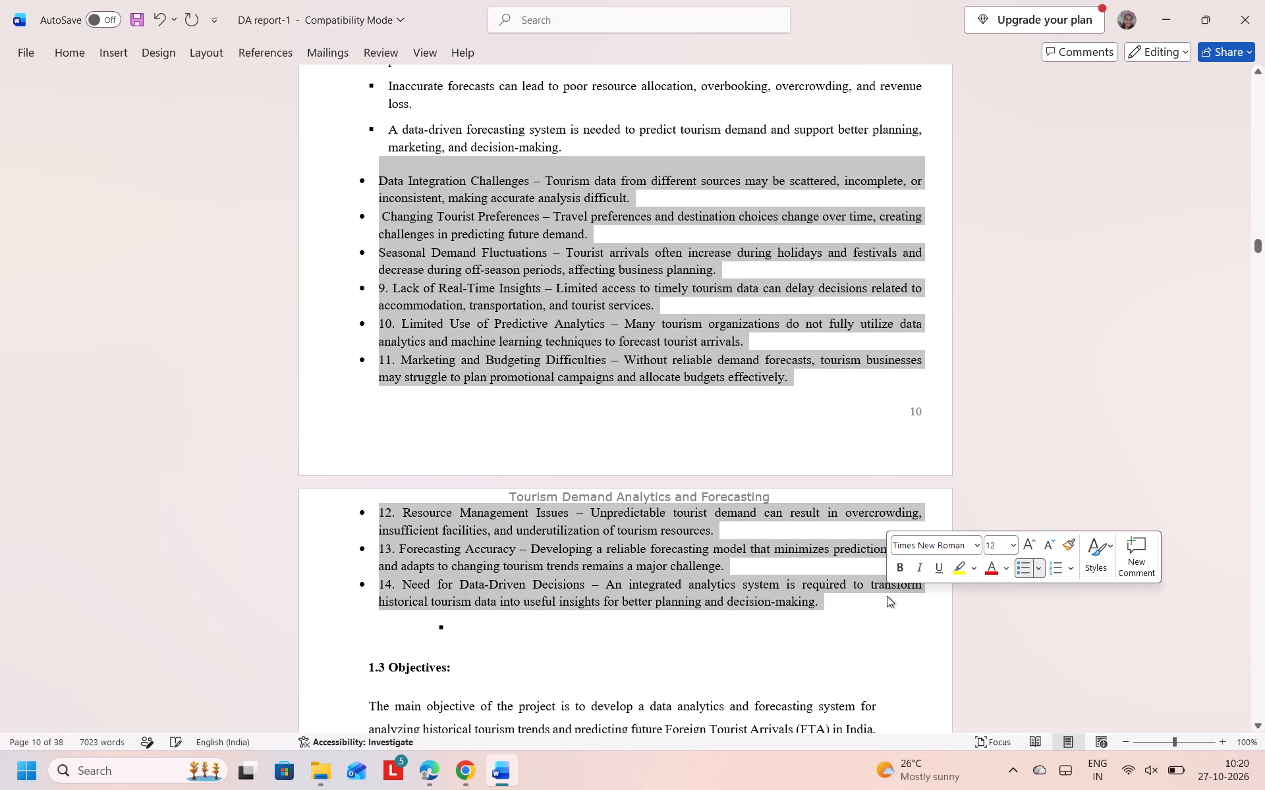
key("BackSpace")
key("BackSpace")
key("BackSpace")
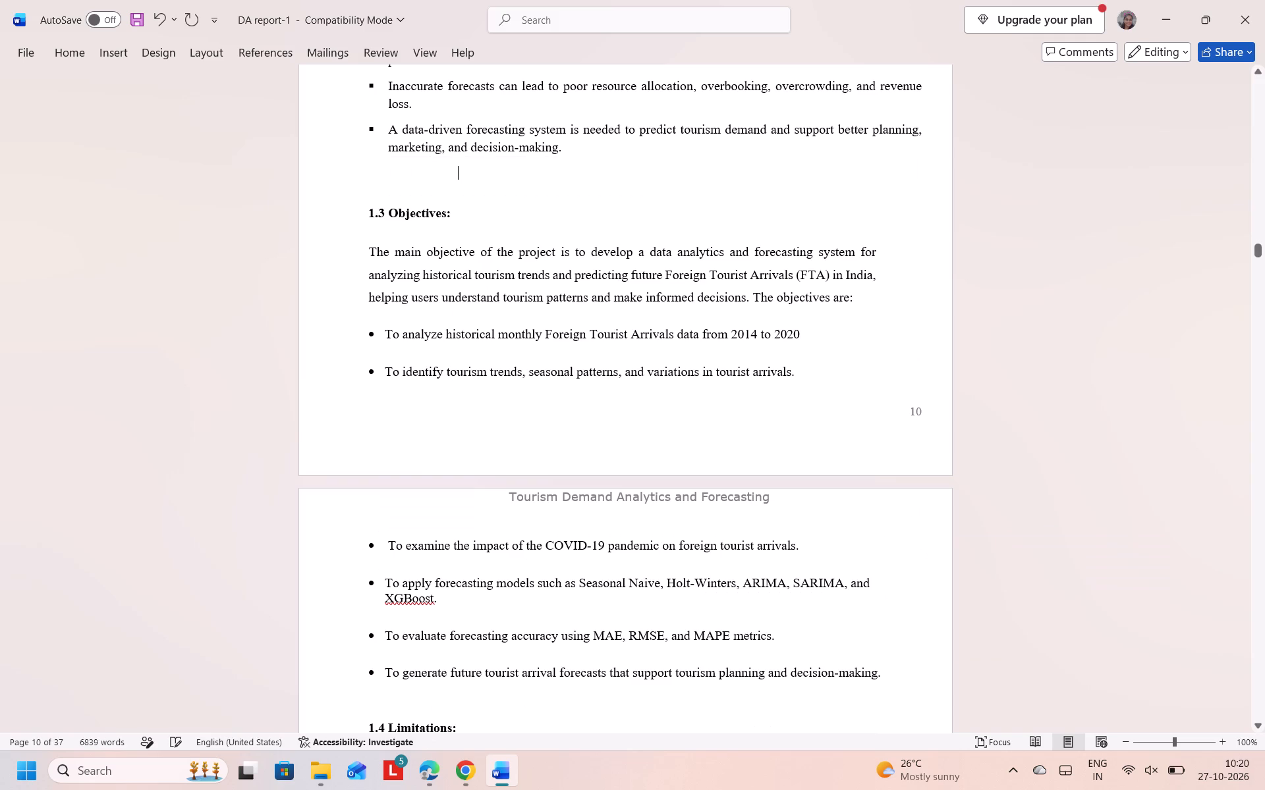
key("BackSpace")
Review the layout of the report from the certificate page through the Technologies used section, including the contents table and Chapter 1.
scroll(887, 596, "down", 1)
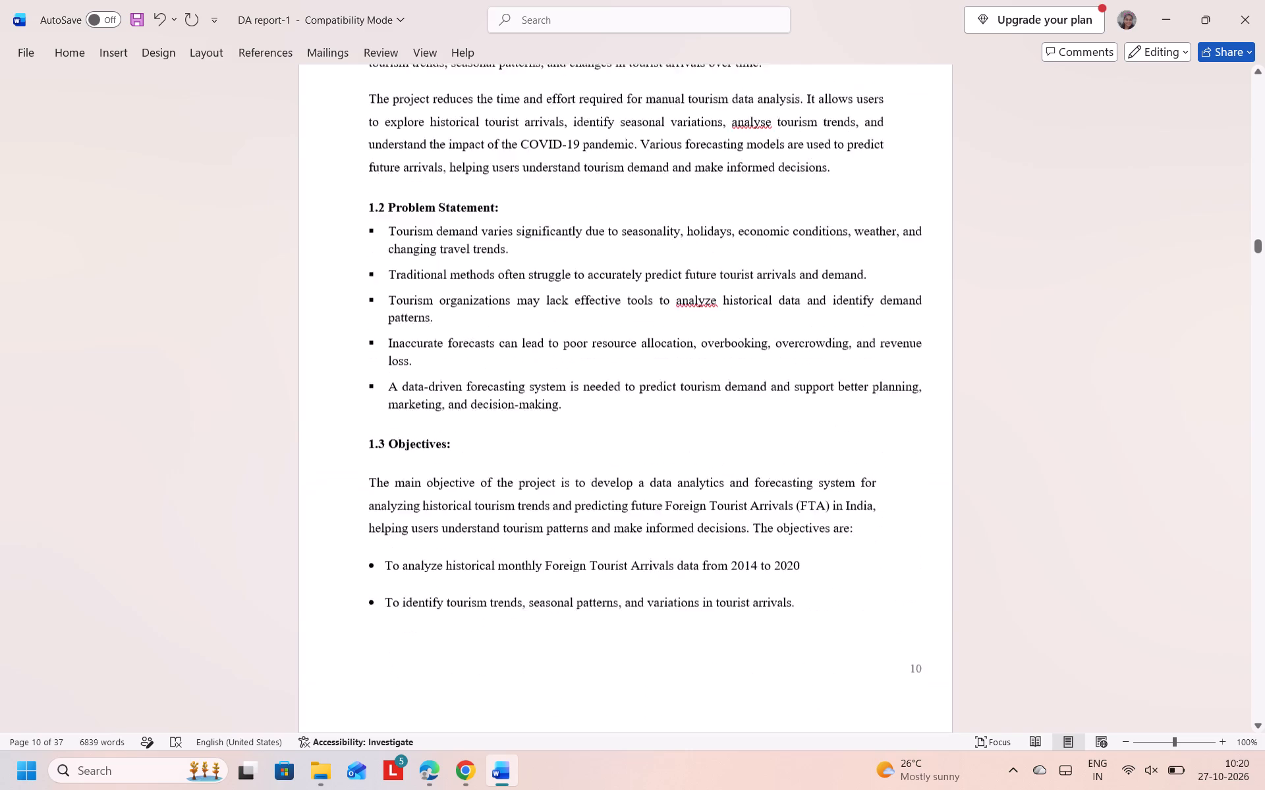
scroll(887, 596, "down", 1)
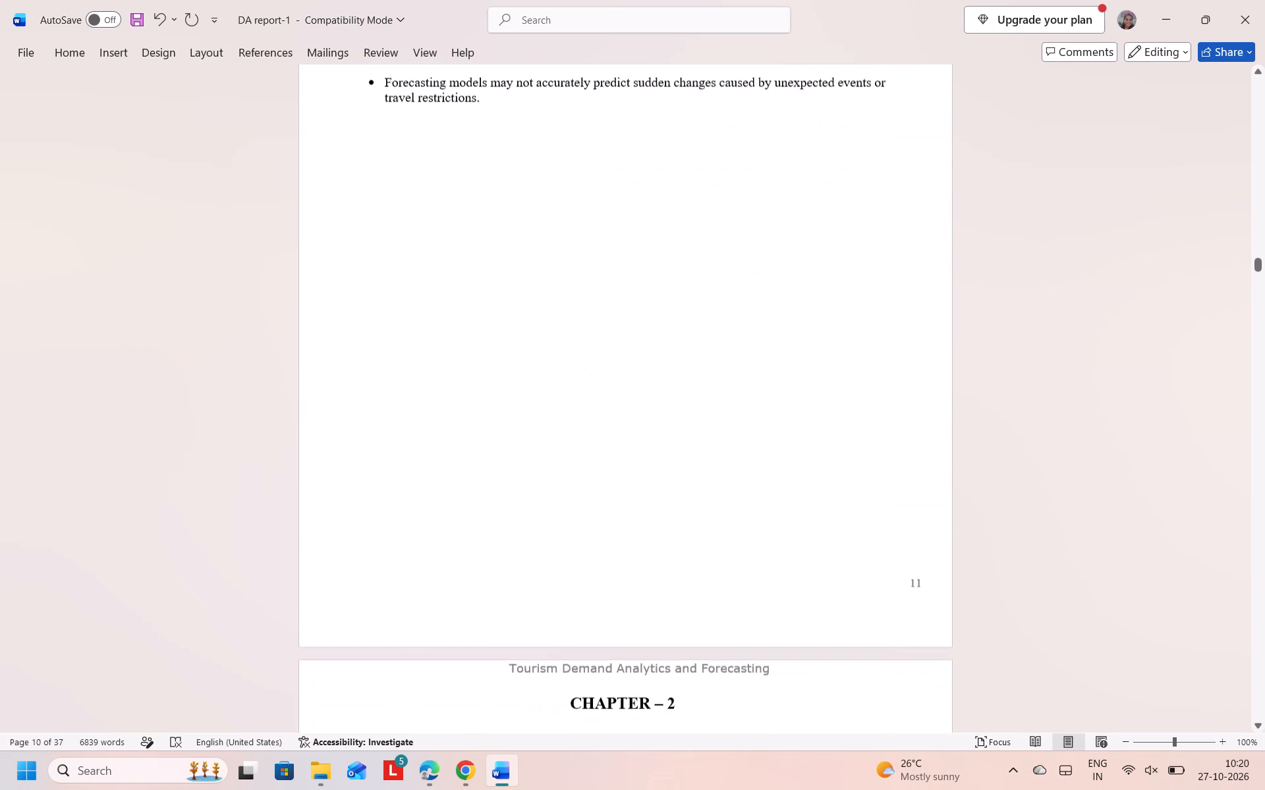
scroll(887, 596, "down", 1)
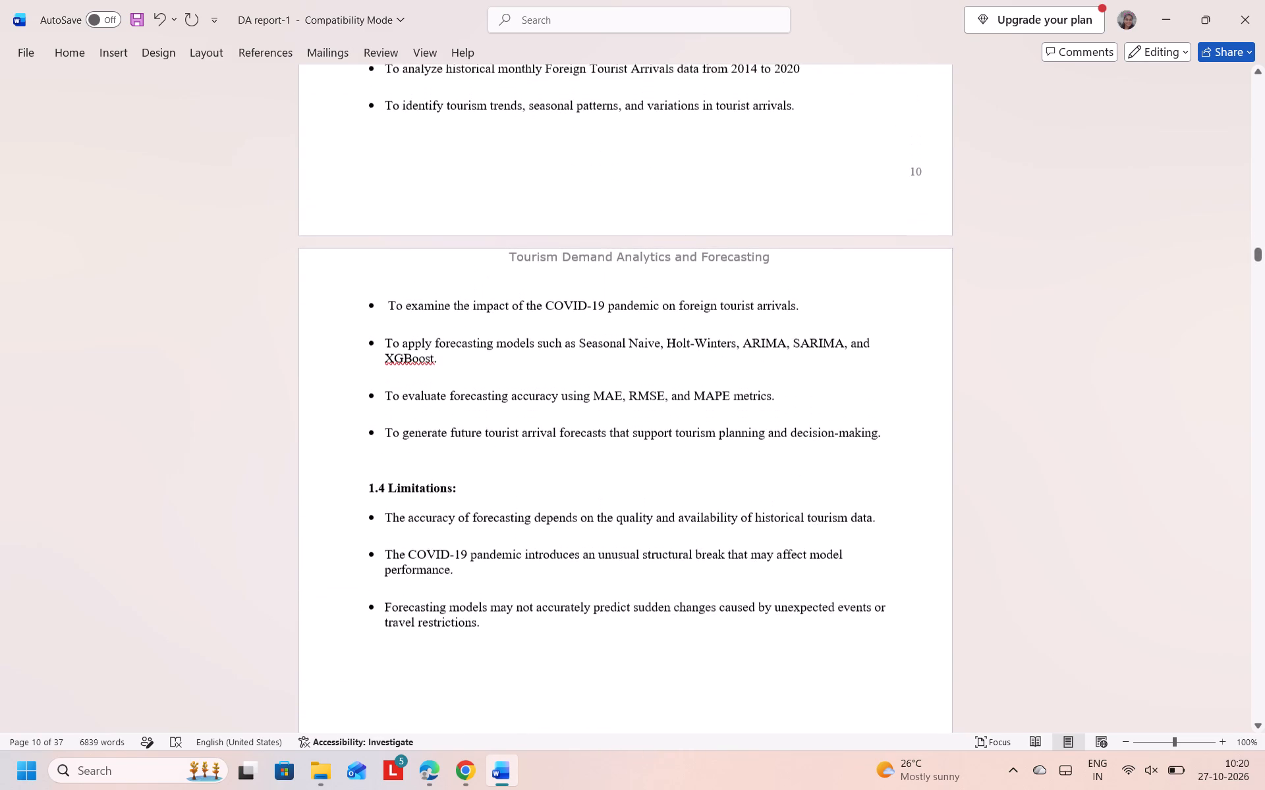
scroll(887, 596, "down", 1)
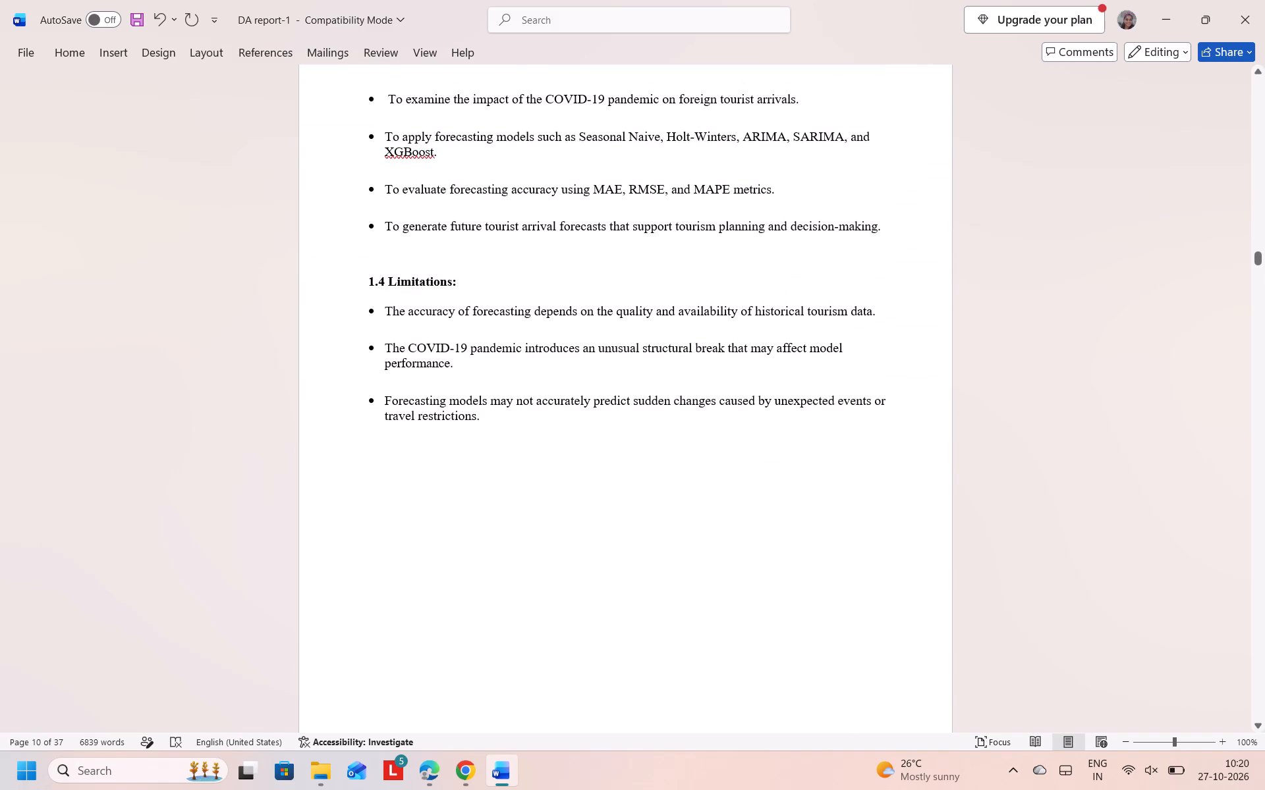
scroll(507, 585, "down", 4)
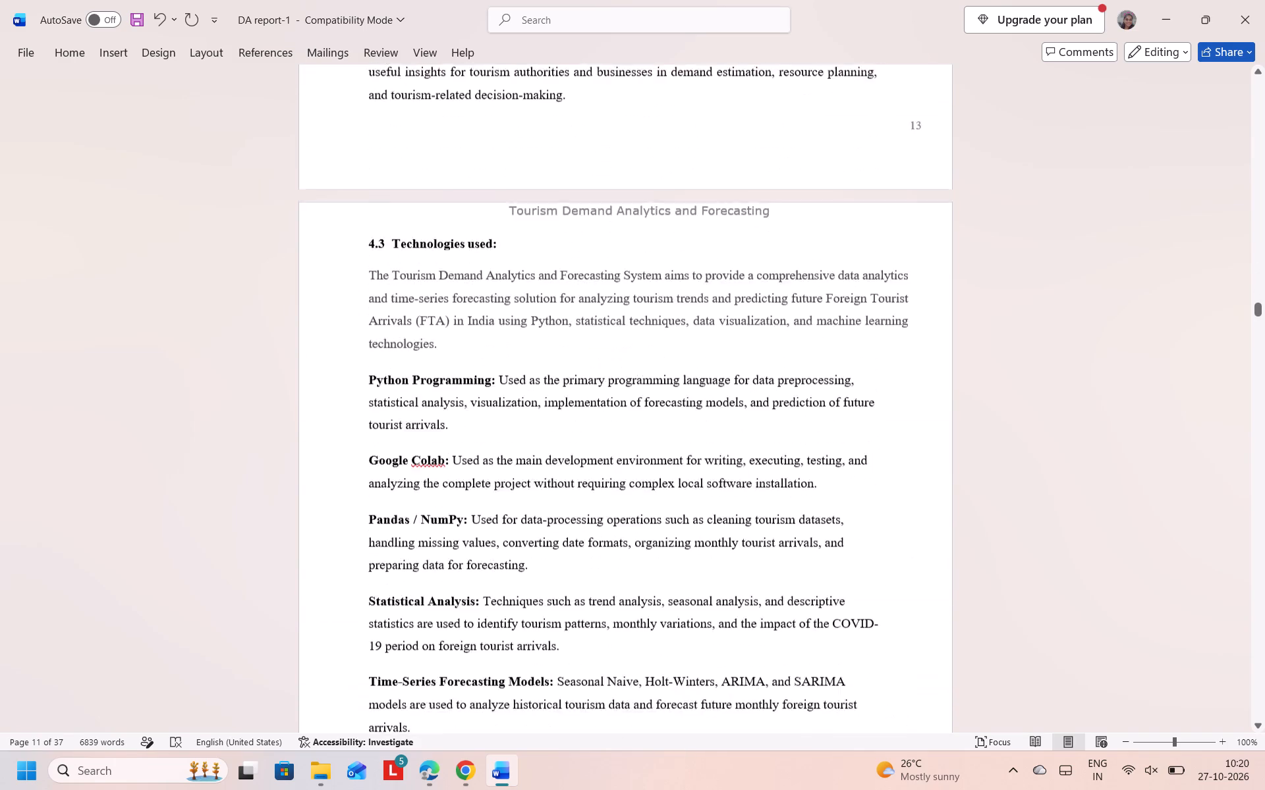
scroll(507, 585, "down", 1)
scroll(507, 585, "up", 1)
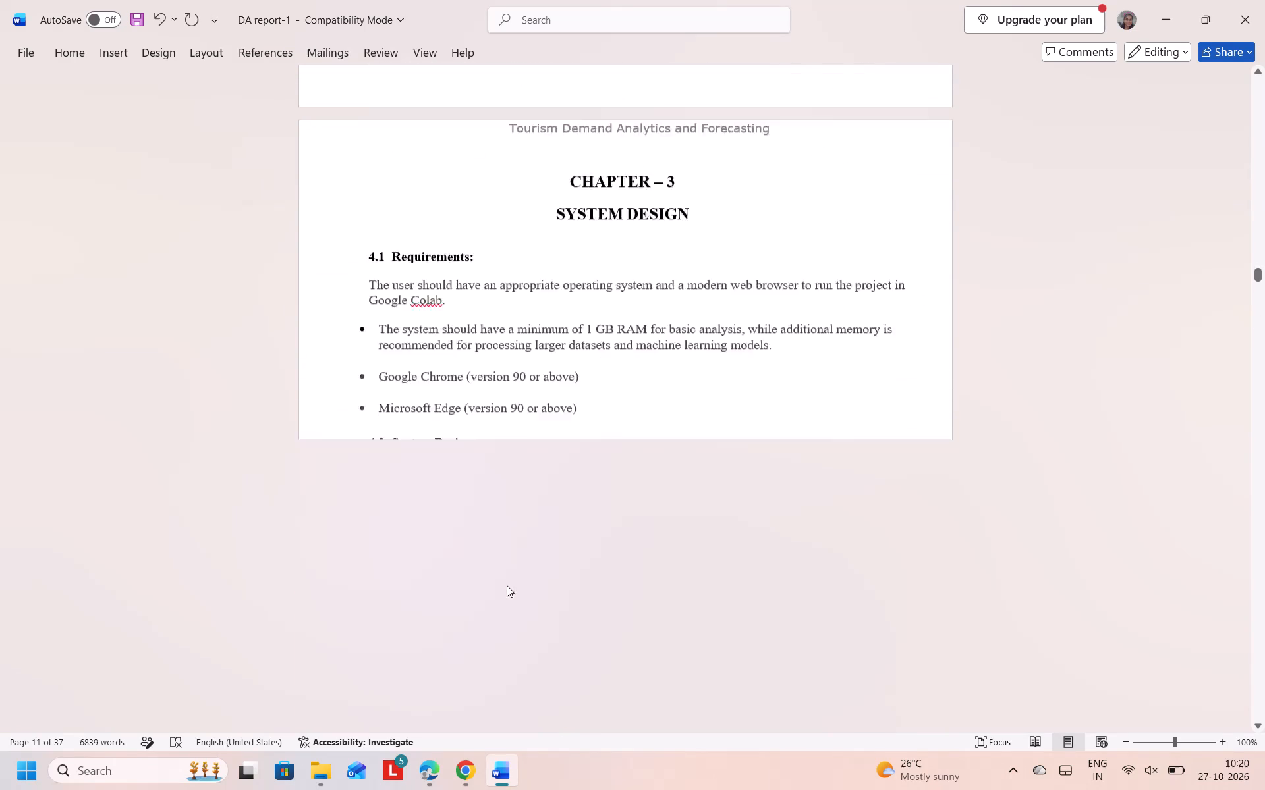
scroll(507, 585, "up", 5)
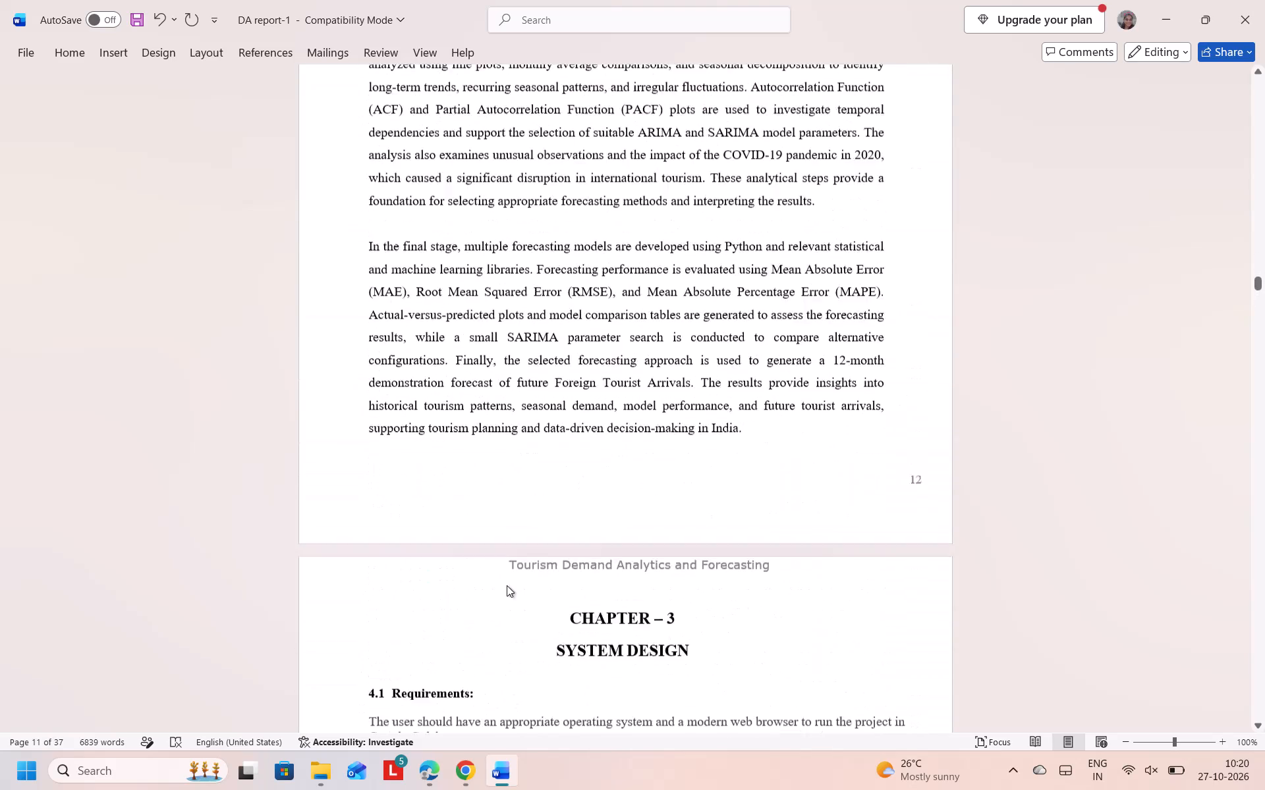
scroll(507, 585, "up", 6)
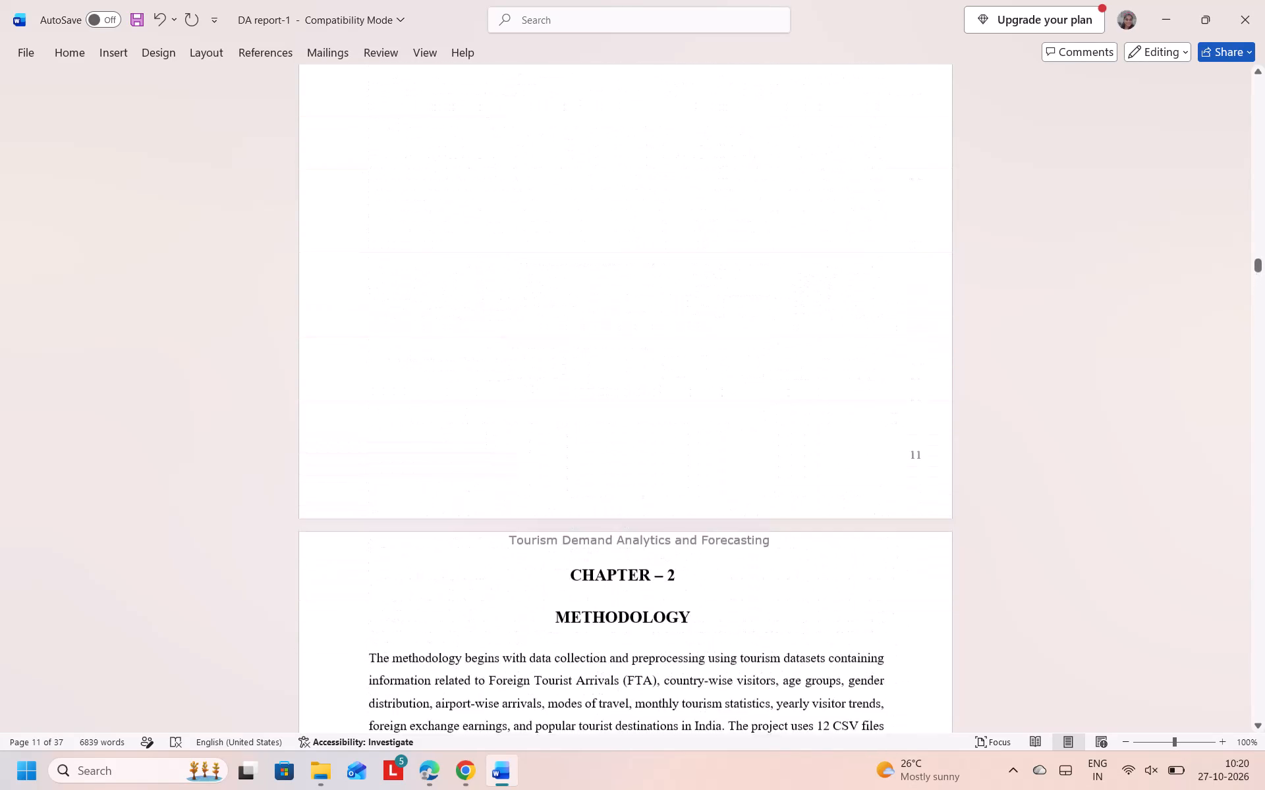
scroll(507, 585, "up", 5)
scroll(507, 585, "down", 1)
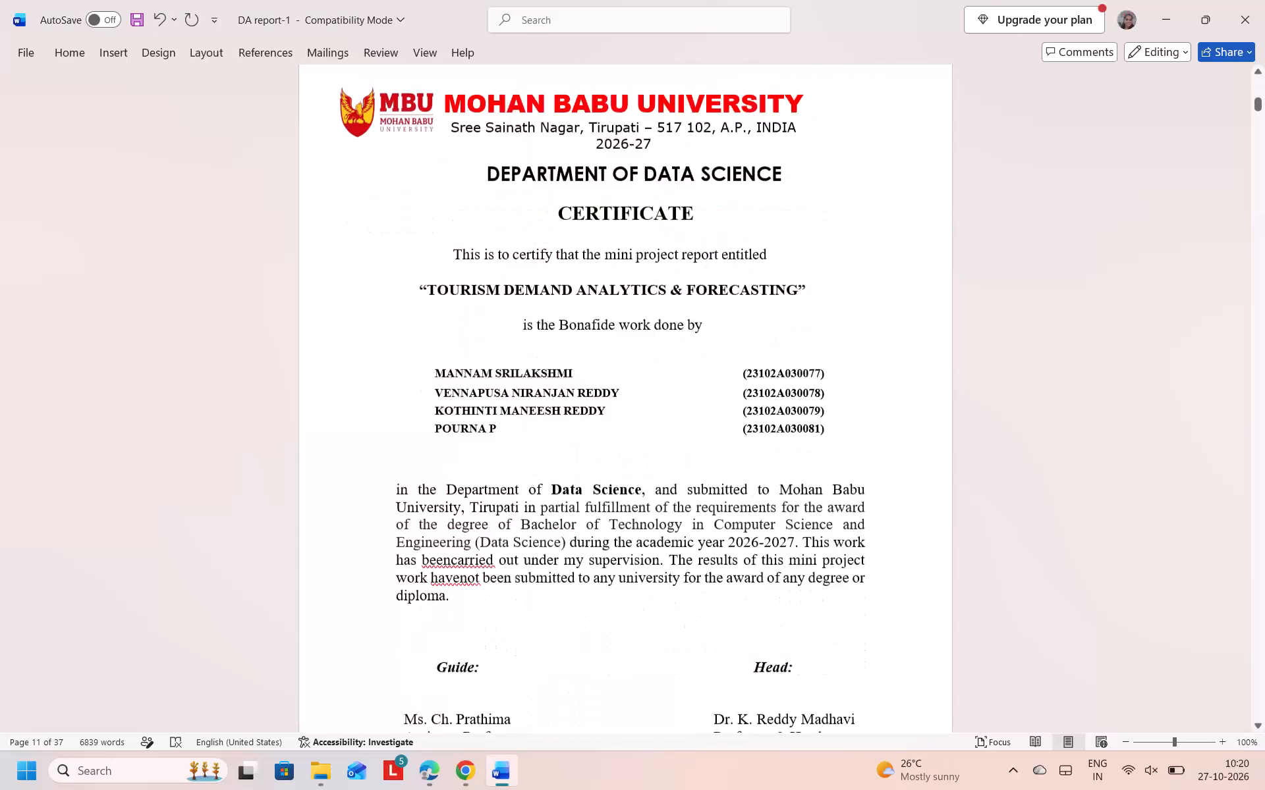
scroll(507, 585, "down", 2)
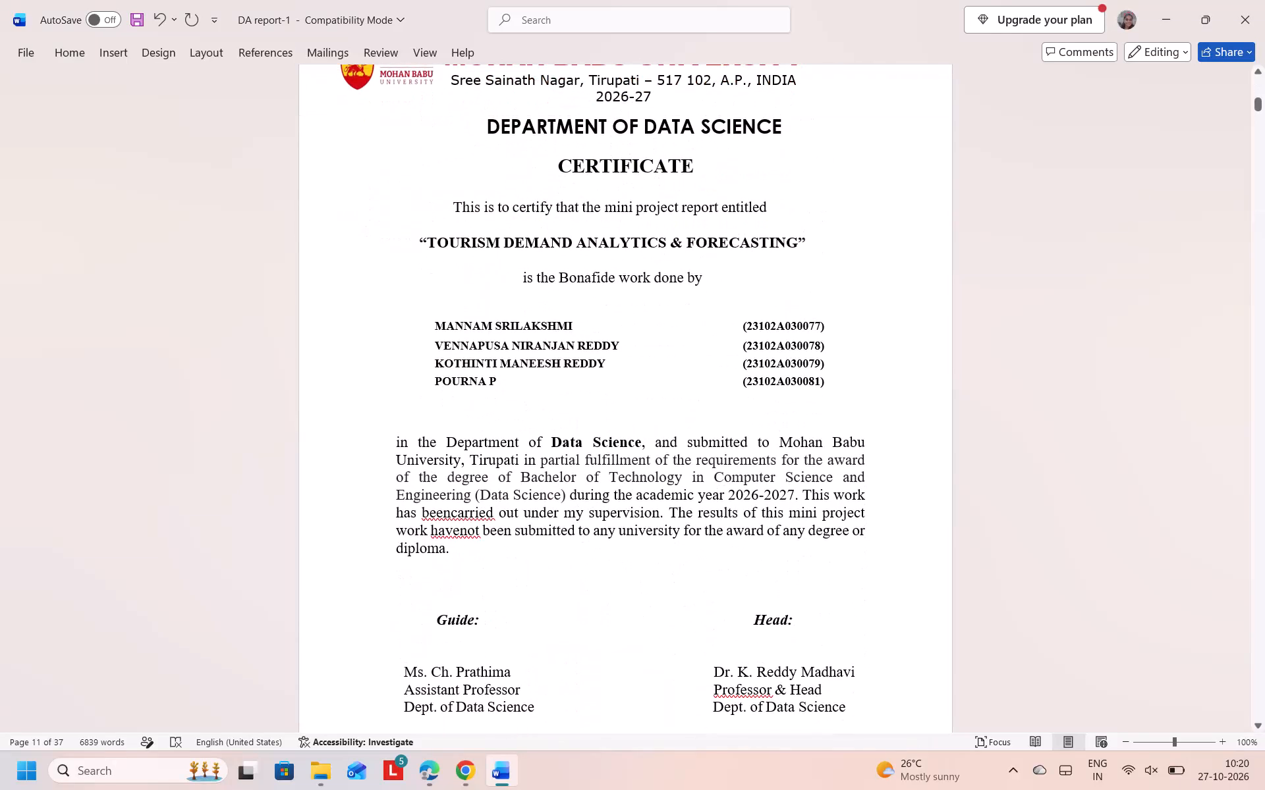
scroll(507, 585, "down", 3)
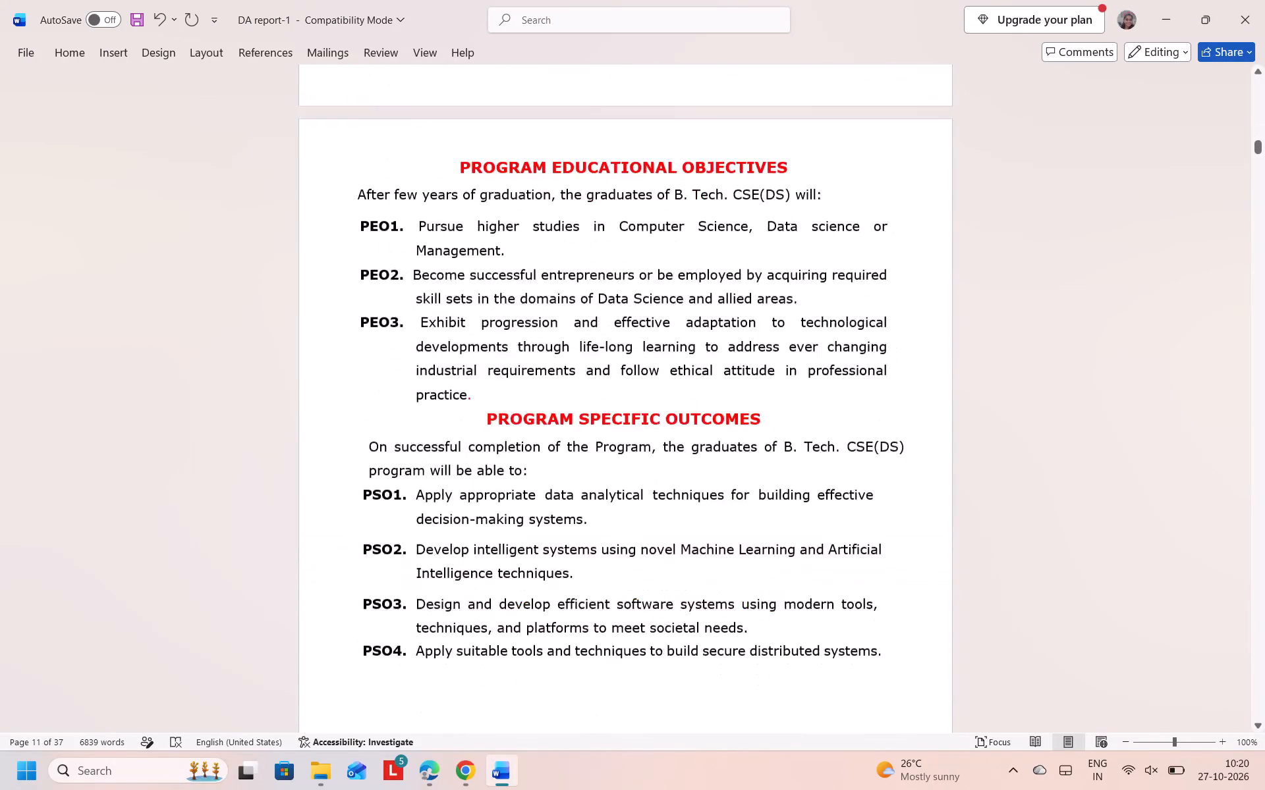
scroll(507, 585, "down", 5)
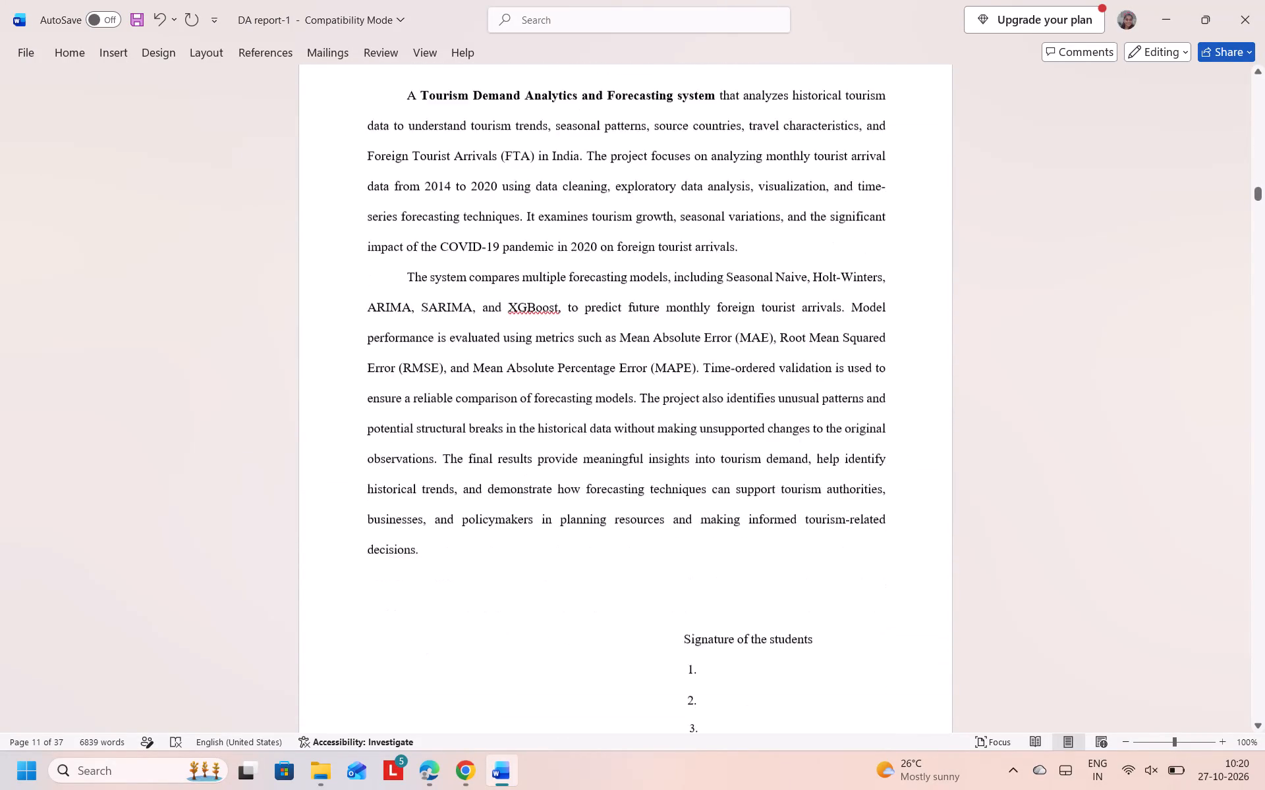
scroll(507, 585, "down", 3)
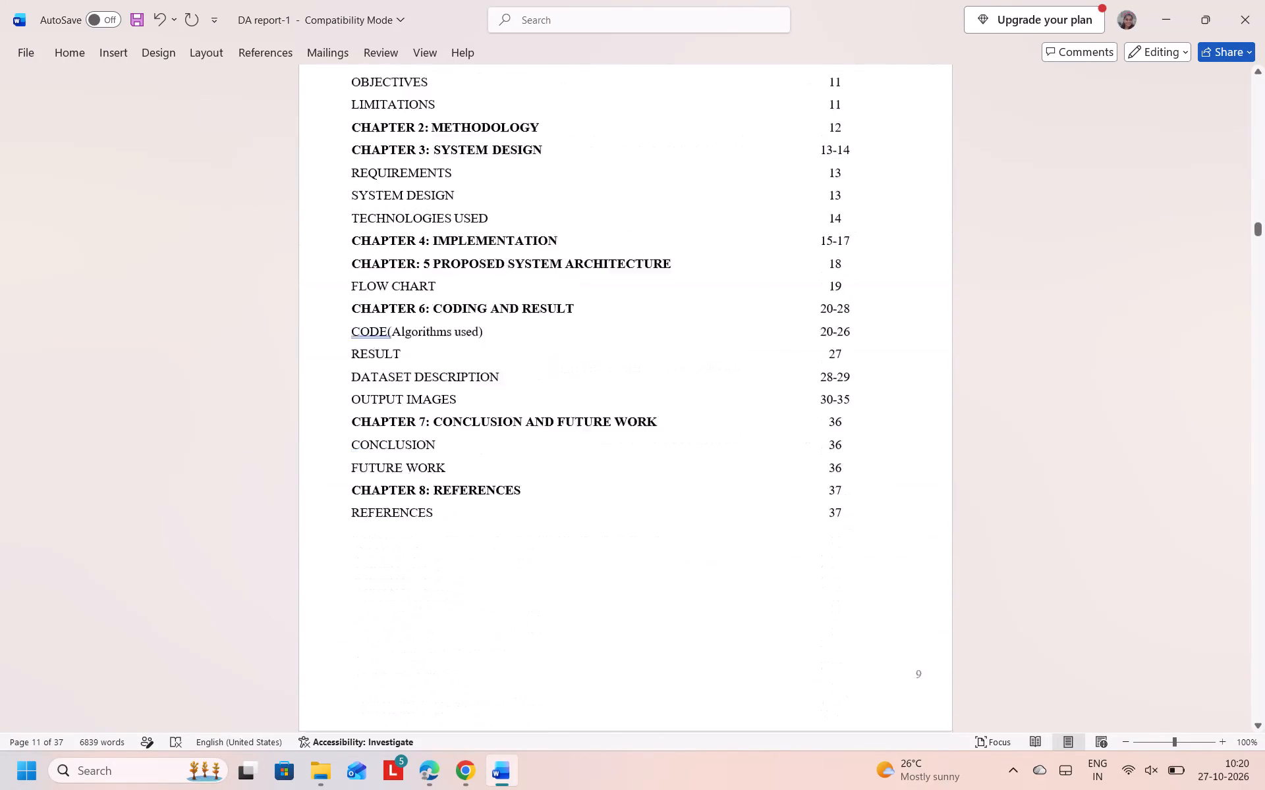
scroll(507, 585, "down", 2)
scroll(507, 585, "up", 1)
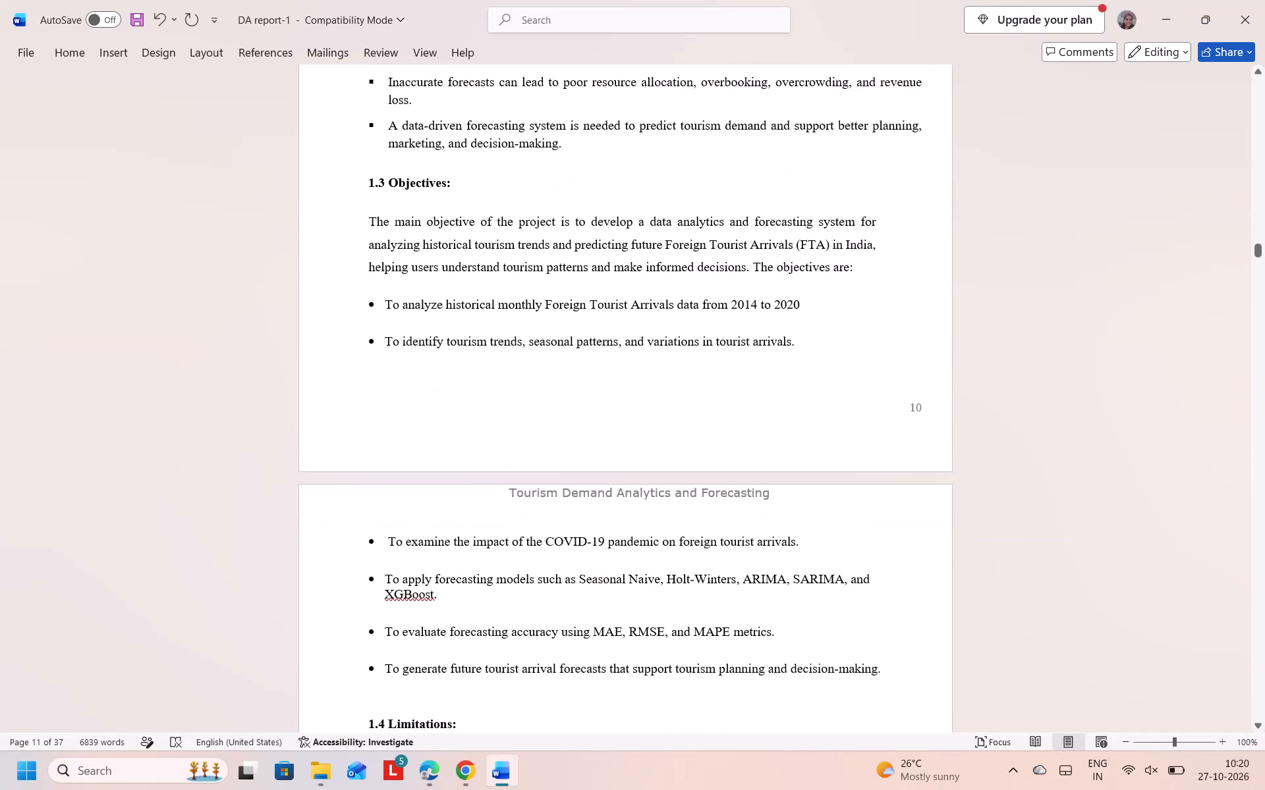
scroll(507, 585, "up", 2)
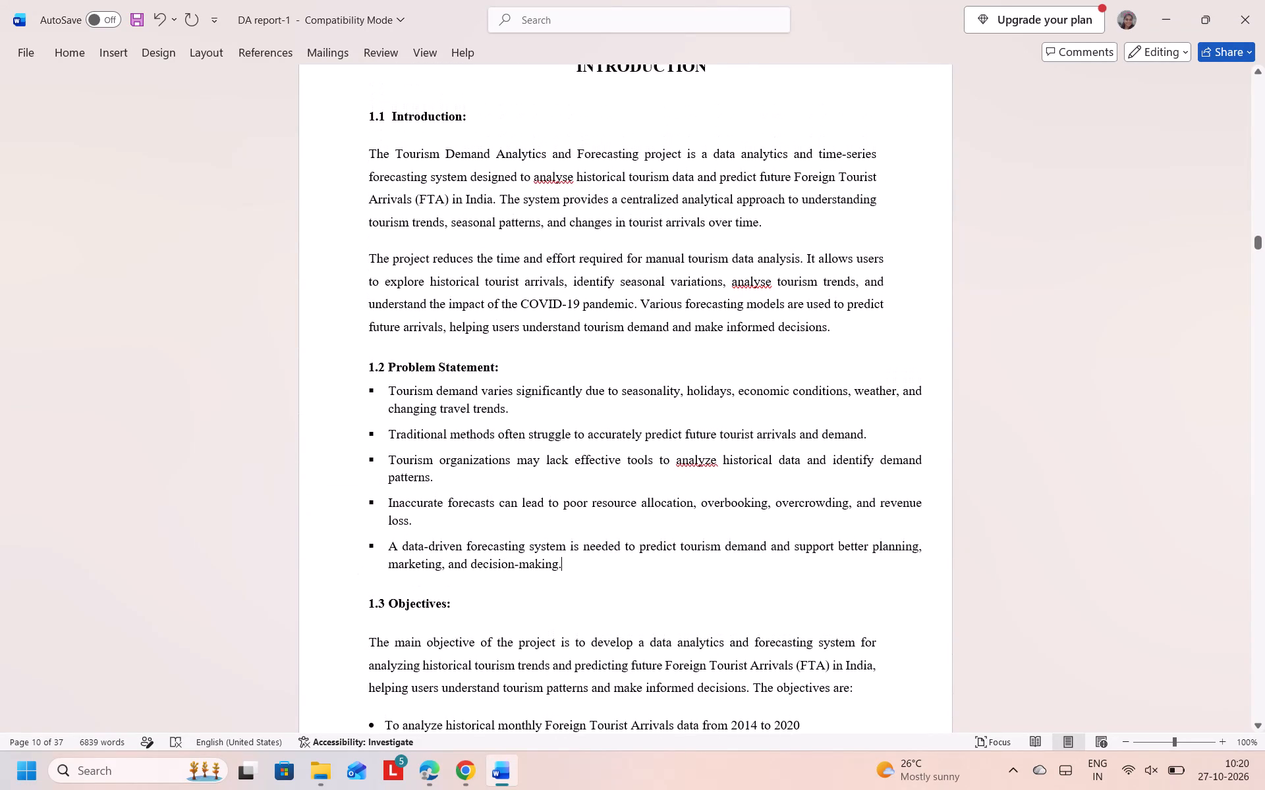
scroll(507, 585, "up", 2)
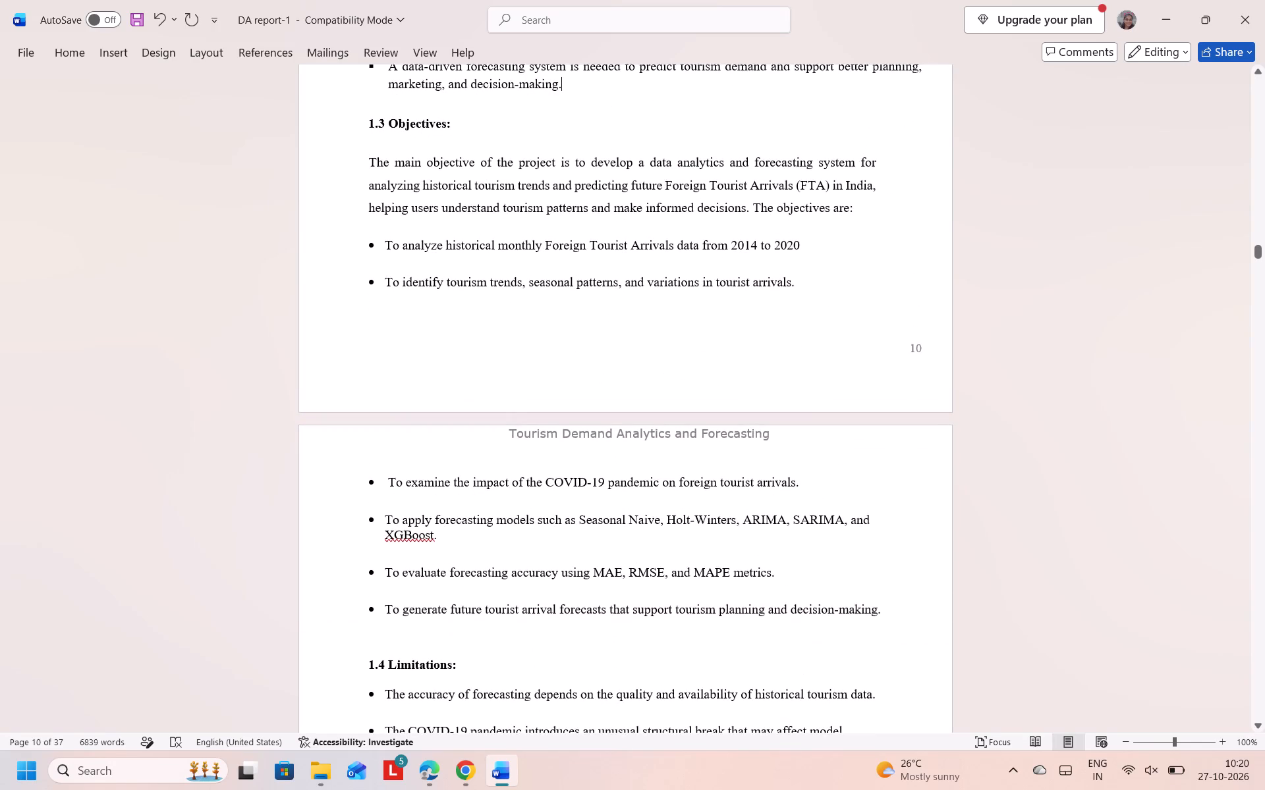
scroll(507, 585, "up", 2)
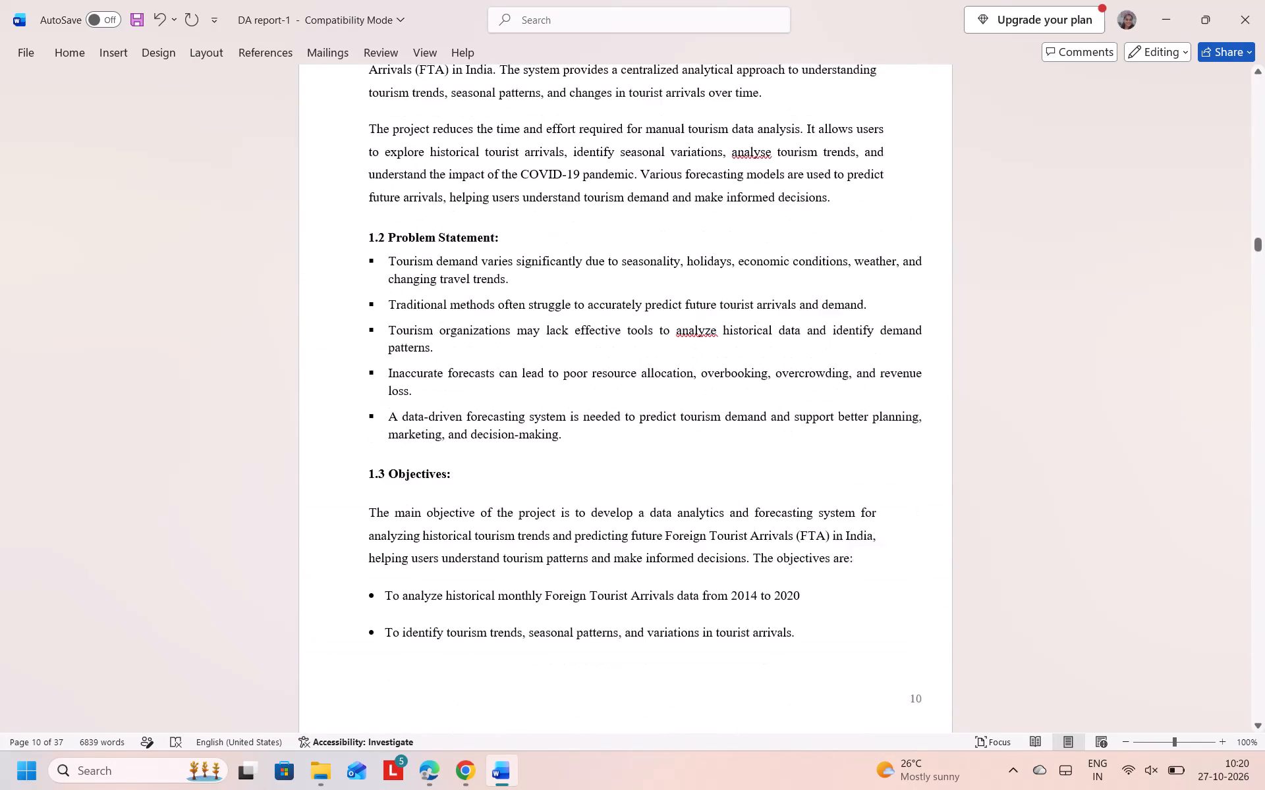
scroll(507, 585, "up", 1)
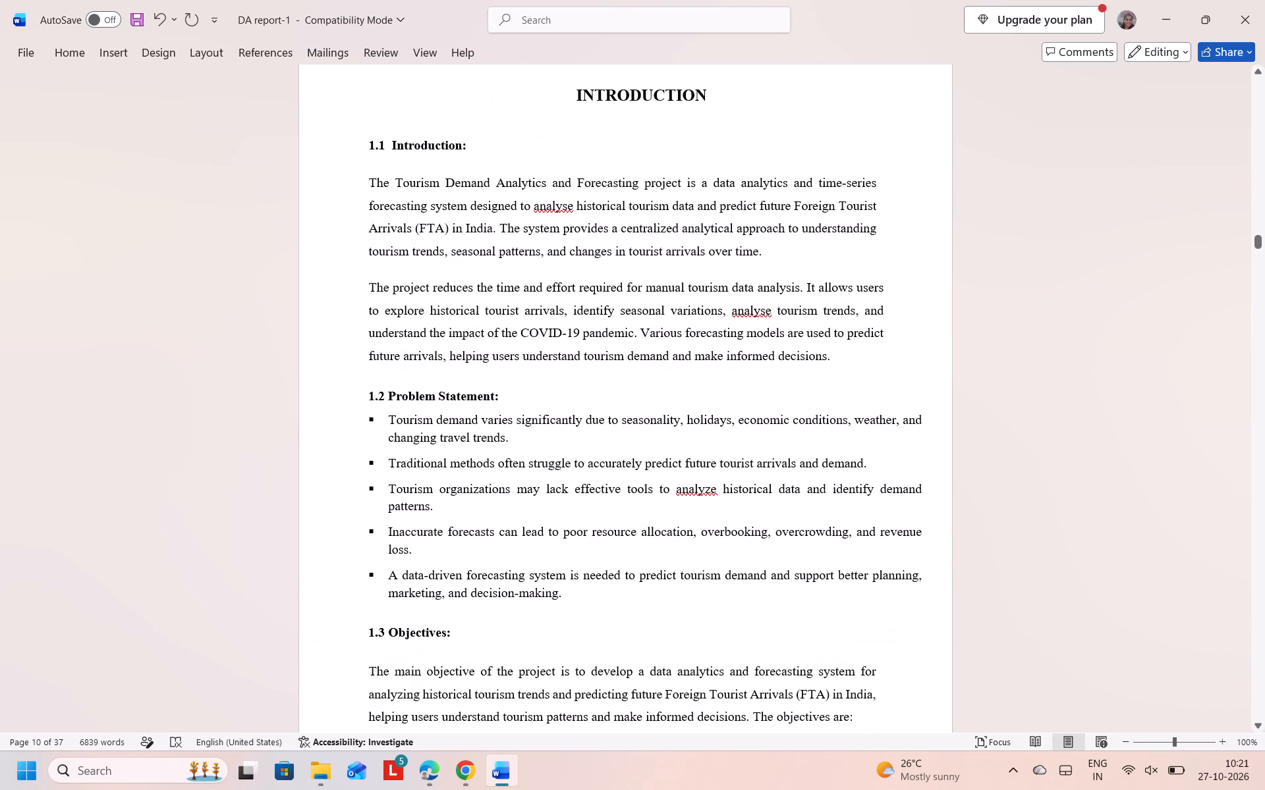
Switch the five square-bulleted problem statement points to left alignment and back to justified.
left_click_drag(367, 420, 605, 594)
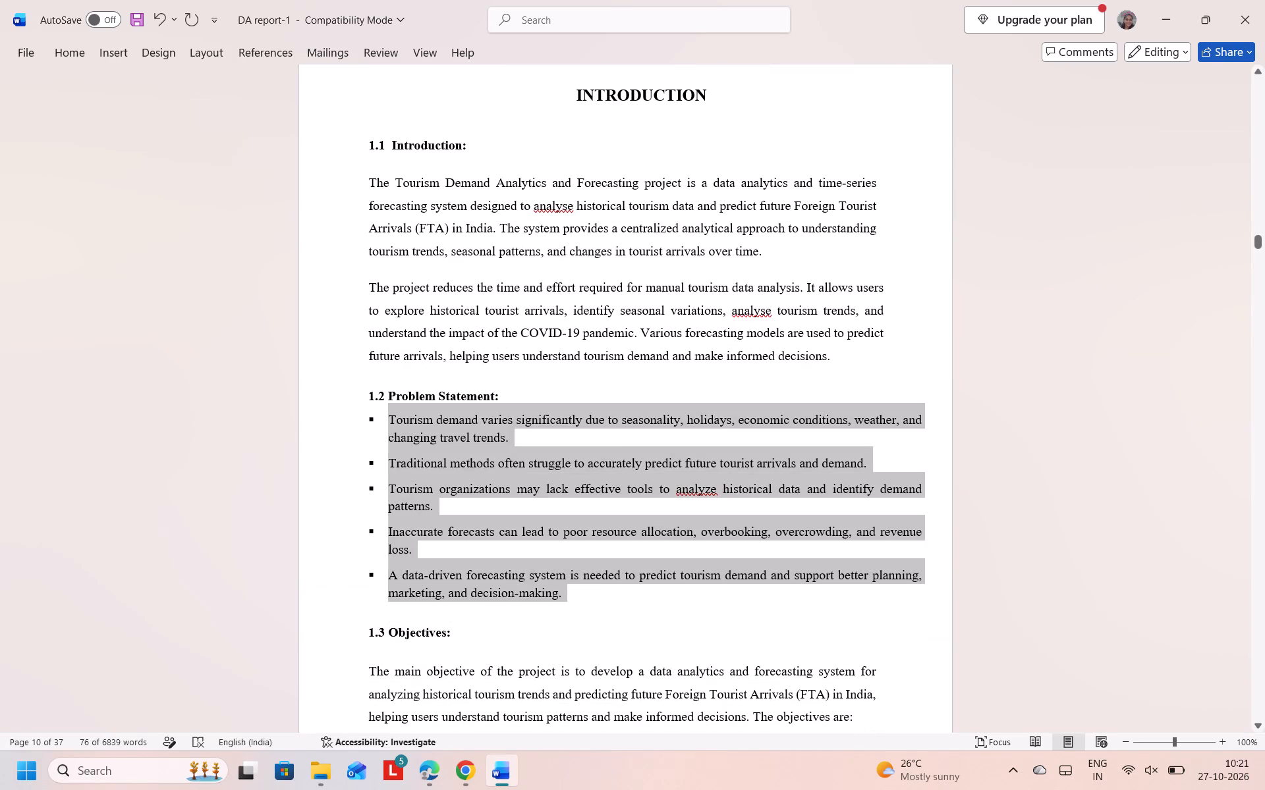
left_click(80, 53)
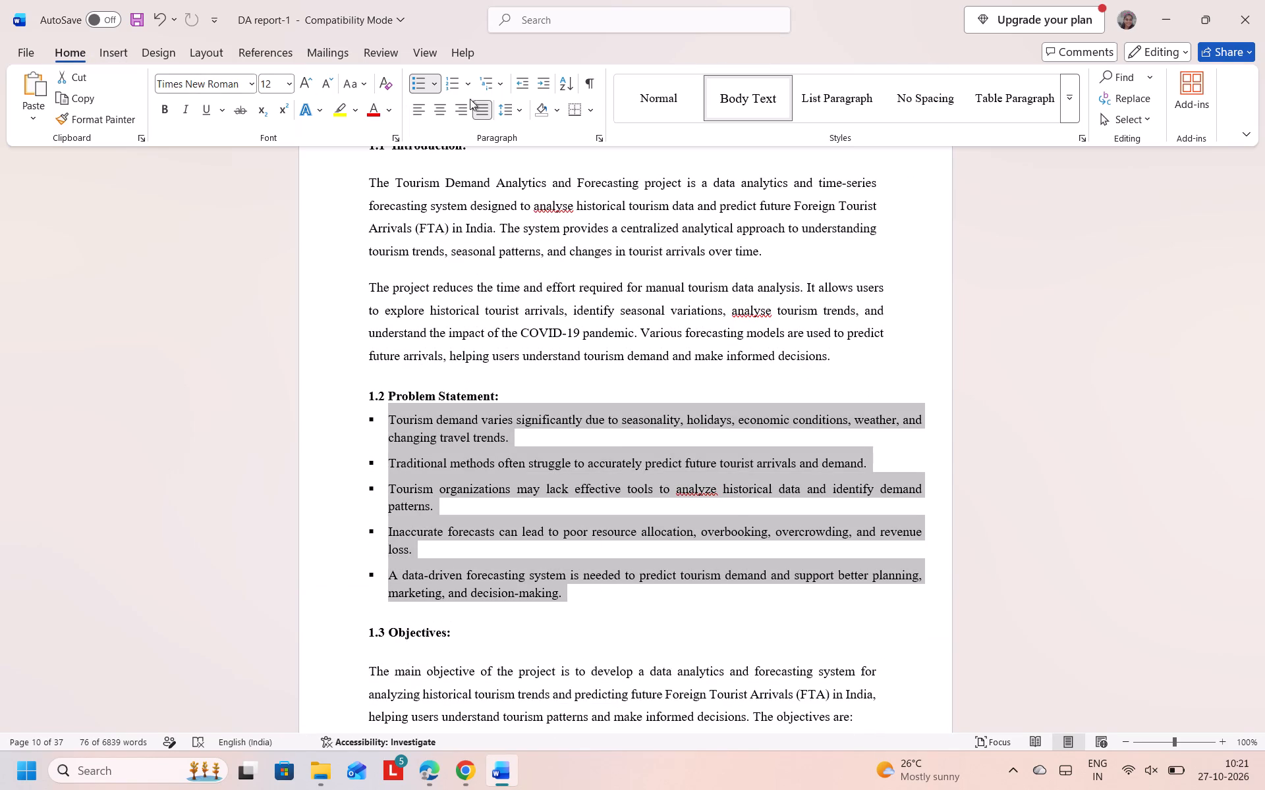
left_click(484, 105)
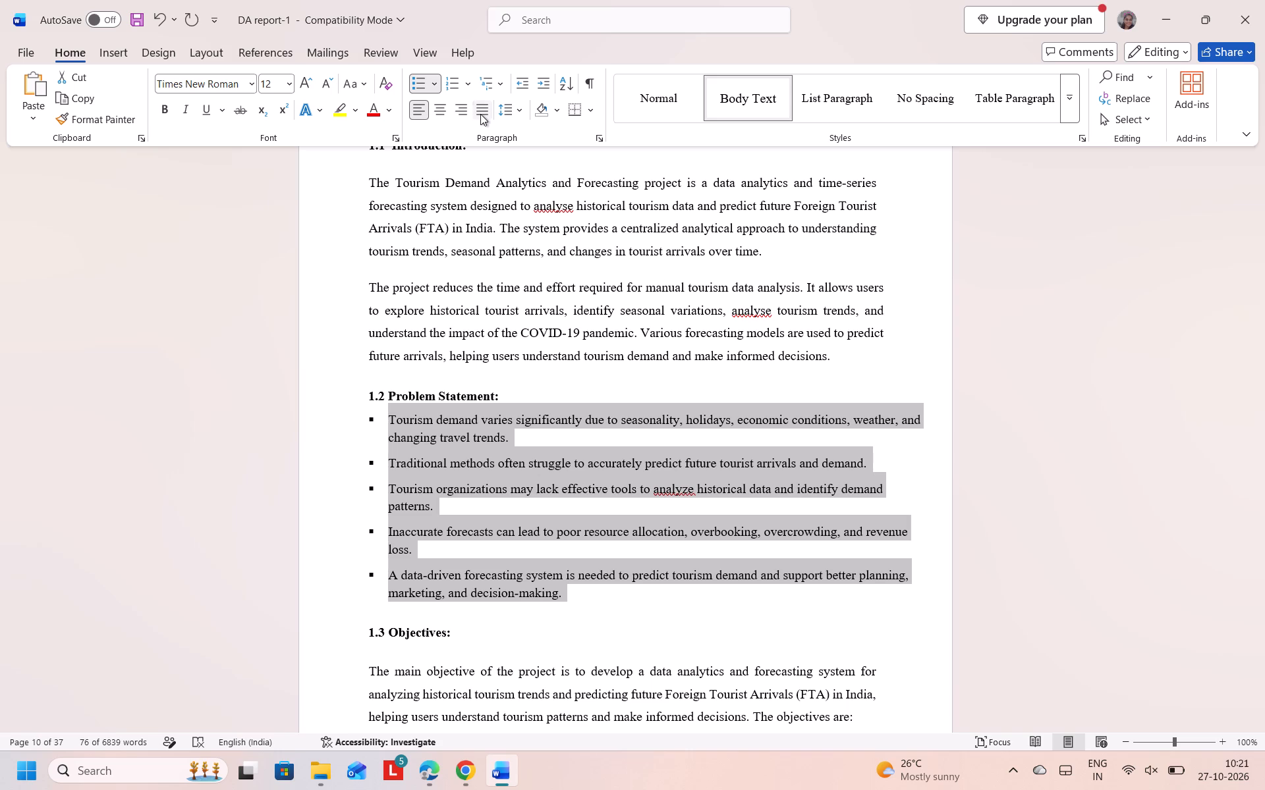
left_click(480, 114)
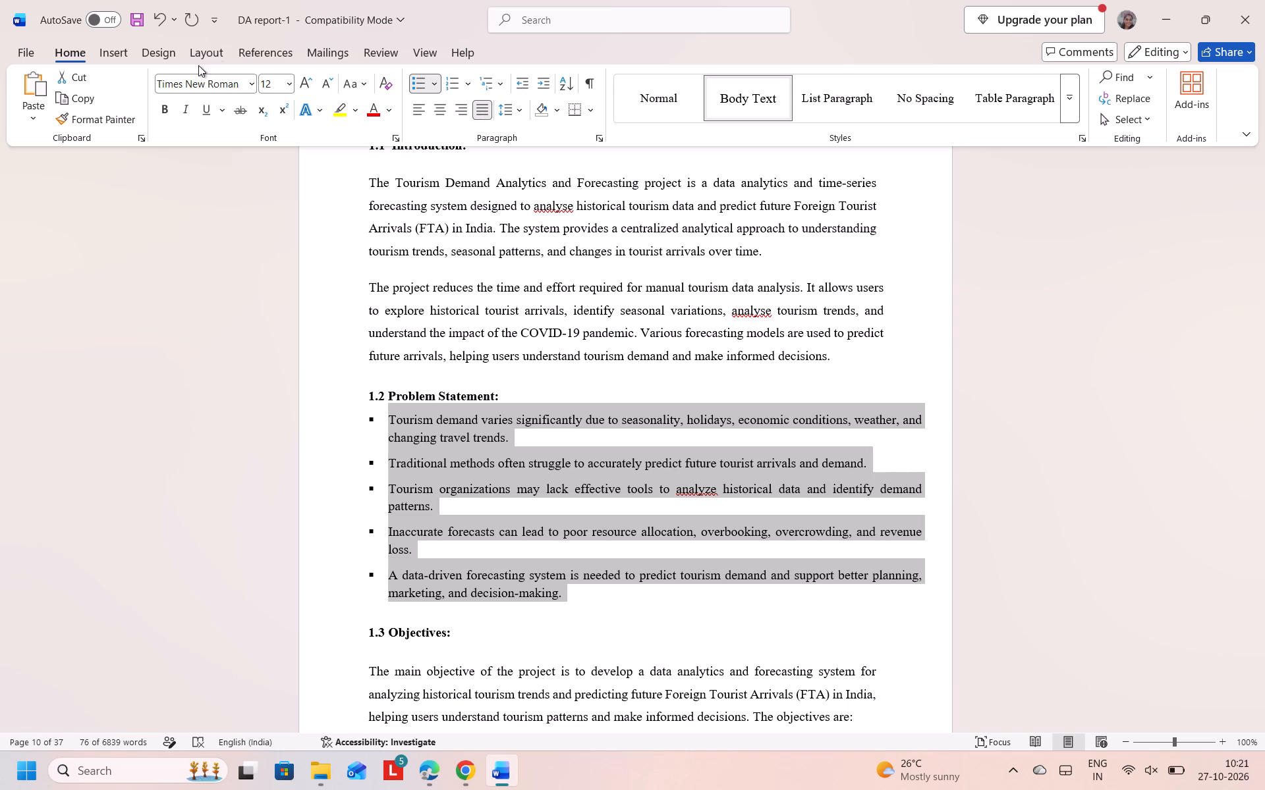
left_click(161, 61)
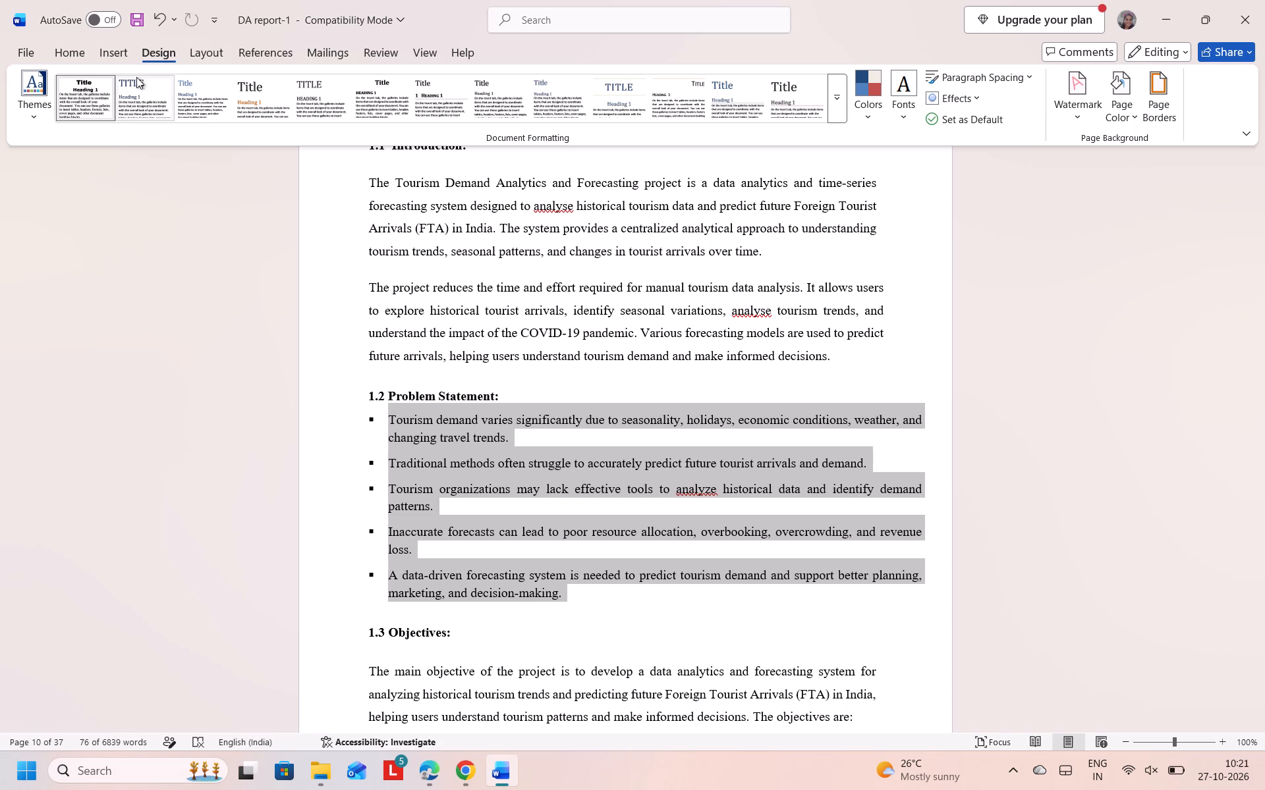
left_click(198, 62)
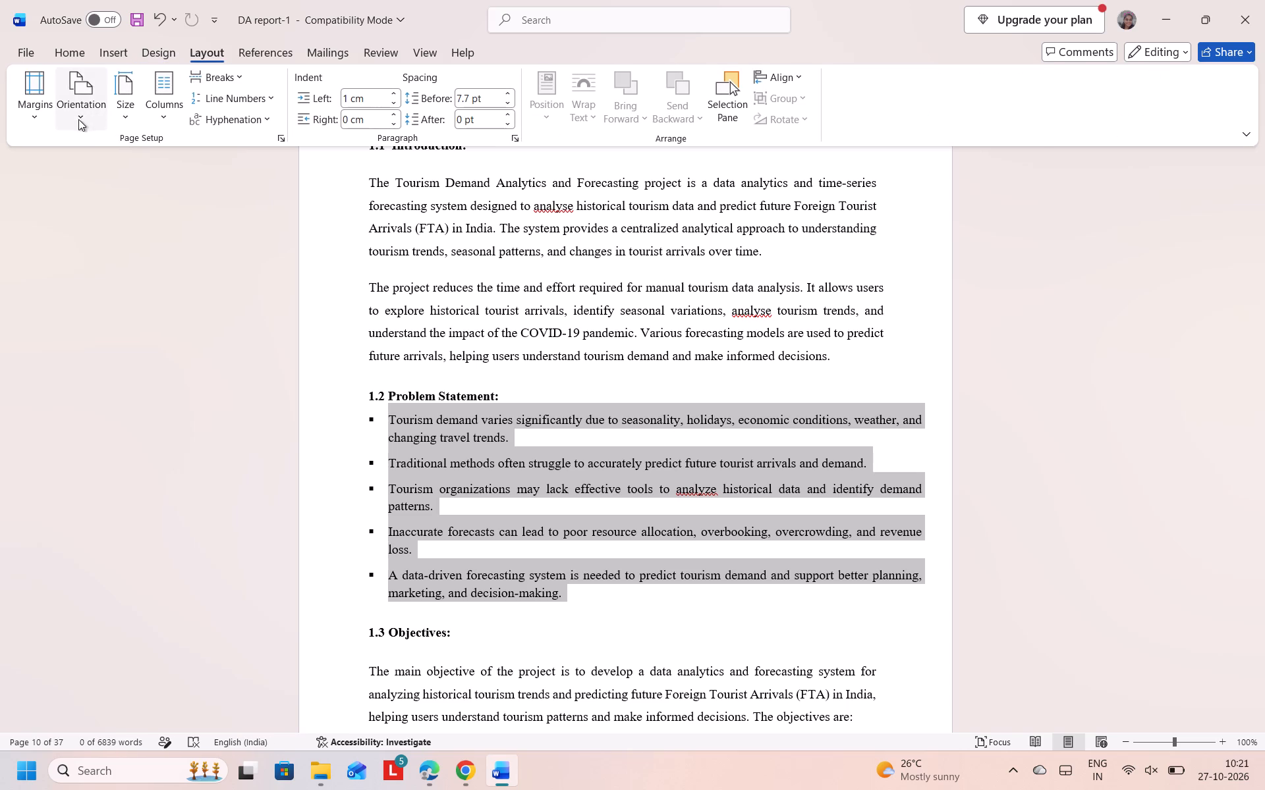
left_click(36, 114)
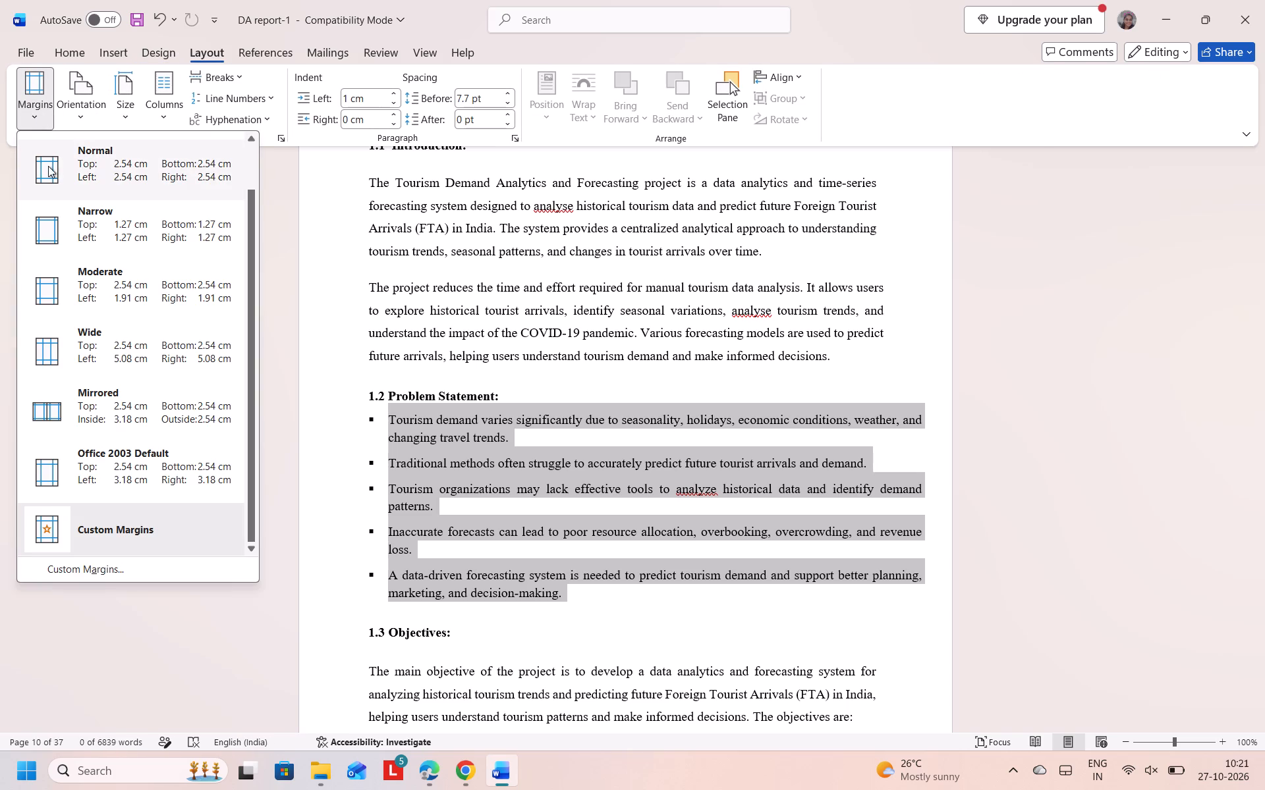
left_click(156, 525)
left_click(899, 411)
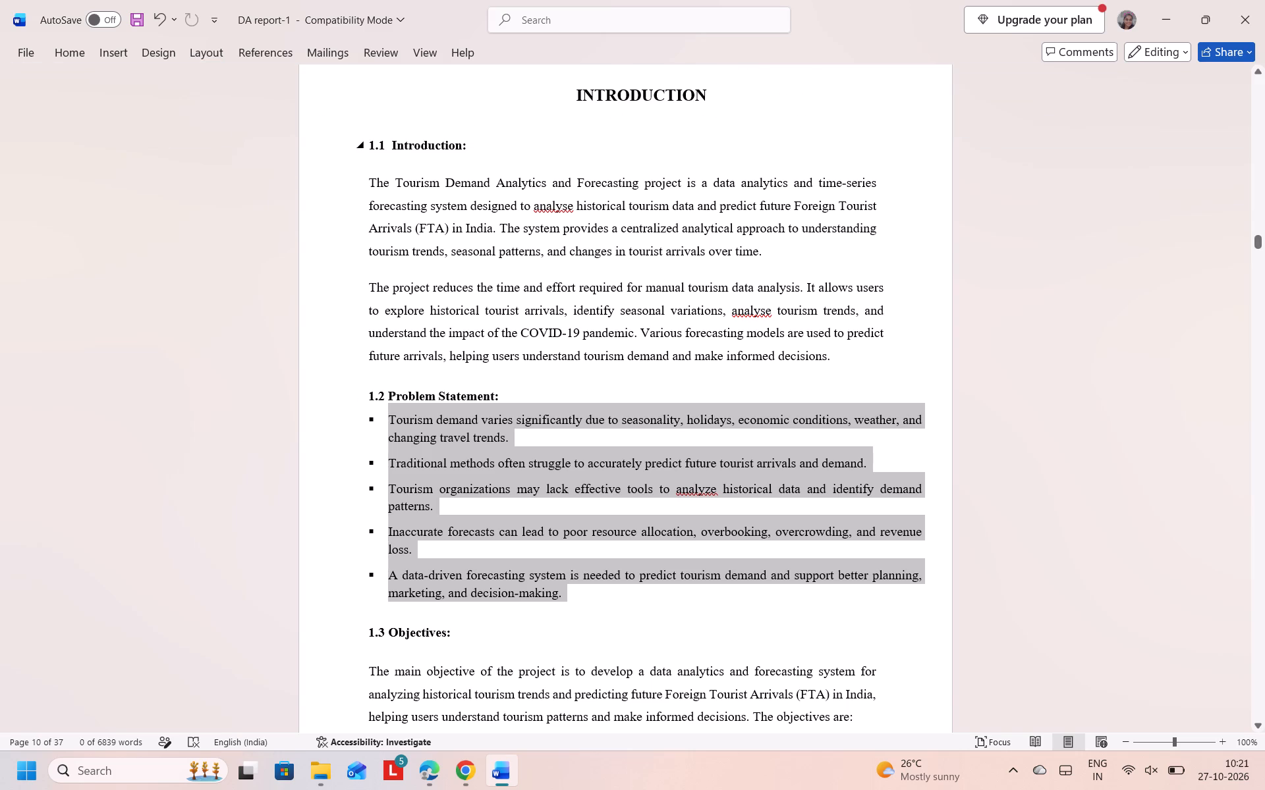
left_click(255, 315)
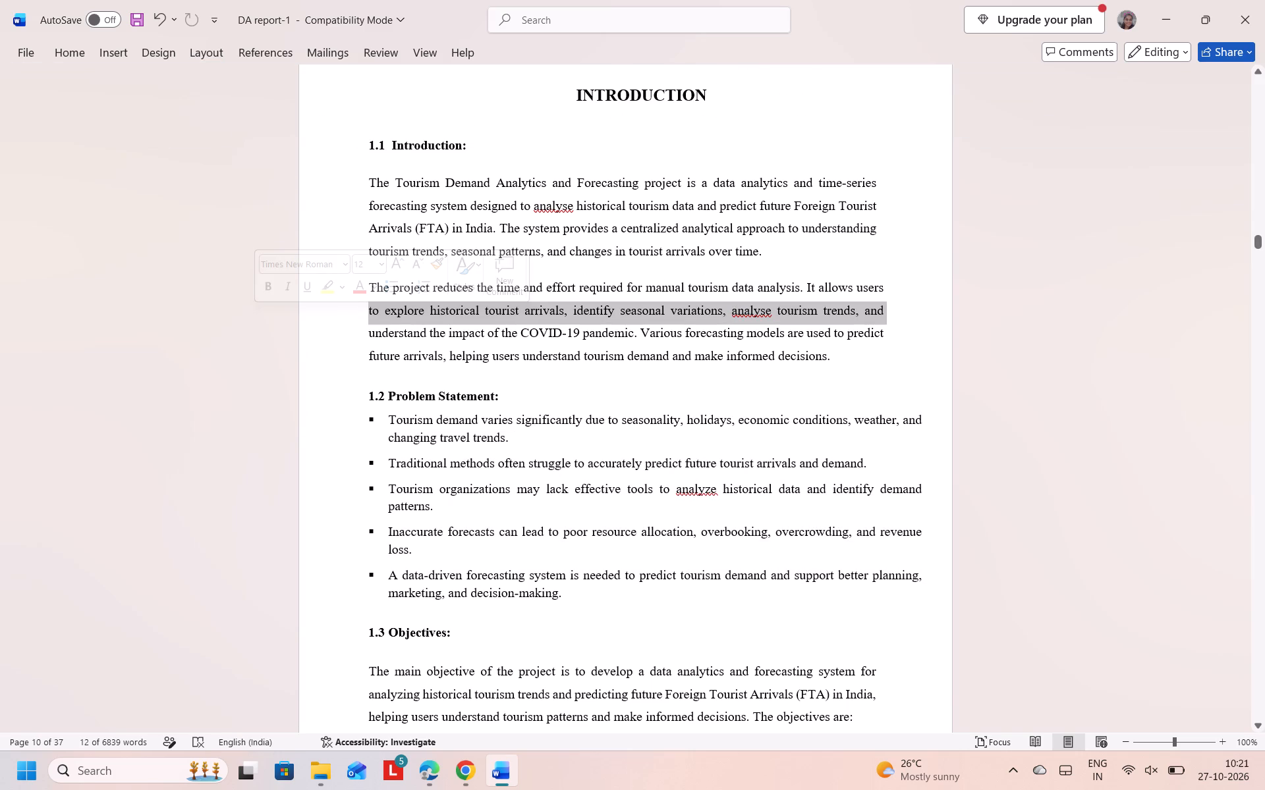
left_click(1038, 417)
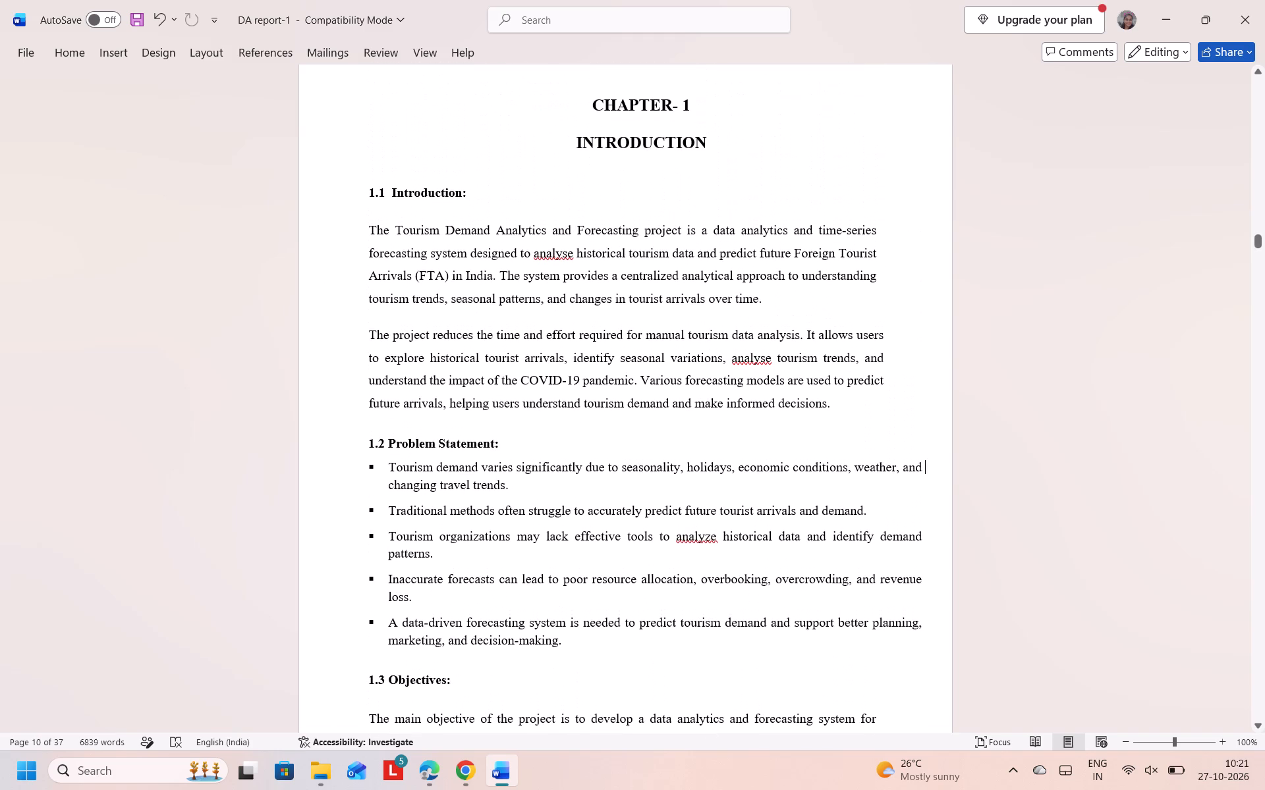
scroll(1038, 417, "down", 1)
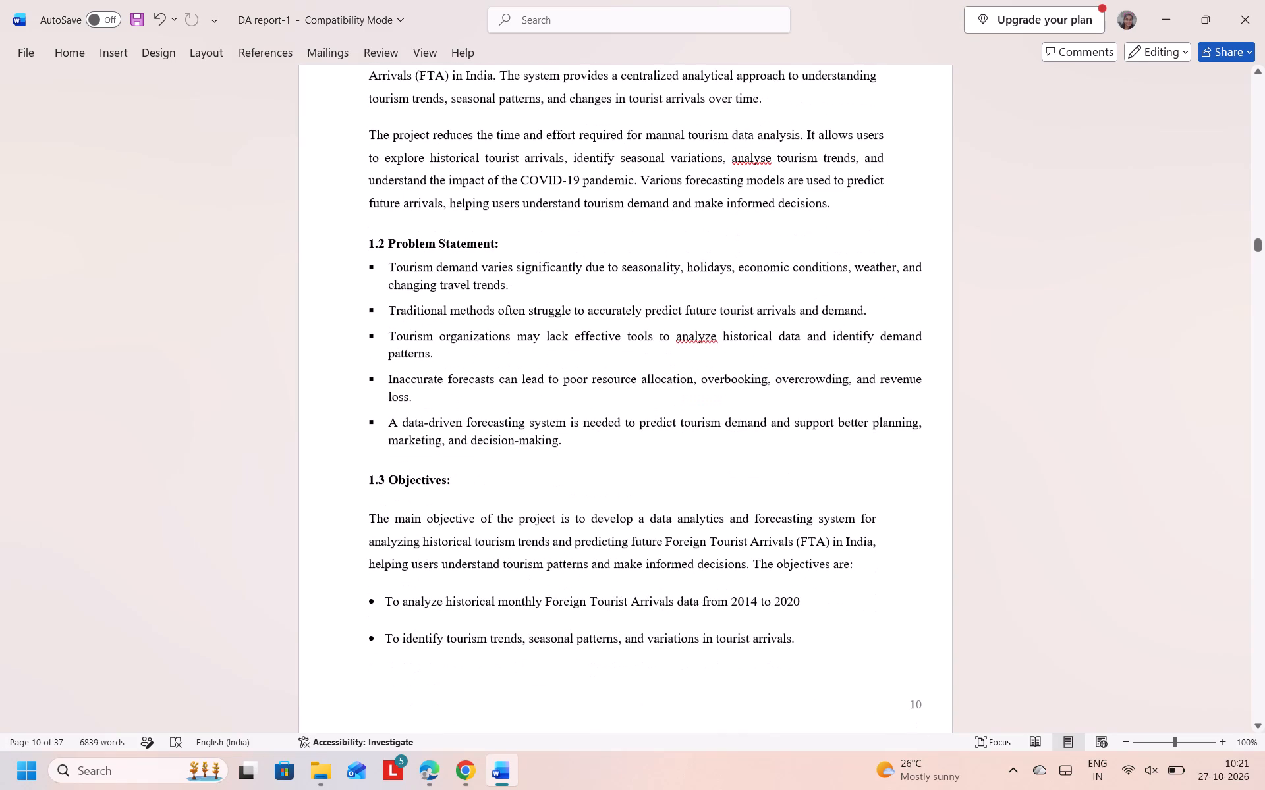
scroll(1038, 417, "down", 3)
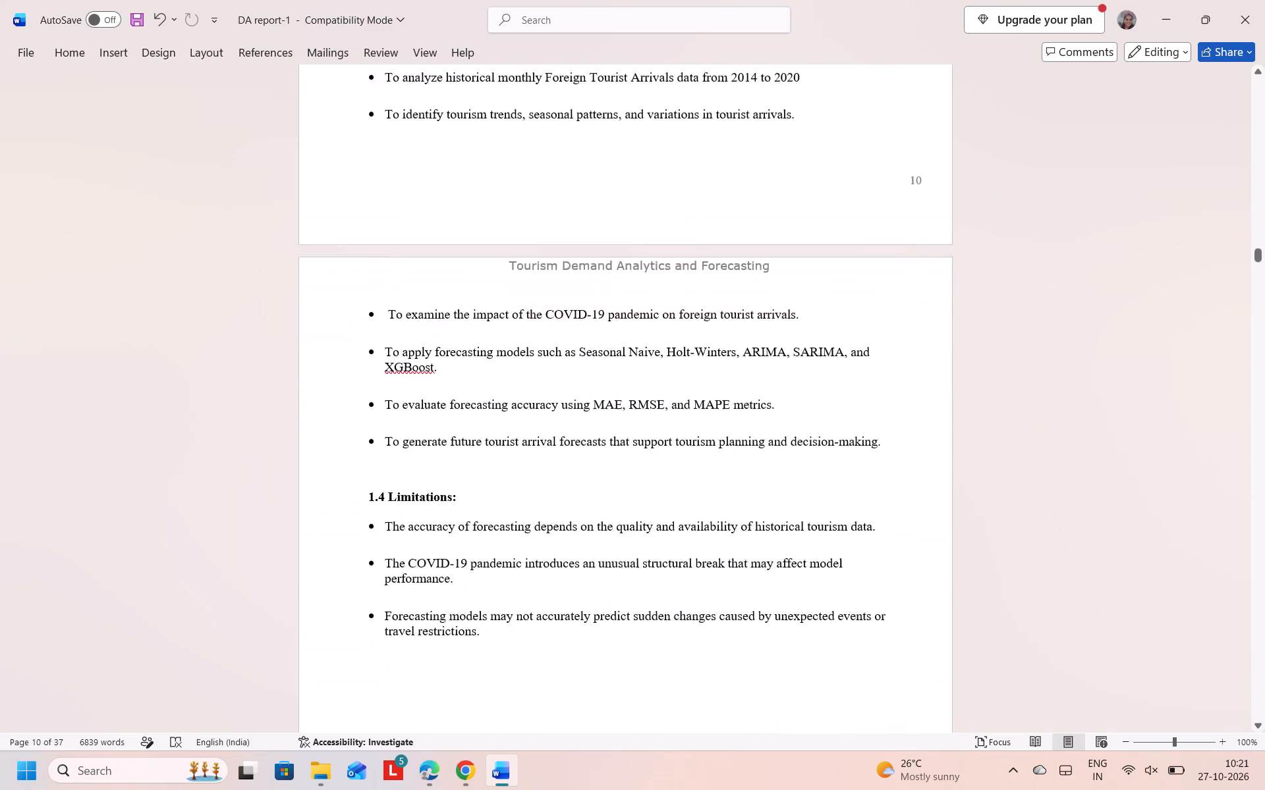
scroll(1038, 417, "down", 3)
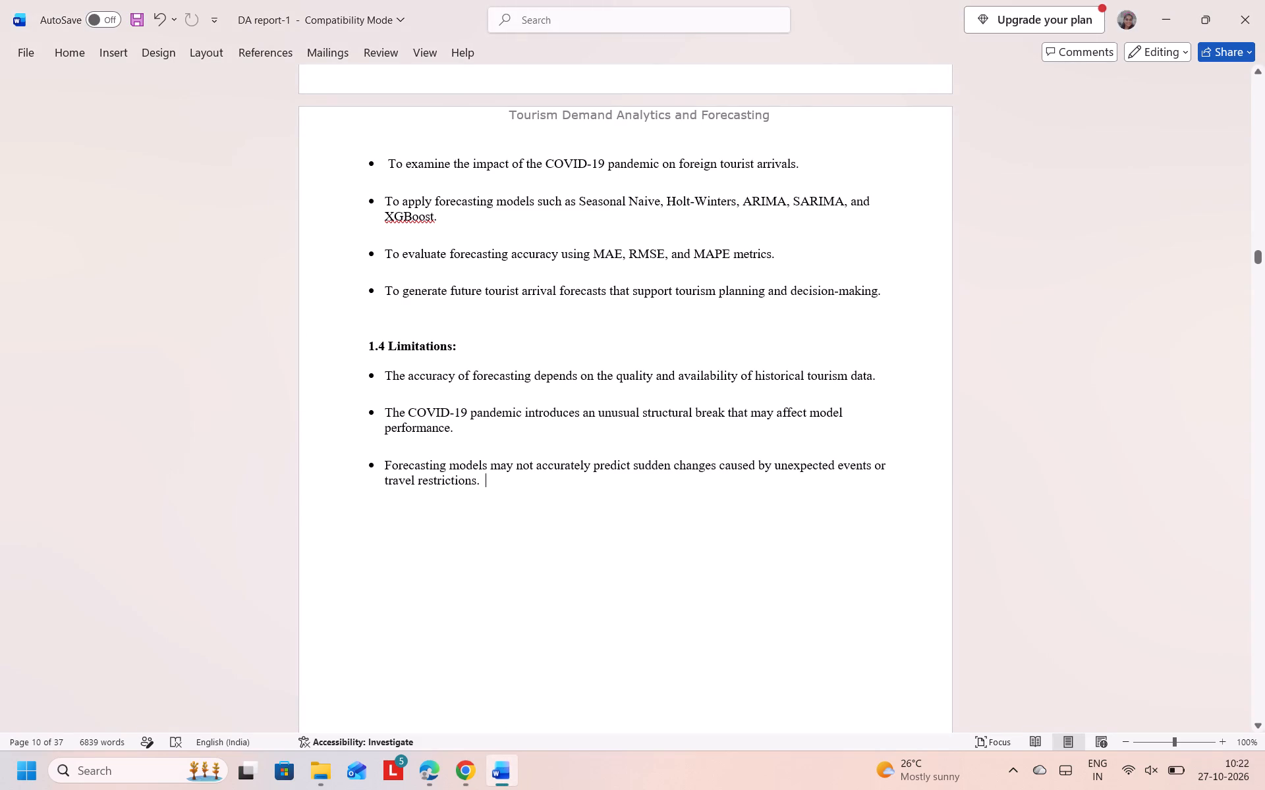
key("Return")
key("ctrl+v")
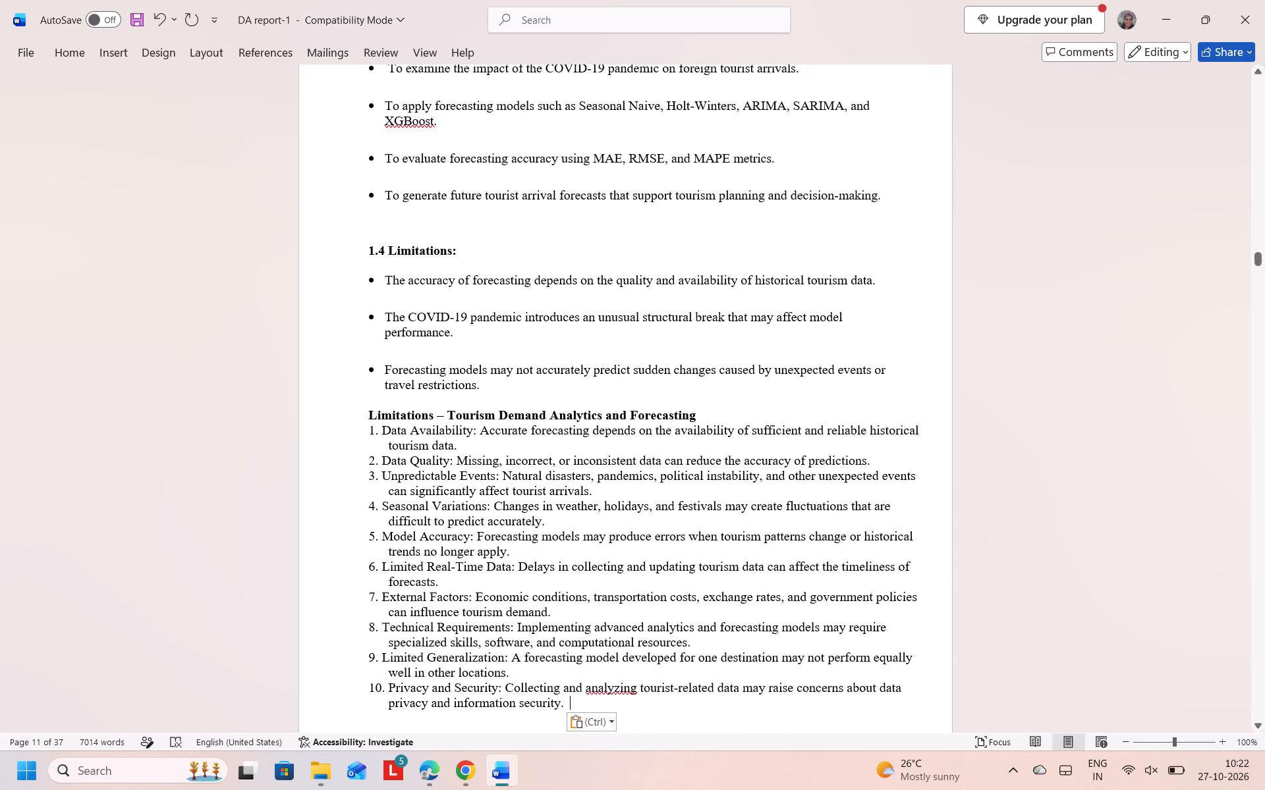
Delete the pasted heading line "Limitations – Tourism Demand Analytics and Forecasting" above the numbered points.
left_click(707, 421)
key("BackSpace")
key("BackSpace")
key("BackSpace")
key("BackSpace")
key("BackSpace")
key("BackSpace")
key("BackSpace")
key("BackSpace")
key("BackSpace")
key("BackSpace")
key("BackSpace")
key("BackSpace")
key("BackSpace")
key("BackSpace")
key("BackSpace")
key("BackSpace")
key("BackSpace")
key("BackSpace")
key("BackSpace")
key("BackSpace")
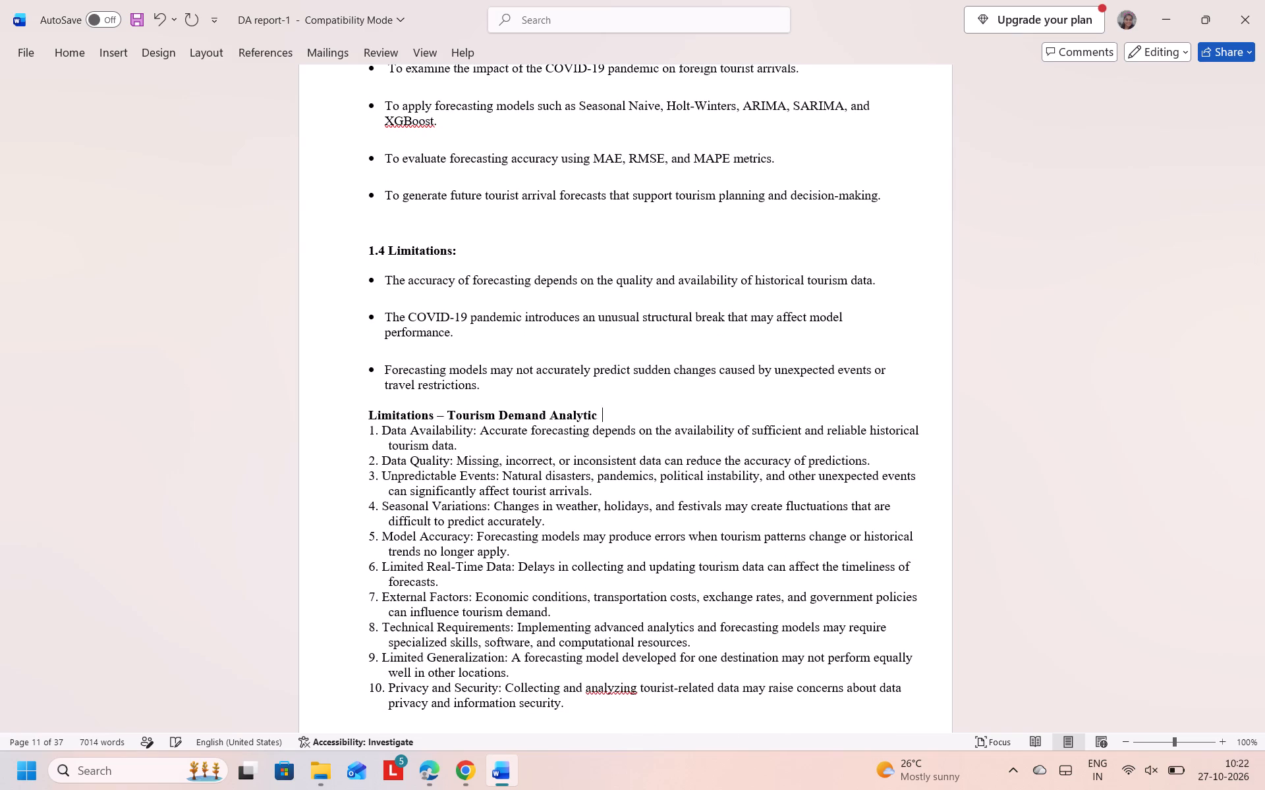
key("BackSpace")
key("BackSpace")
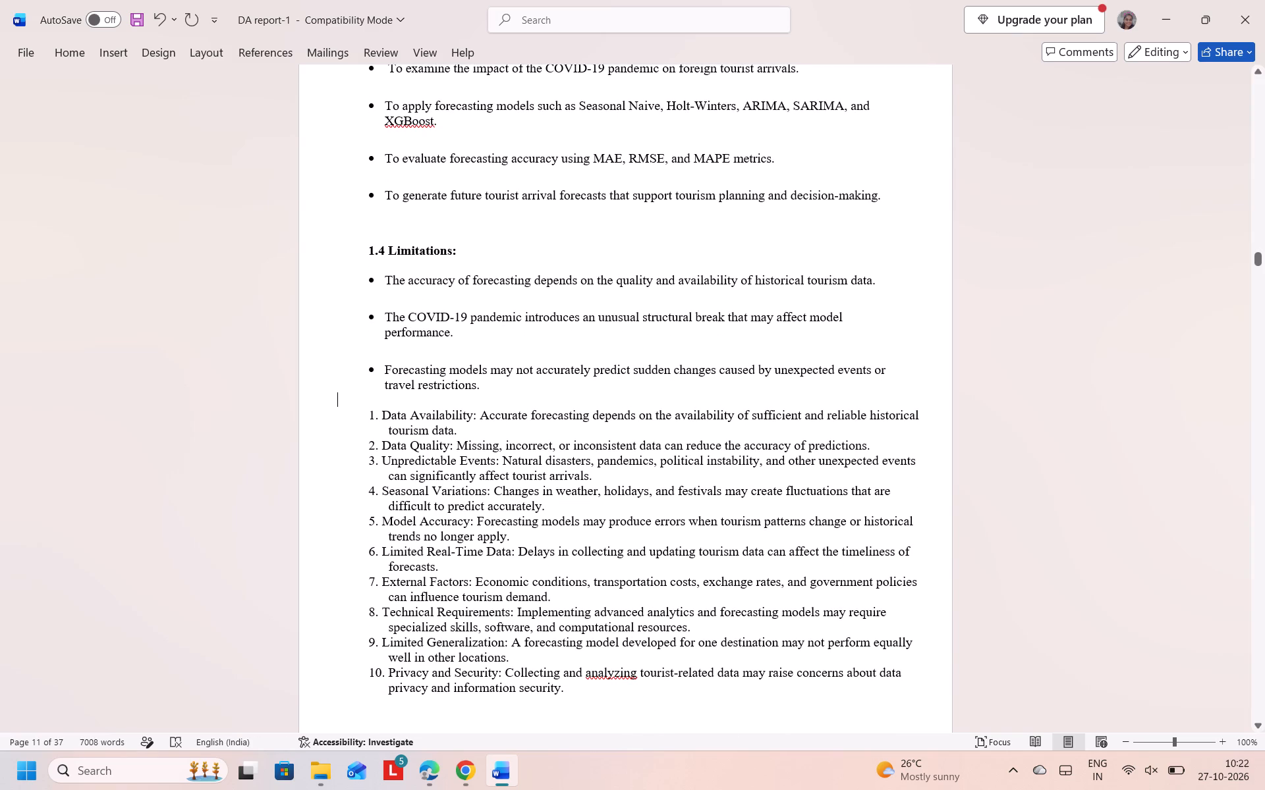
Format the ten pasted limitations, from Data Availability to Privacy and Security, as round bullets, justified, with 1.15 line spacing.
left_click_drag(366, 415, 683, 696)
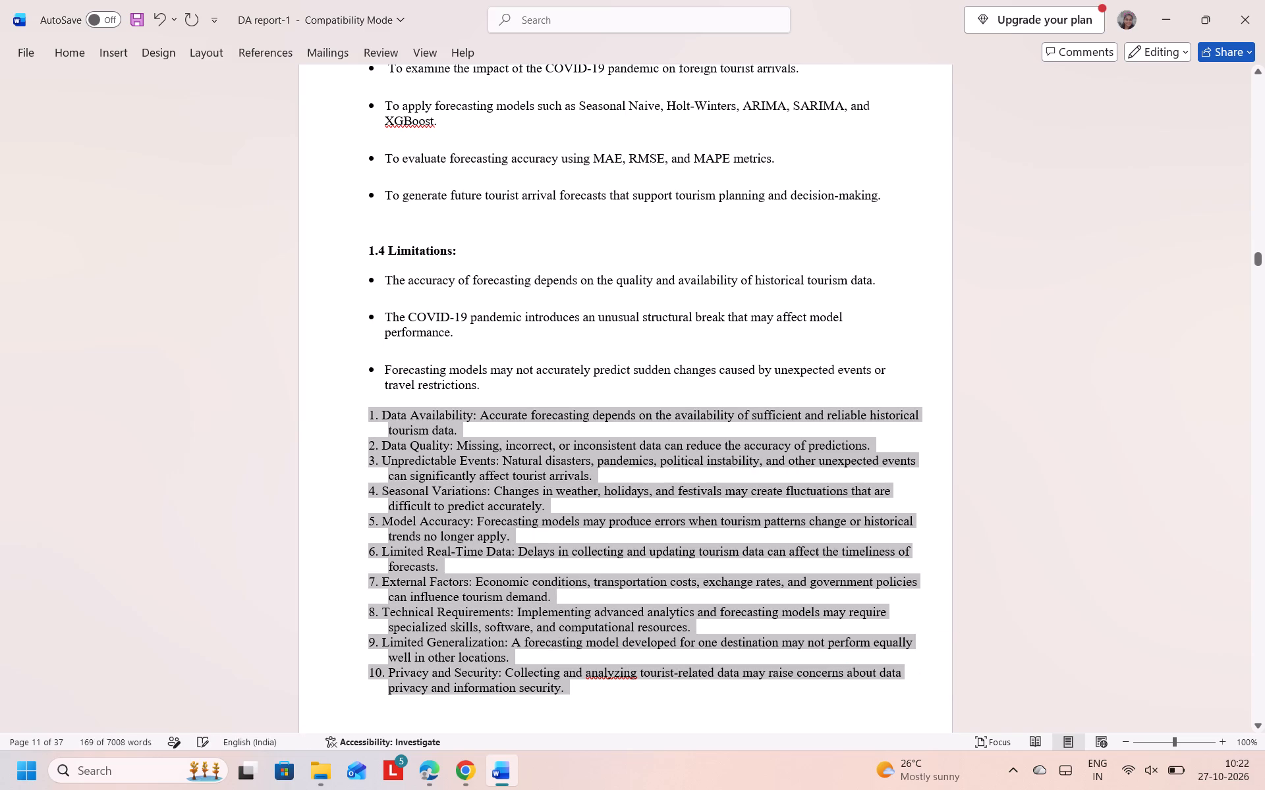
left_click(62, 55)
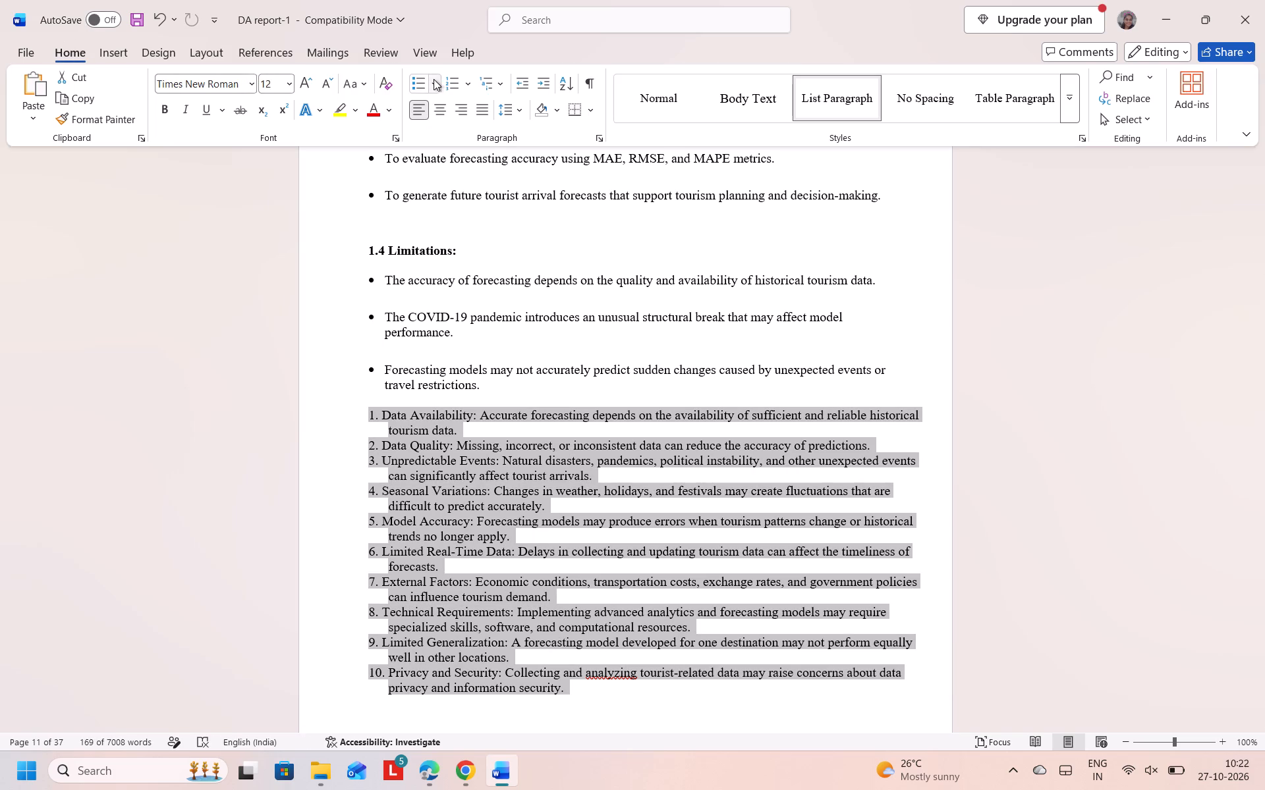
left_click(432, 84)
left_click(428, 133)
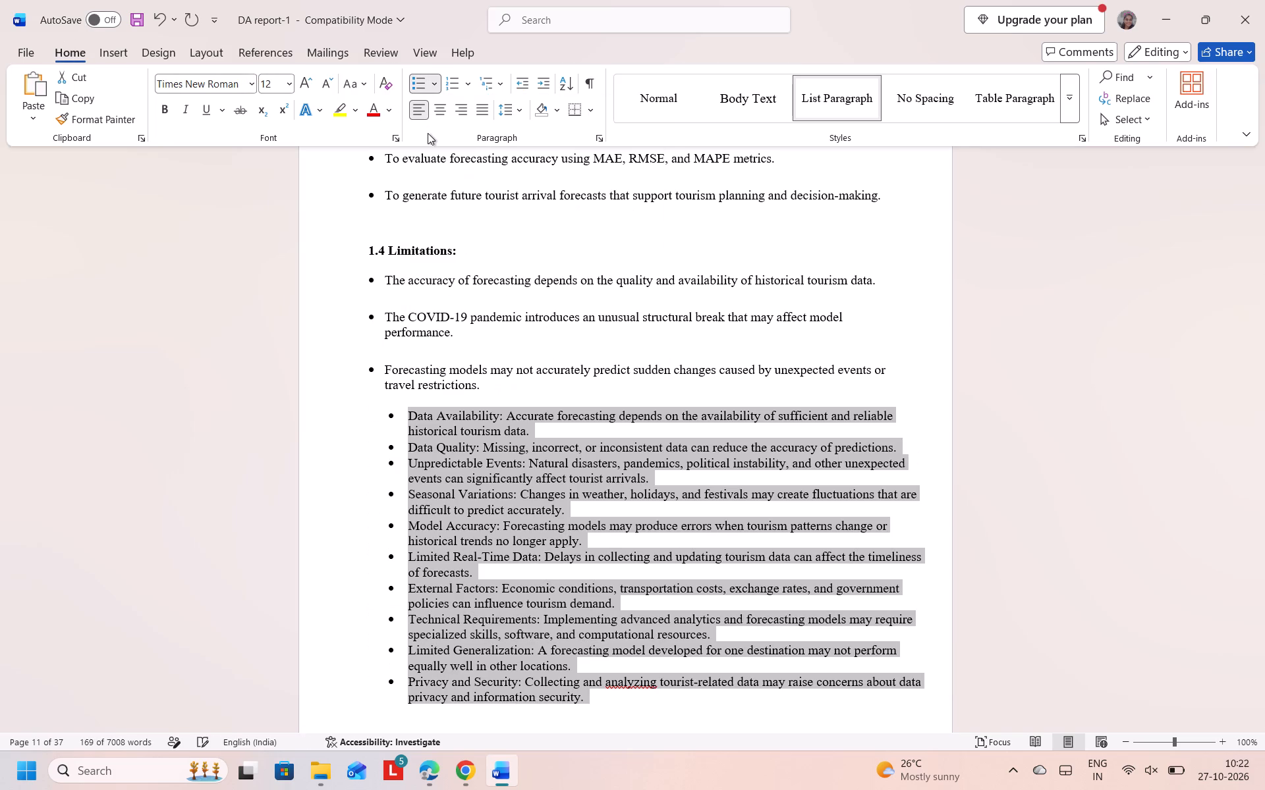
left_click(478, 109)
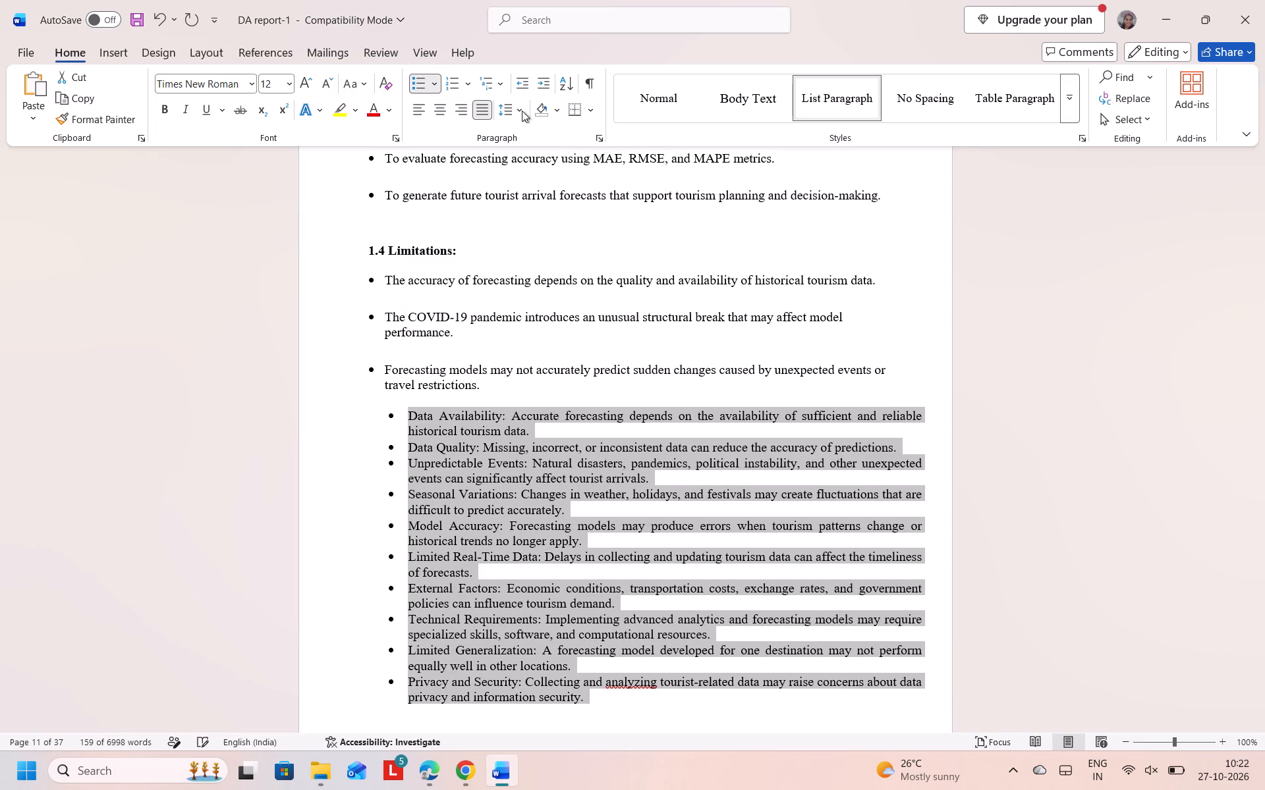
left_click(522, 110)
left_click(536, 154)
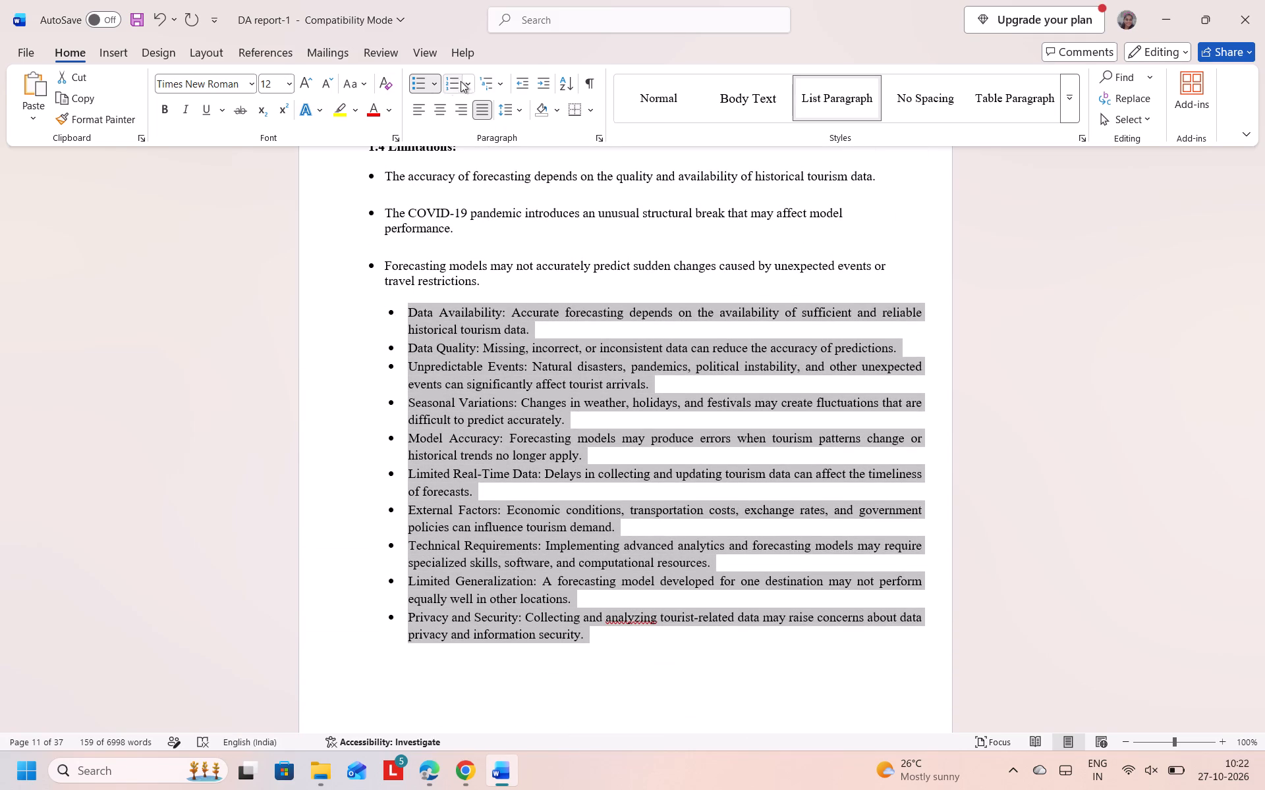
Adjust the indent of the ten new limitation bullets to line up with the existing bullets under 1.4 Limitations.
left_click(525, 80)
triple_click(525, 80)
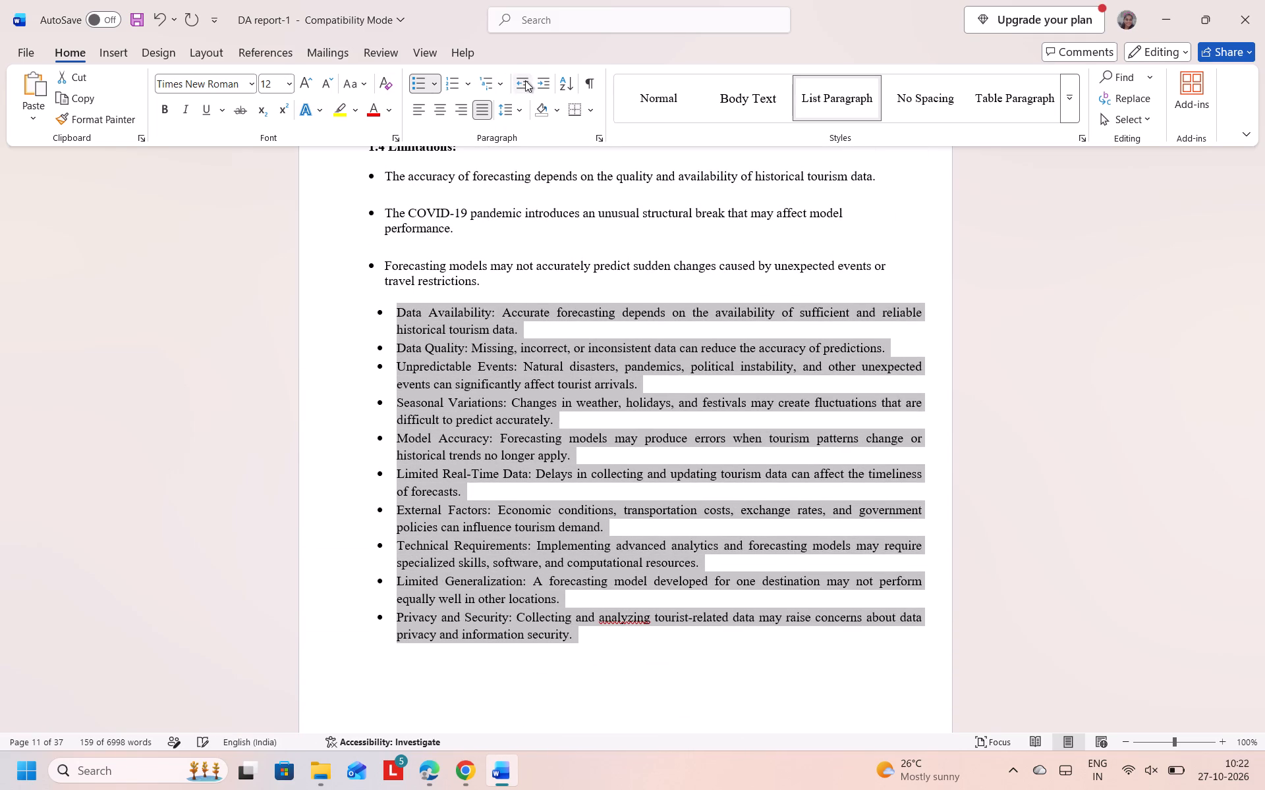
left_click(545, 84)
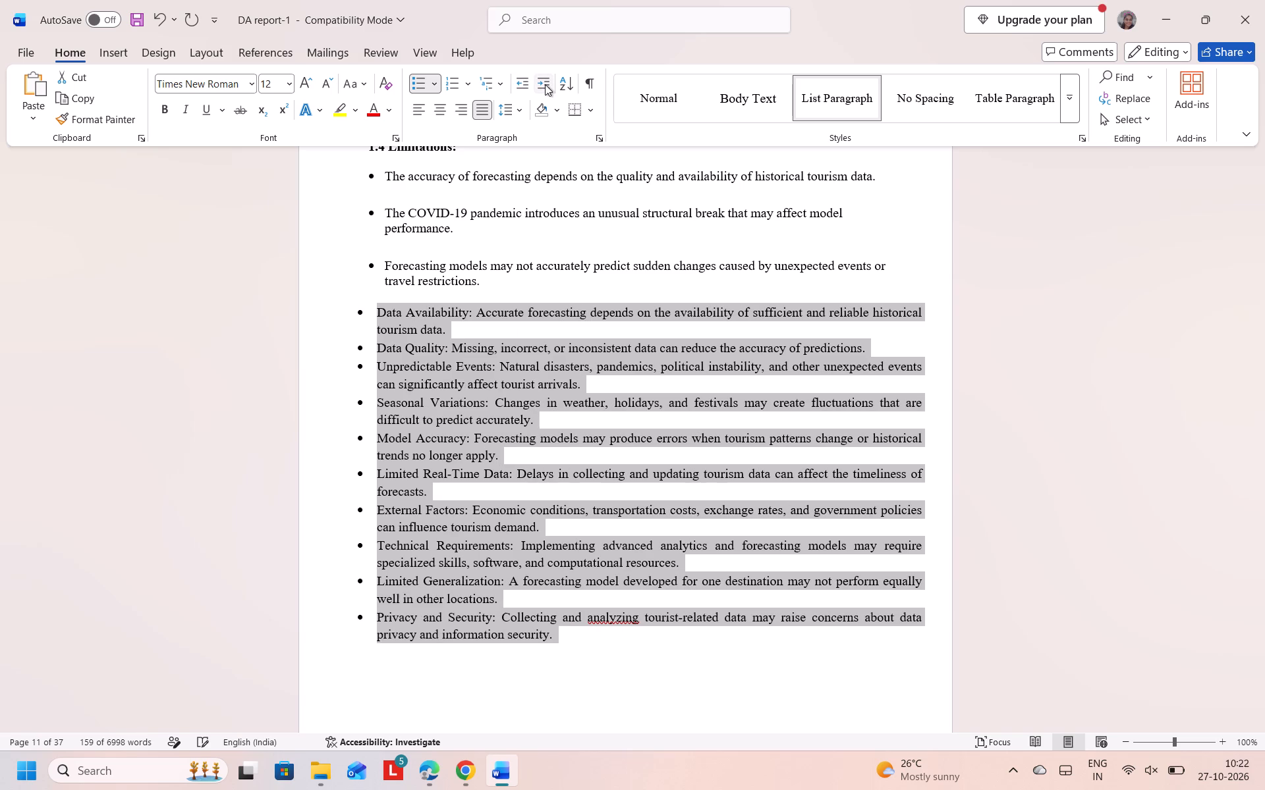
left_click(545, 84)
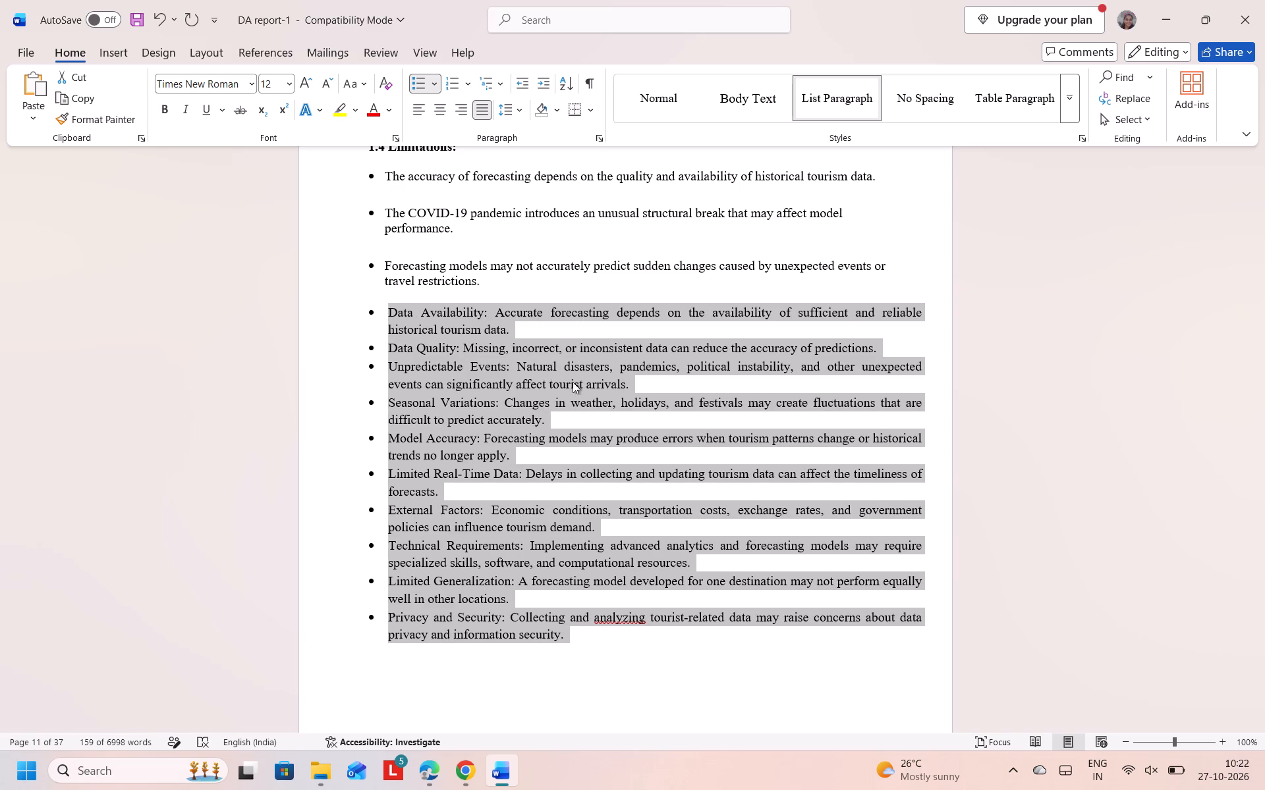
left_click(633, 632)
left_click(633, 632)
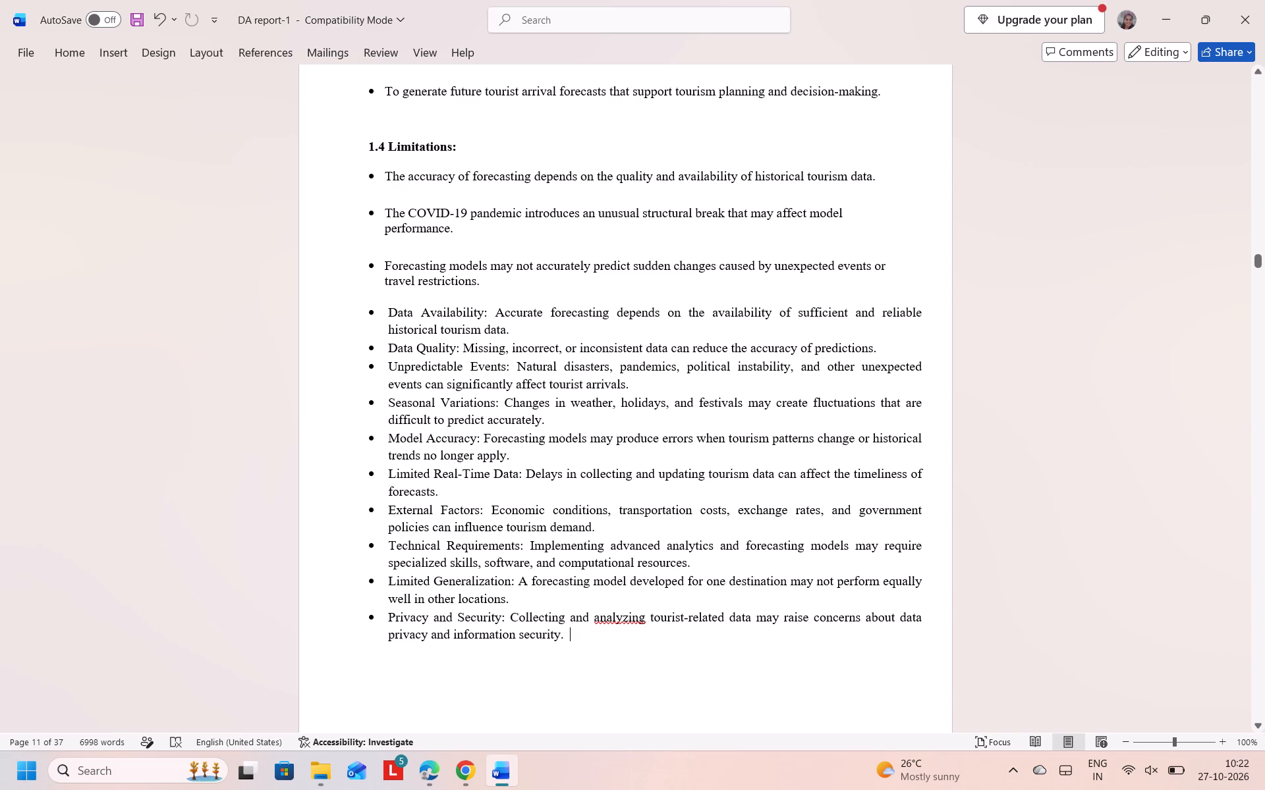
Set the line spacing of the ten new limitation bullets, Data Availability to Privacy and Security, to 1.5.
scroll(822, 607, "down", 1)
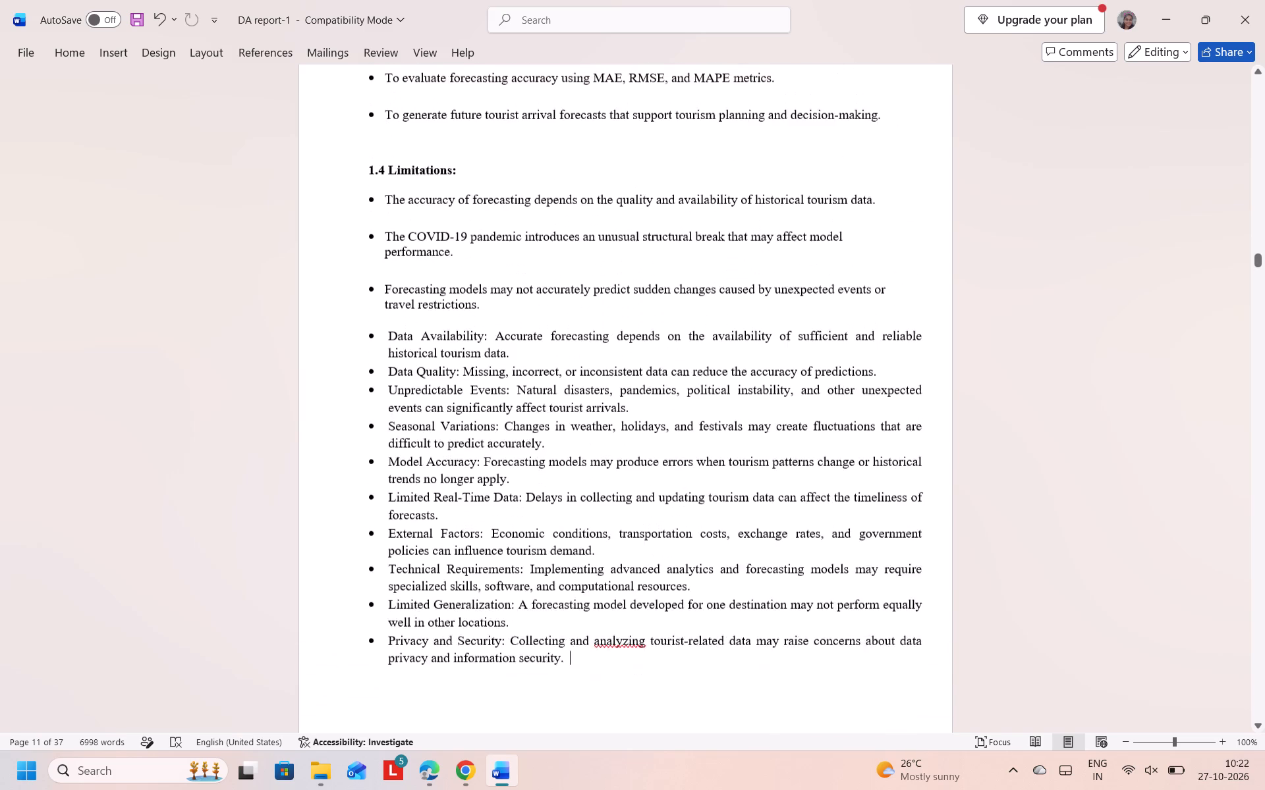
scroll(822, 607, "down", 1)
scroll(821, 648, "up", 1)
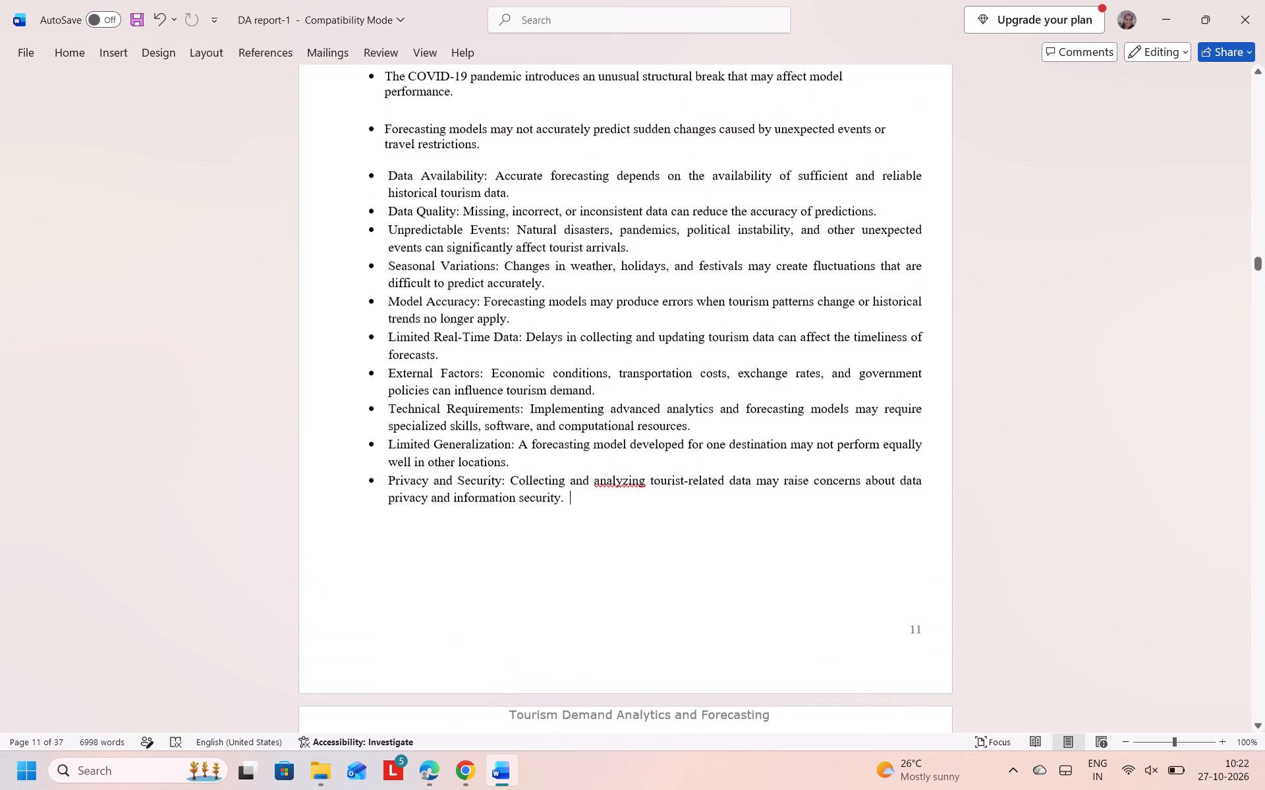
left_click_drag(366, 178, 562, 507)
left_click(74, 53)
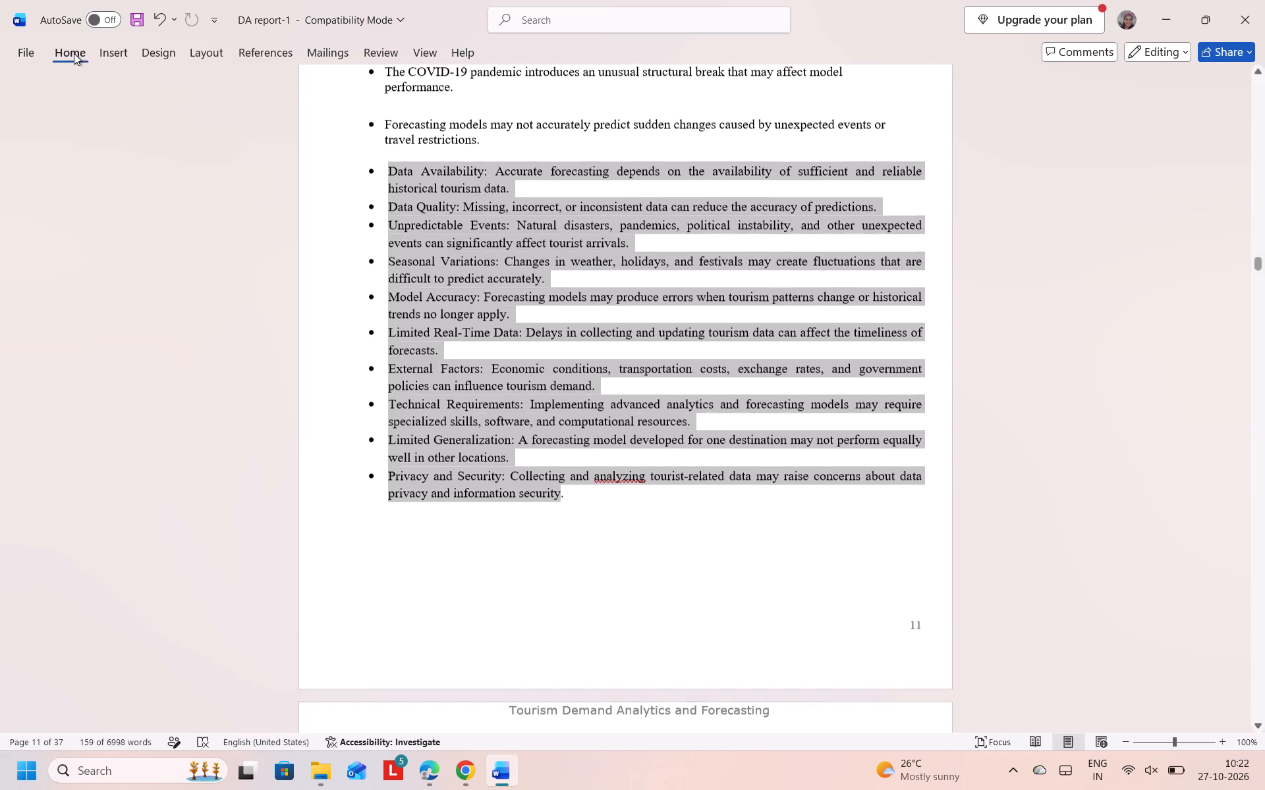
left_click(513, 106)
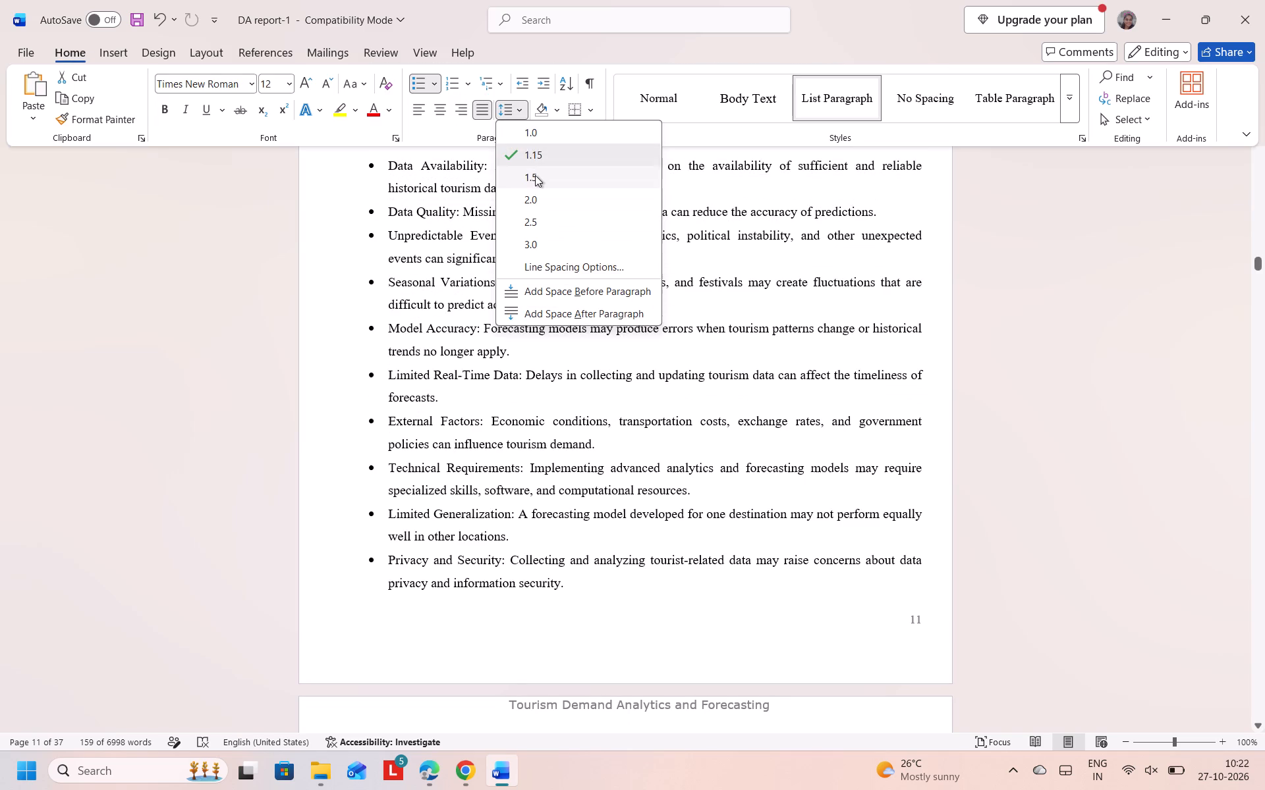
left_click(535, 175)
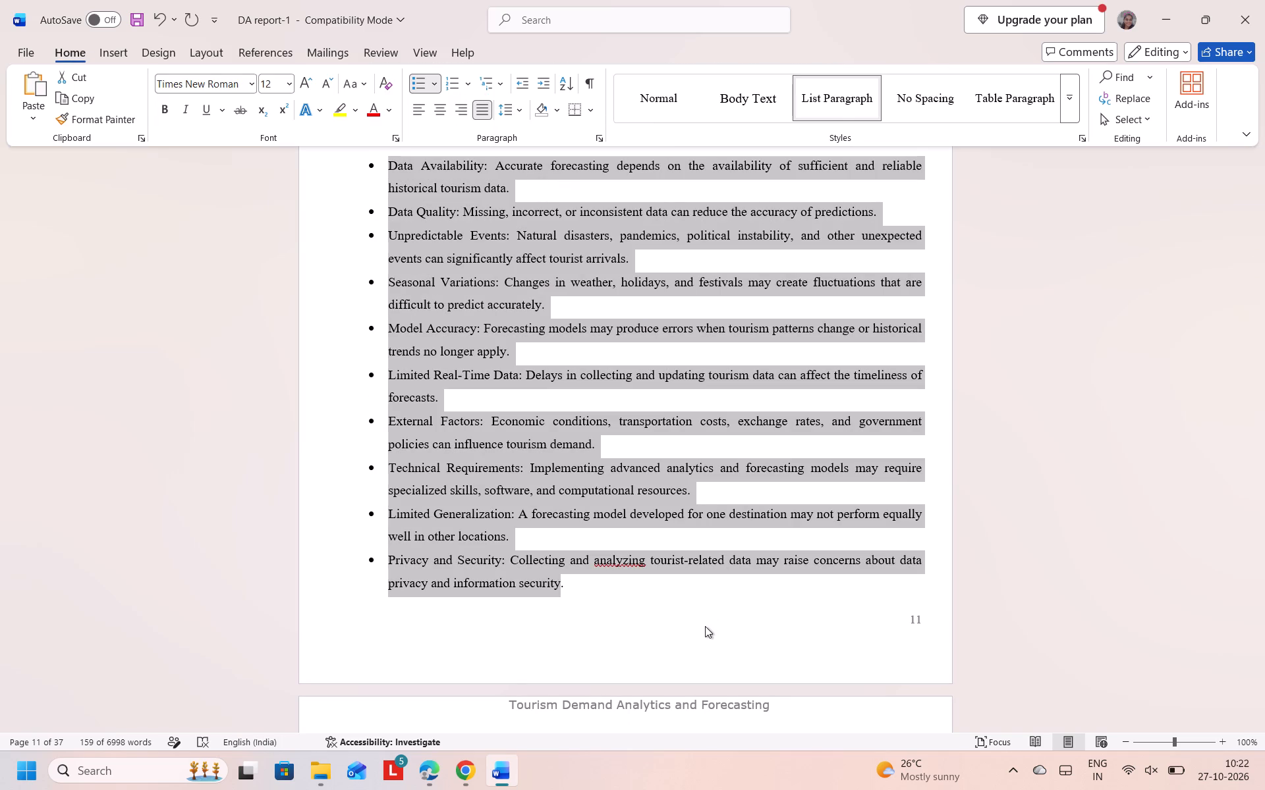
left_click(705, 626)
left_click(705, 626)
Review the report's layout from the Limitations section and Chapter 1 through the implementation chapter to the references on the last page.
scroll(705, 626, "up", 1)
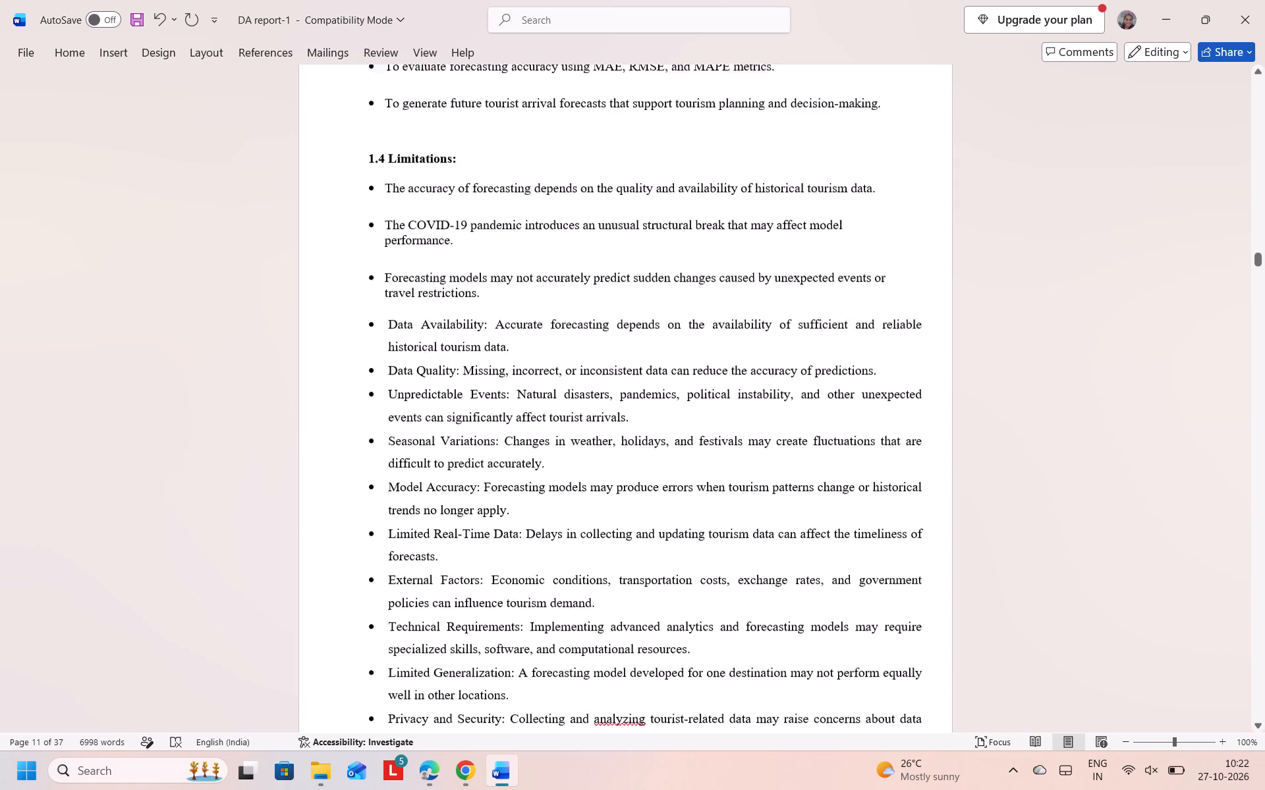
scroll(705, 626, "up", 1)
scroll(705, 626, "right", 1)
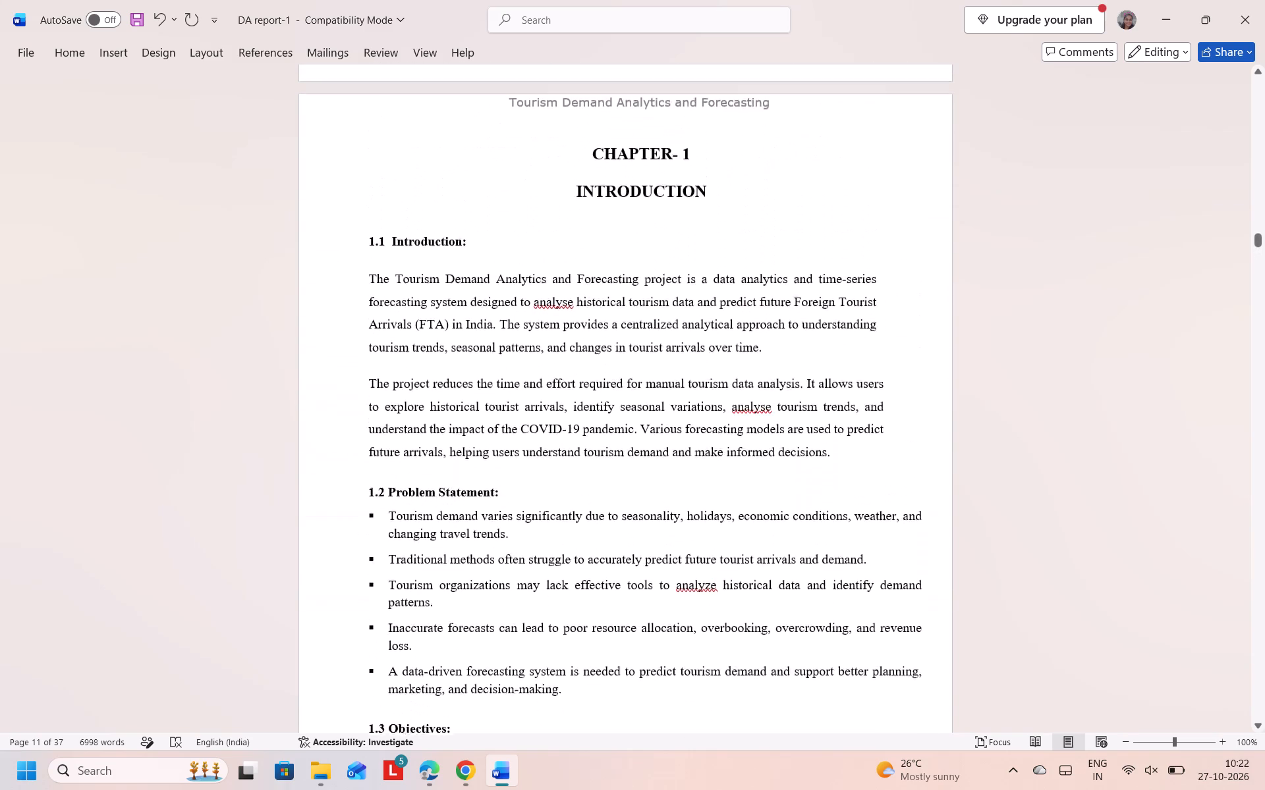
scroll(705, 626, "right", 1)
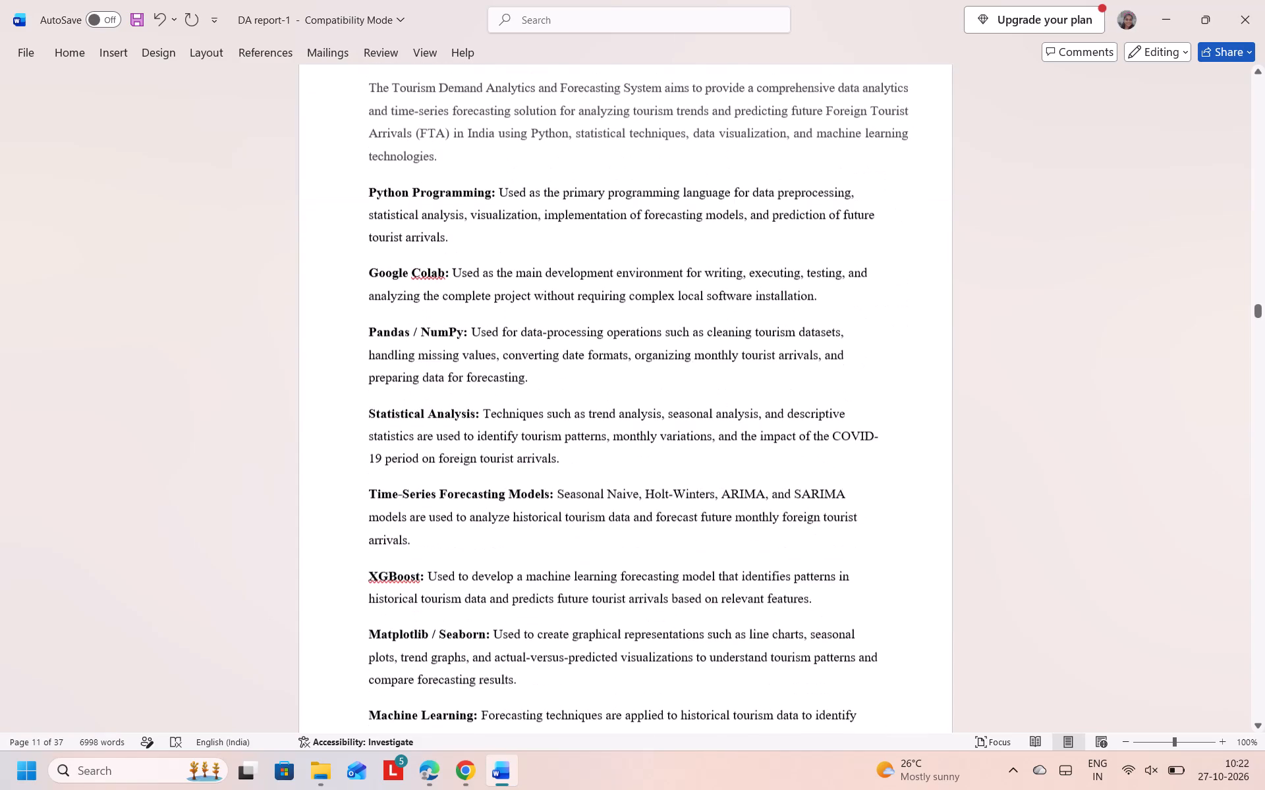
scroll(705, 626, "down", 2)
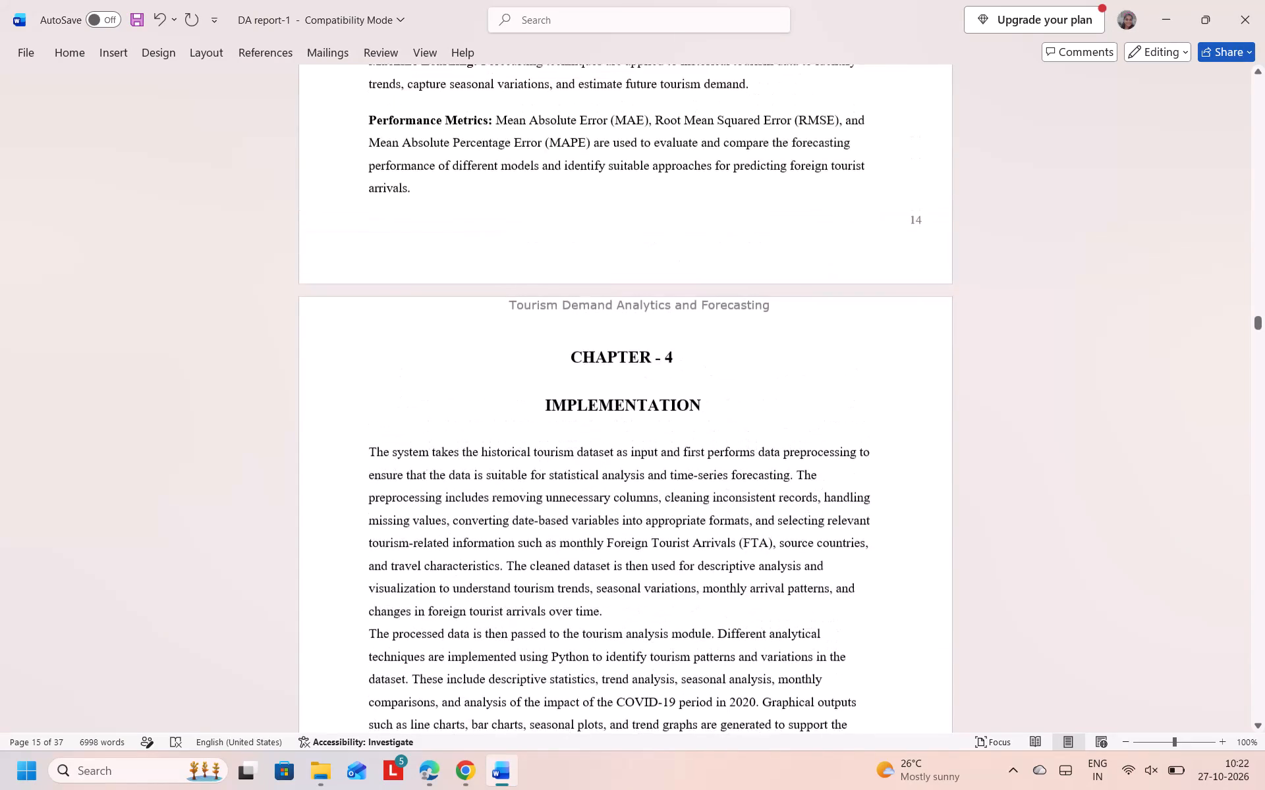
scroll(705, 626, "down", 4)
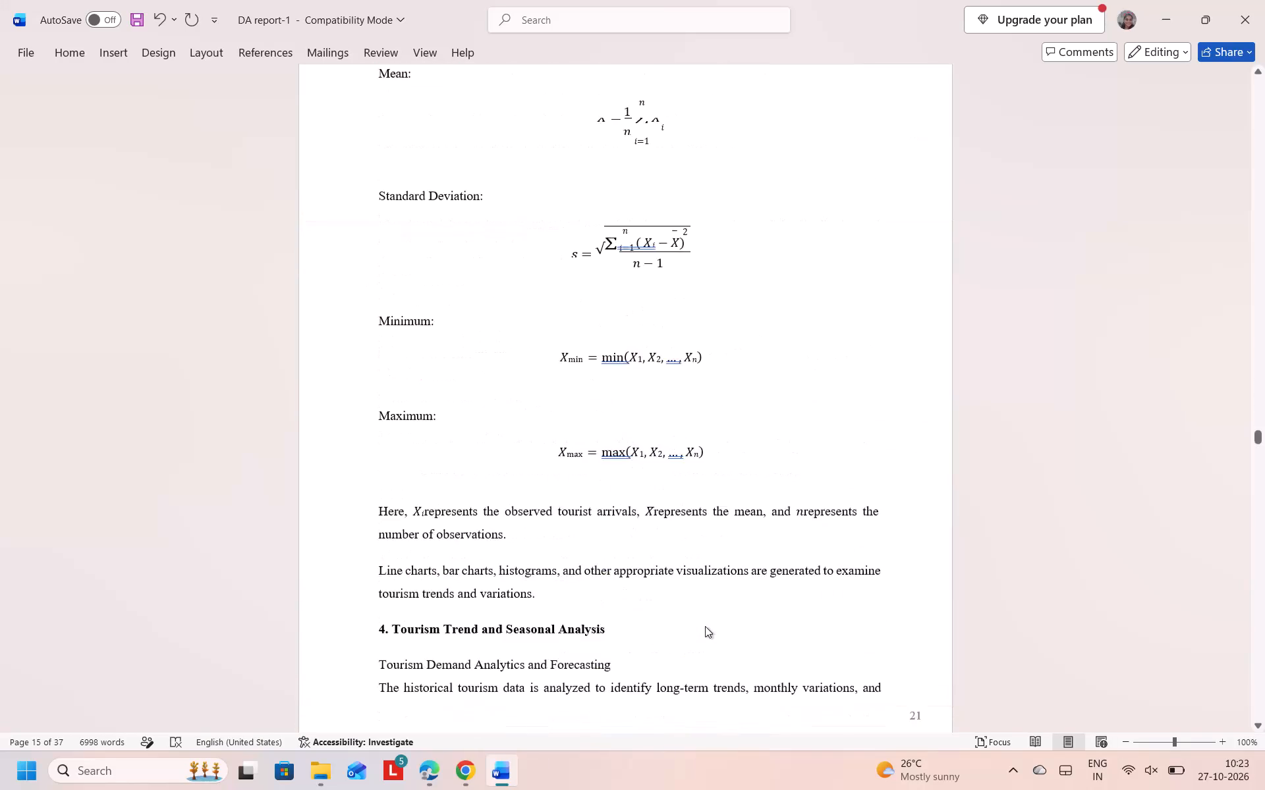
scroll(705, 626, "down", 5)
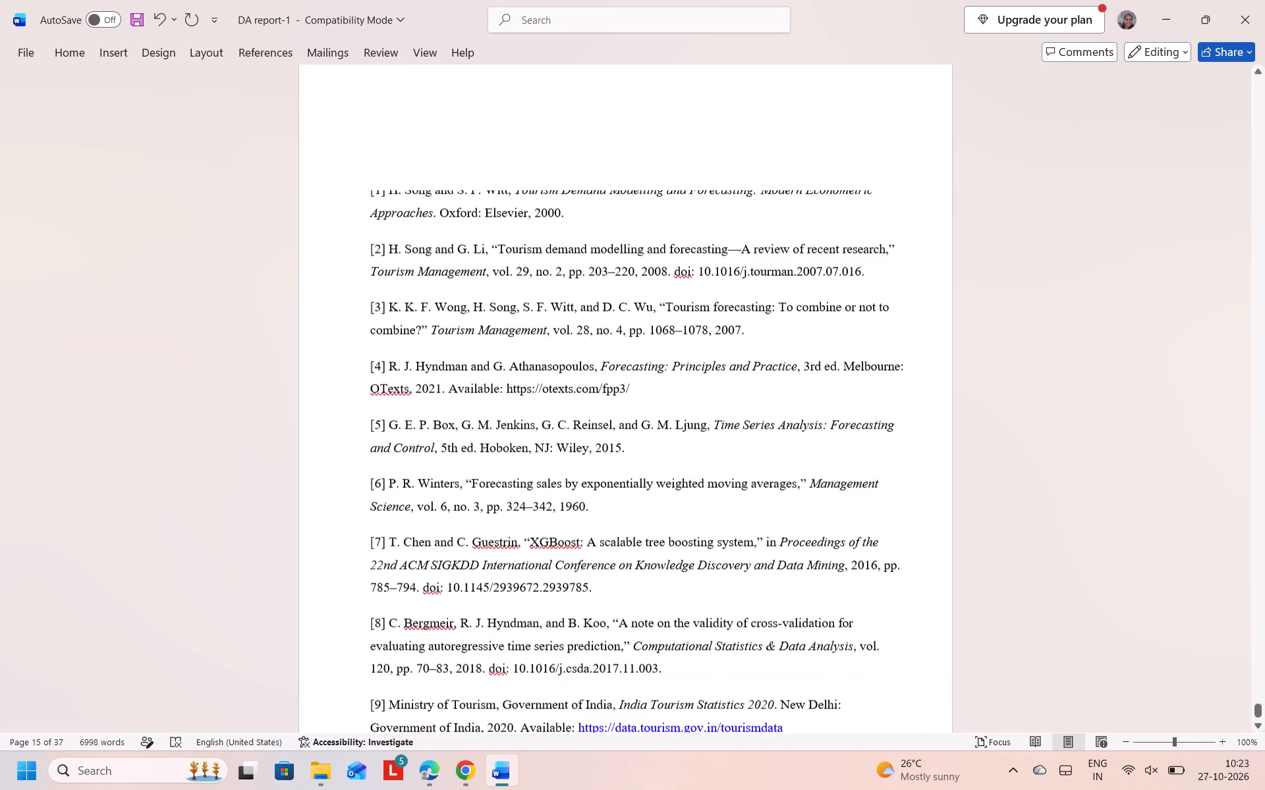
scroll(705, 626, "down", 1)
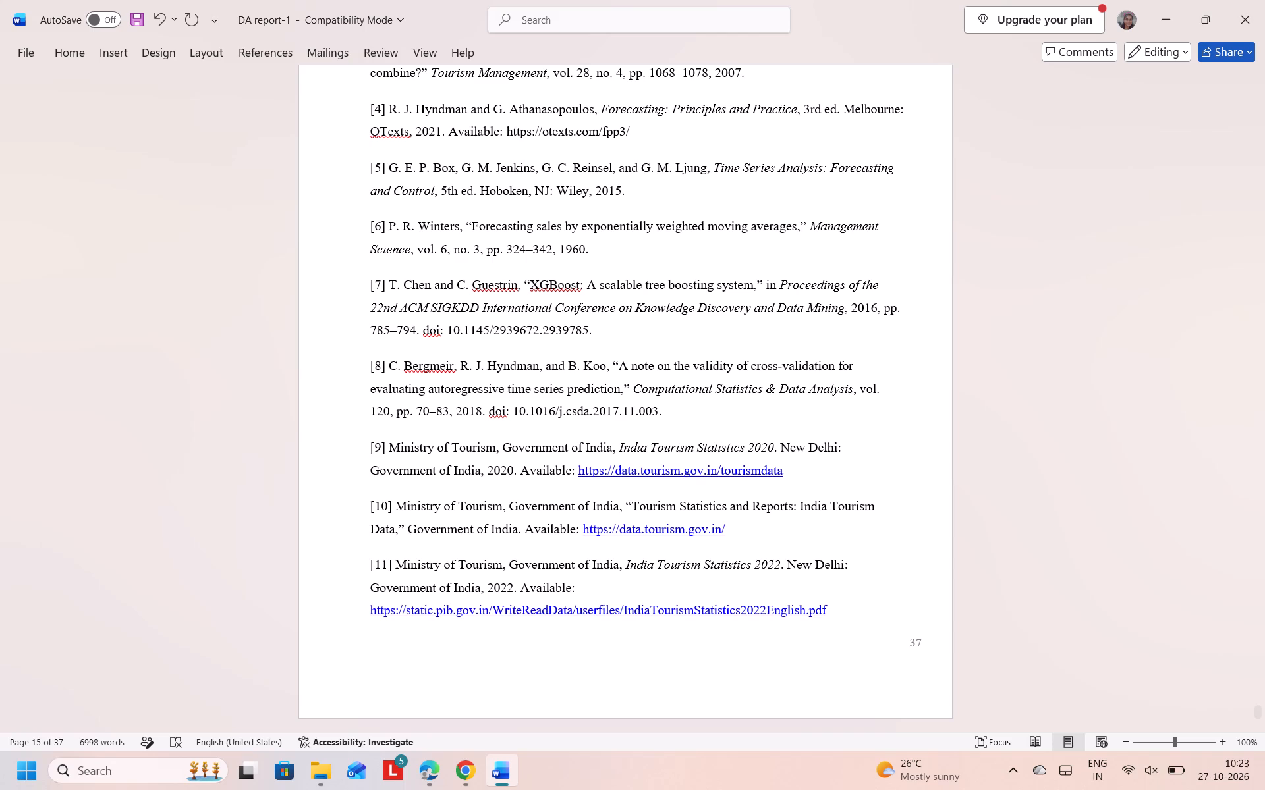
scroll(705, 626, "up", 7)
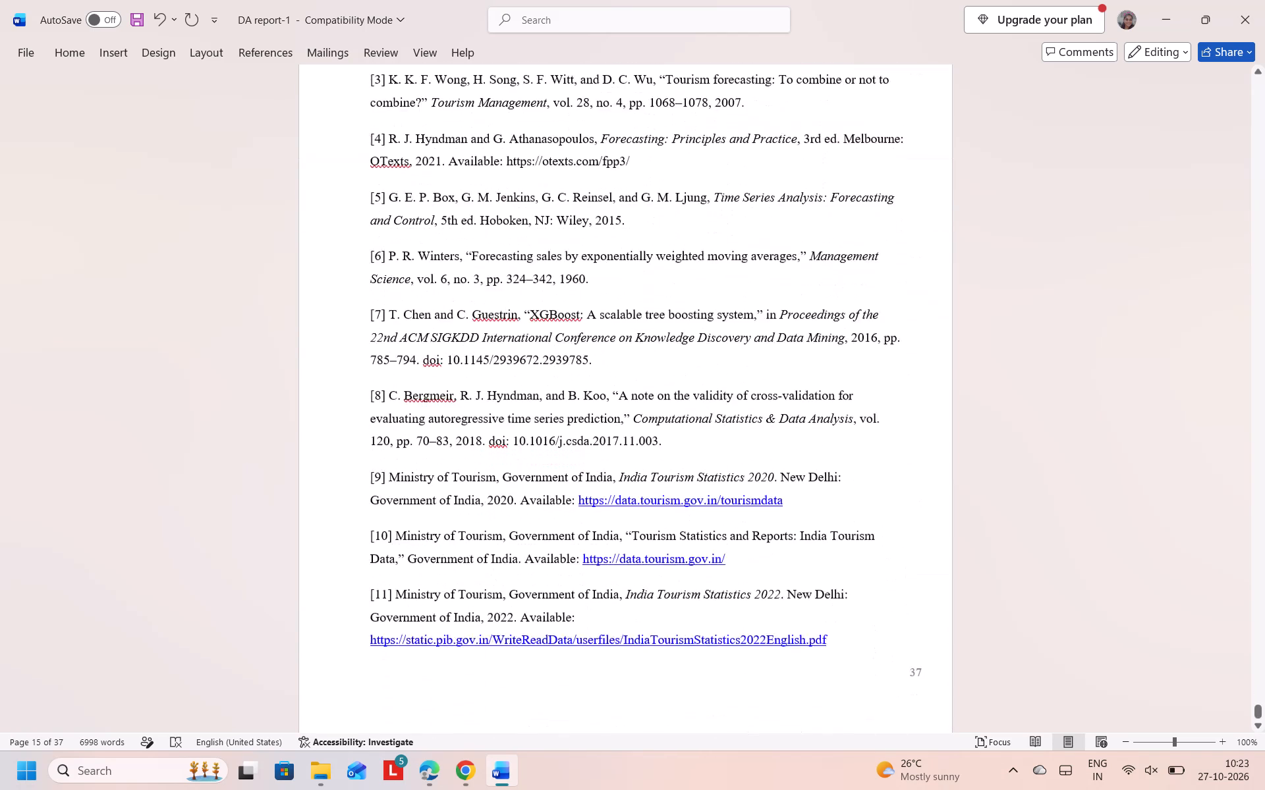
Split the first bullet under 1.2 Problem Statement within "weather", adding a hyphen after "we" and moving the remainder to a new line.
scroll(705, 626, "up", 10)
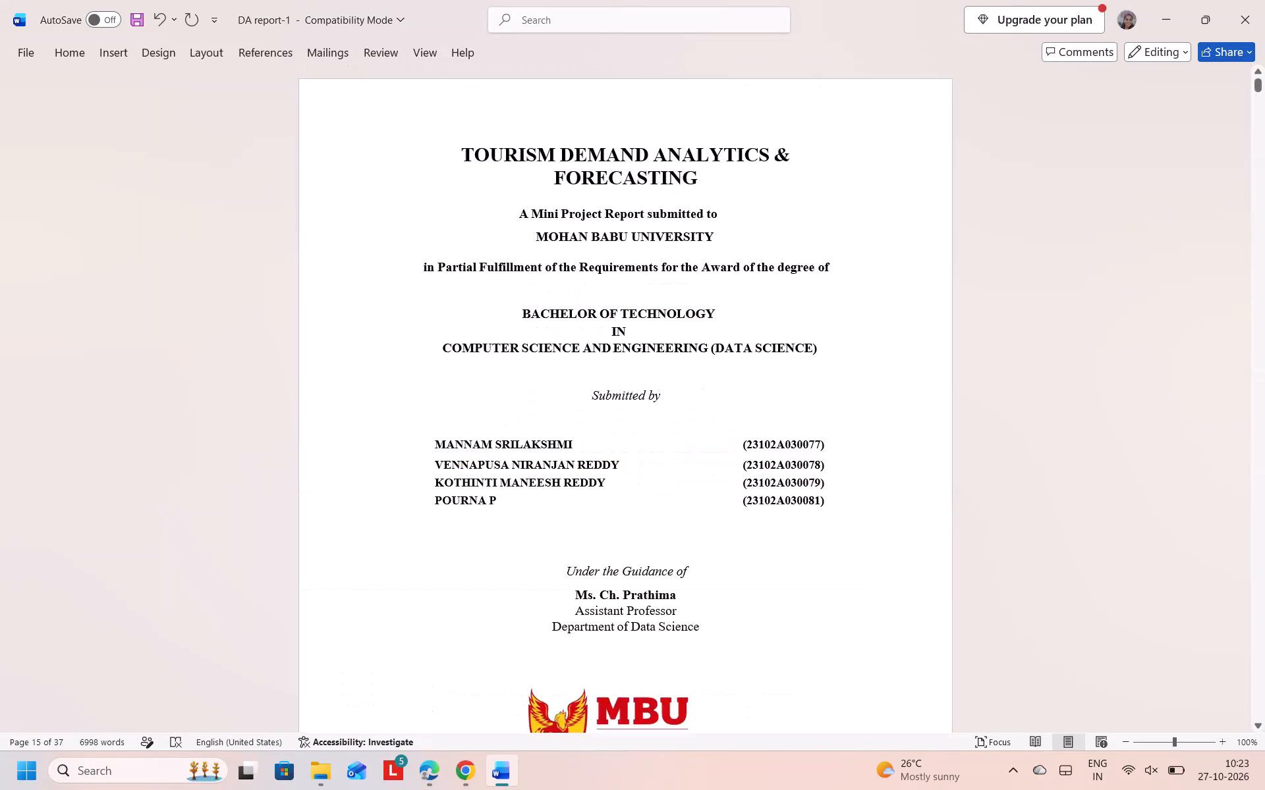
scroll(705, 626, "down", 6)
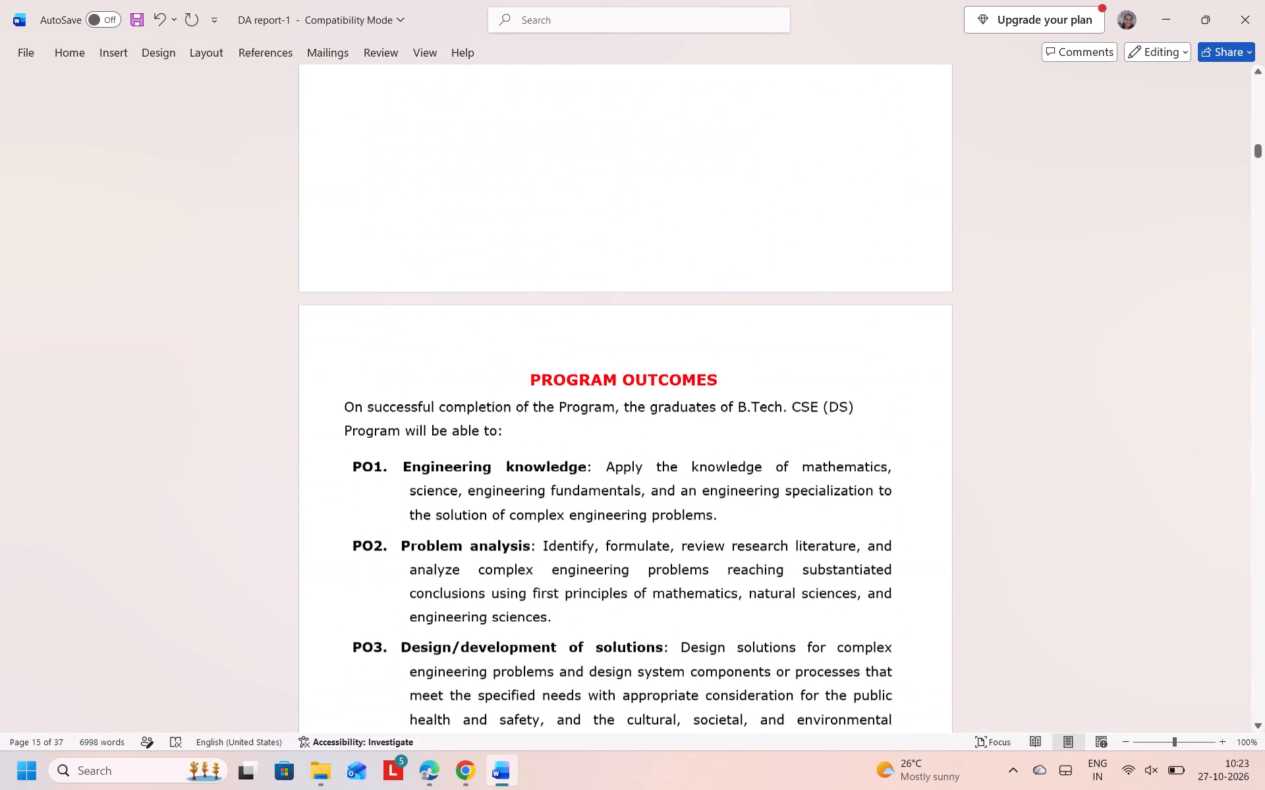
scroll(705, 626, "down", 7)
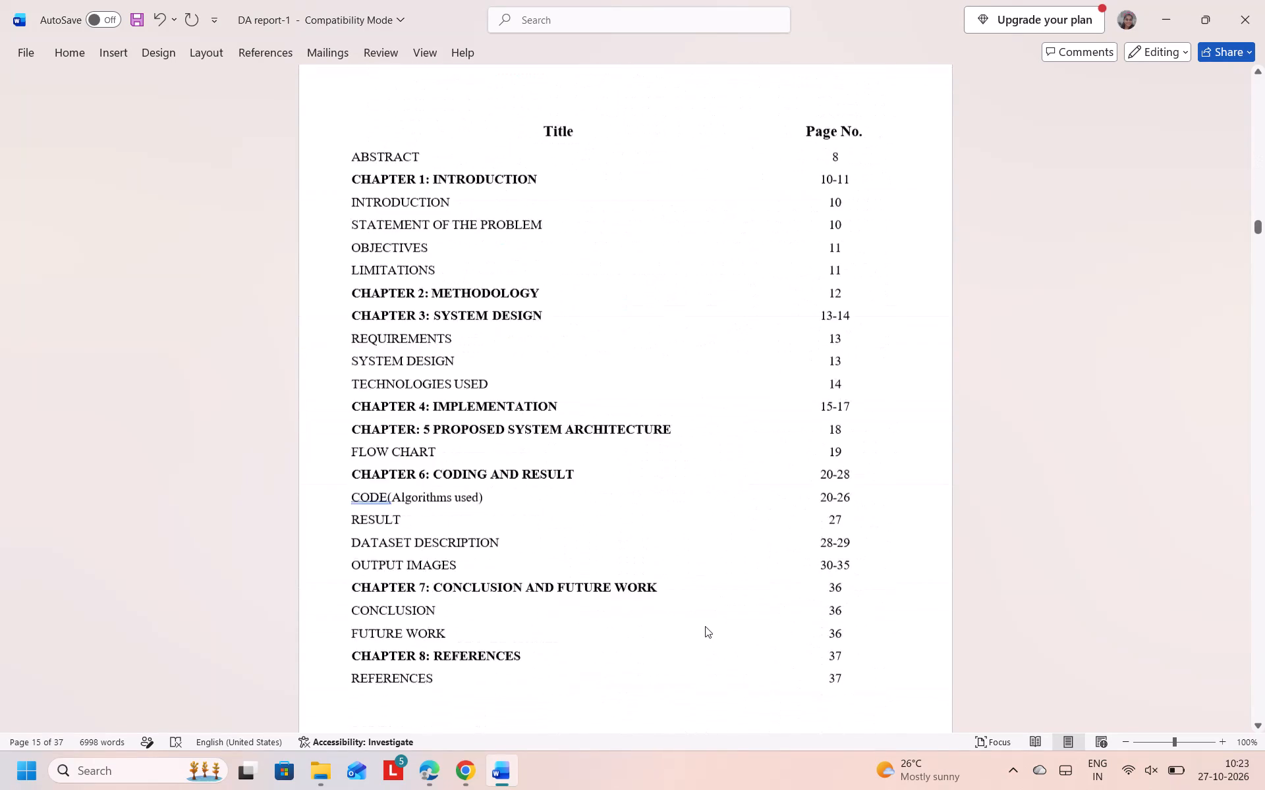
scroll(705, 626, "down", 1)
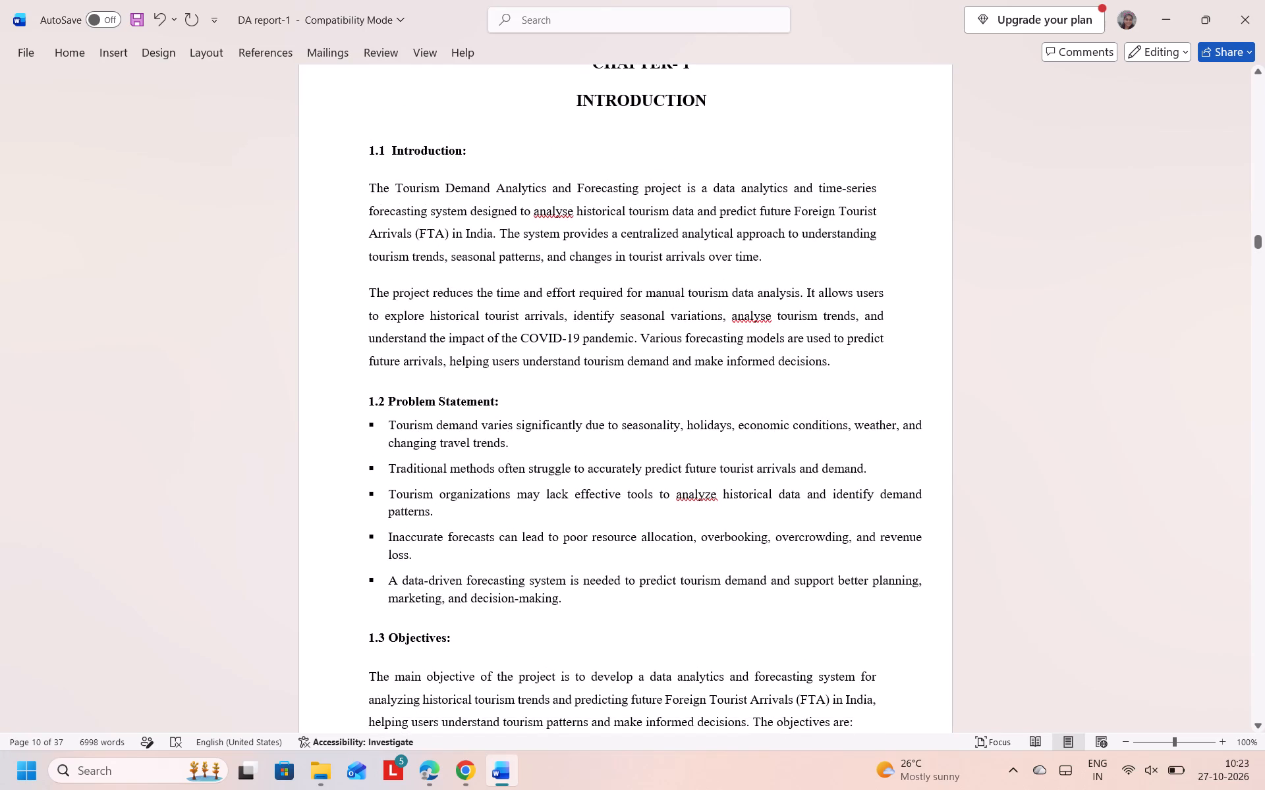
left_click(870, 426)
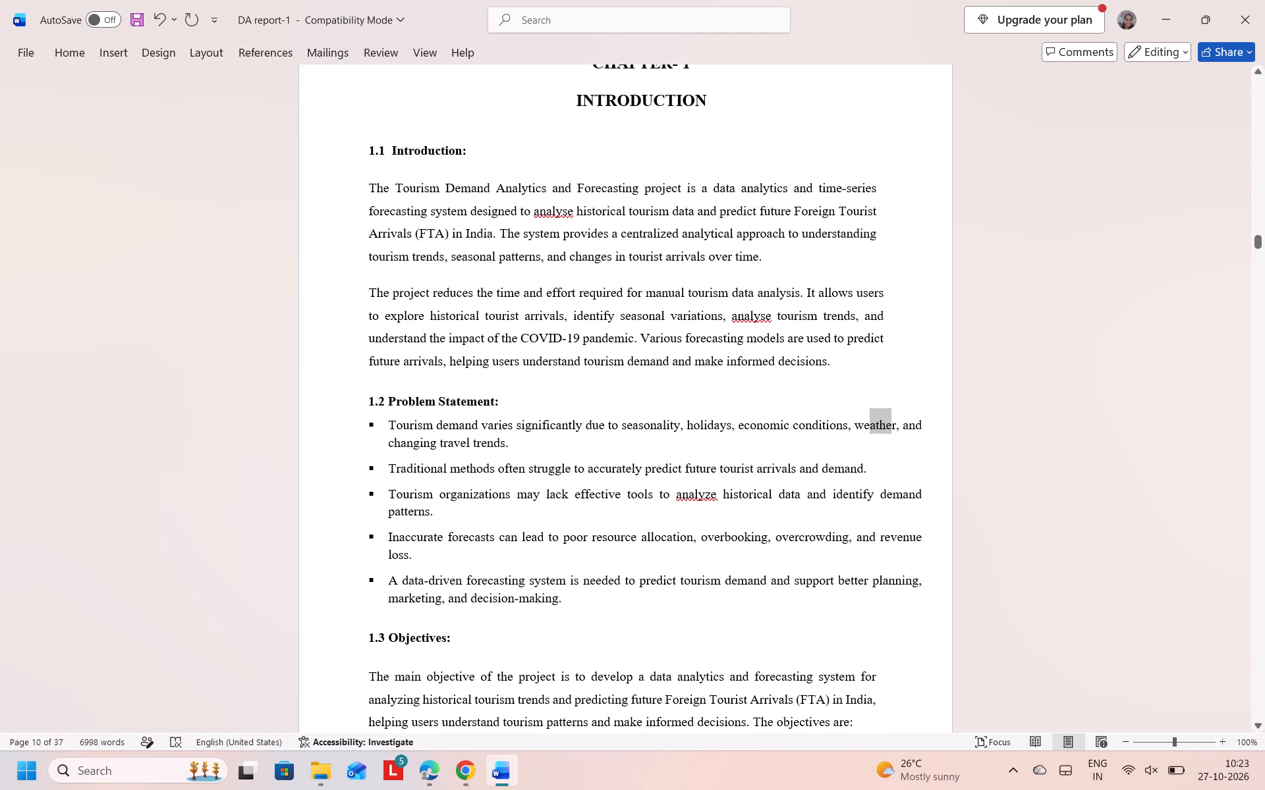
left_click(874, 430)
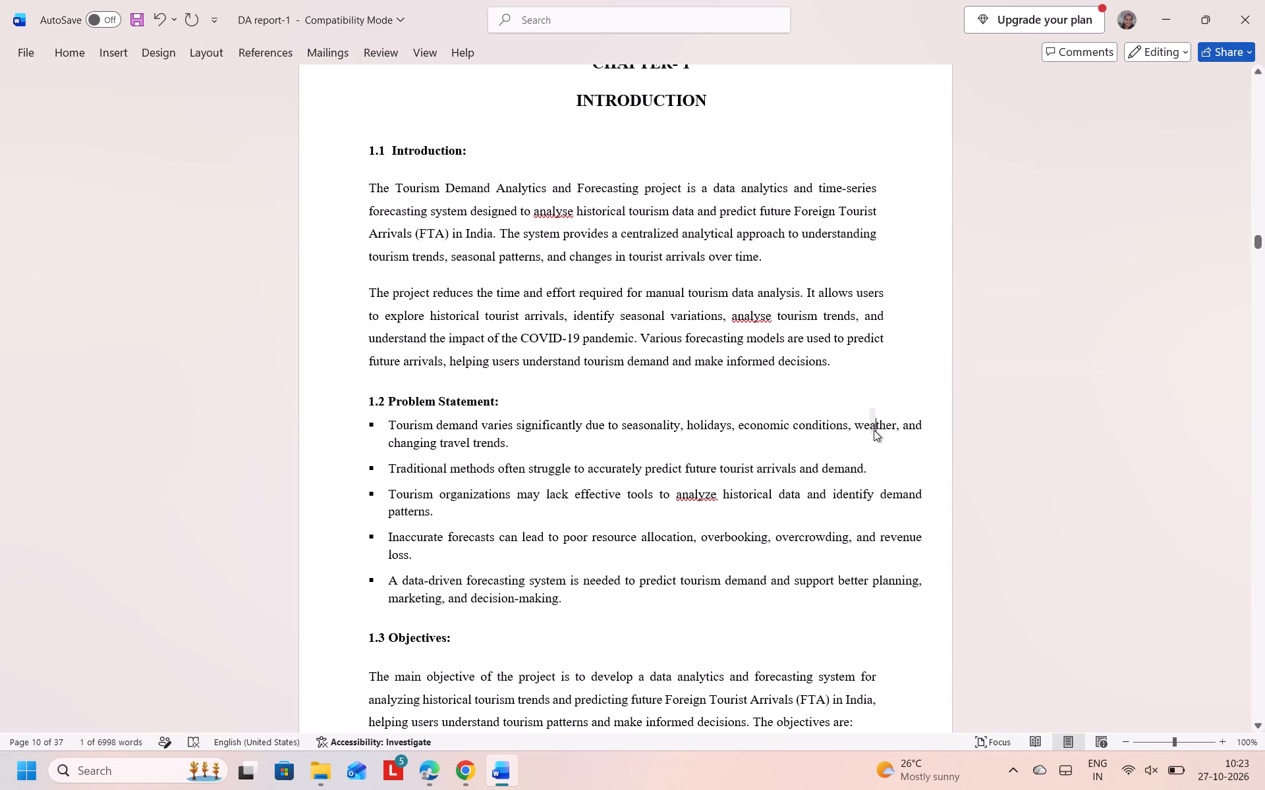
left_click(870, 427)
key("minus")
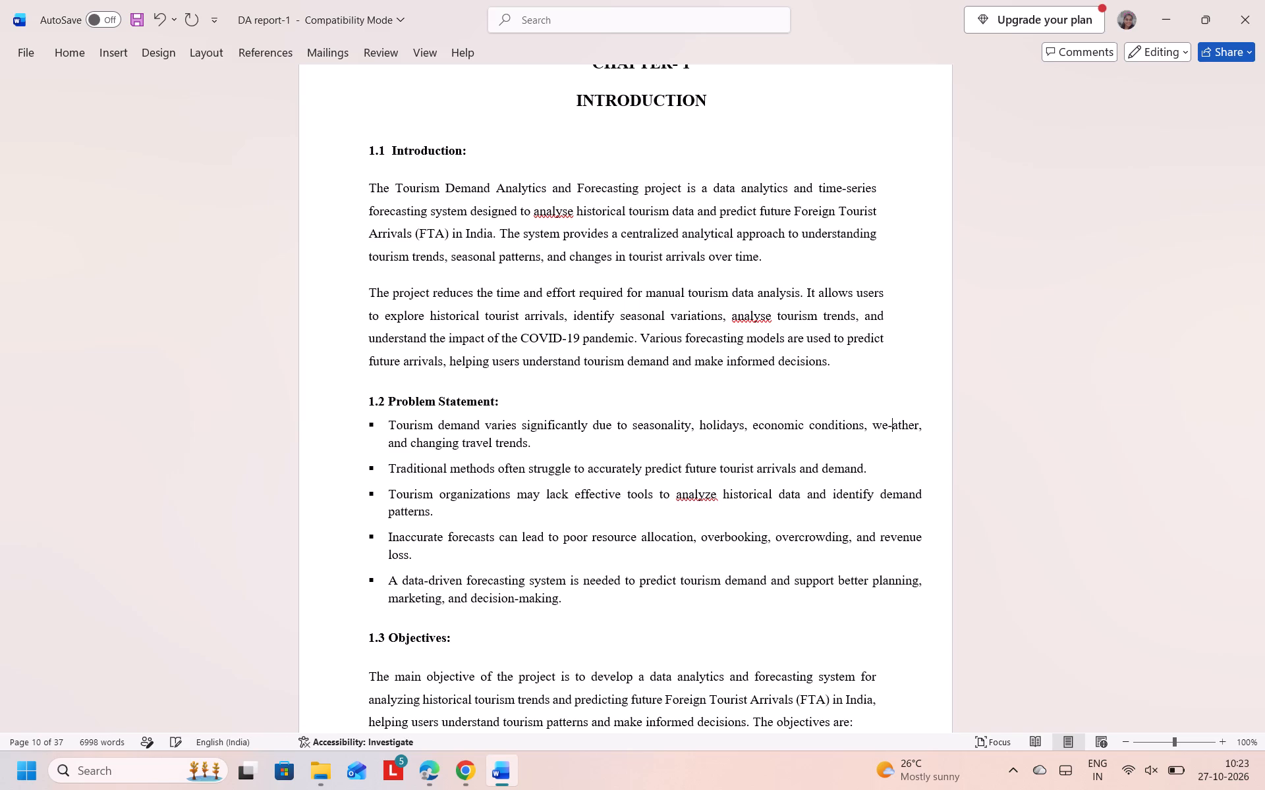
key("Return")
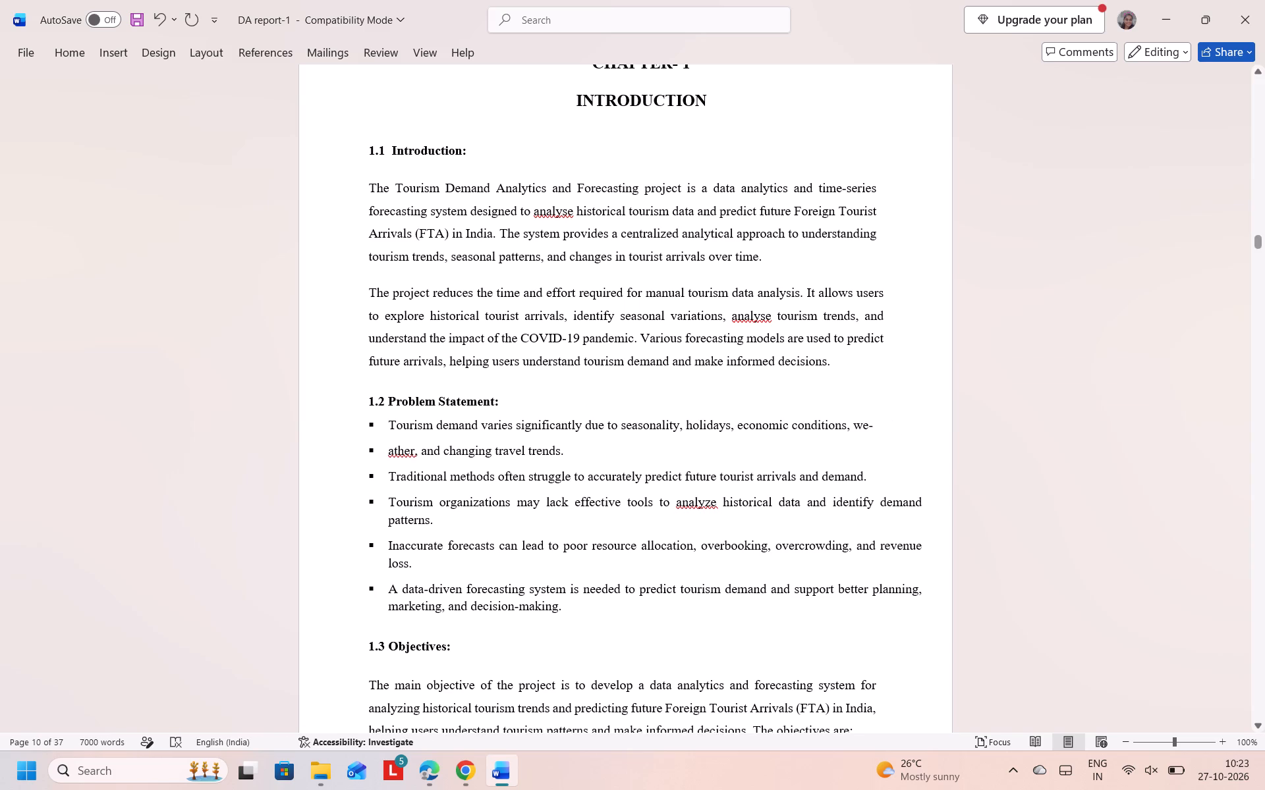
Break the remaining two-line Problem Statement bullets before "demand patterns", "revenue loss" and "planning, marketing, and decision-making".
left_click(877, 504)
key("Return")
left_click(876, 556)
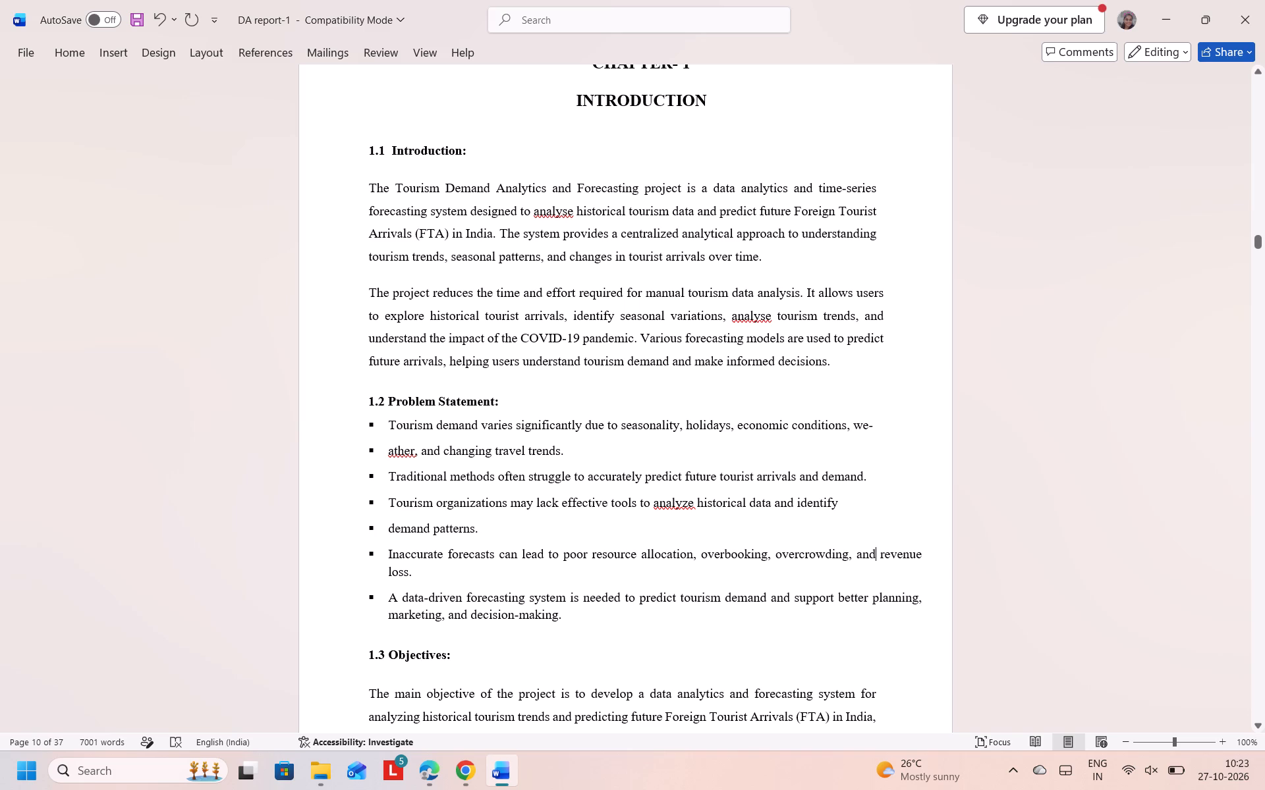
key("Return")
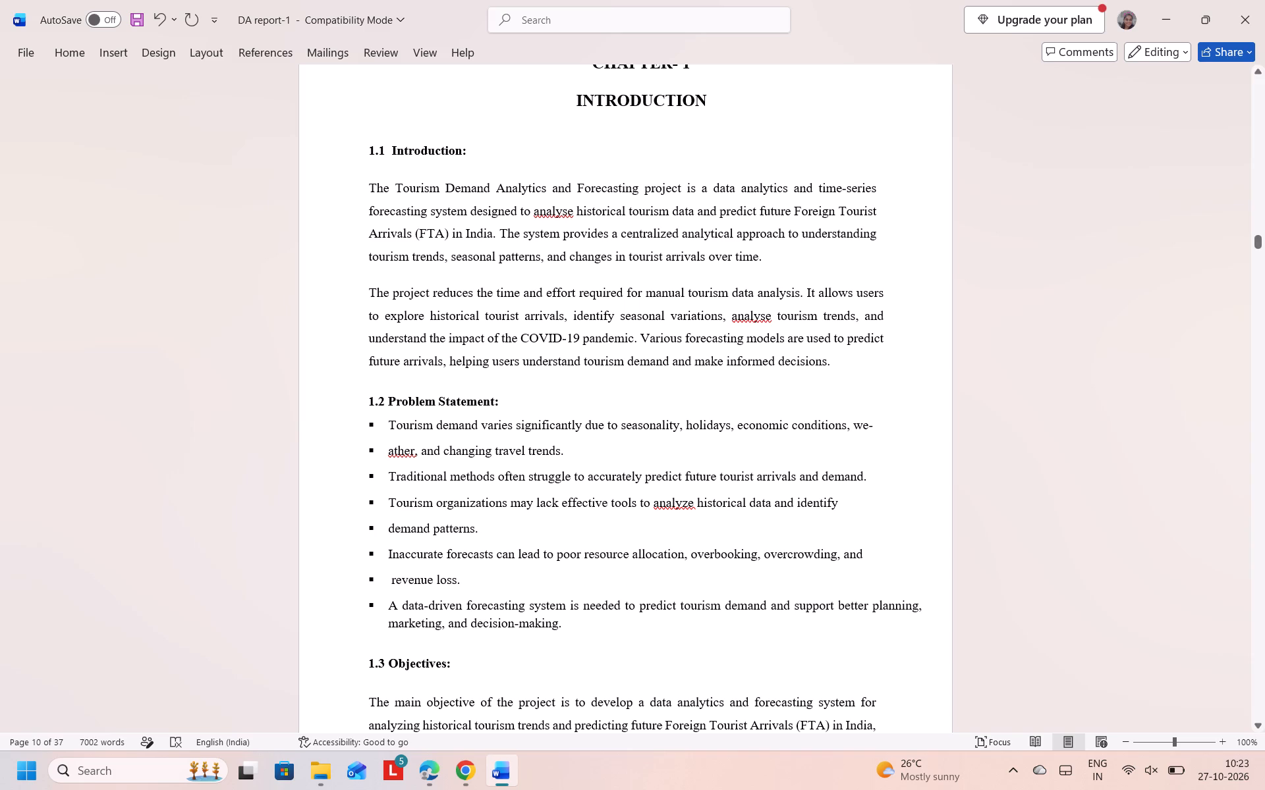
left_click(867, 604)
key("Return")
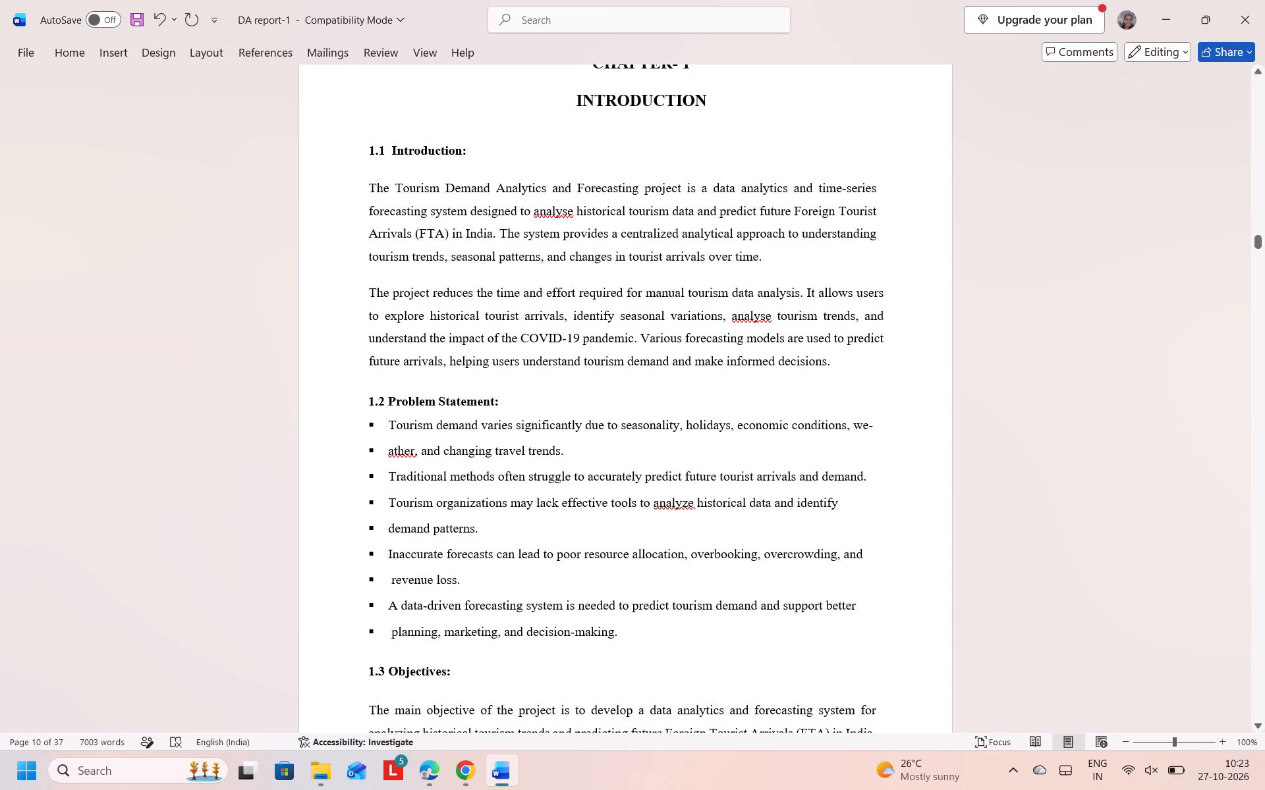
Change all the bullet lines under 1.2 Problem Statement from justified to left alignment.
left_click_drag(386, 432, 656, 645)
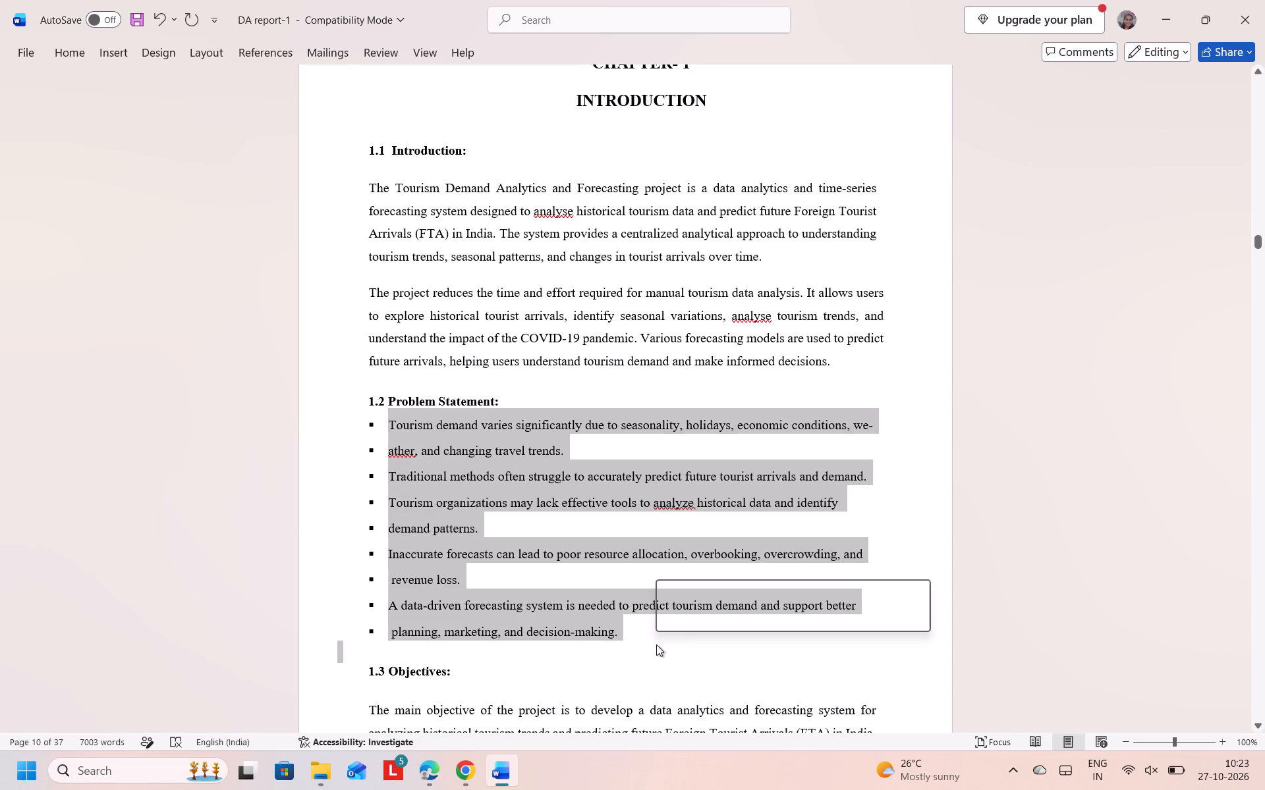
left_click(70, 52)
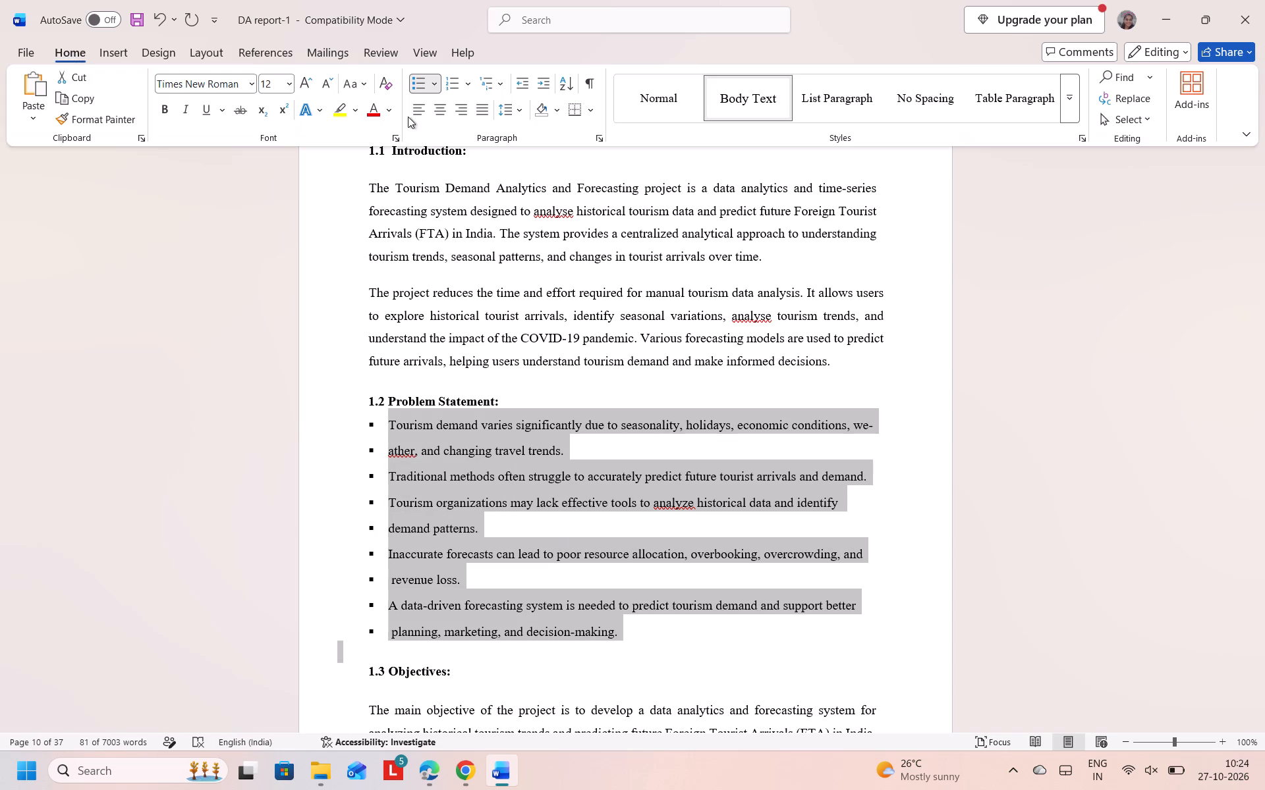
left_click(482, 106)
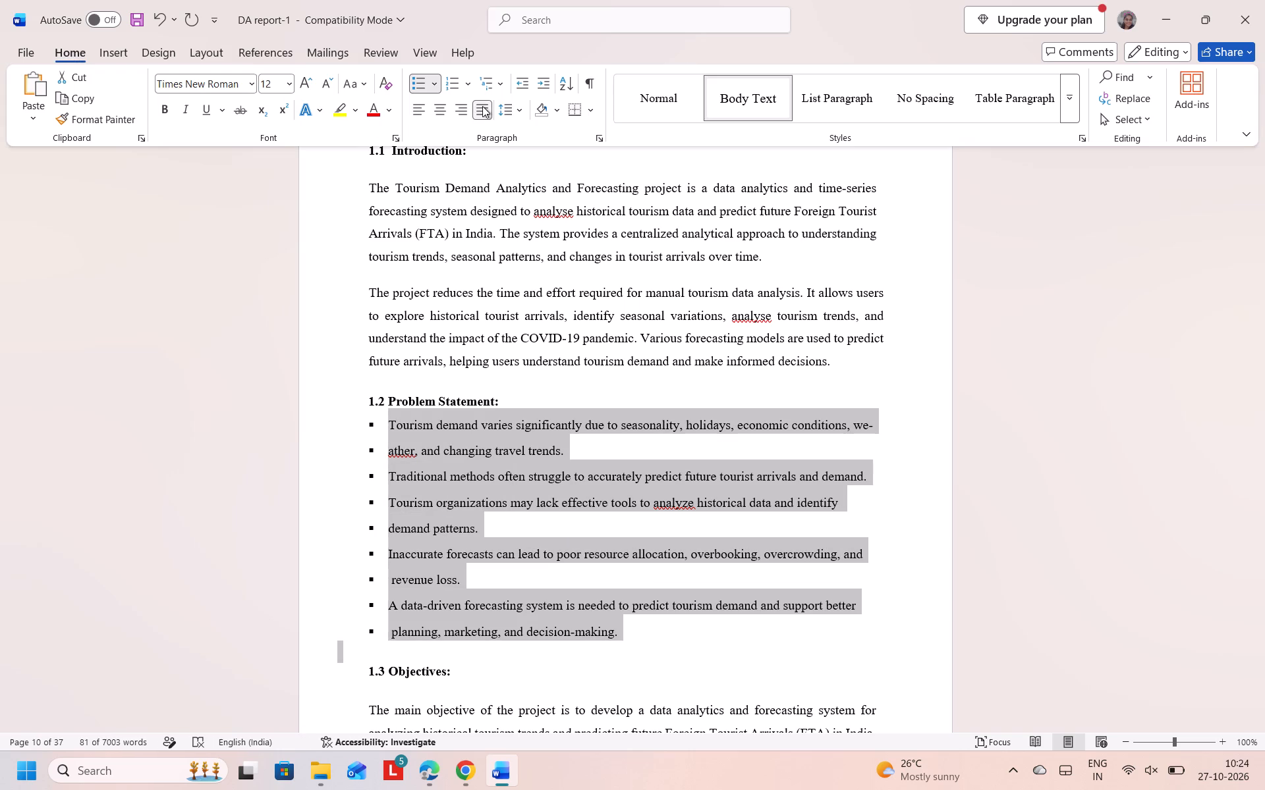
left_click(482, 106)
left_click(909, 529)
left_click(909, 529)
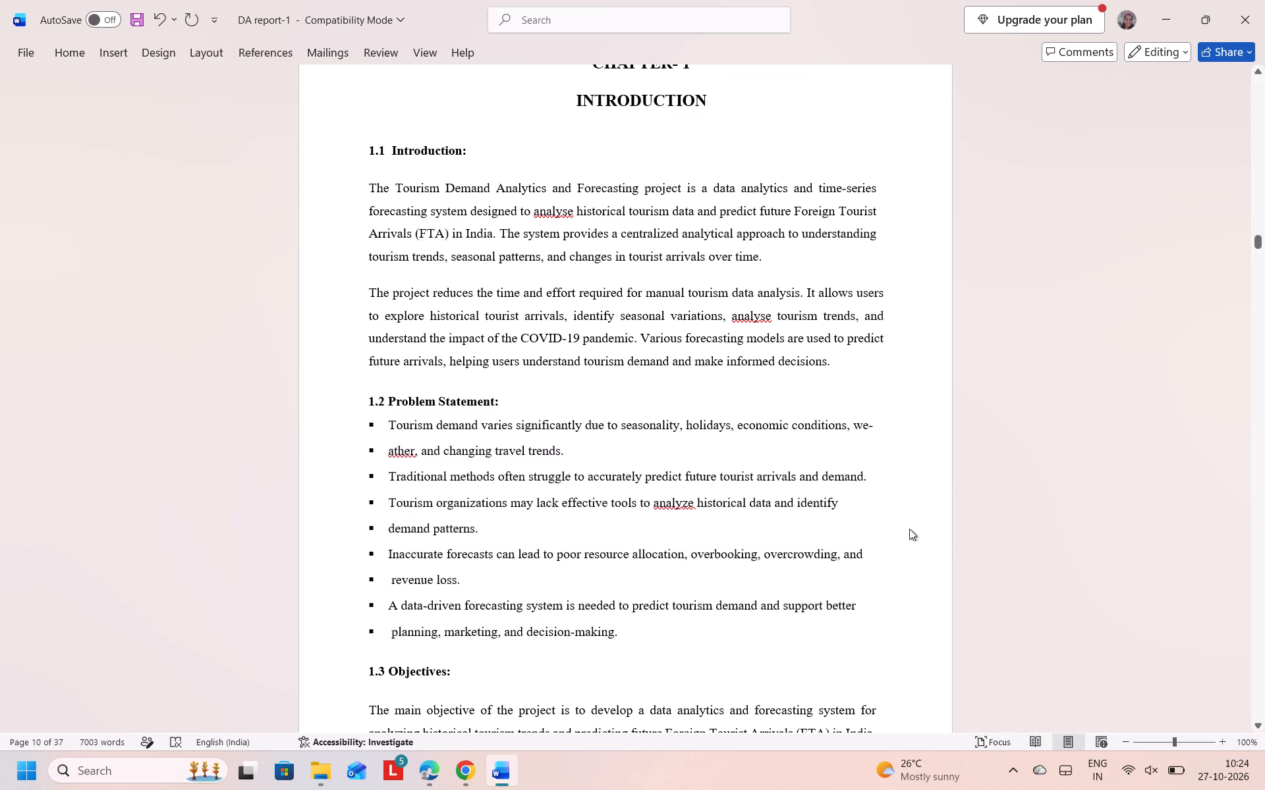
Under 1.4 Limitations, break the Data Availability bullet onto a new line before "reliable historical tourism data".
scroll(909, 529, "down", 2)
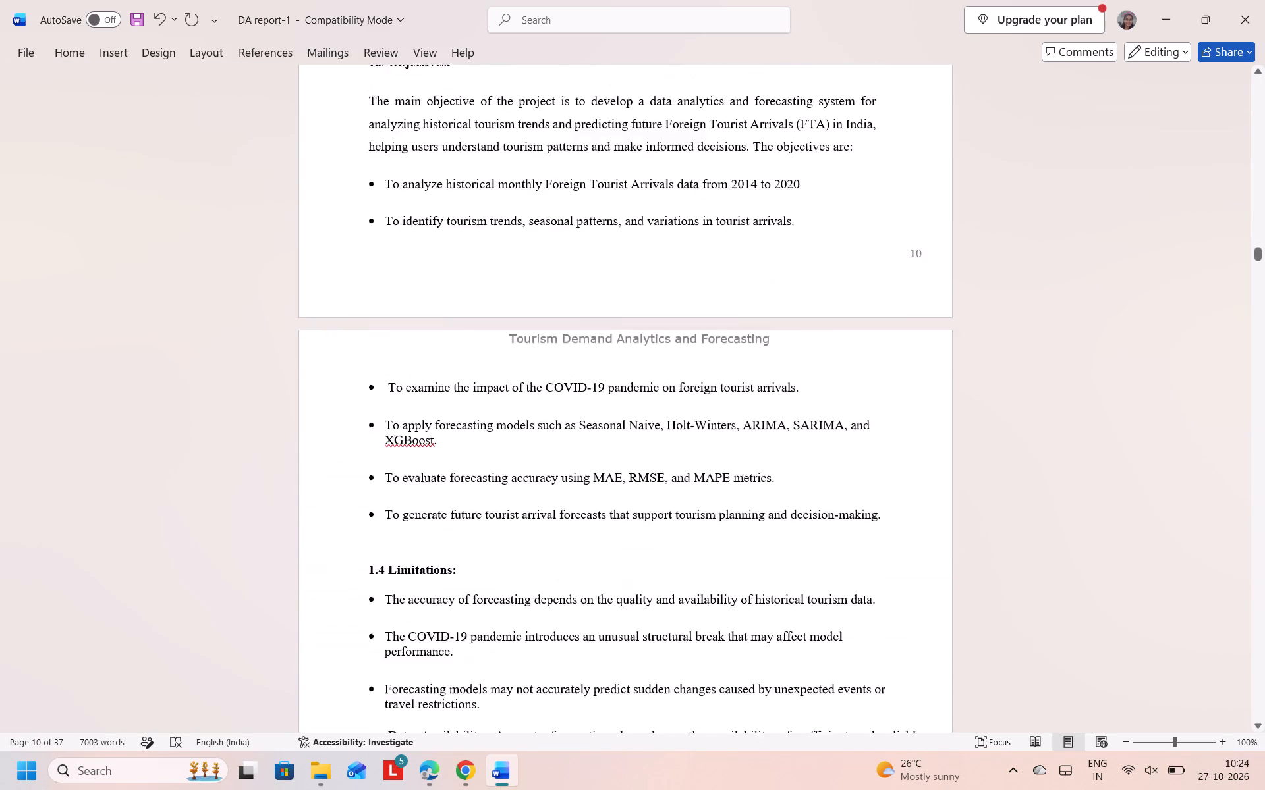
scroll(909, 529, "down", 1)
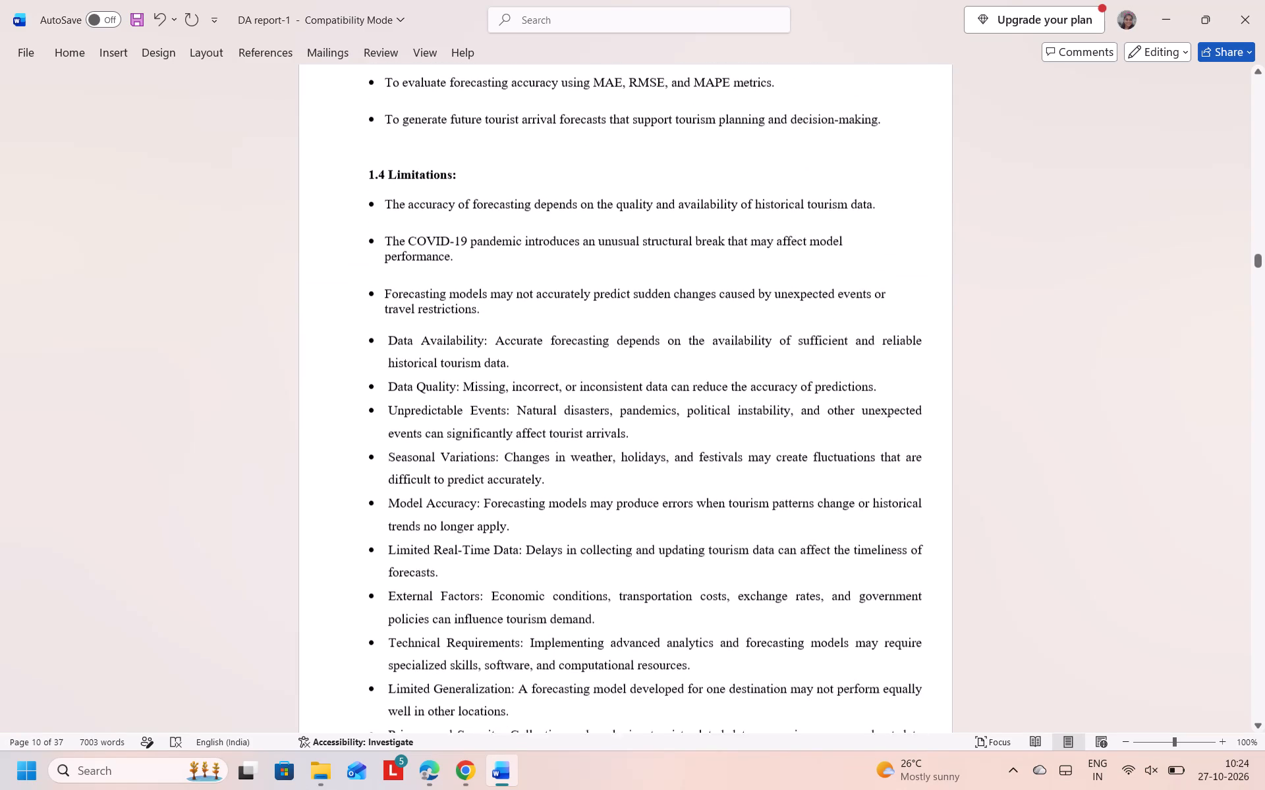
scroll(909, 529, "down", 1)
left_click(880, 324)
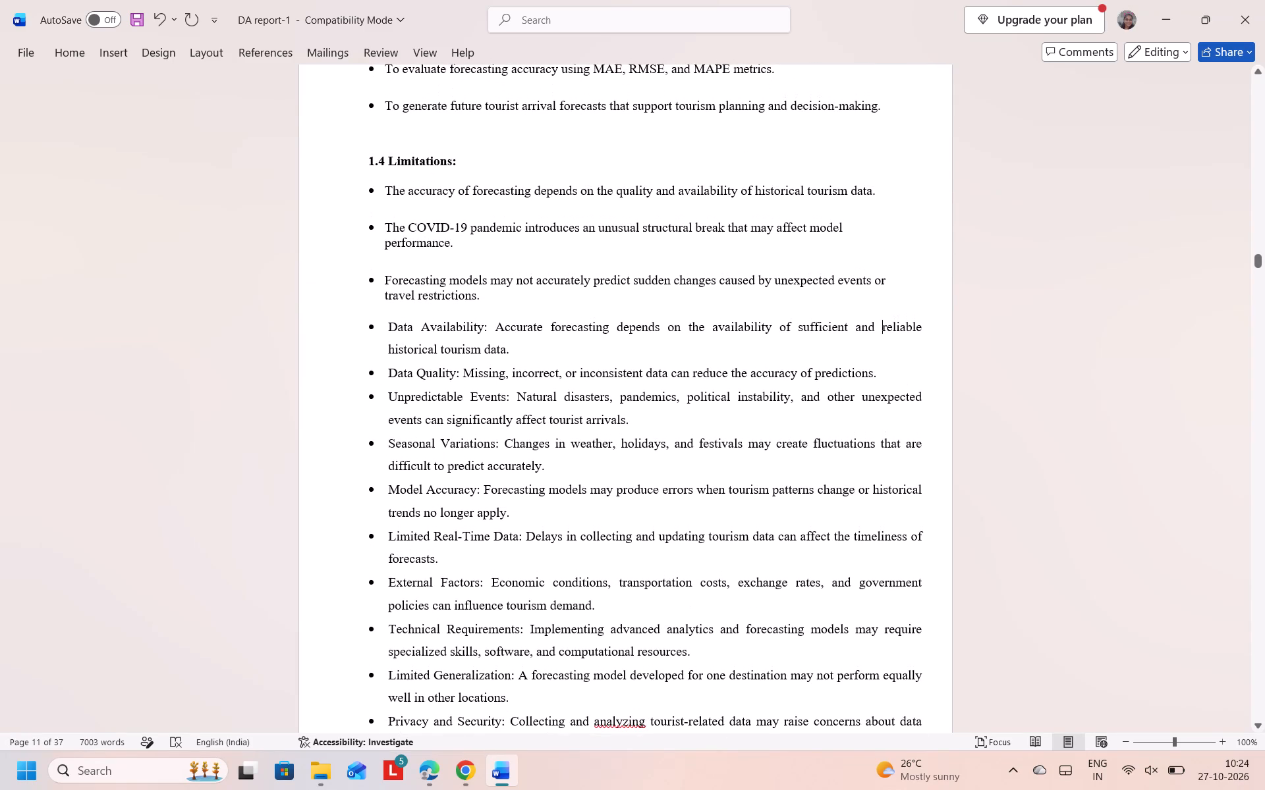
key("Return")
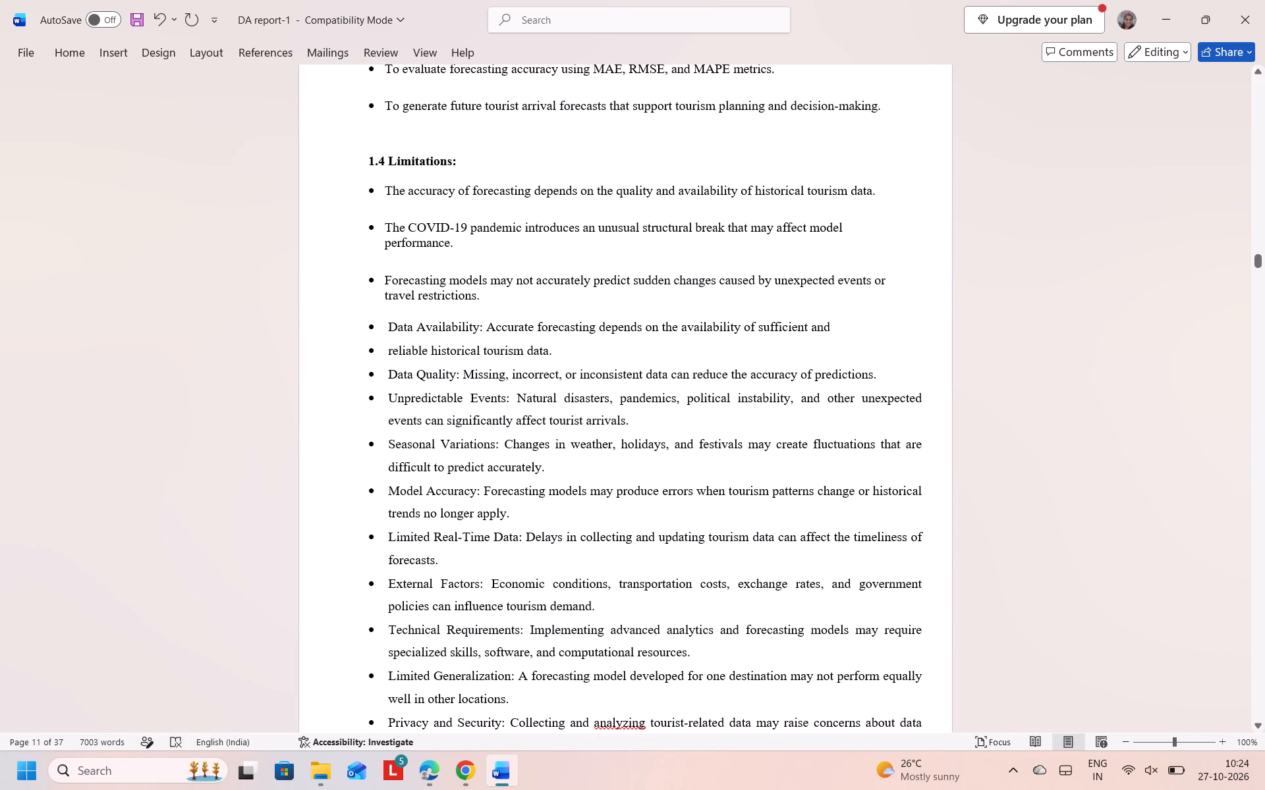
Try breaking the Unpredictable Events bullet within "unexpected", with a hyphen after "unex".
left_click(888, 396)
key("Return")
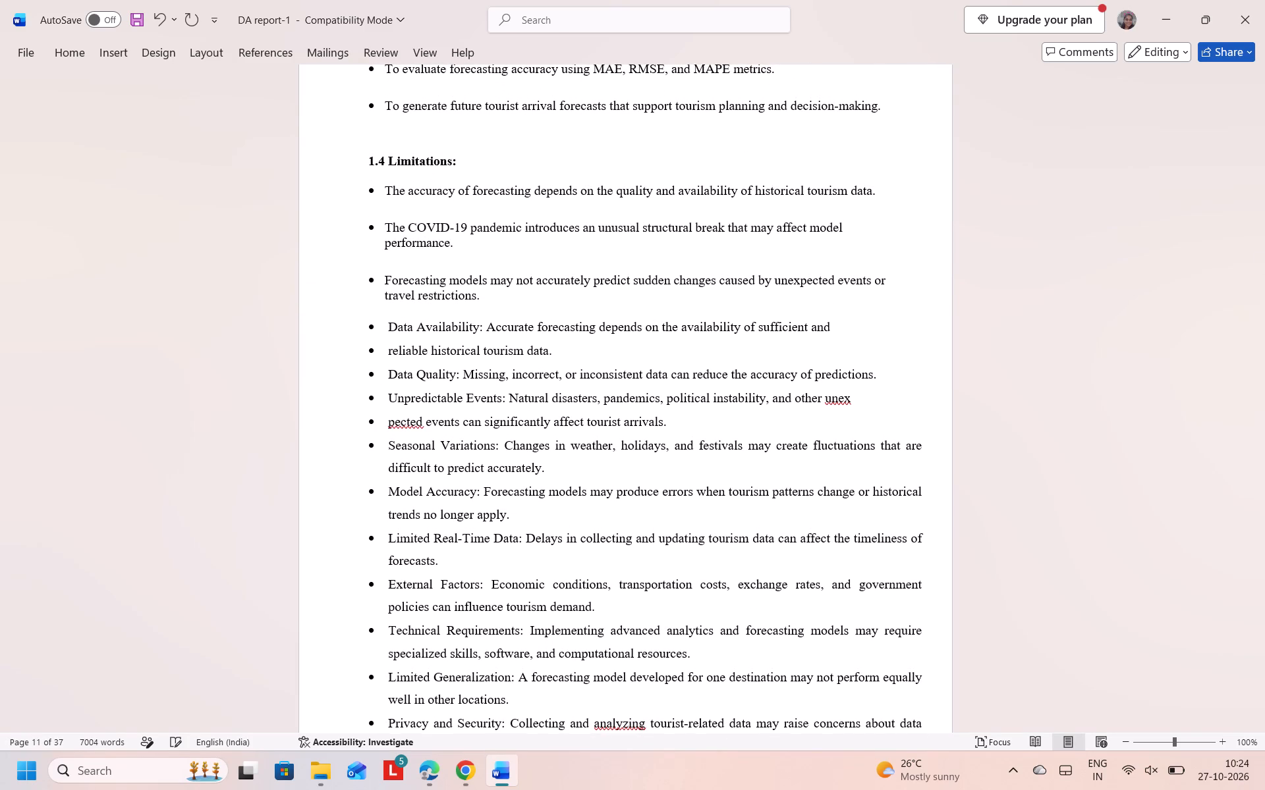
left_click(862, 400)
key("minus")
Delete everything after "and other" in the Unpredictable Events limitation, including its continuation line, and end the bullet with a period.
left_click_drag(669, 422, 360, 417)
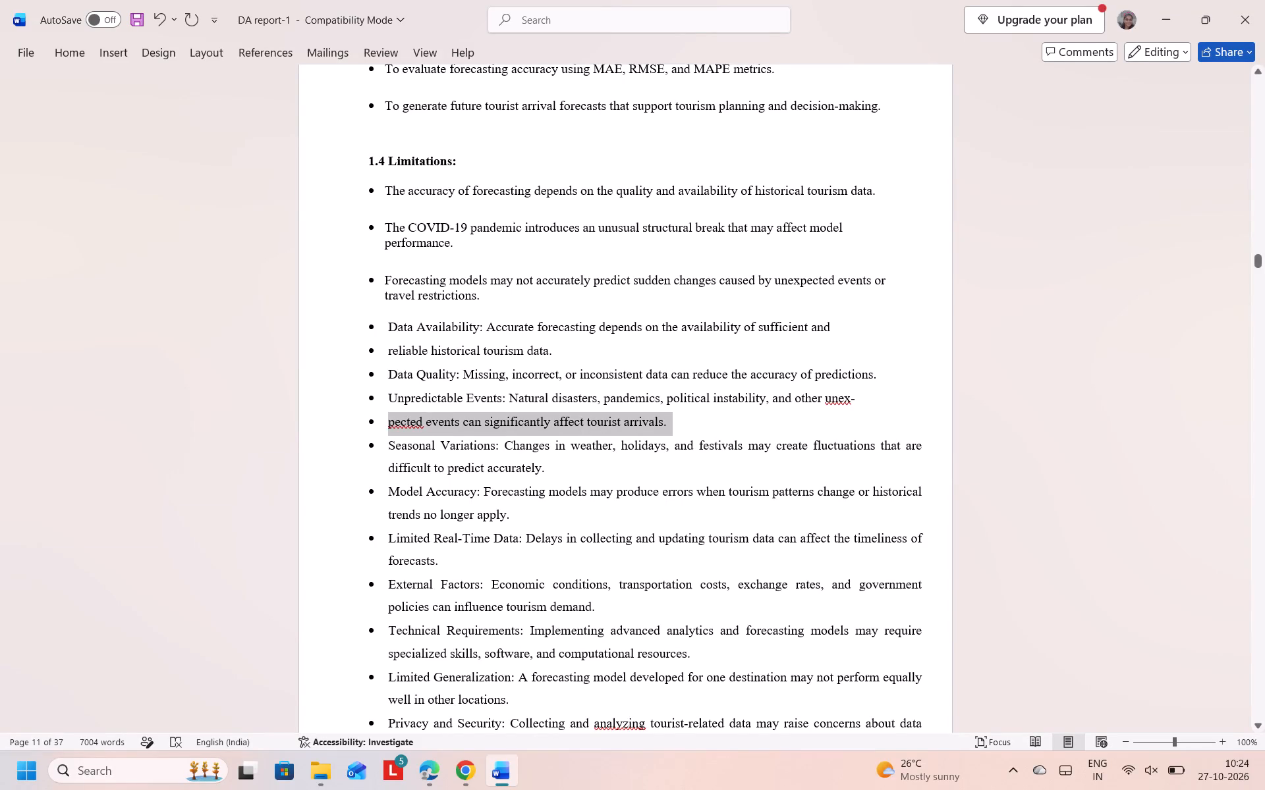
left_click_drag(360, 417, 360, 417)
key("BackSpace")
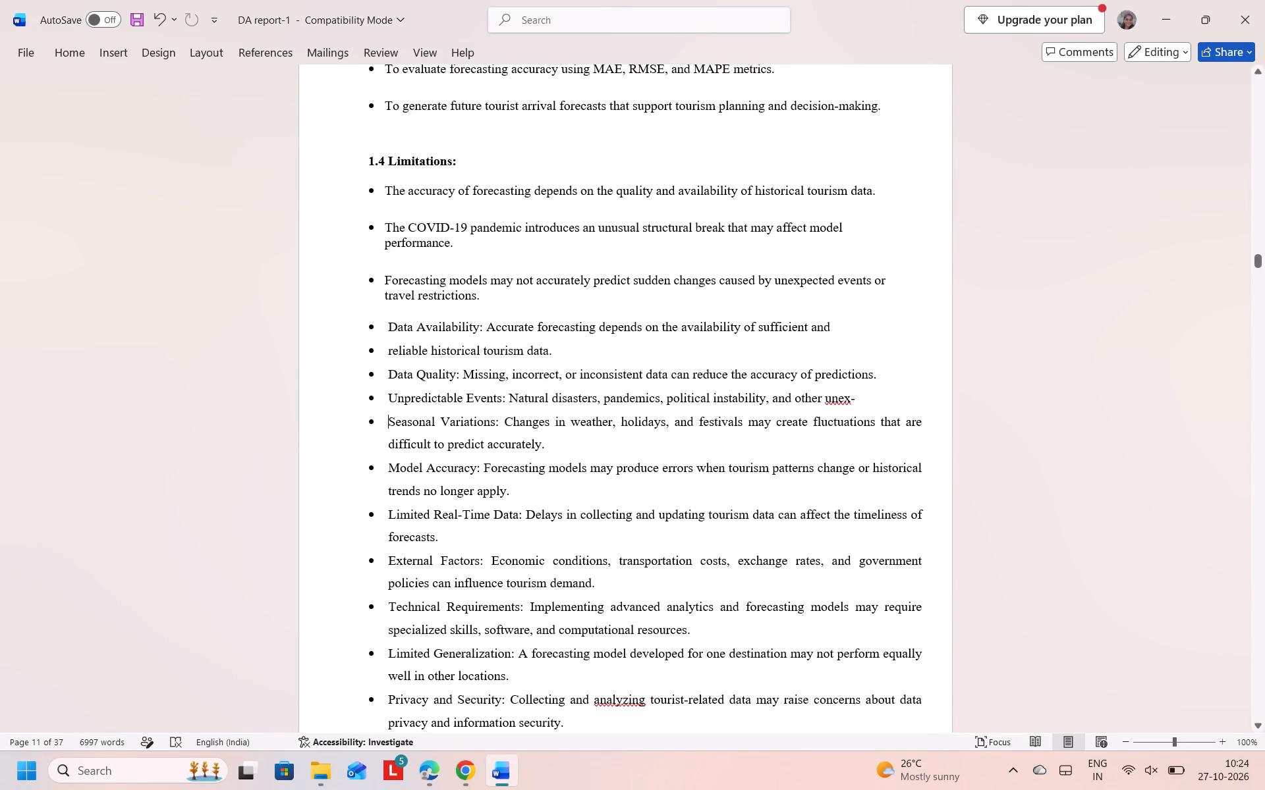
left_click(860, 402)
key("BackSpace")
key("BackSpace")
key("BackSpace")
key("BackSpace")
key("BackSpace")
key("period")
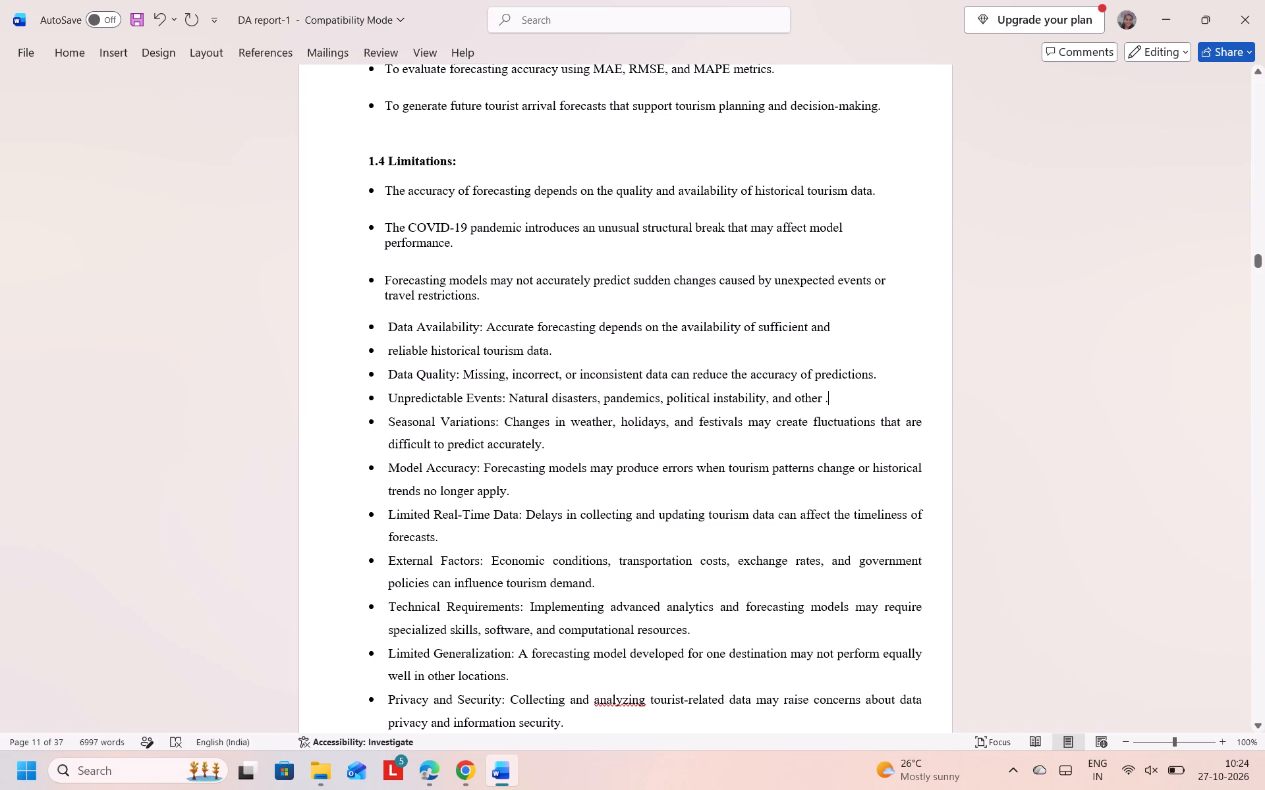
Break the Seasonal Variations bullet before "that are difficult", remove the continuation line's bullet, and indent it with spaces to match the text above.
left_click(879, 419)
key("Return")
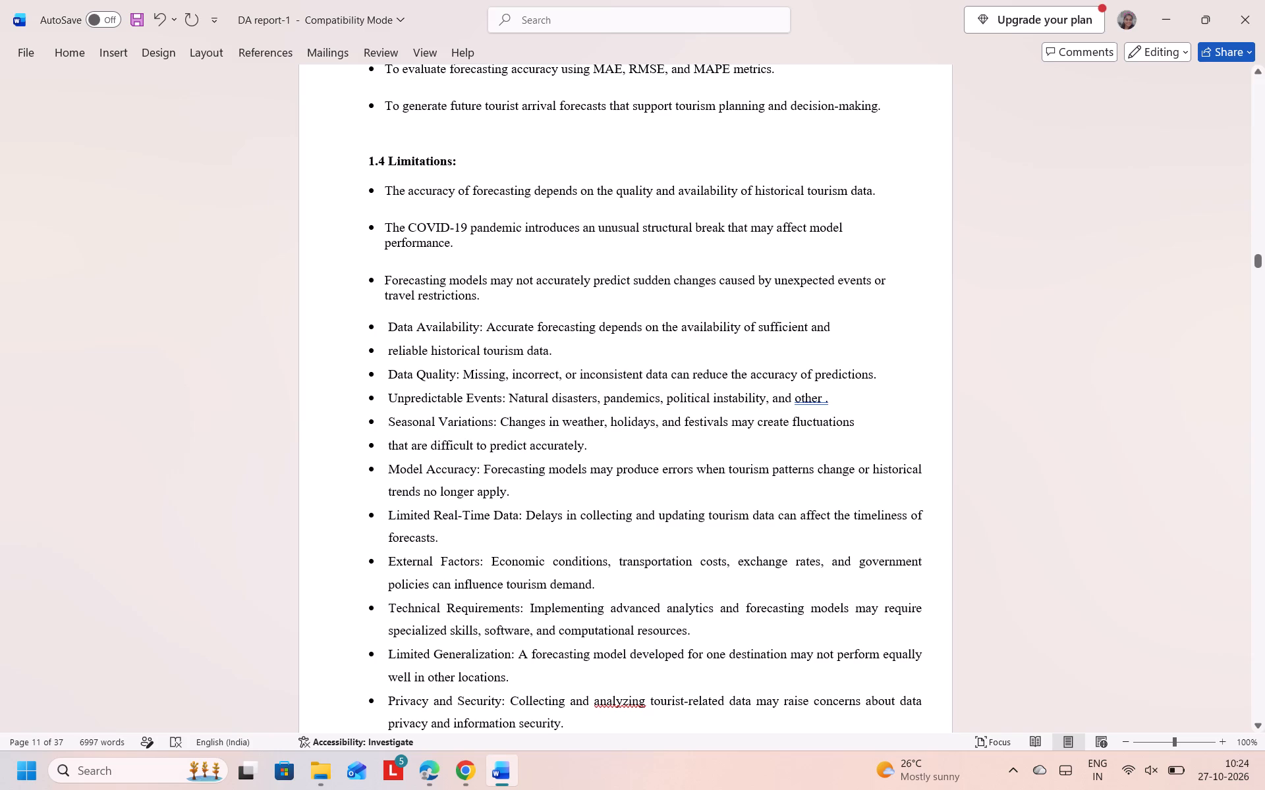
left_click(374, 448)
left_click(382, 448)
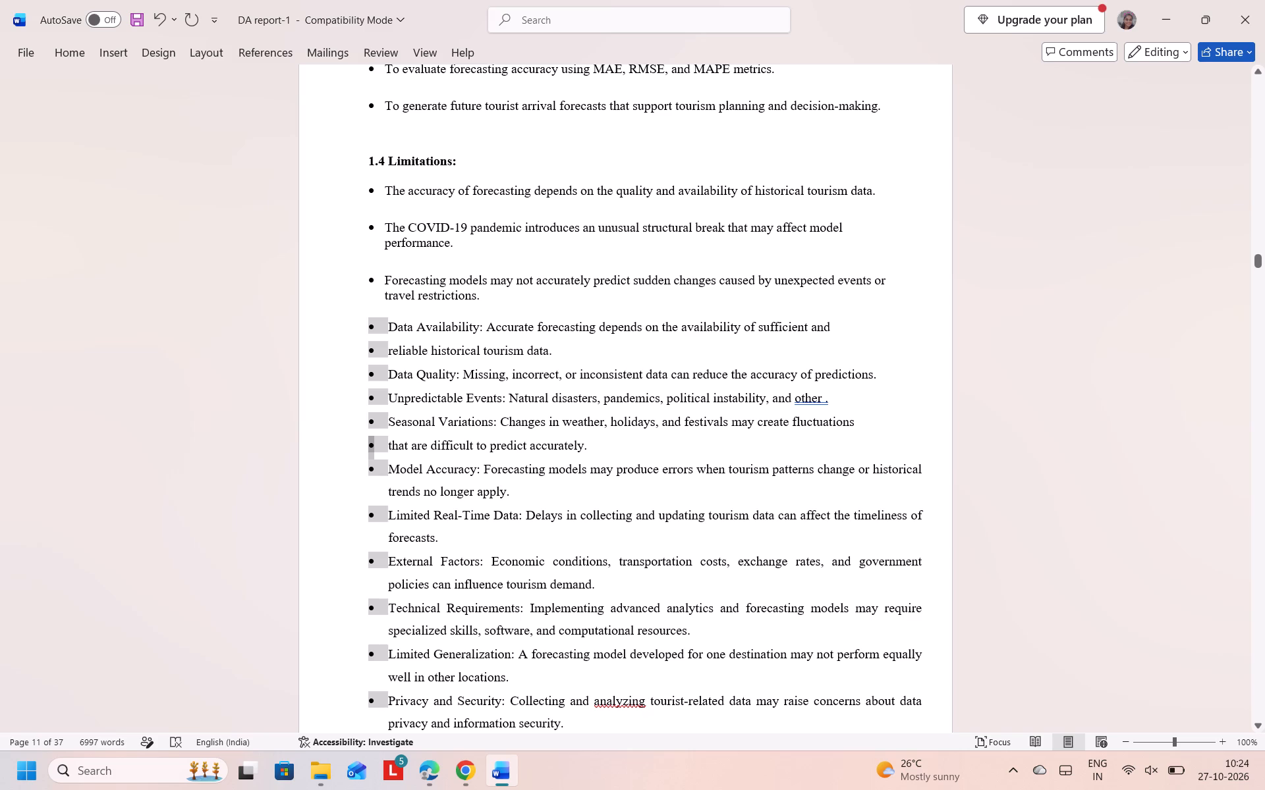
key("BackSpace")
key("BackSpace")
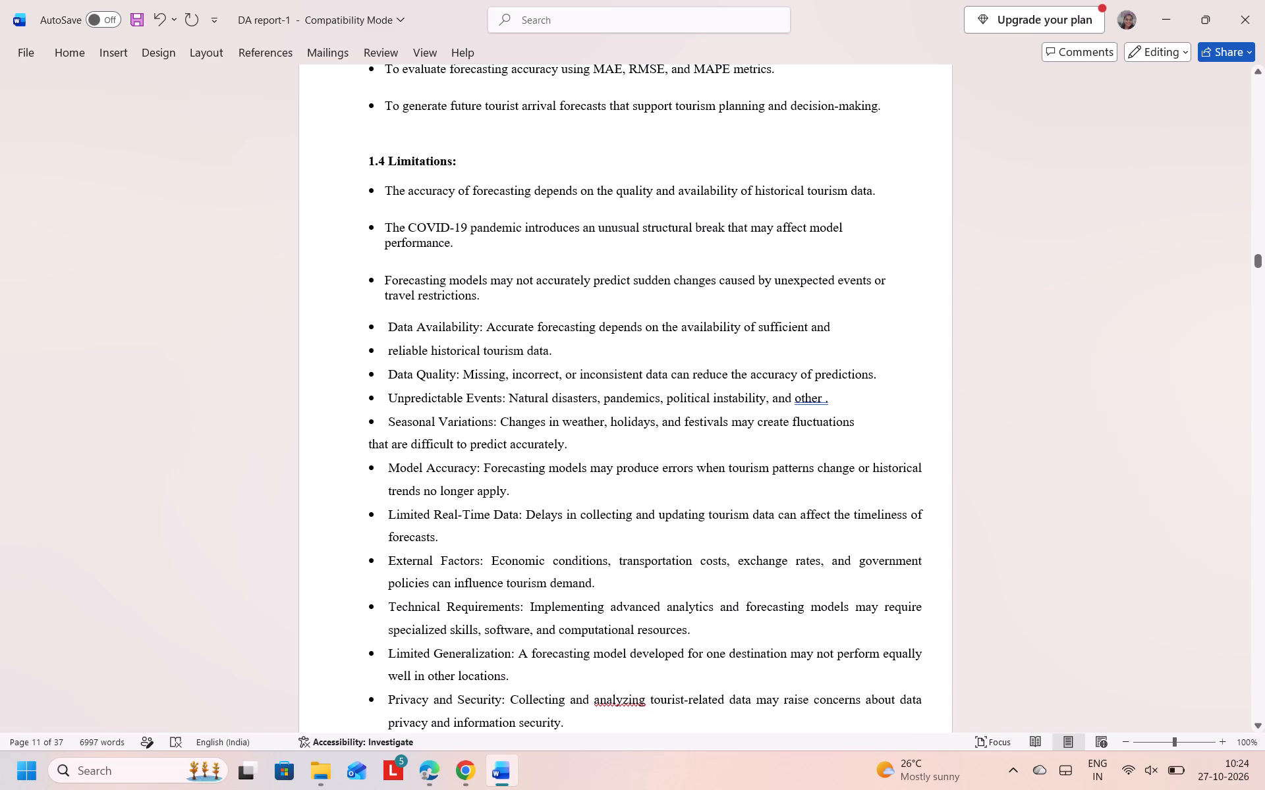
key("space")
key("space")
key("space")
key("space")
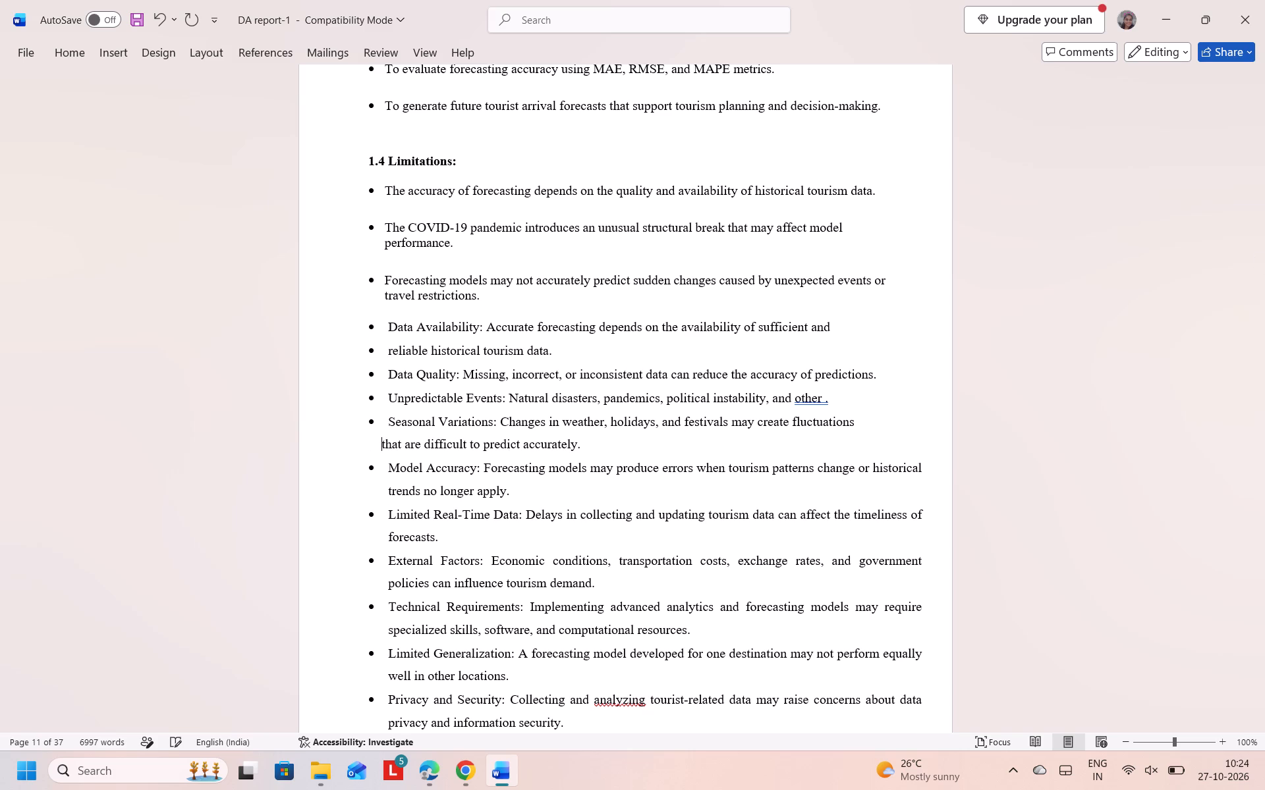
key("space")
key("space")
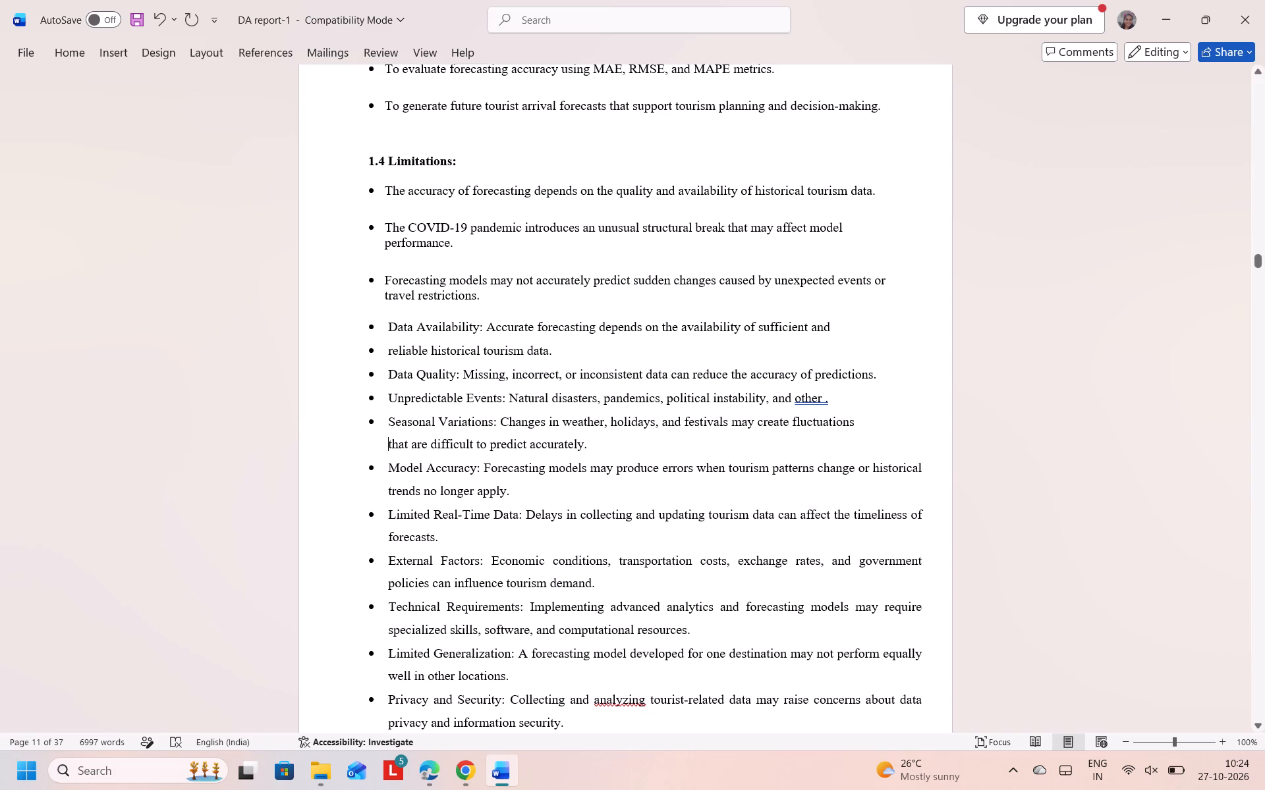
Break the Model Accuracy bullet before "historical trends" and the Limited Real-Time Data bullet after "time" in "timeliness", leaving both continuation lines without bullets.
left_click(870, 468)
key("Return")
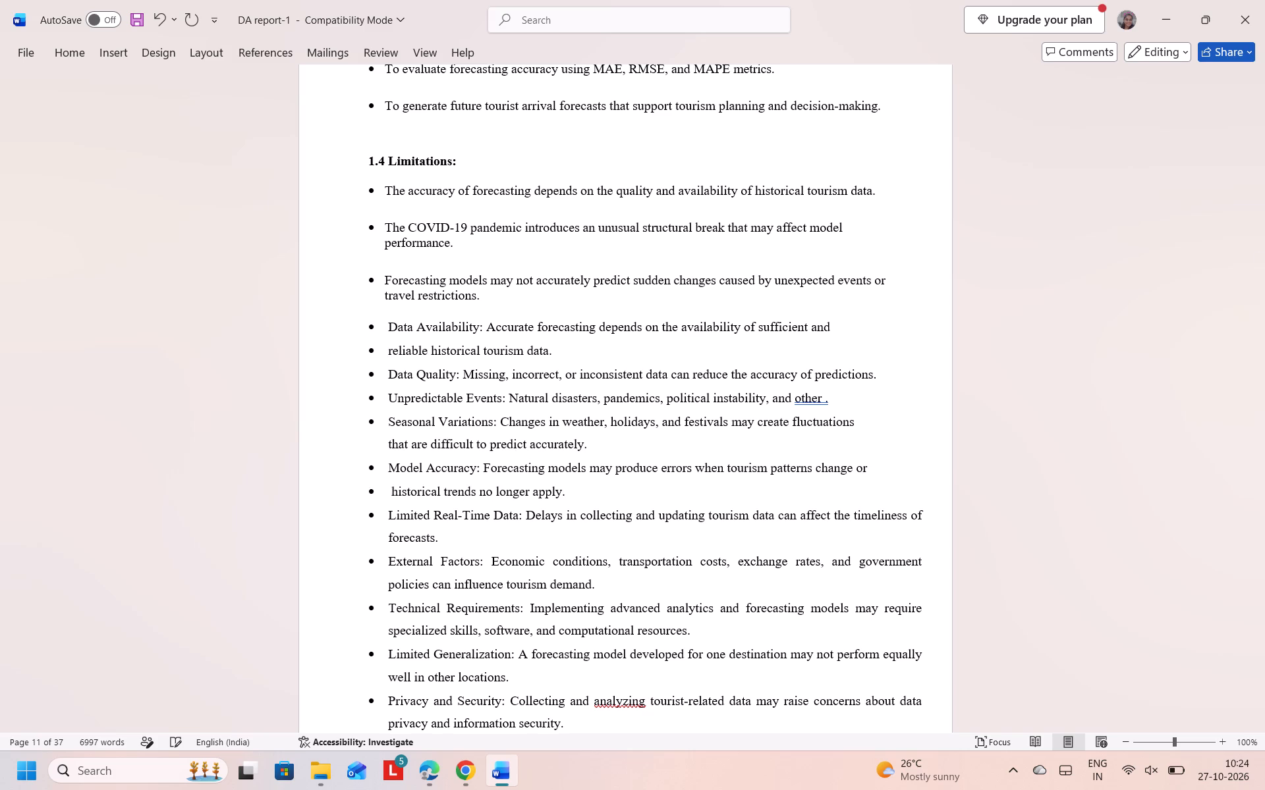
key("BackSpace")
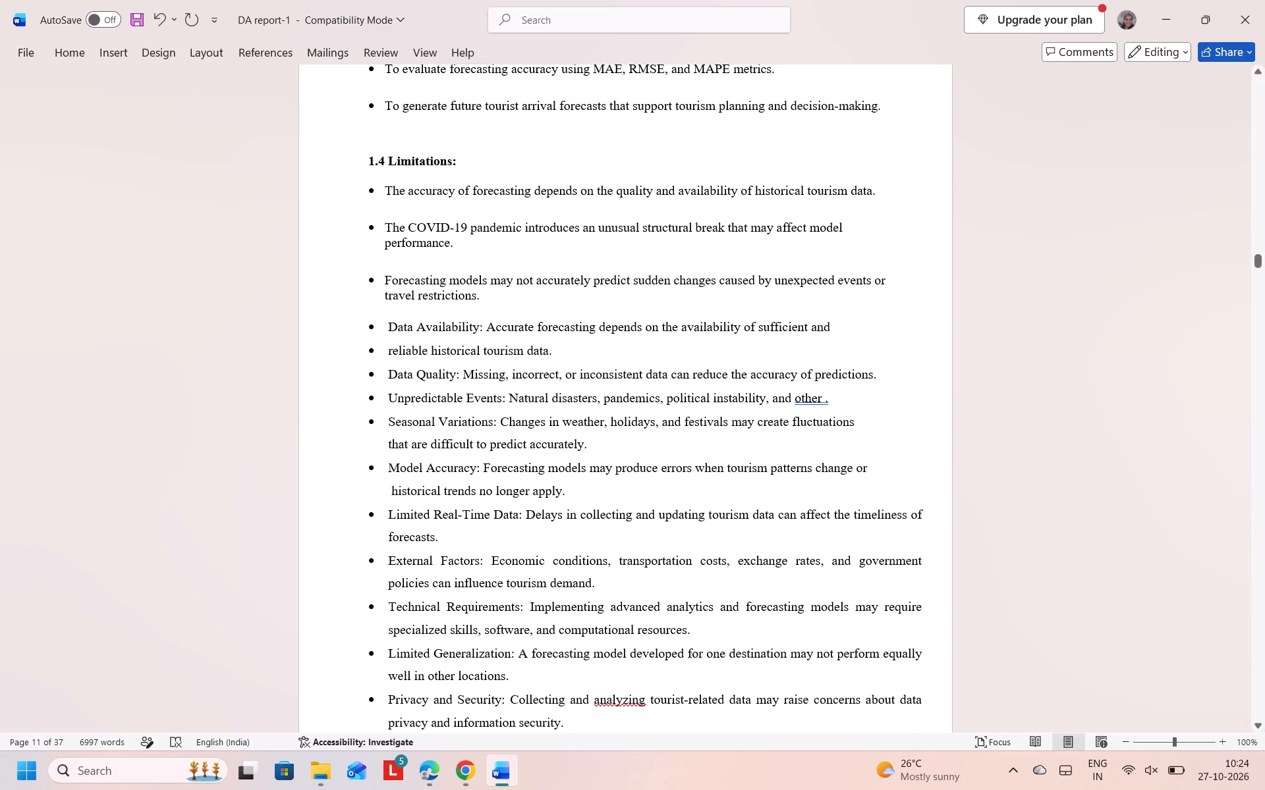
left_click(878, 512)
key("Return")
key("BackSpace")
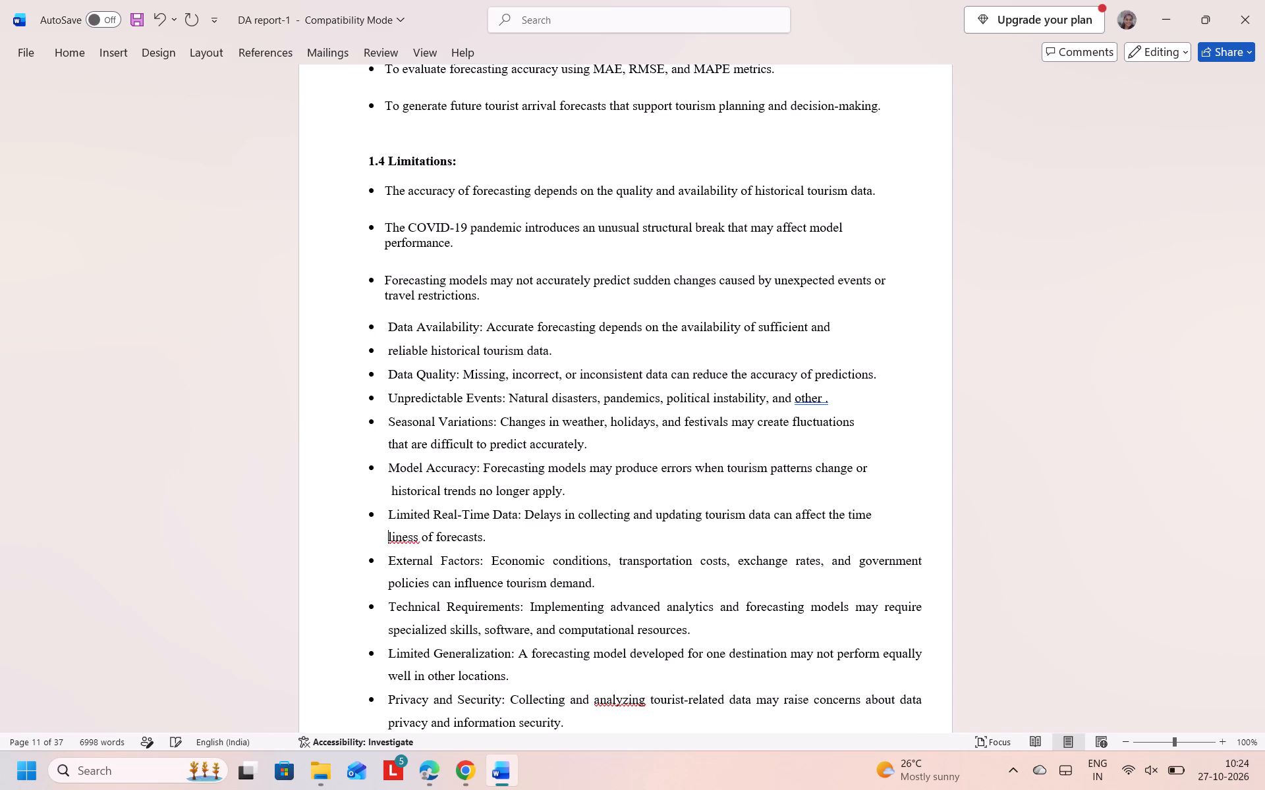
Break the External Factors bullet before "government policies" and the Technical Requirements bullet before "require specialized", removing the bullets from both continuation lines.
scroll(878, 512, "down", 1)
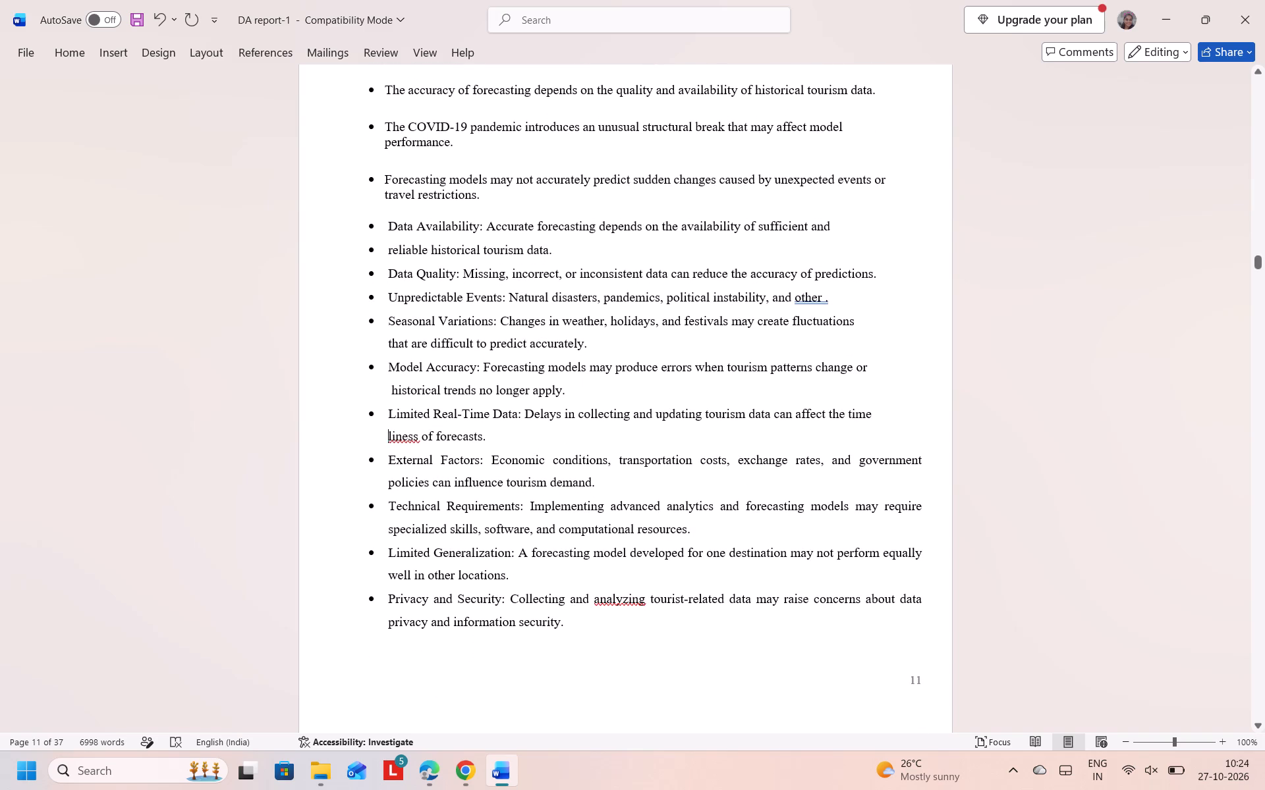
left_click(859, 458)
key("Return")
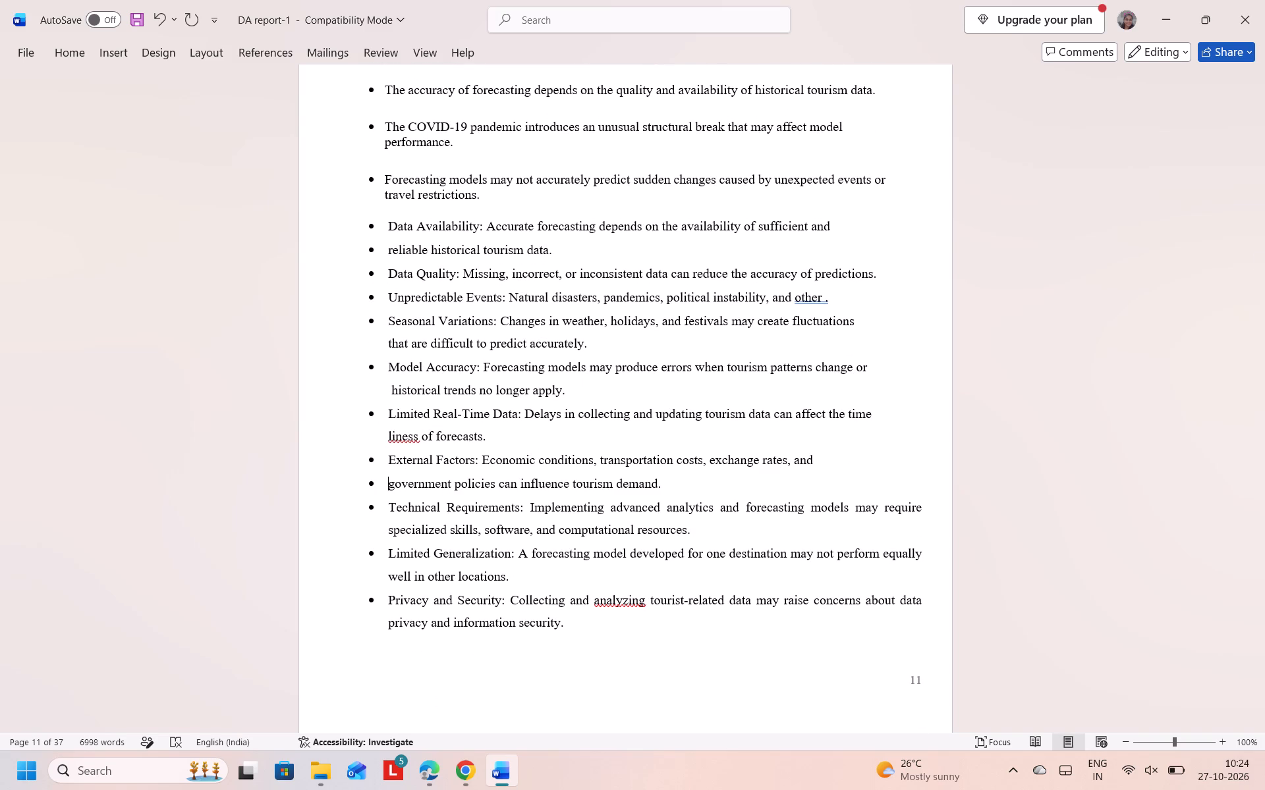
key("BackSpace")
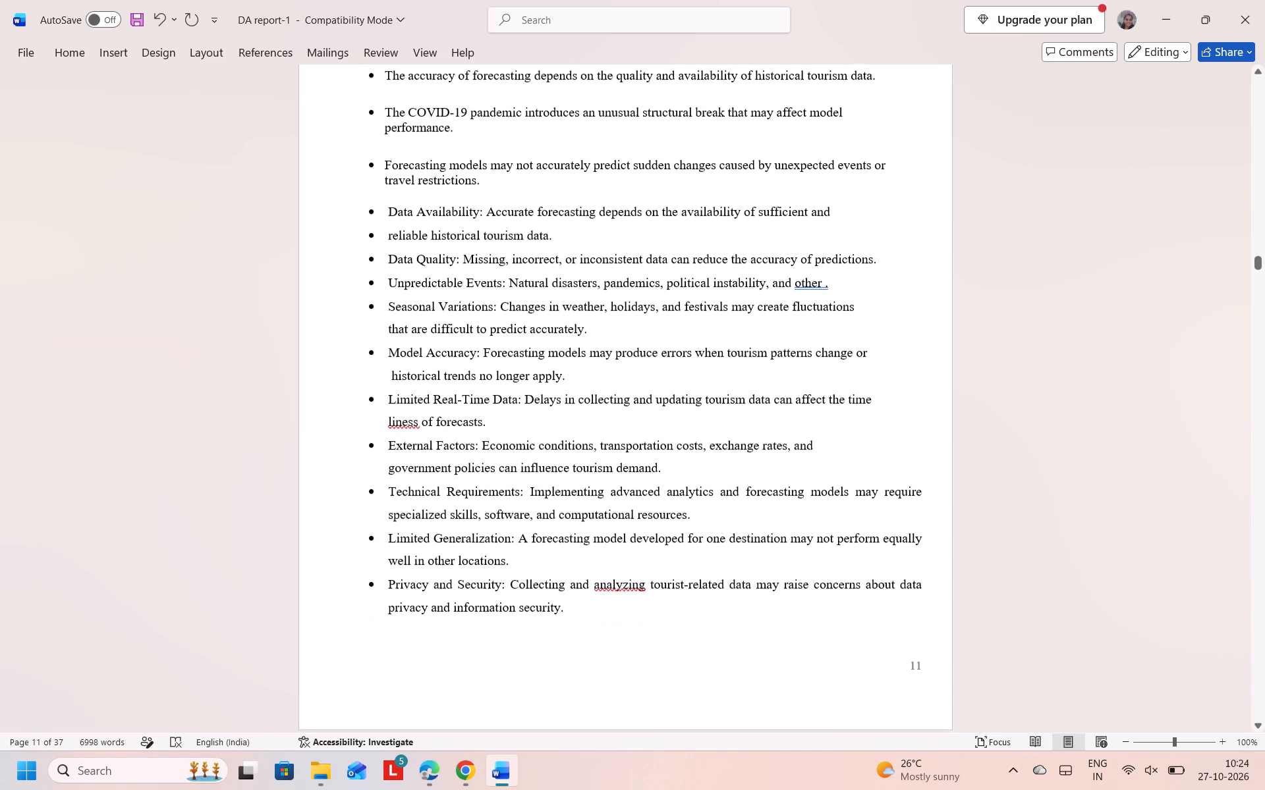
left_click(881, 477)
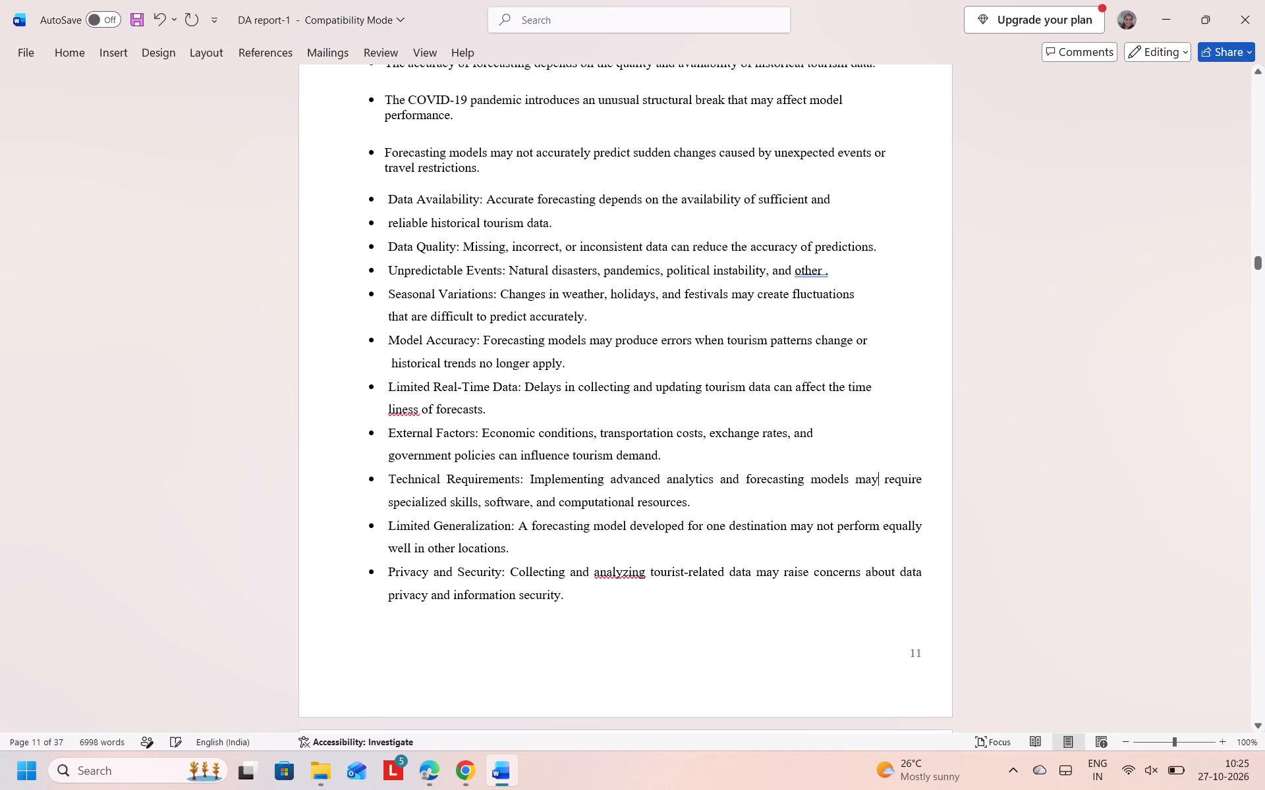
key("Return")
key("BackSpace")
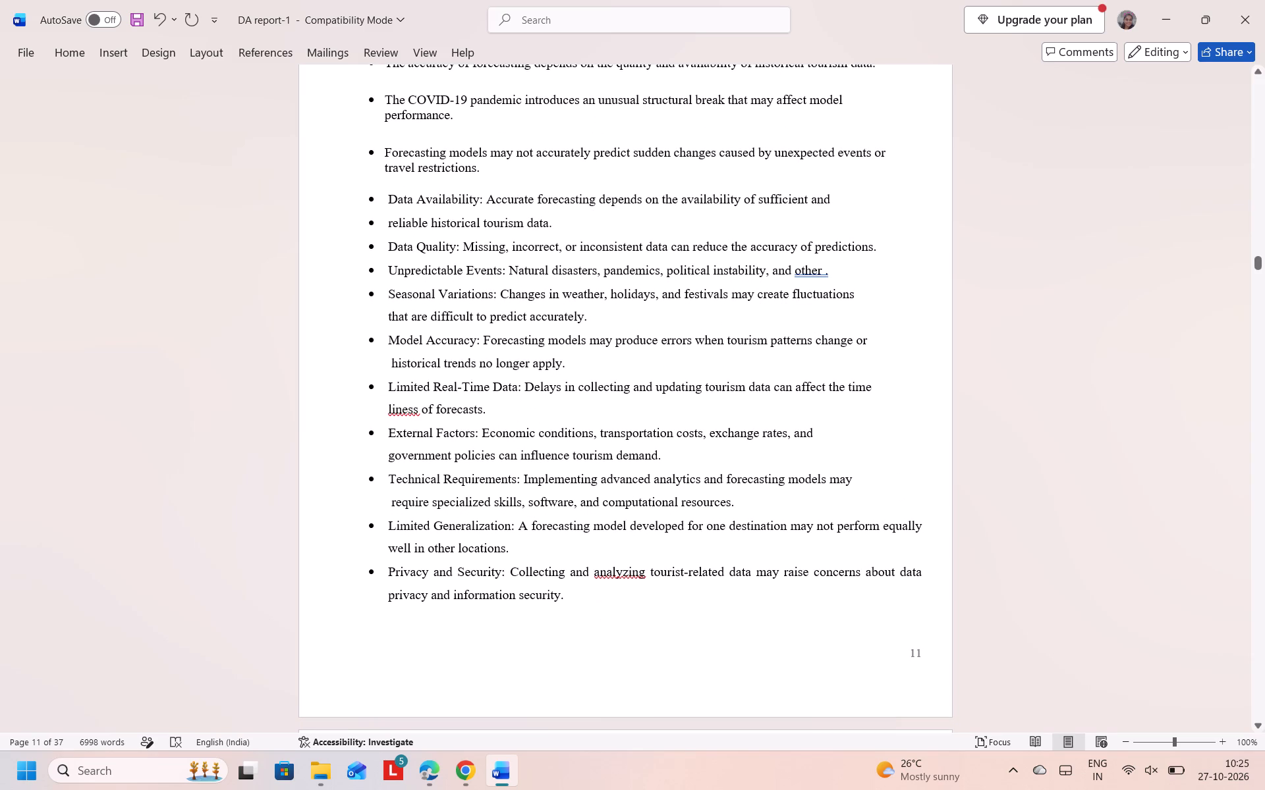
Break the Limited Generalization bullet before "equally well" and the Privacy and Security bullet before "about data privacy", removing the bullets from both continuation lines.
left_click(877, 525)
key("Return")
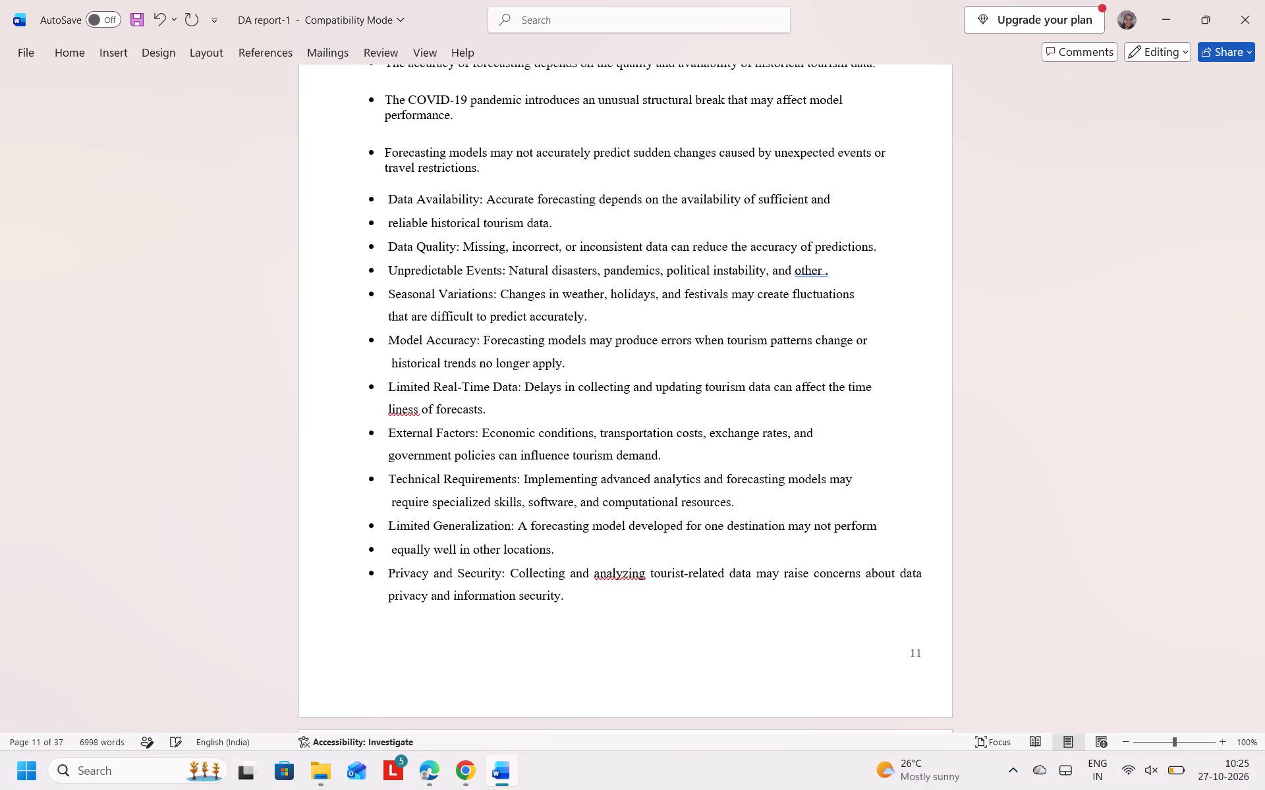
key("BackSpace")
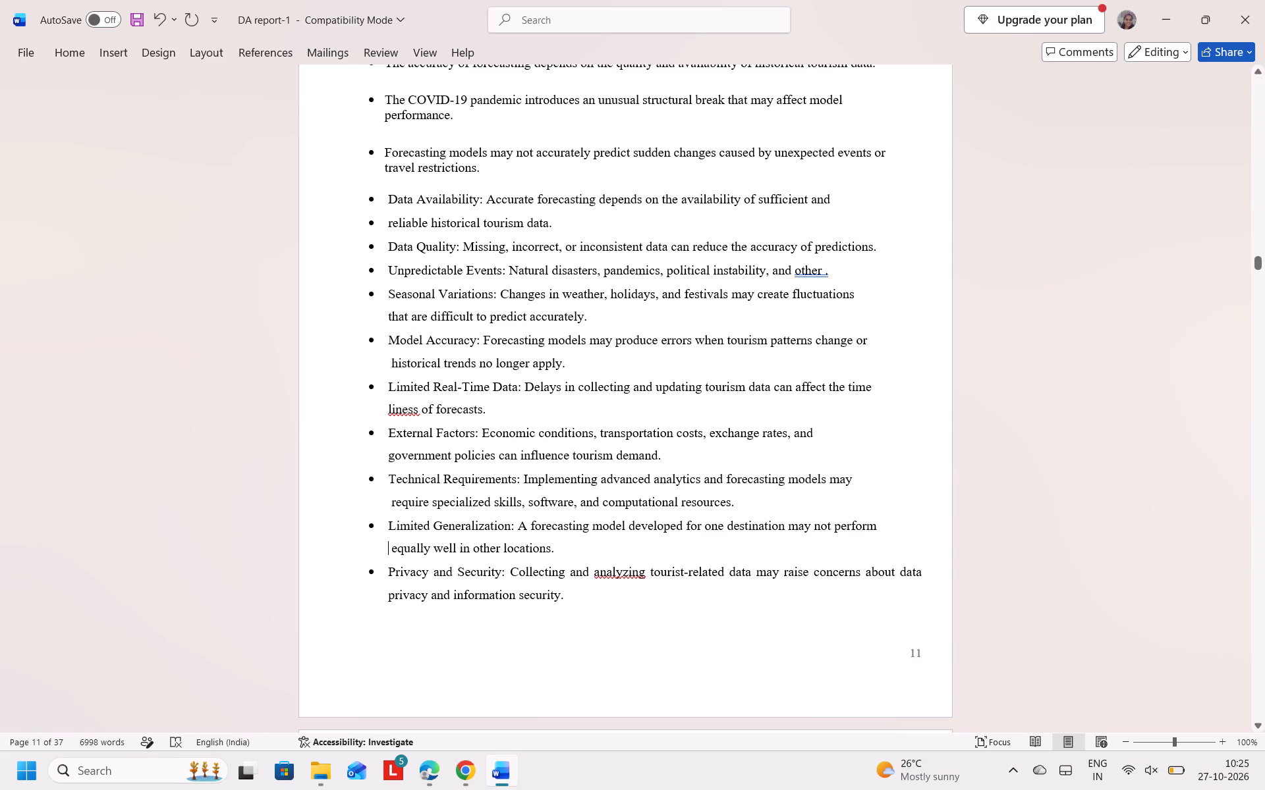
left_click(865, 570)
key("Return")
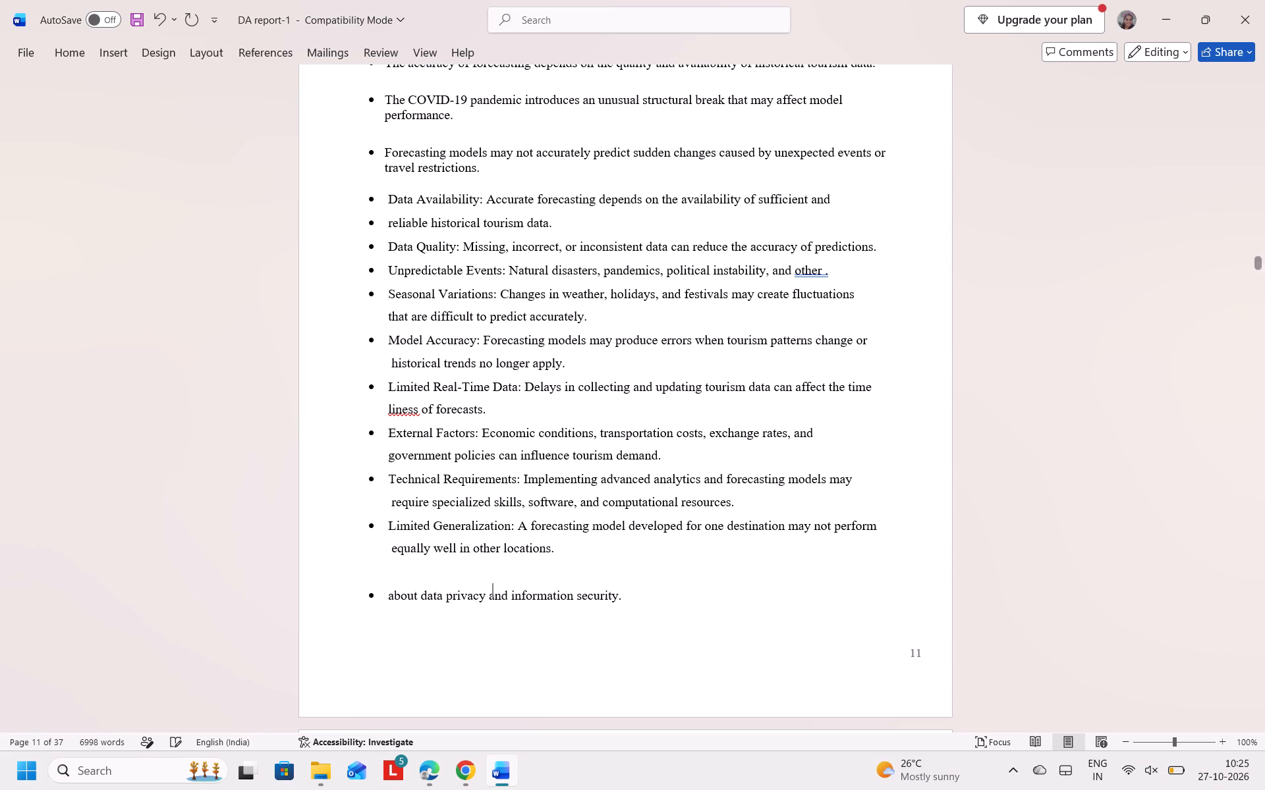
key("BackSpace")
scroll(865, 570, "up", 1)
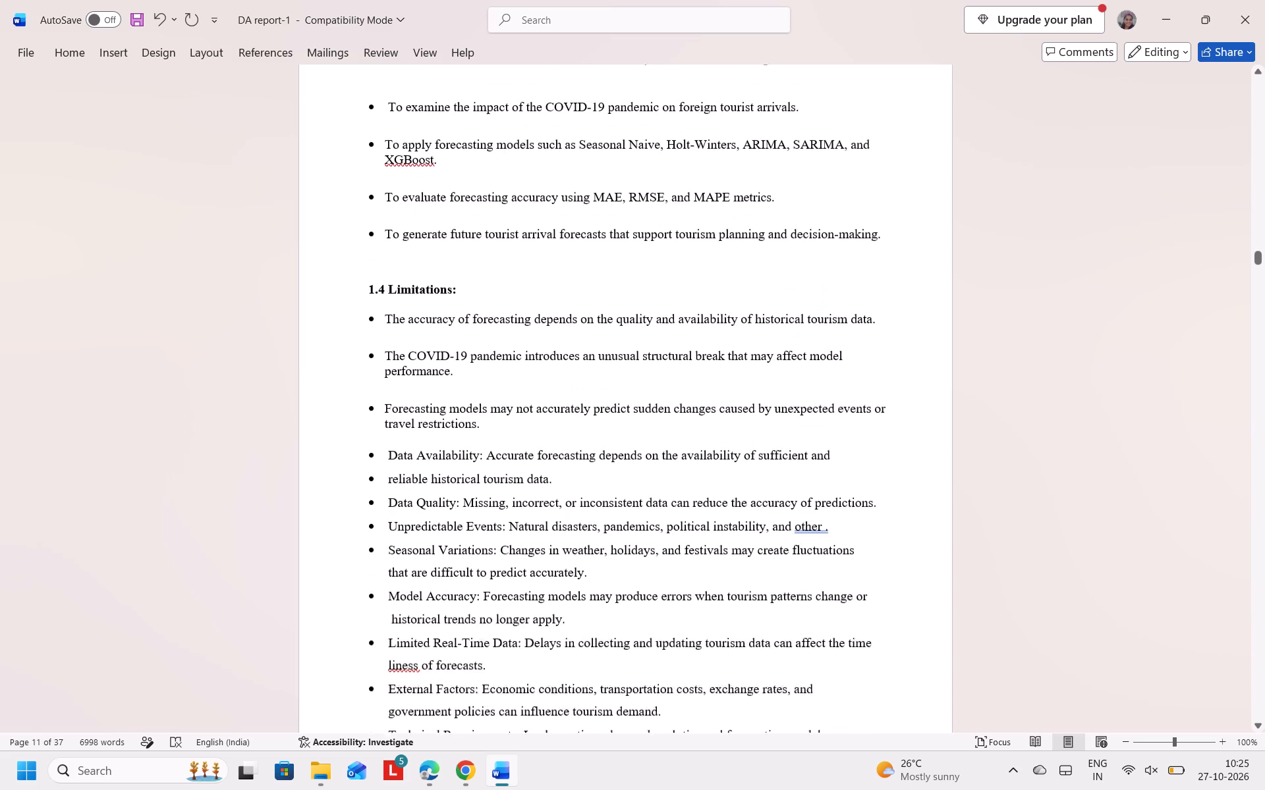
scroll(865, 570, "up", 1)
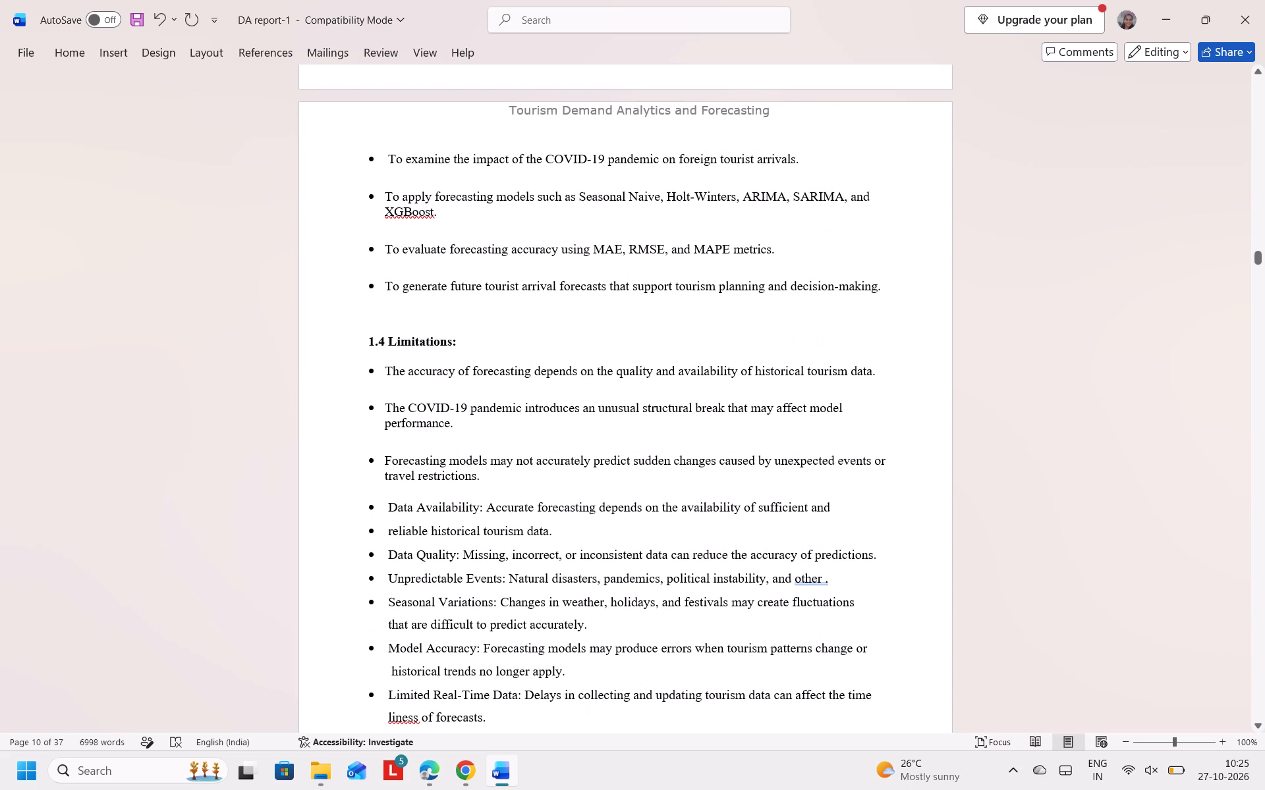
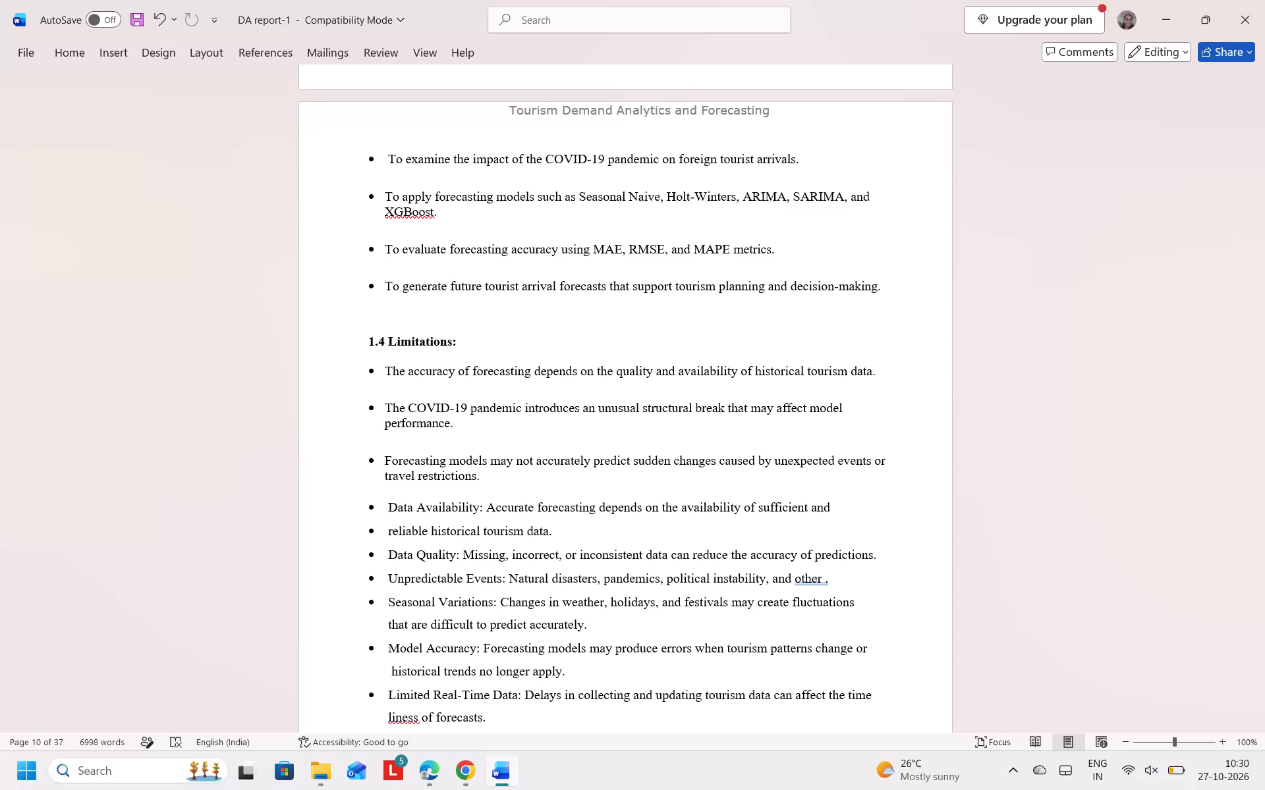
Search Windows for "wh" and launch the WhatsApp app.
left_click(155, 766)
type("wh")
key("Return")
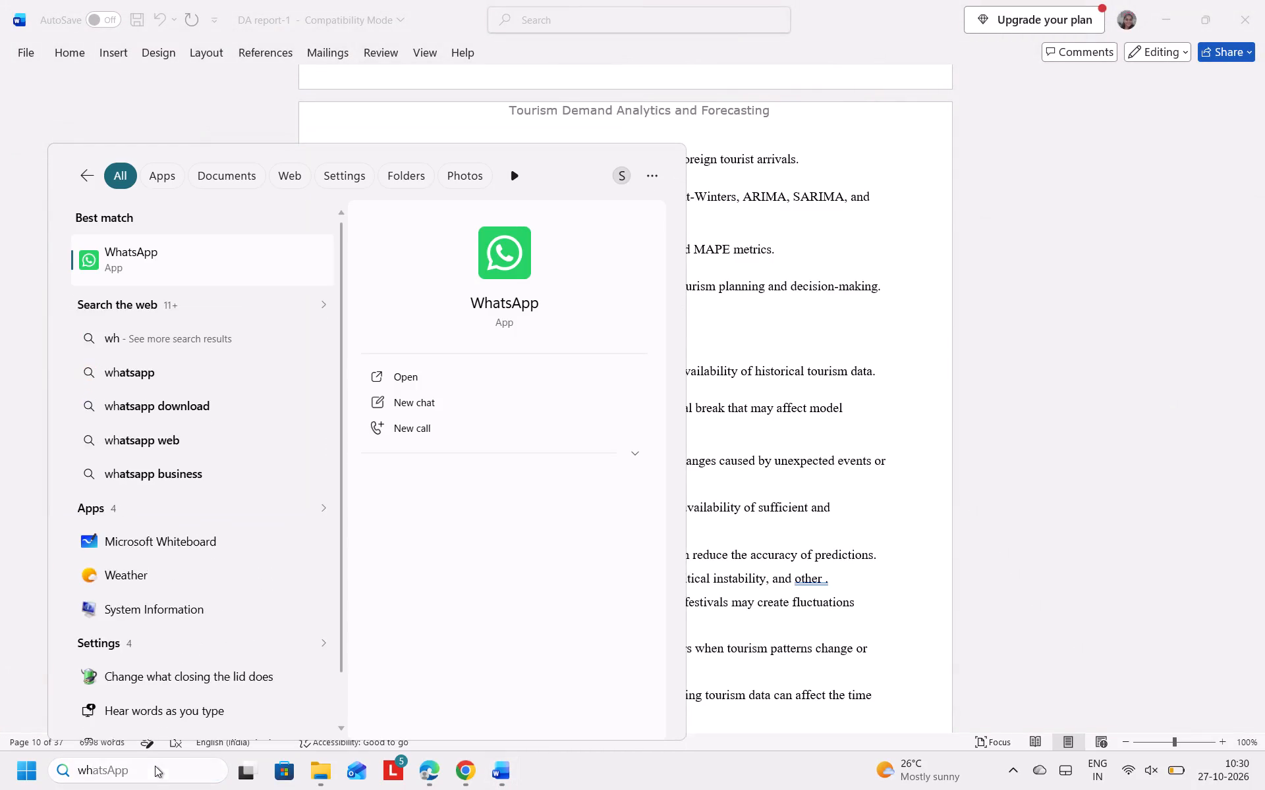
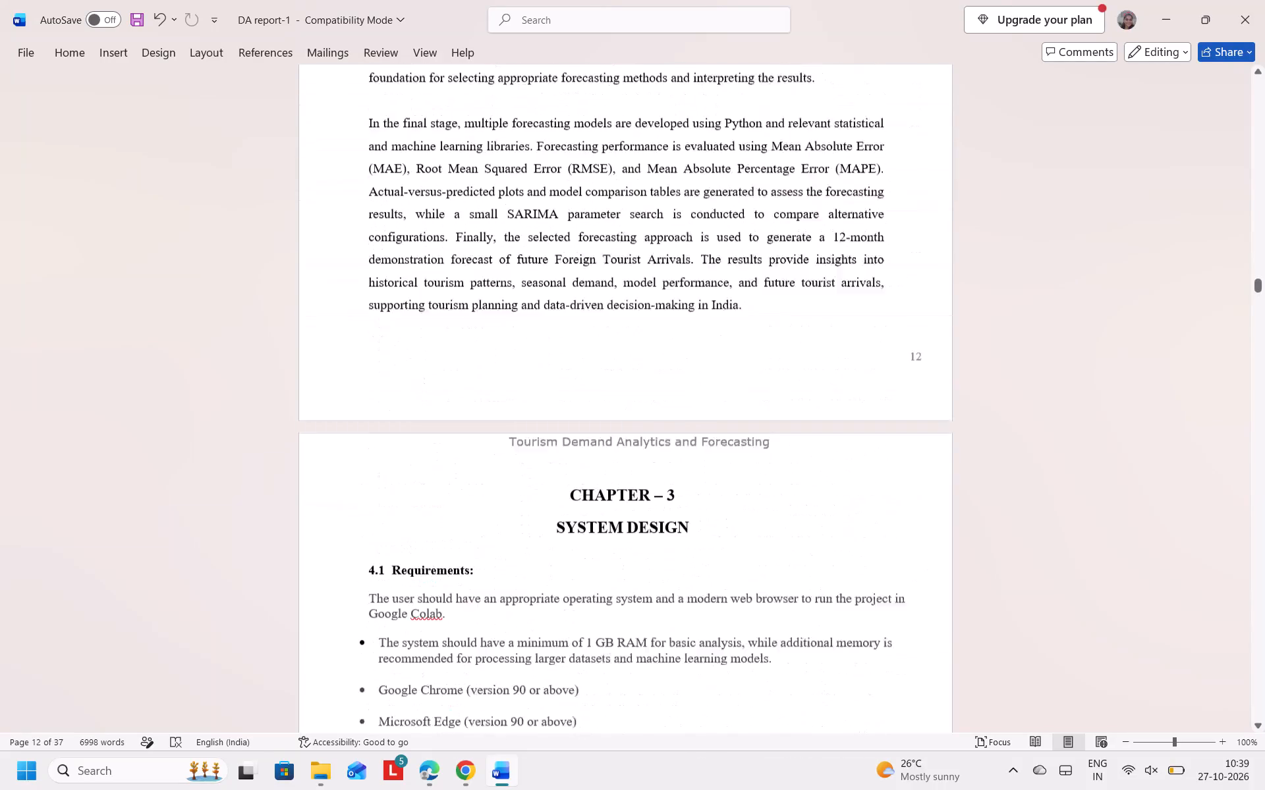
Start saving a copy of the report with Save As, choosing the Documents folder as the location.
left_click(20, 44)
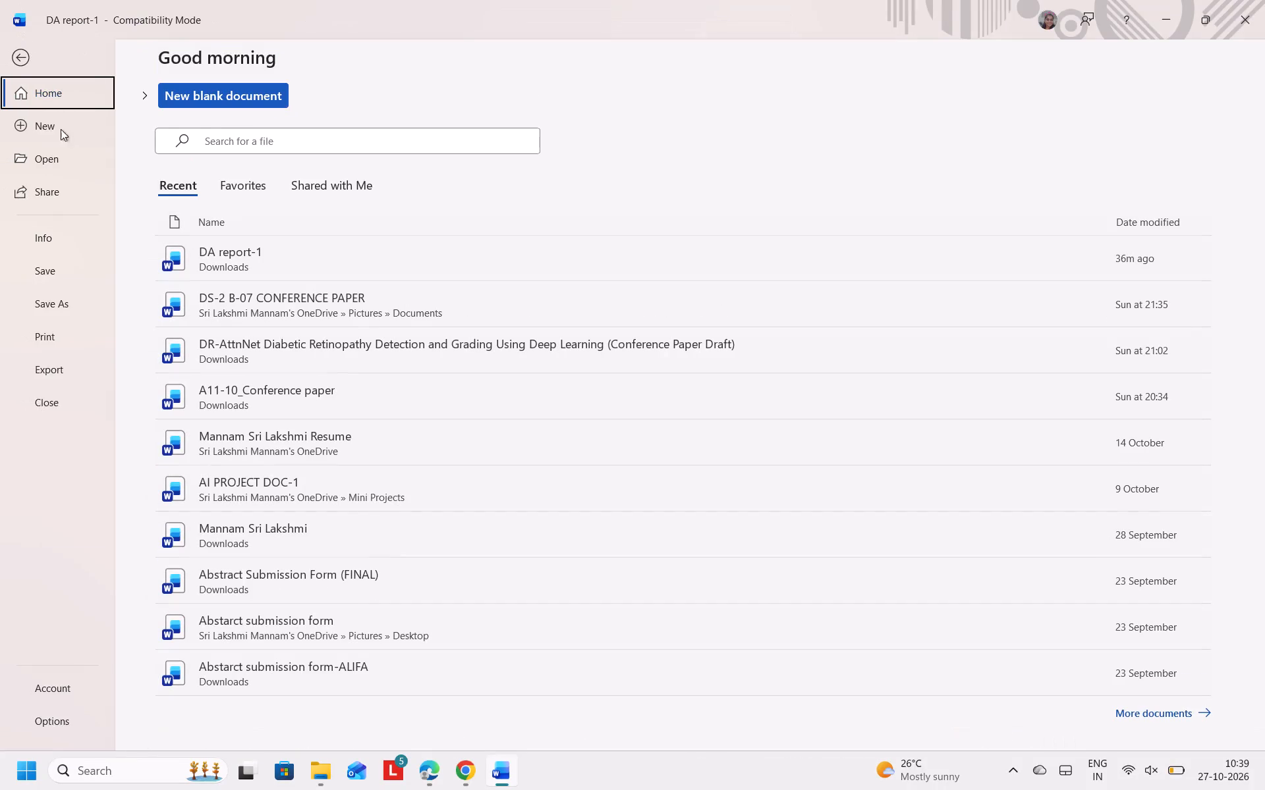
left_click(57, 305)
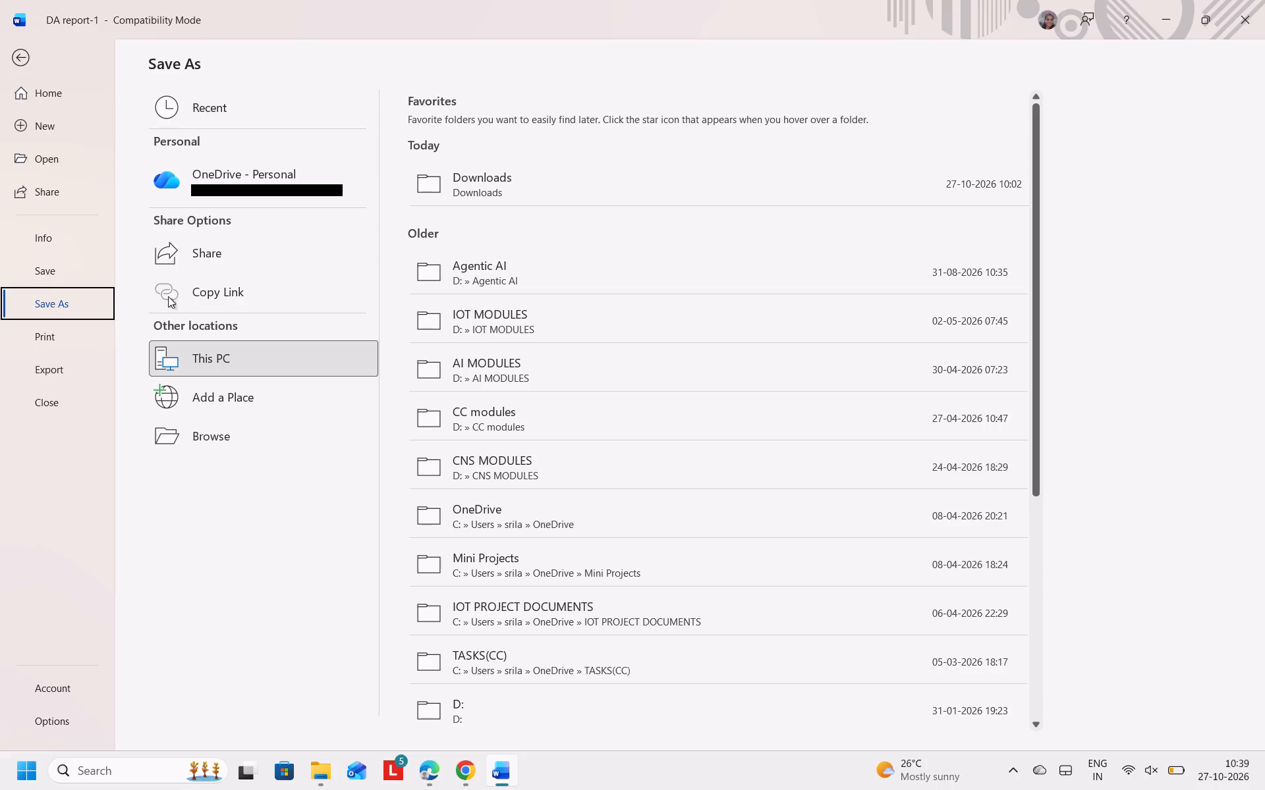
scroll(562, 526, "down", 3)
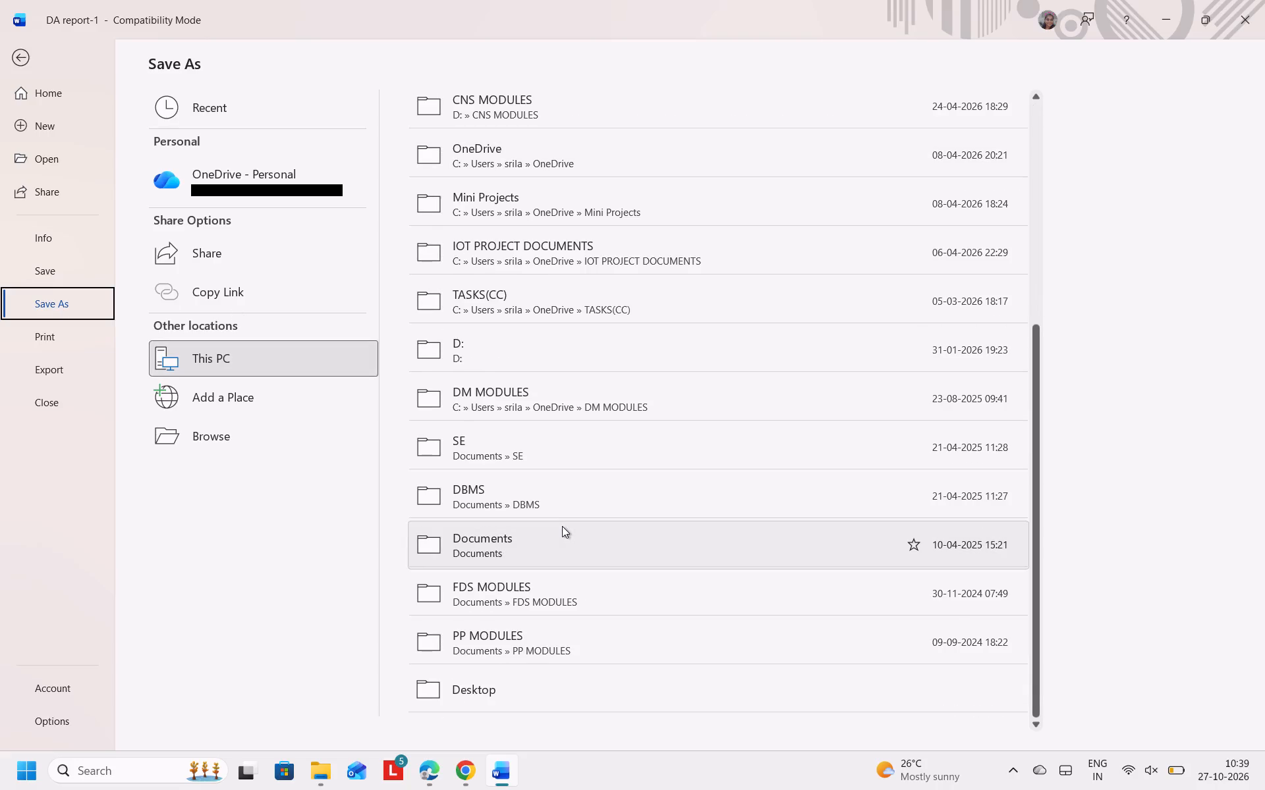
left_click(572, 547)
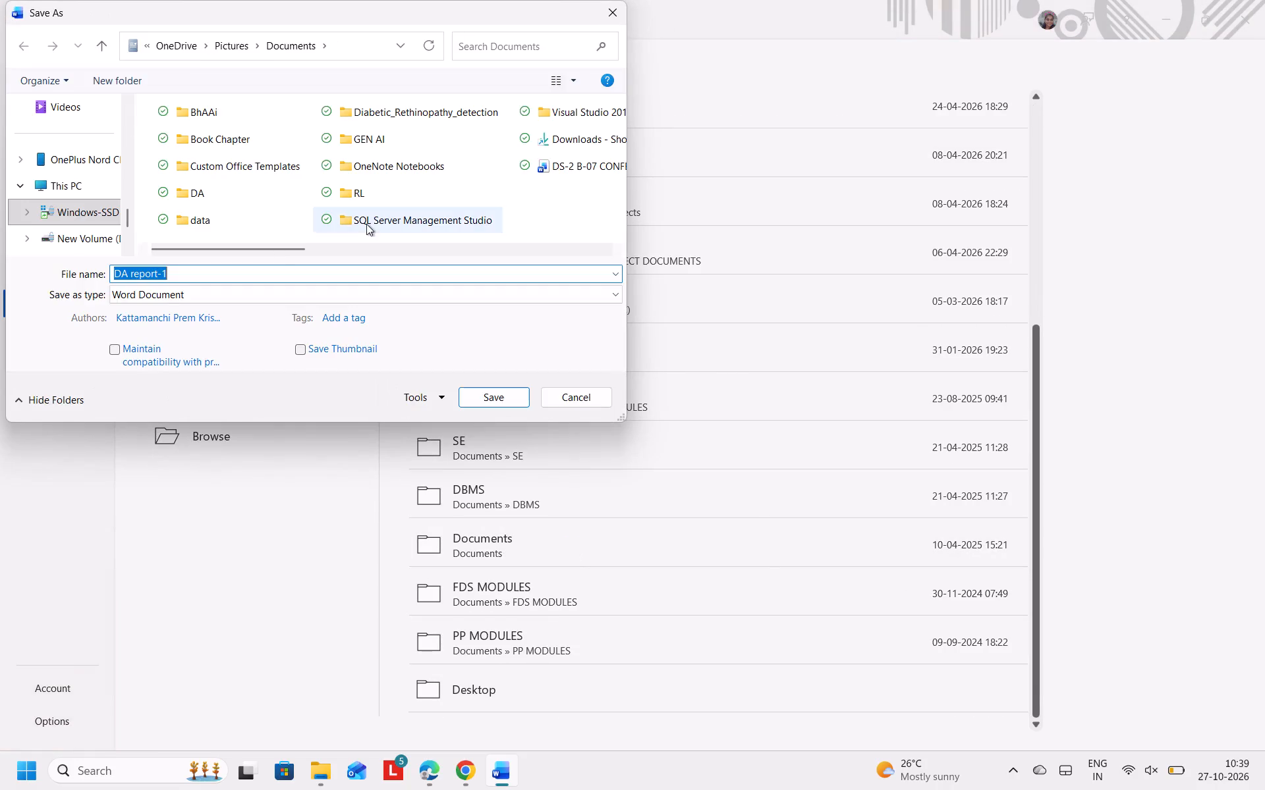
Save the report in the Documents folder as a Word document named "TOURISM DEMAND ANALYTICS& FORECASTING", accepting the upgrade to the newest format.
key("BackSpace")
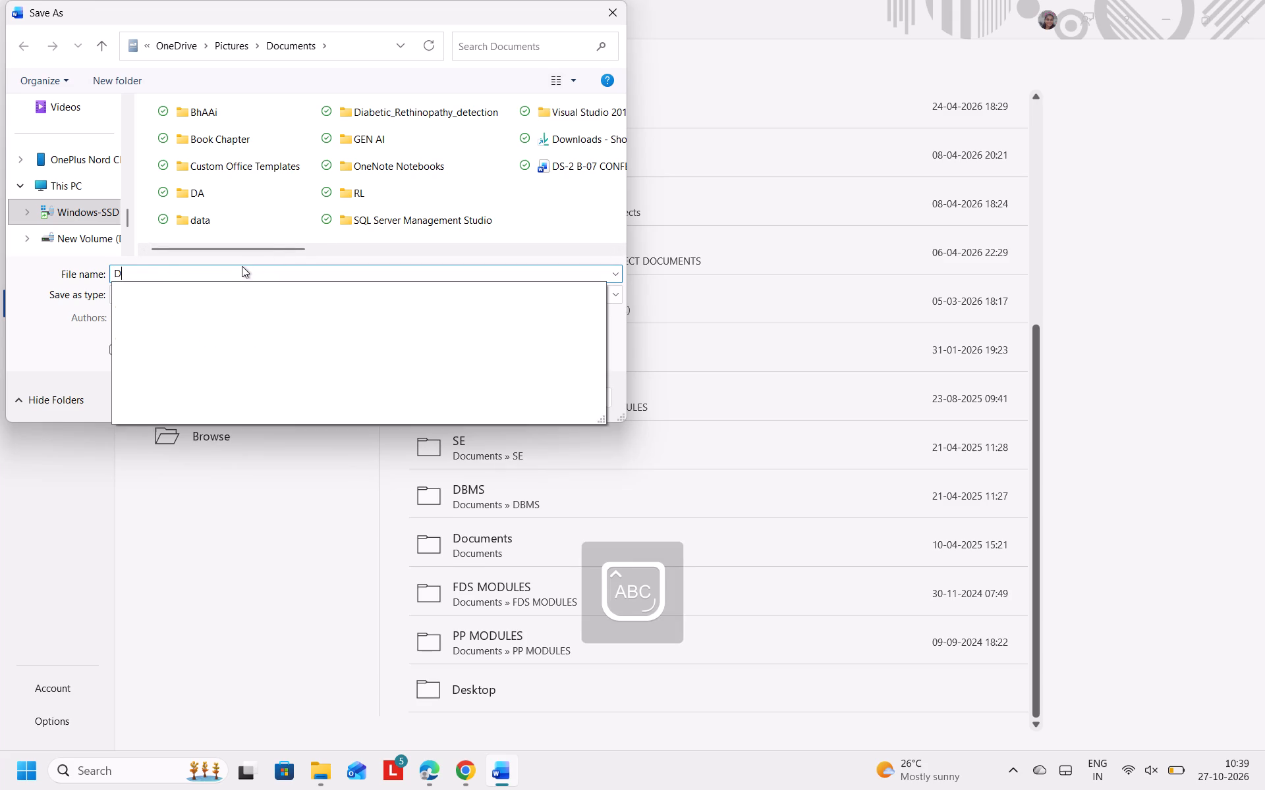
key("BackSpace")
key("BackSpace")
key("BackSpace")
type("OURISM DEMAND AN")
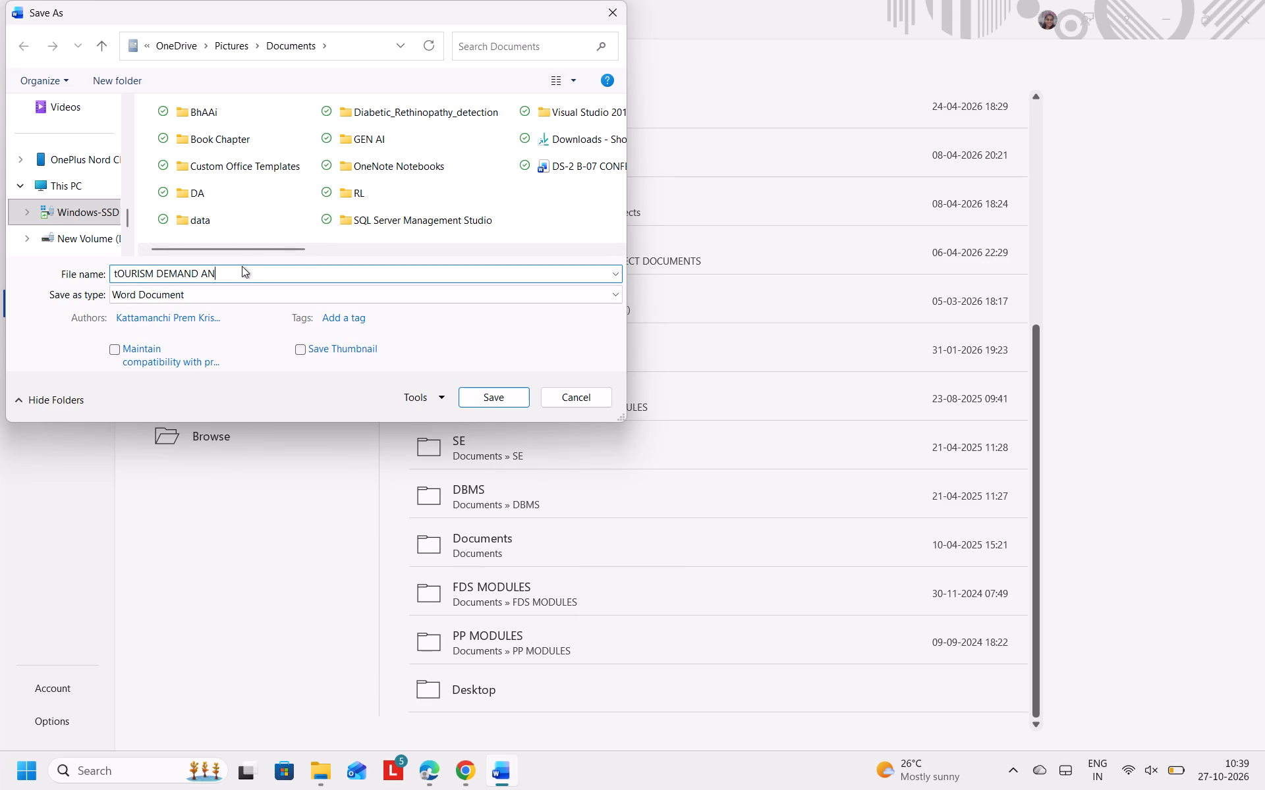
key("a")
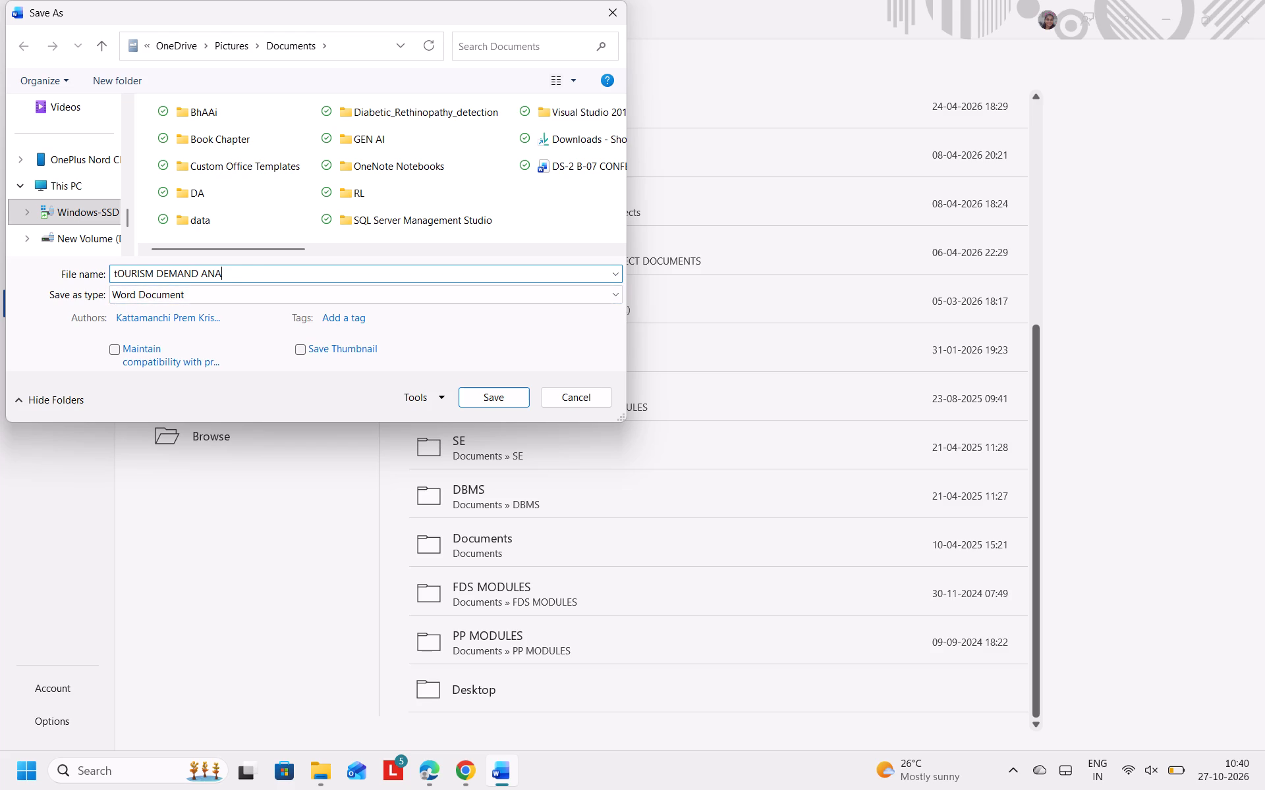
left_click(120, 270)
key("BackSpace")
key("t")
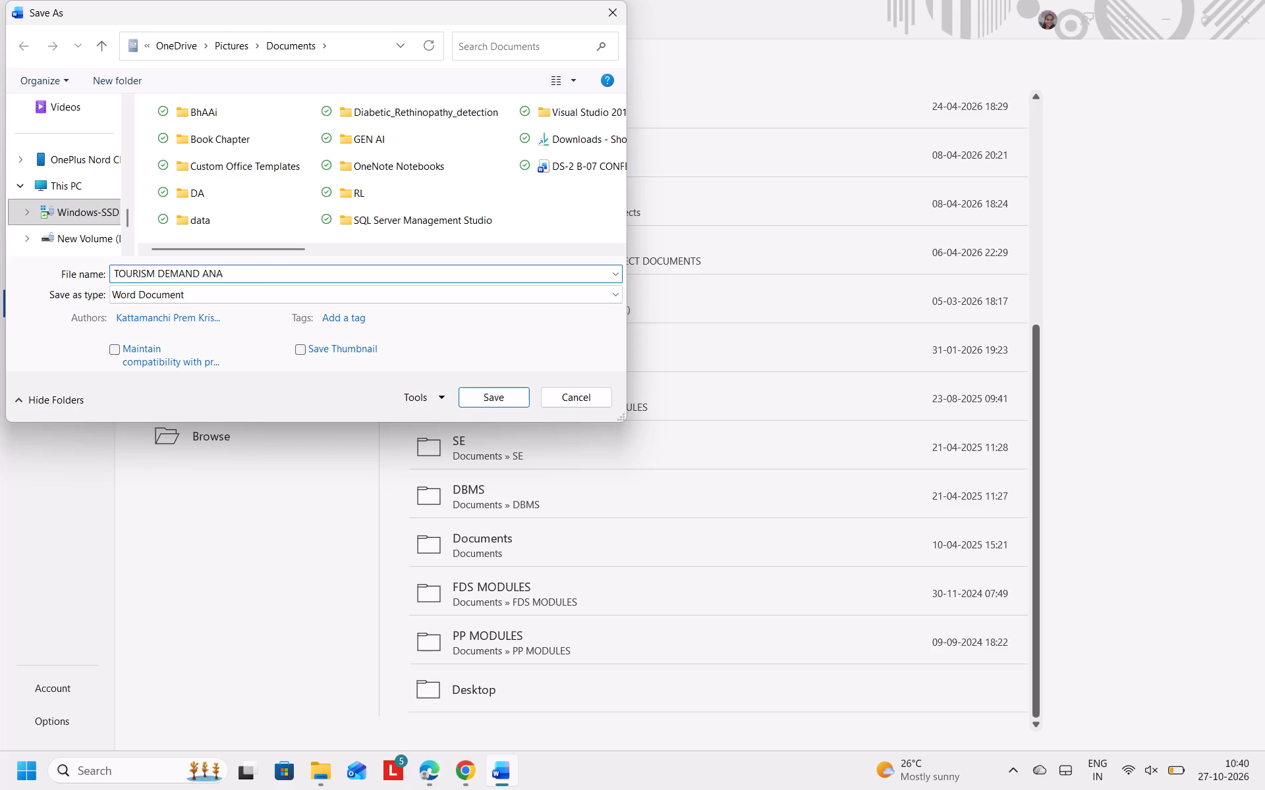
left_click(248, 269)
type("LYTICS")
type("& FORECASTING")
key("Return")
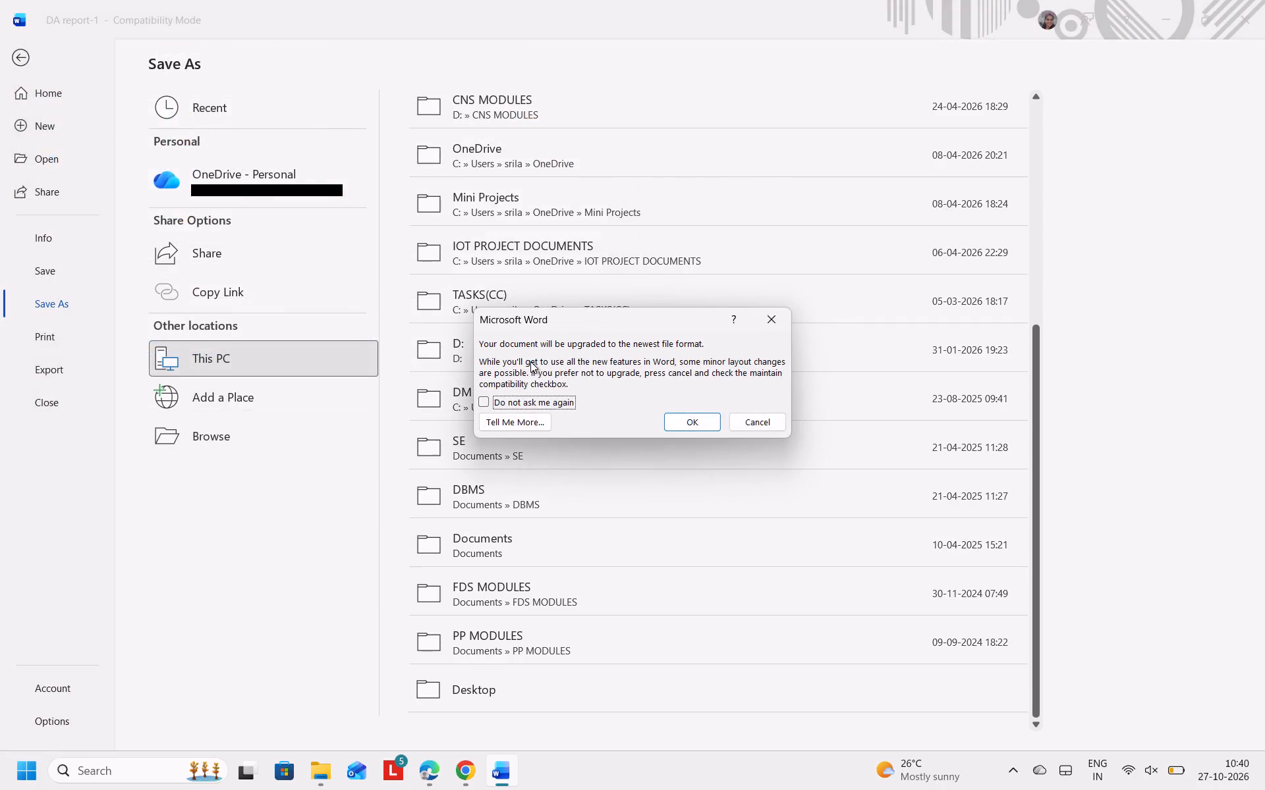
left_click(686, 425)
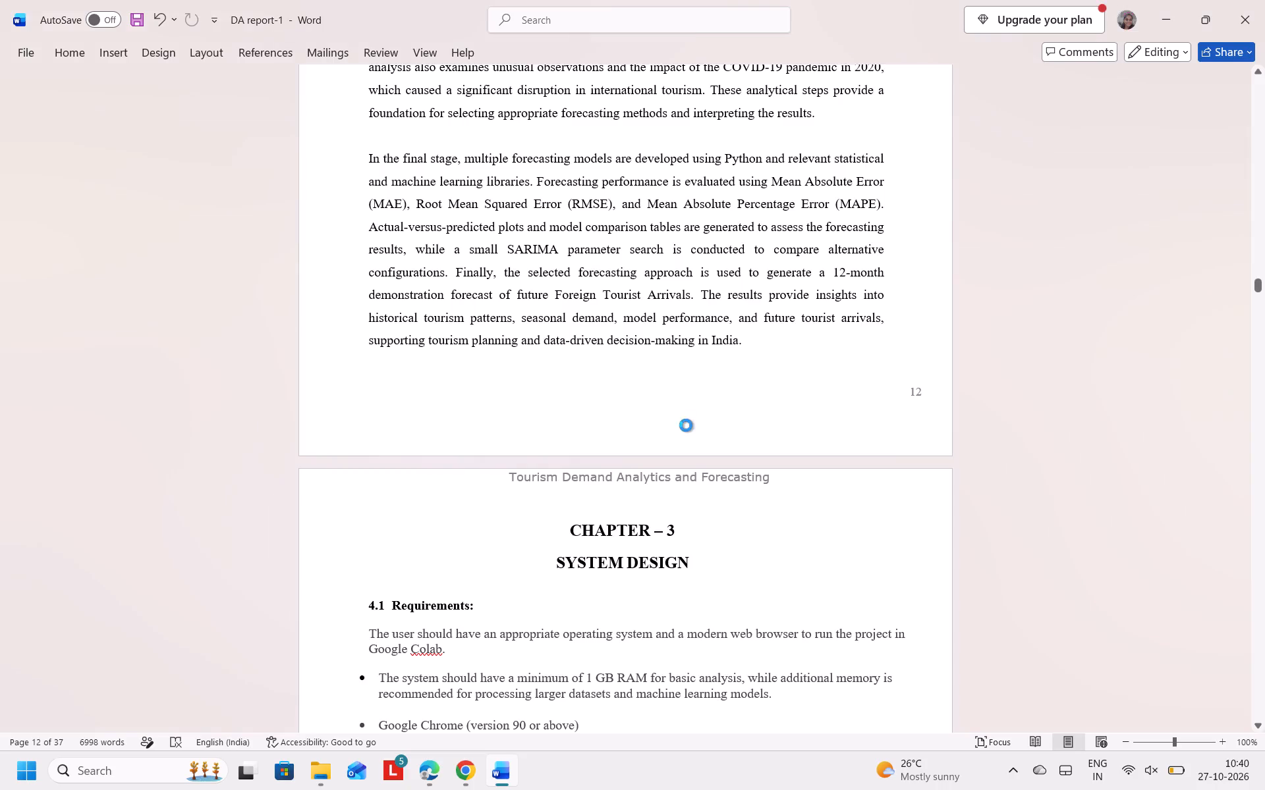
Save a PDF copy of the report in the Documents folder, correcting its name to "TOURISM DEMAND ANALYTICS & FORECASTING".
left_click(30, 57)
left_click(53, 271)
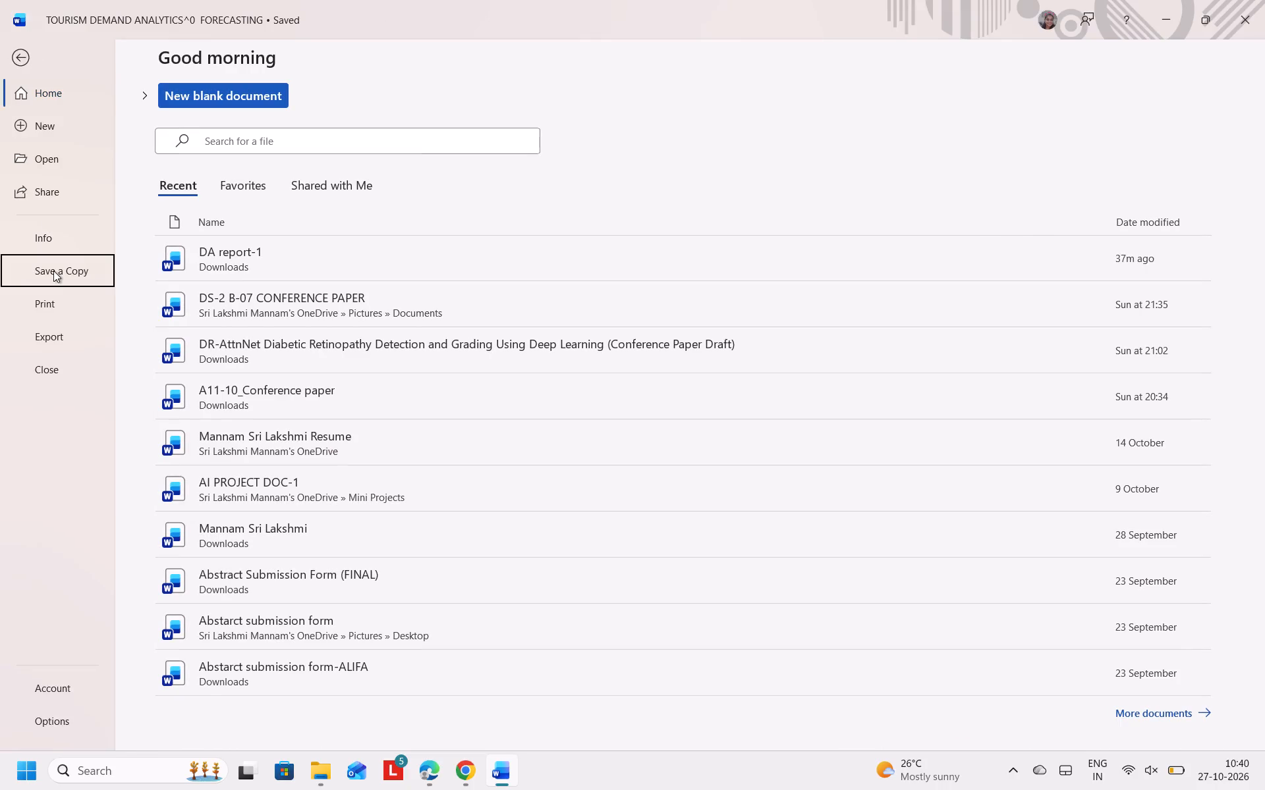
left_click(236, 365)
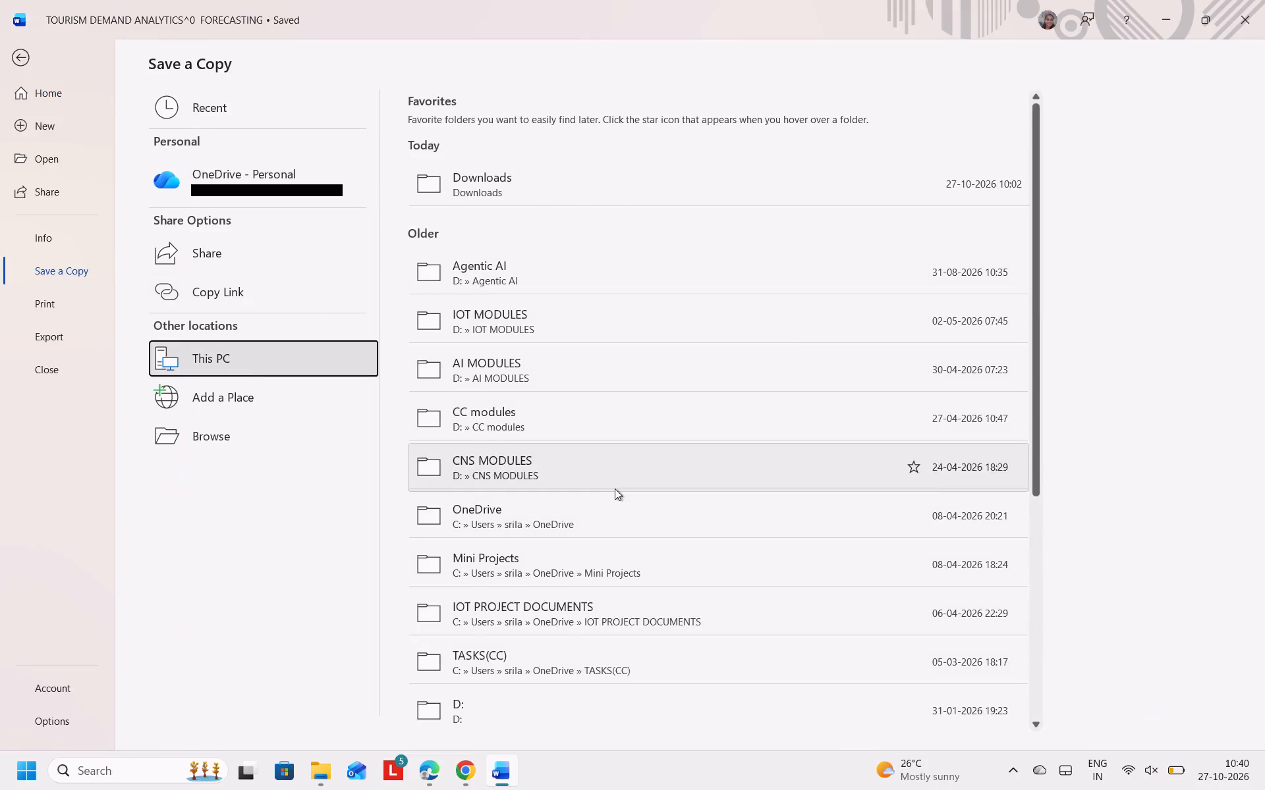
scroll(615, 488, "down", 12)
left_click(549, 531)
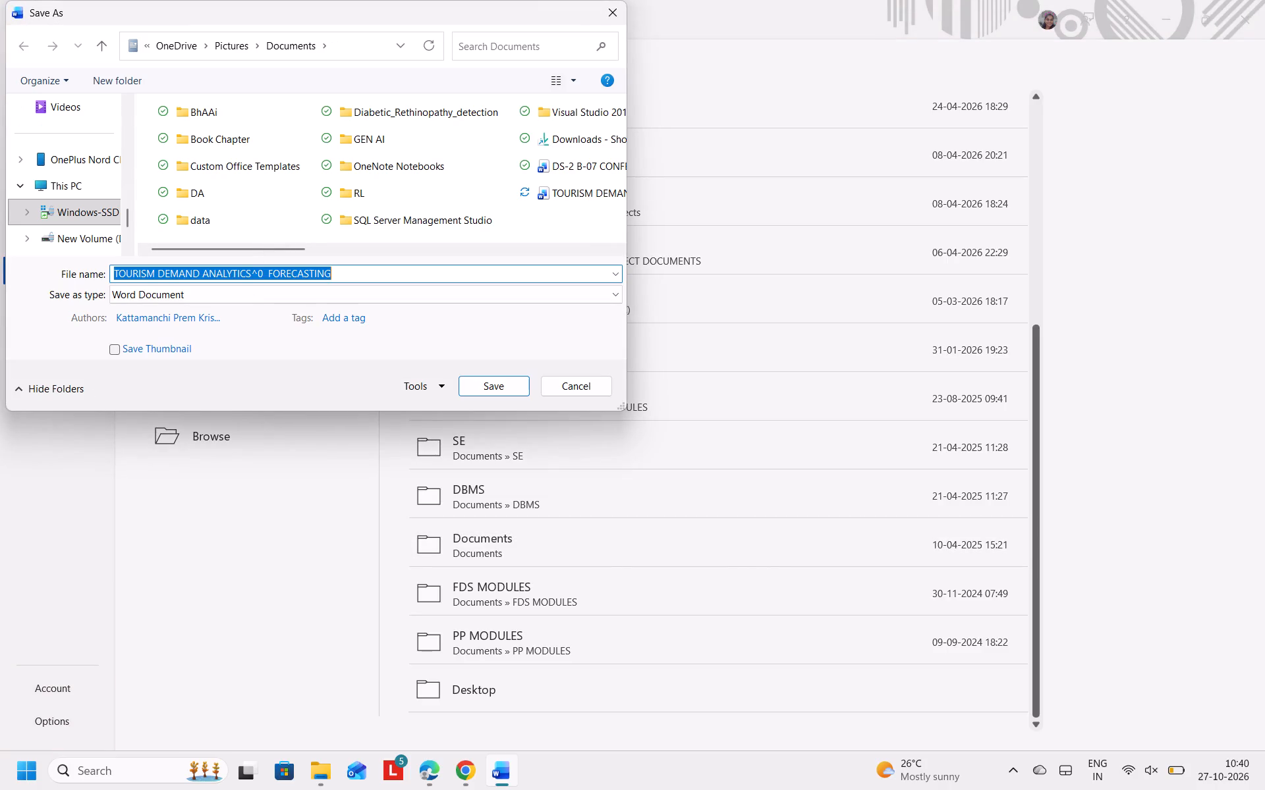
left_click(242, 300)
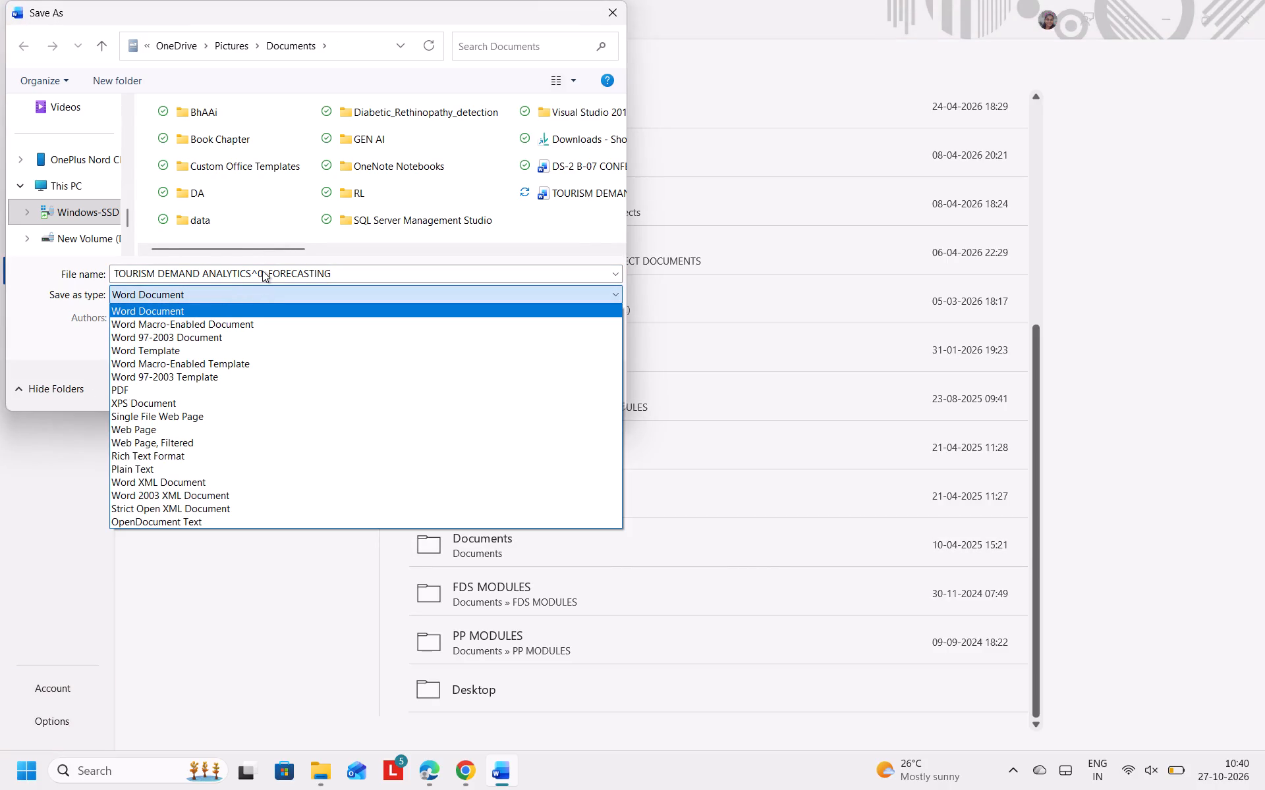
left_click(175, 388)
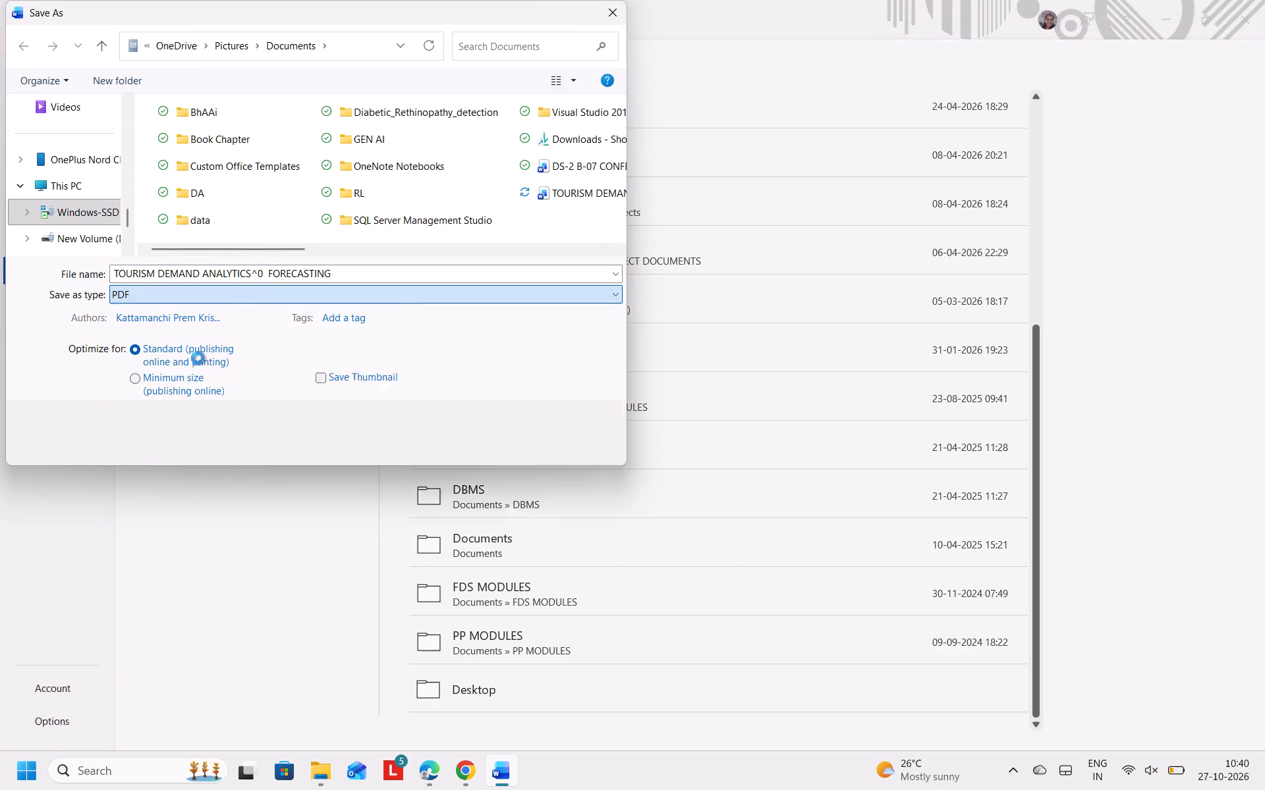
left_click(258, 272)
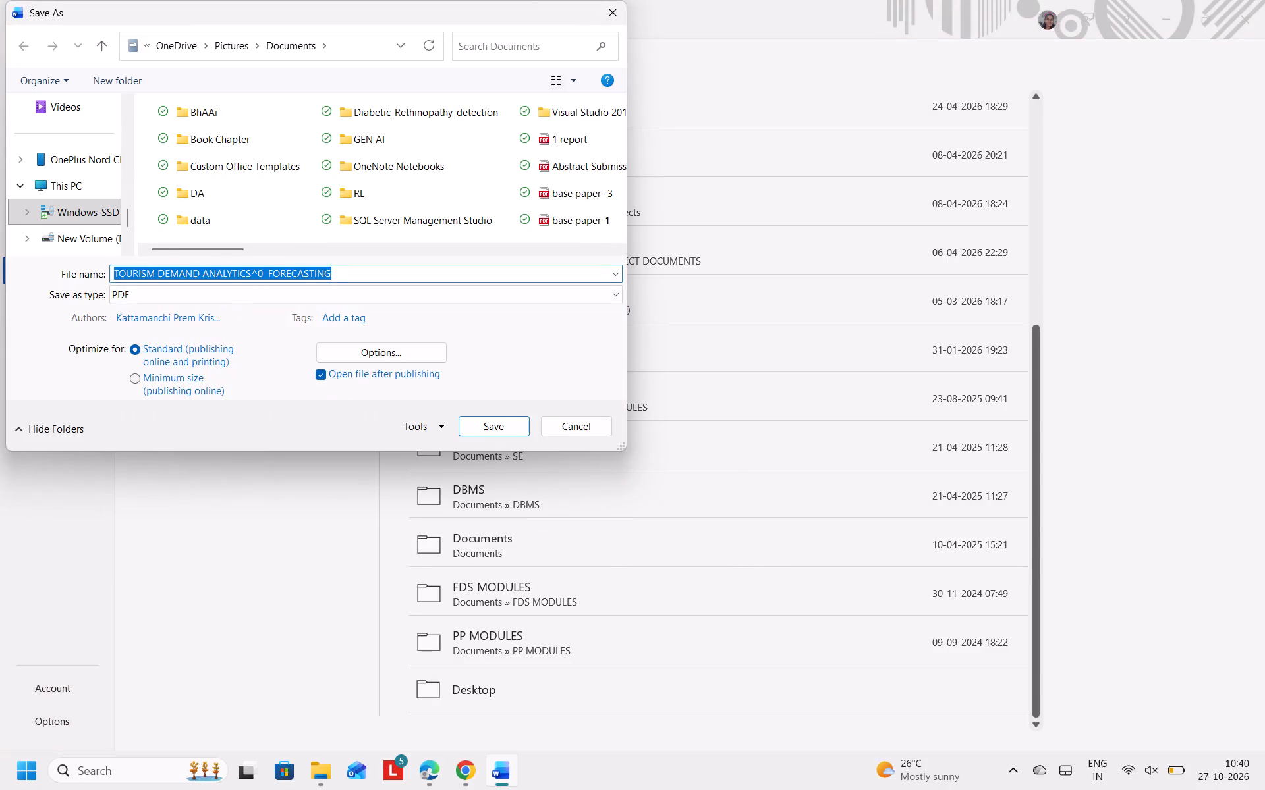
key("Right")
key("Right")
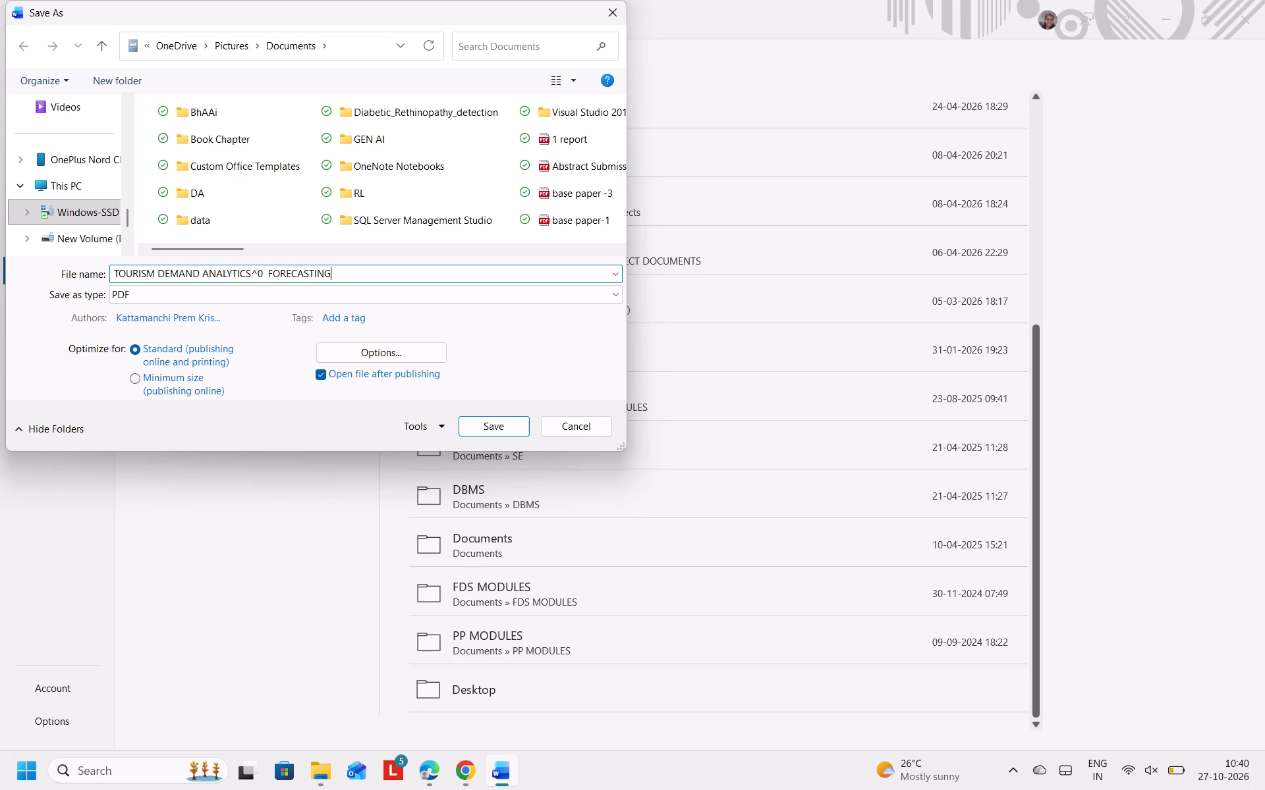
left_click(264, 271)
key("BackSpace")
key("BackSpace")
key("shift+ampersand")
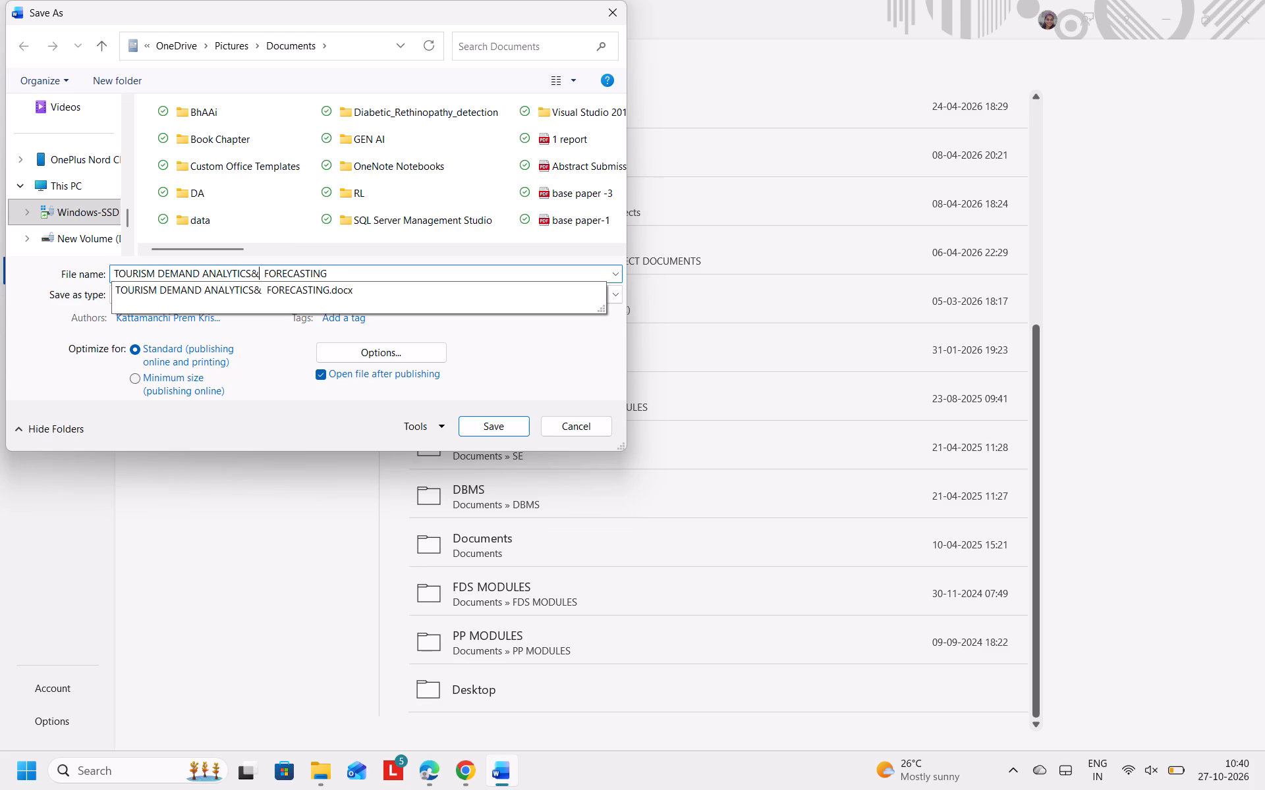
key("Left")
key("space")
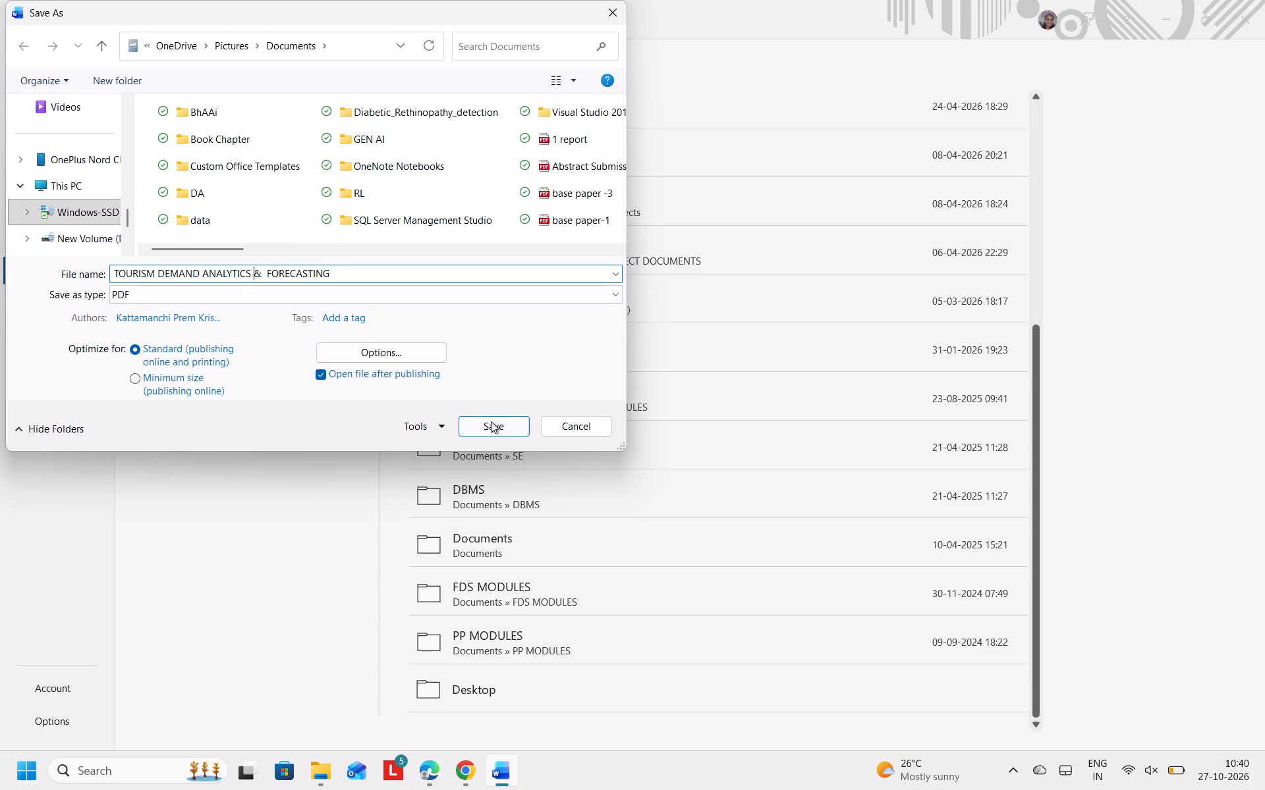
left_click(491, 424)
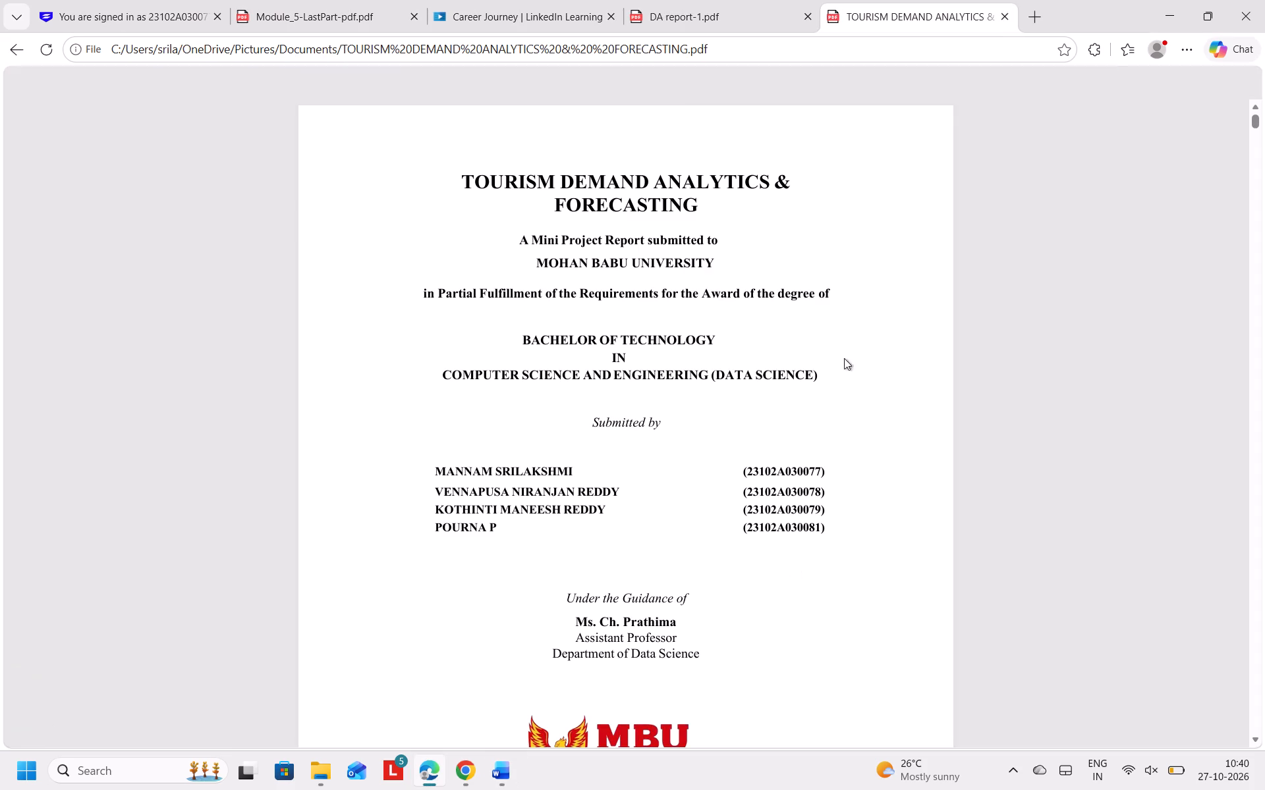
Review the front pages of the exported PDF, from the title page and certificate through the declaration and contents.
scroll(702, 438, "down", 3)
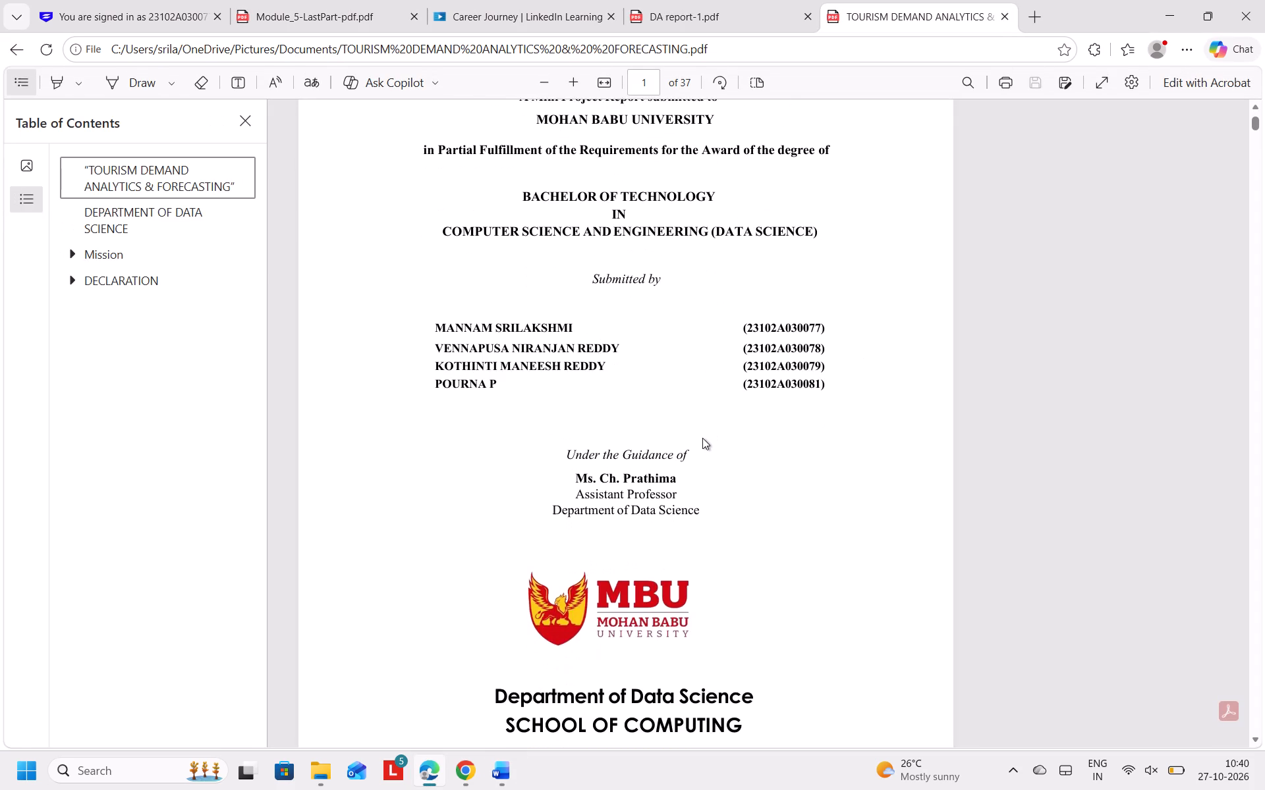
scroll(702, 438, "down", 6)
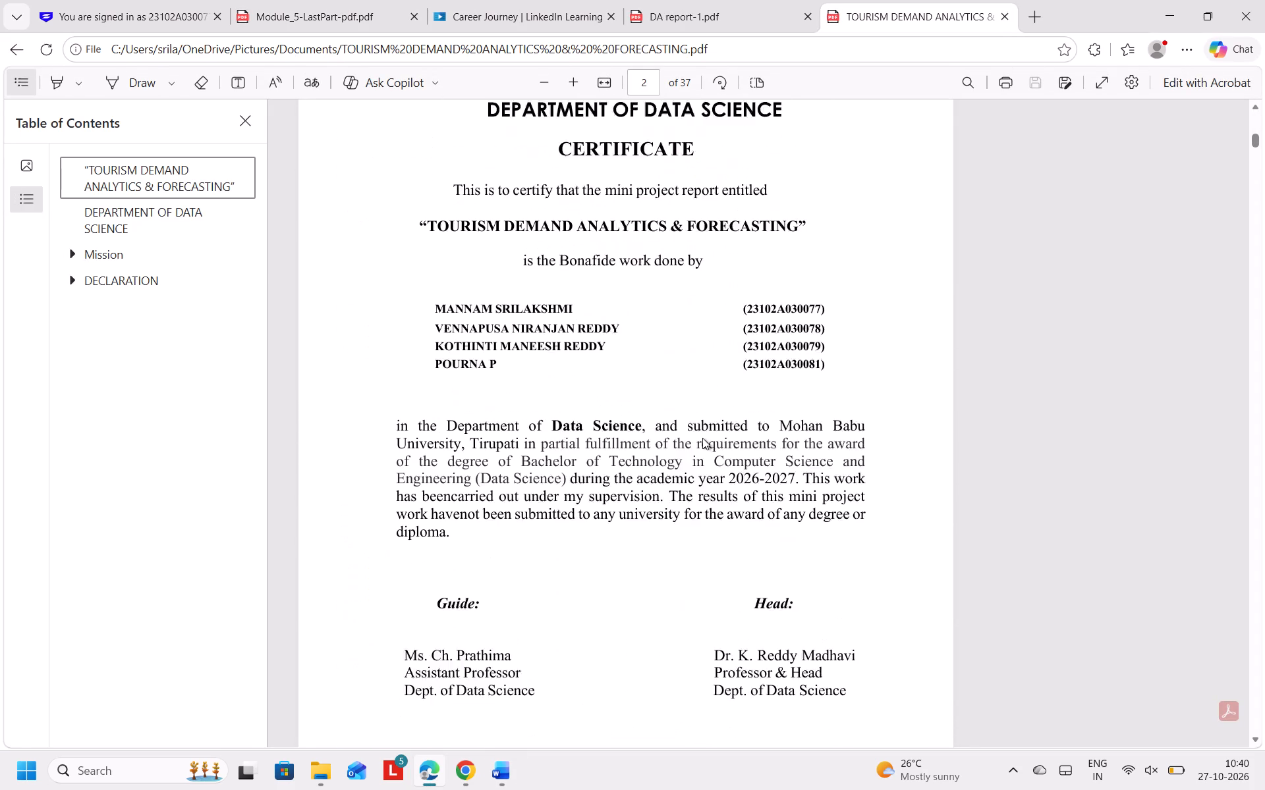
scroll(702, 438, "down", 2)
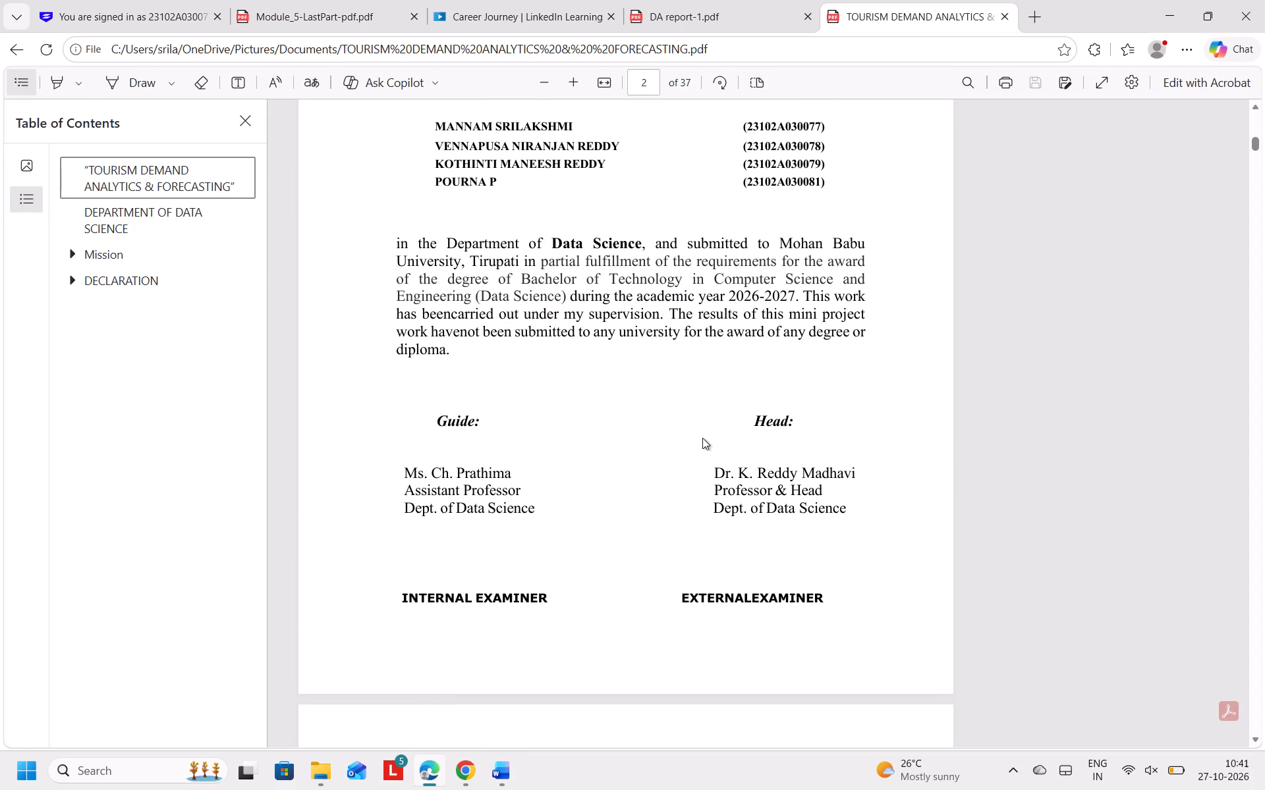
scroll(702, 438, "down", 16)
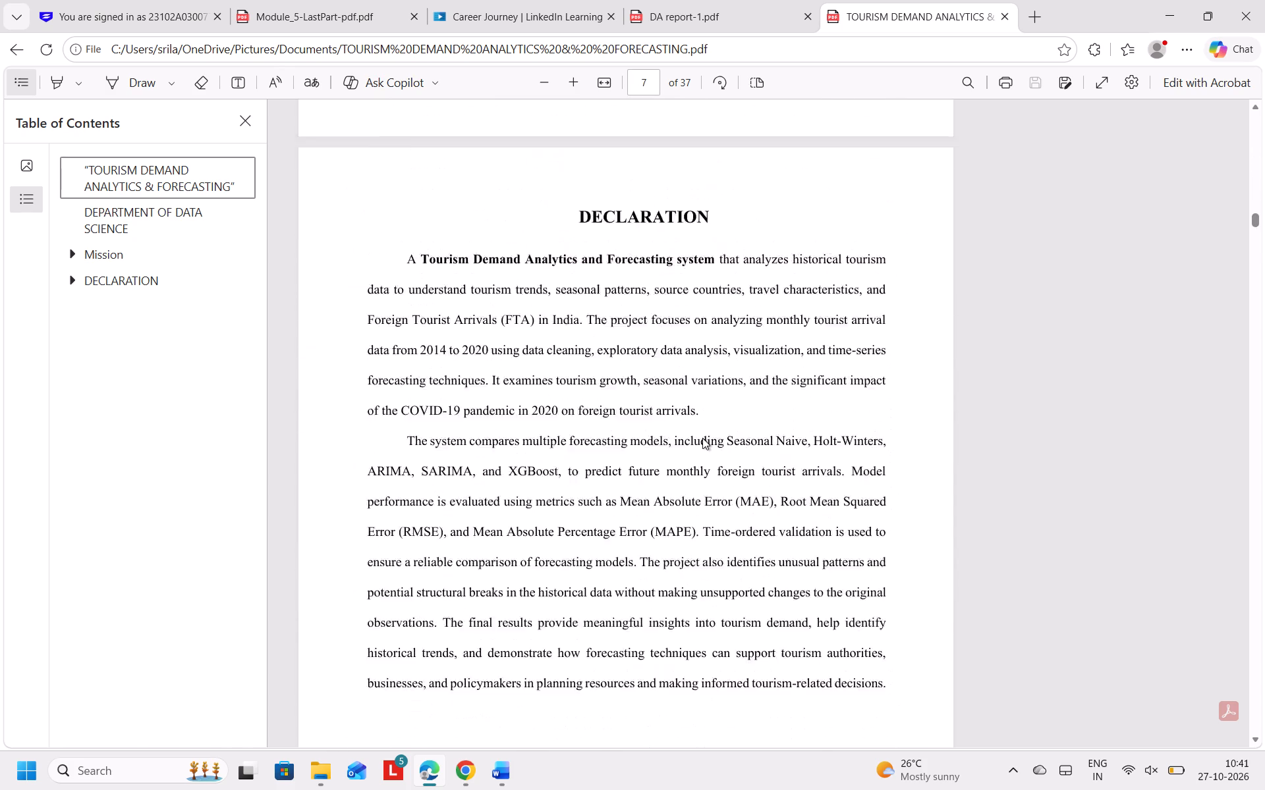
scroll(702, 438, "down", 5)
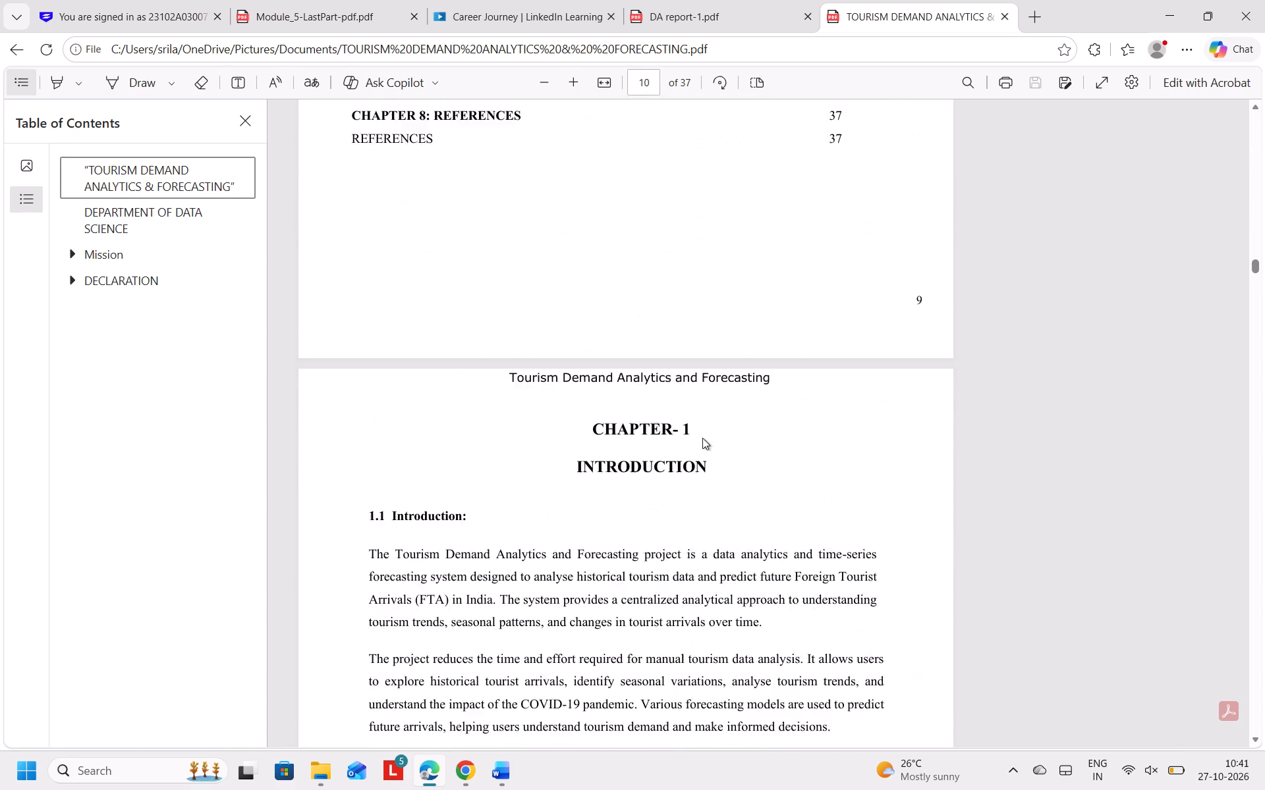
Examine the layout of Chapters 1 to 4 in the exported PDF, from the introduction and limitations through the implementation steps.
scroll(702, 438, "down", 1)
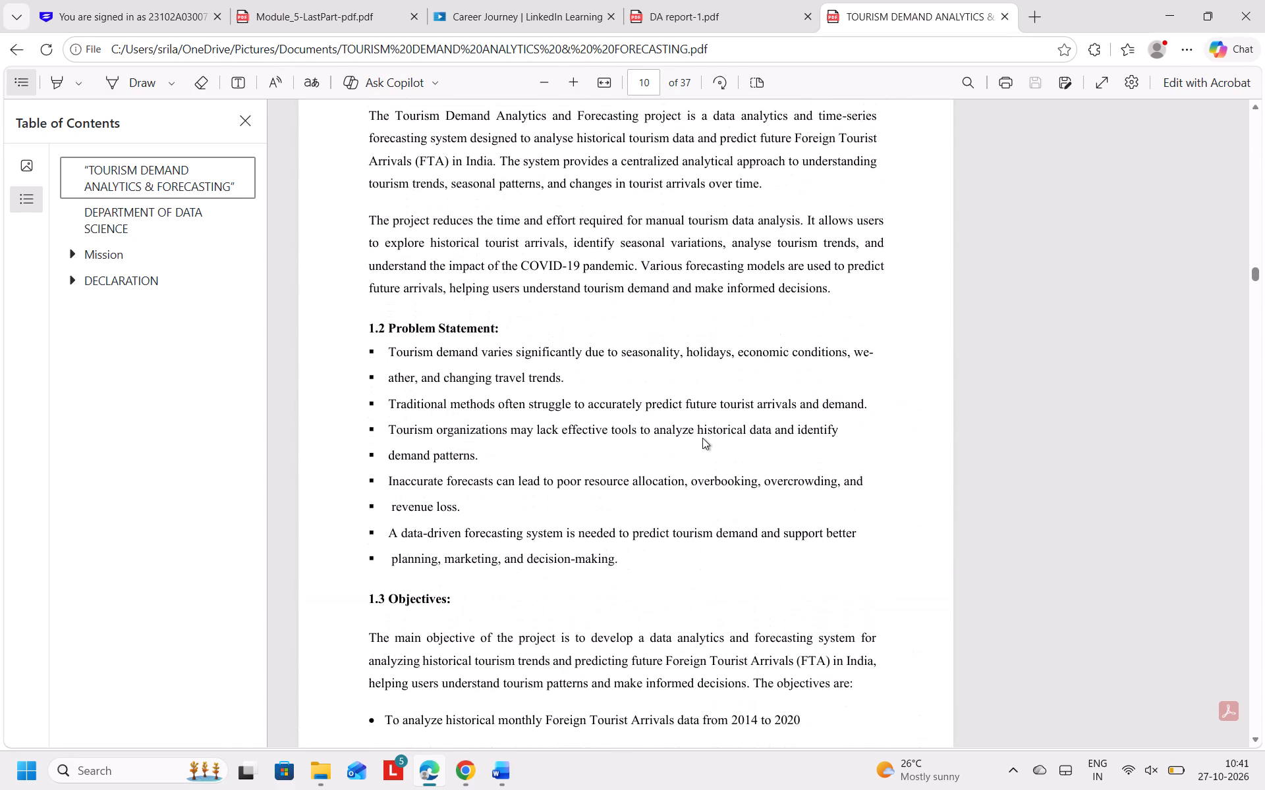
scroll(702, 438, "down", 2)
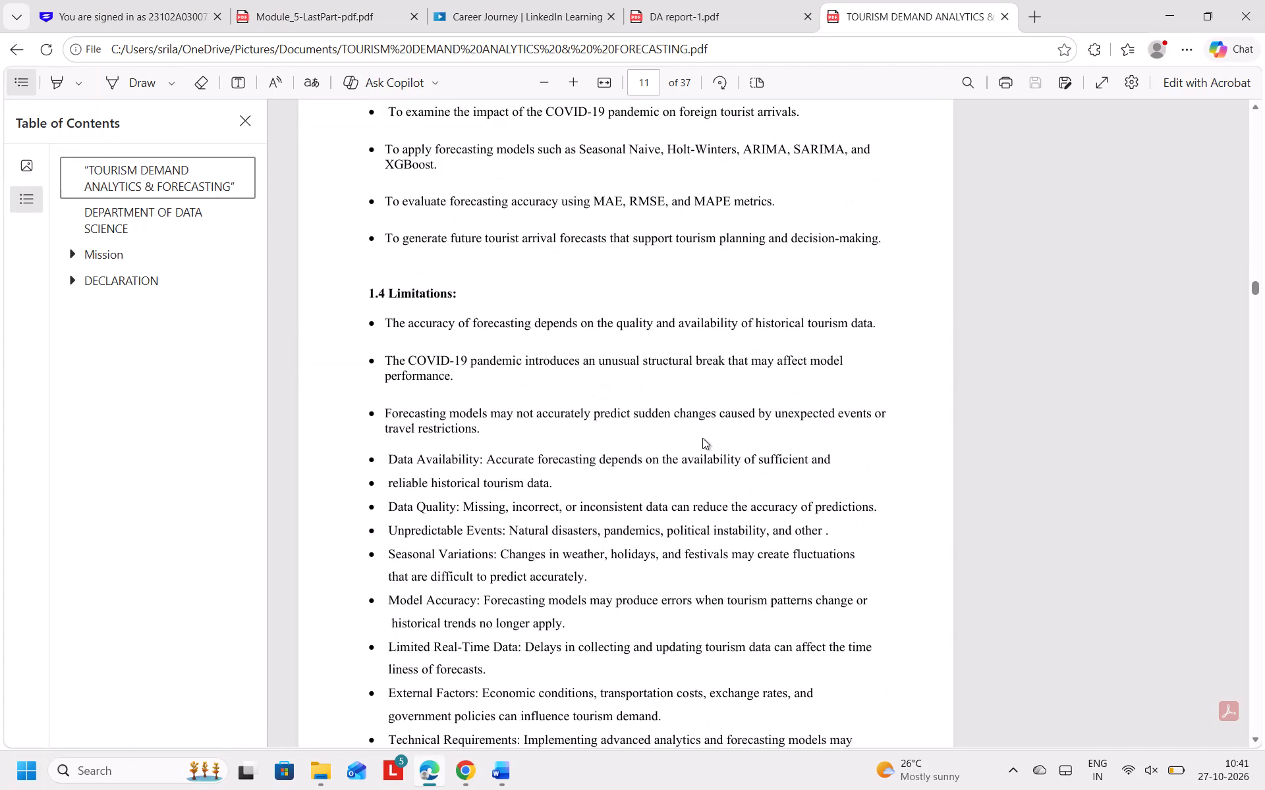
scroll(702, 438, "down", 1)
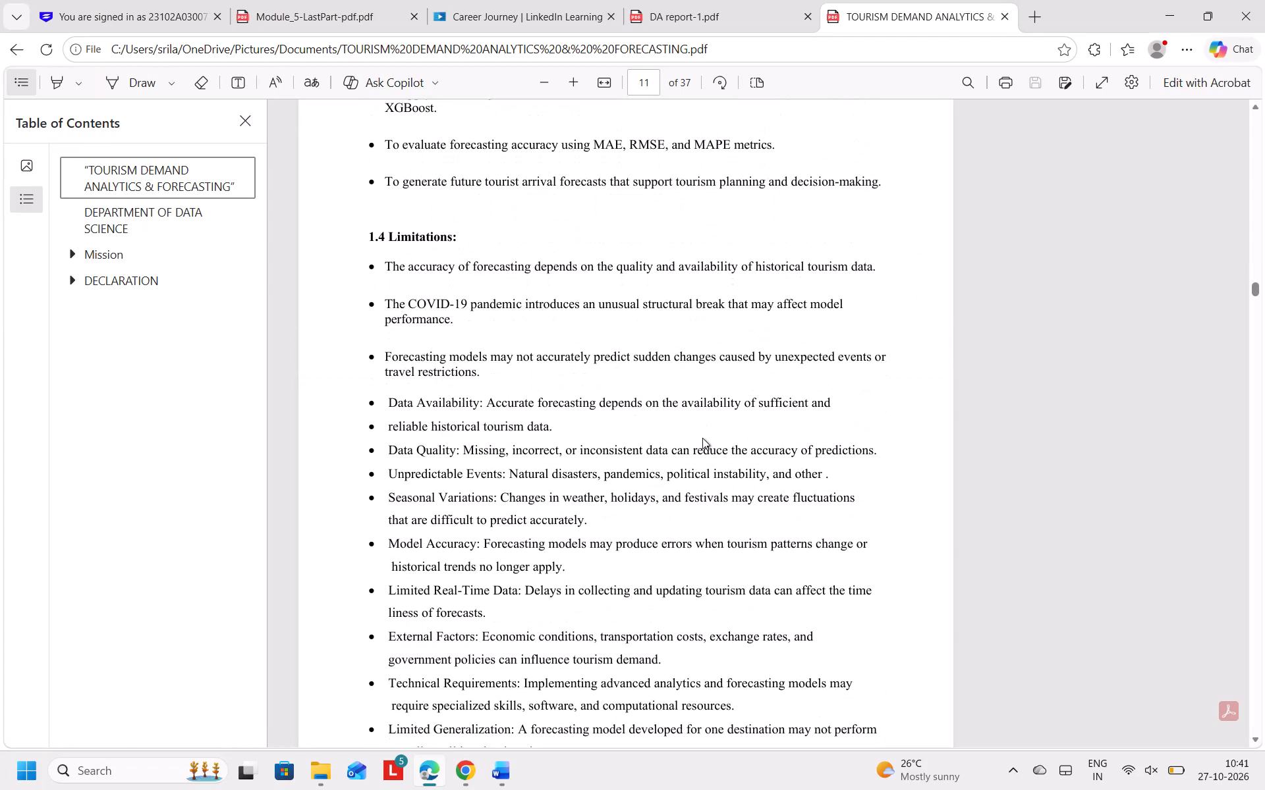
scroll(702, 438, "down", 7)
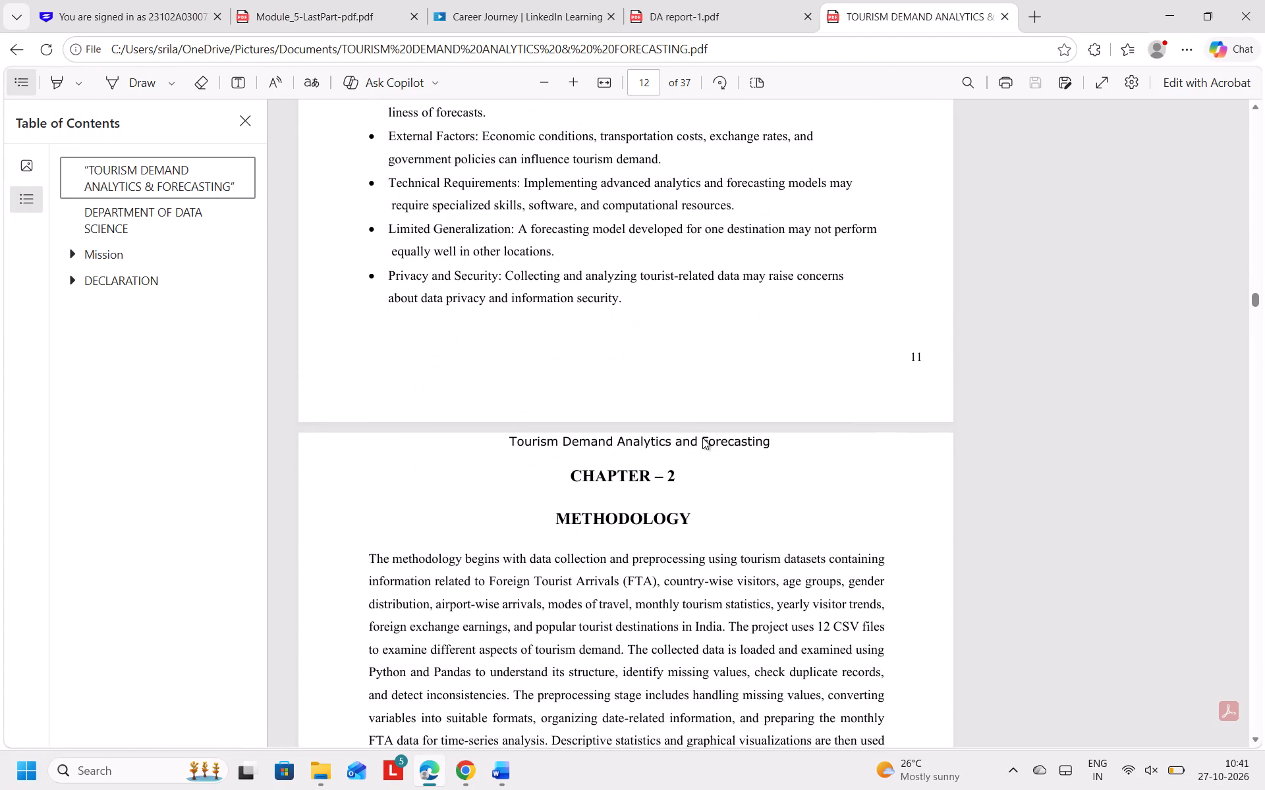
scroll(702, 438, "down", 6)
scroll(702, 438, "up", 3)
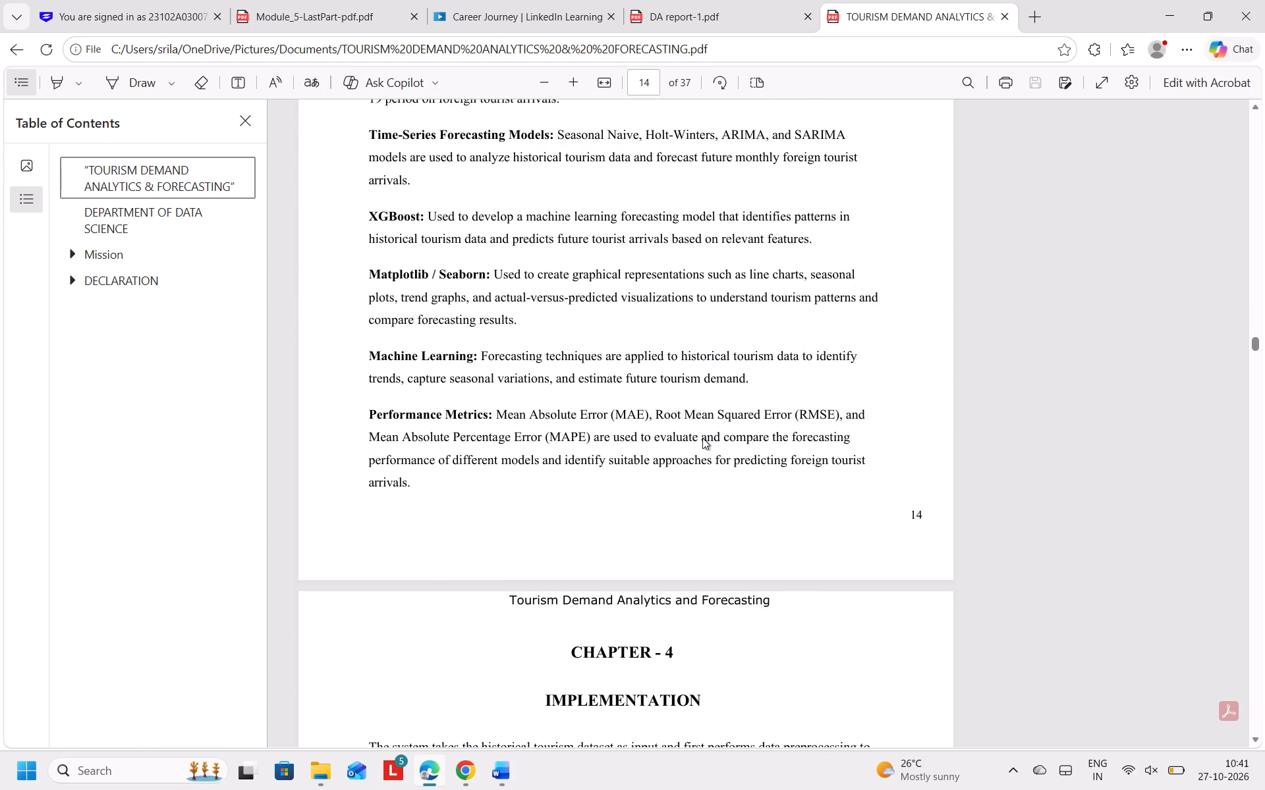
scroll(702, 438, "up", 2)
scroll(702, 438, "down", 6)
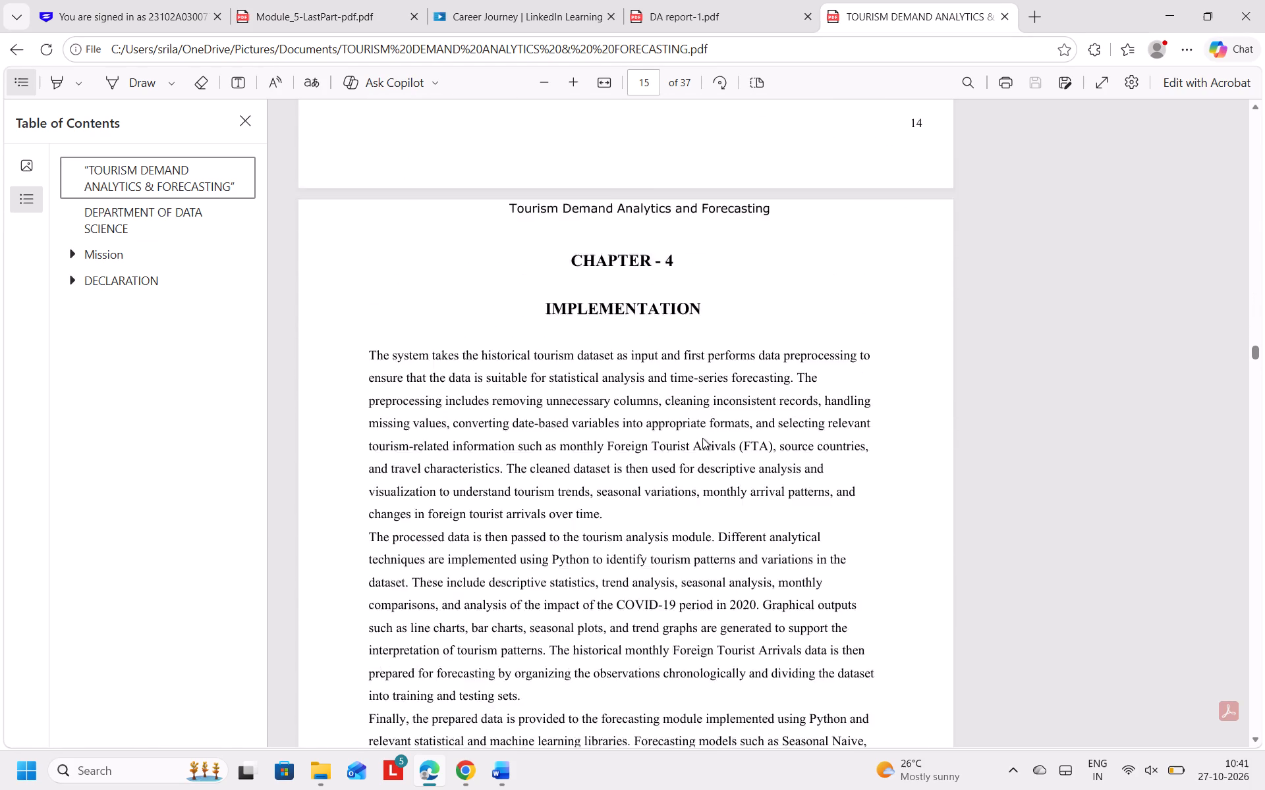
scroll(702, 438, "down", 4)
scroll(702, 438, "up", 7)
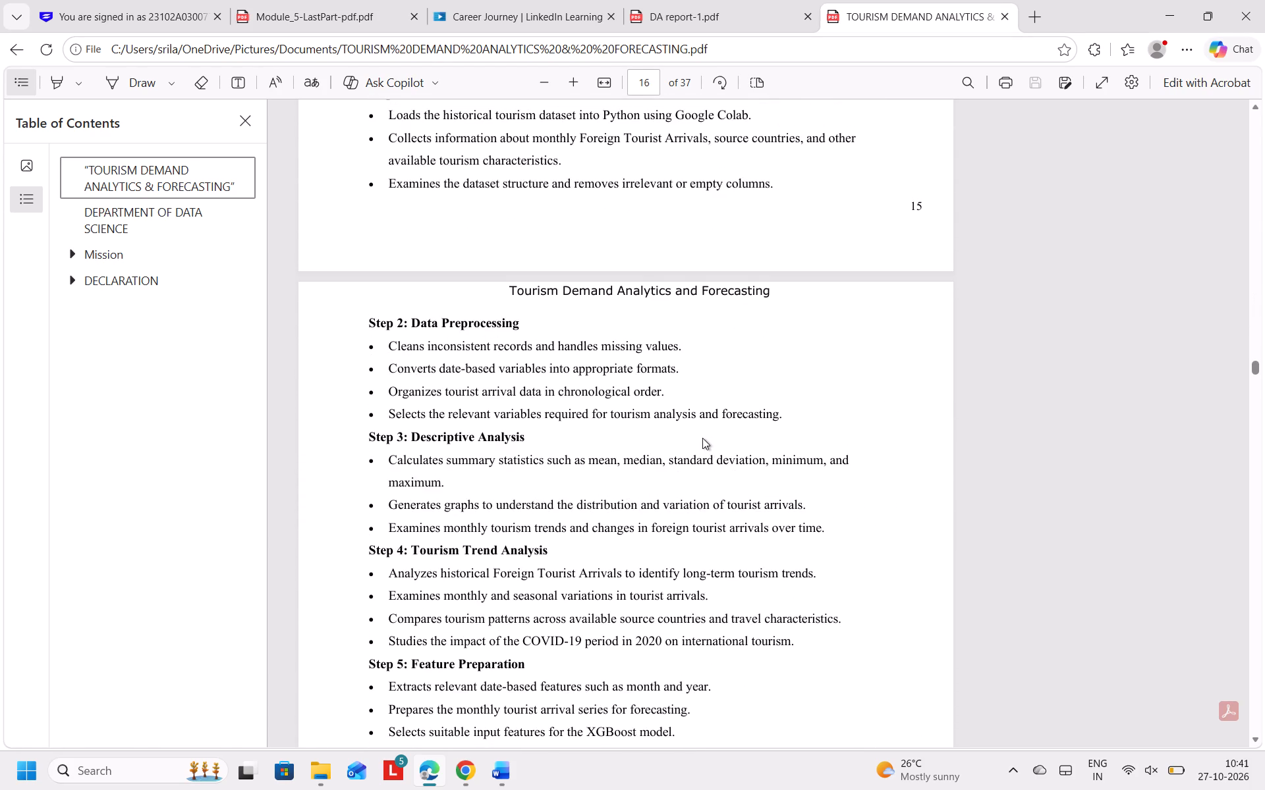
scroll(702, 438, "up", 3)
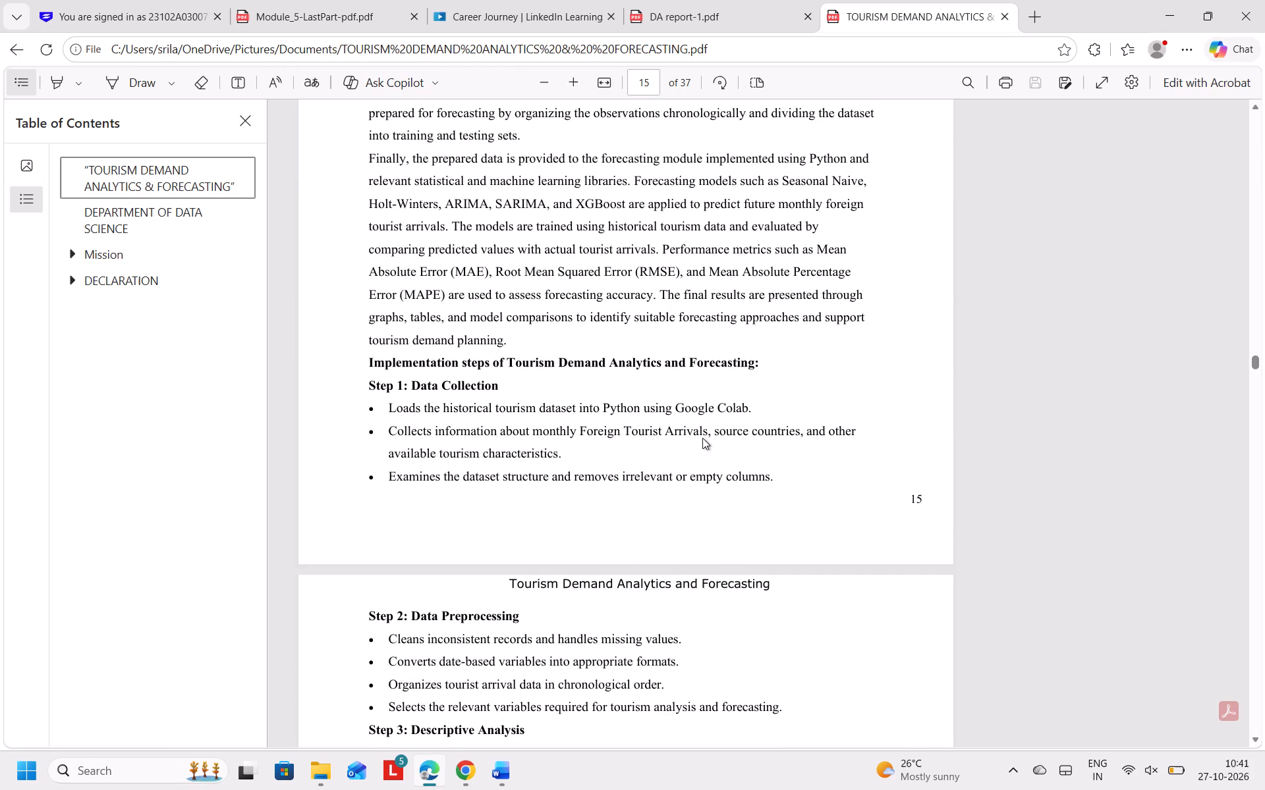
scroll(702, 438, "down", 6)
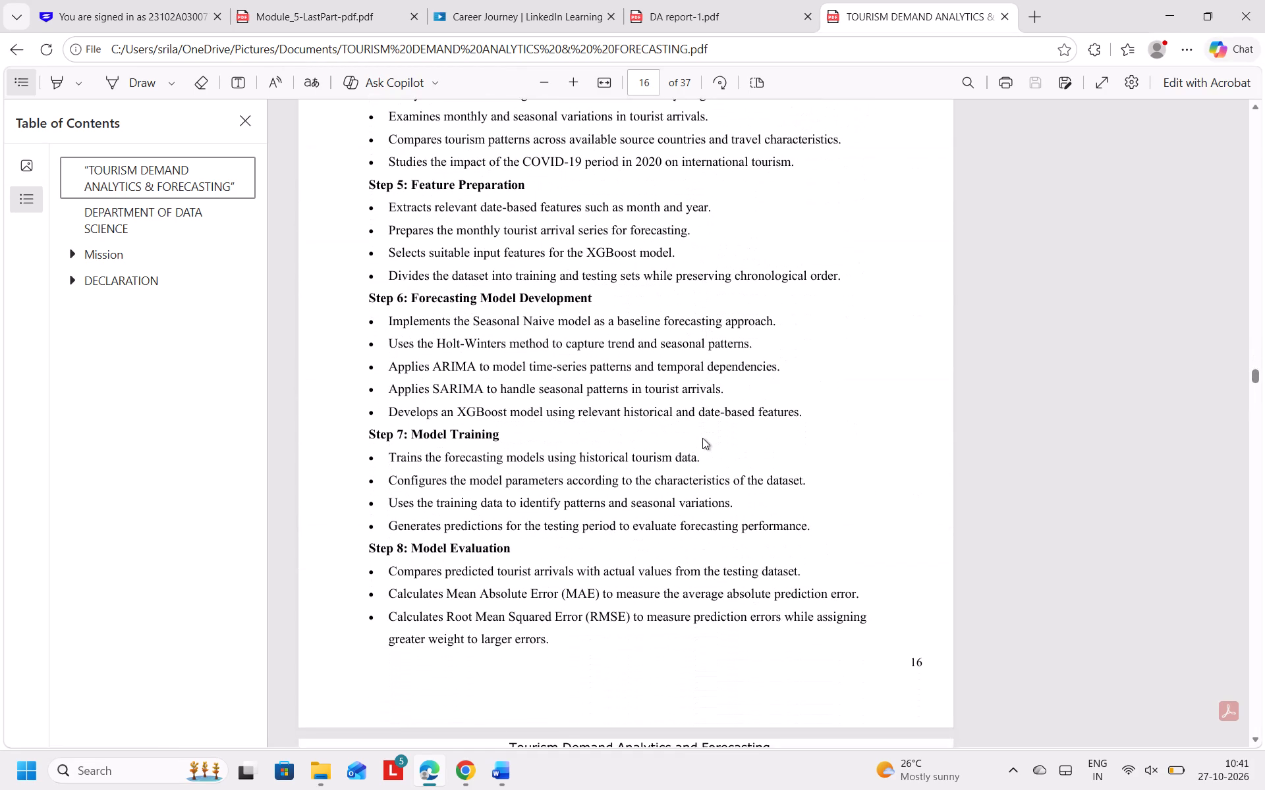
scroll(702, 438, "down", 8)
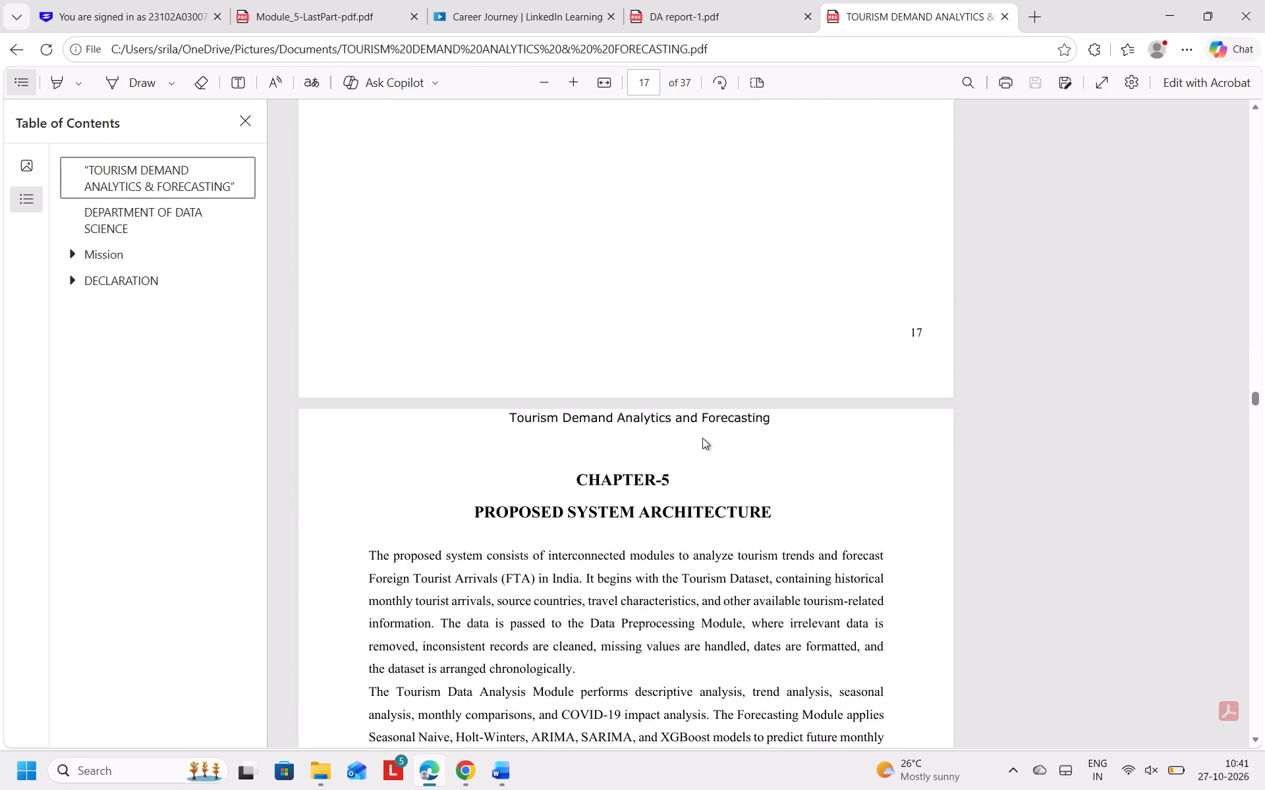
Skim the exported PDF's remaining chapters, from the proposed system architecture through the result figures to the conclusion and future work.
scroll(702, 438, "down", 18)
scroll(702, 438, "down", 6)
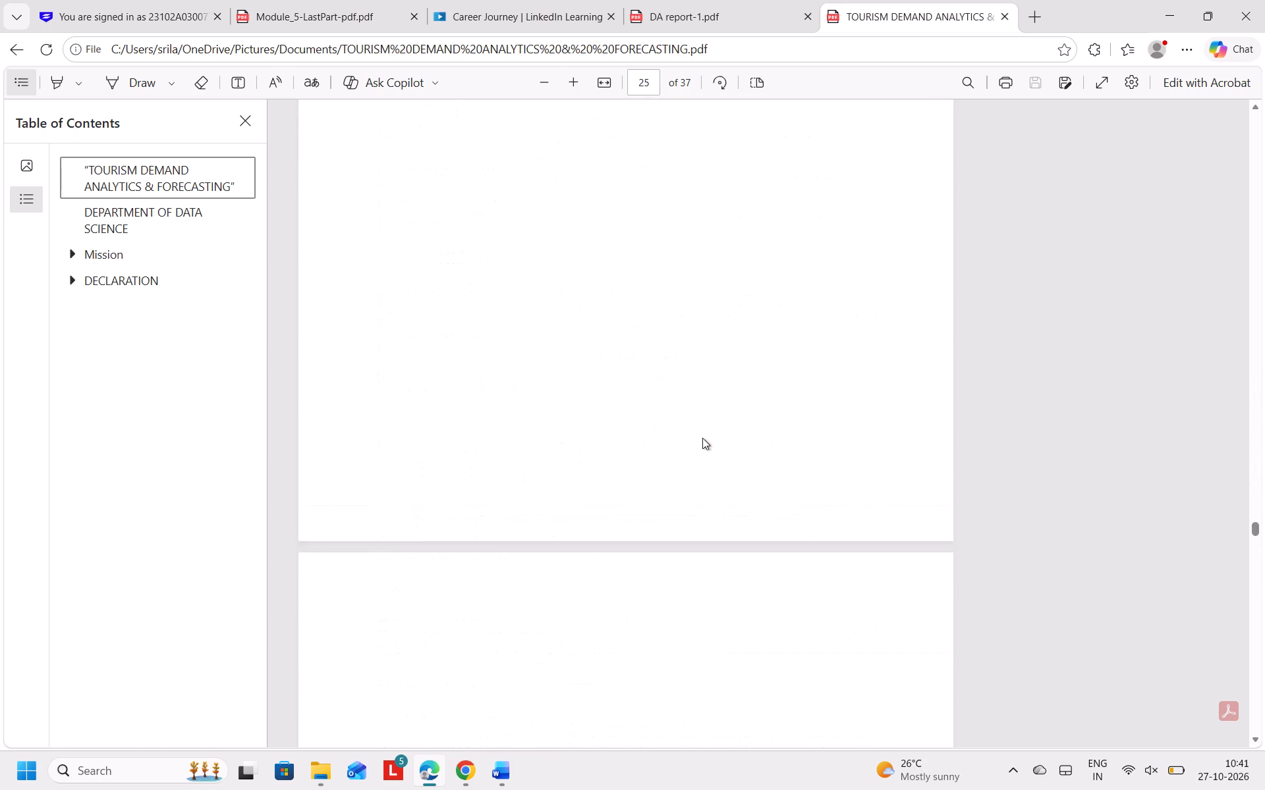
scroll(702, 438, "down", 9)
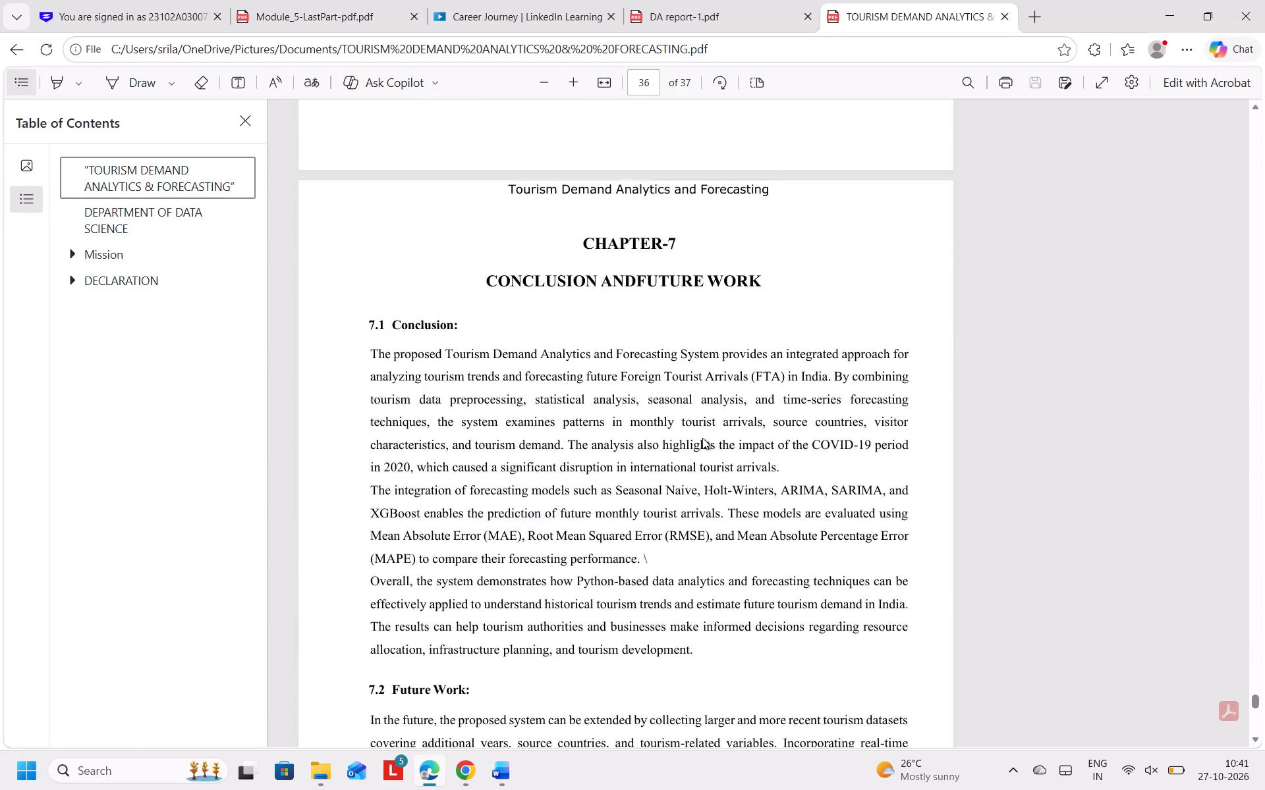
scroll(702, 438, "down", 17)
scroll(702, 438, "up", 12)
scroll(702, 438, "up", 11)
scroll(702, 438, "up", 11)
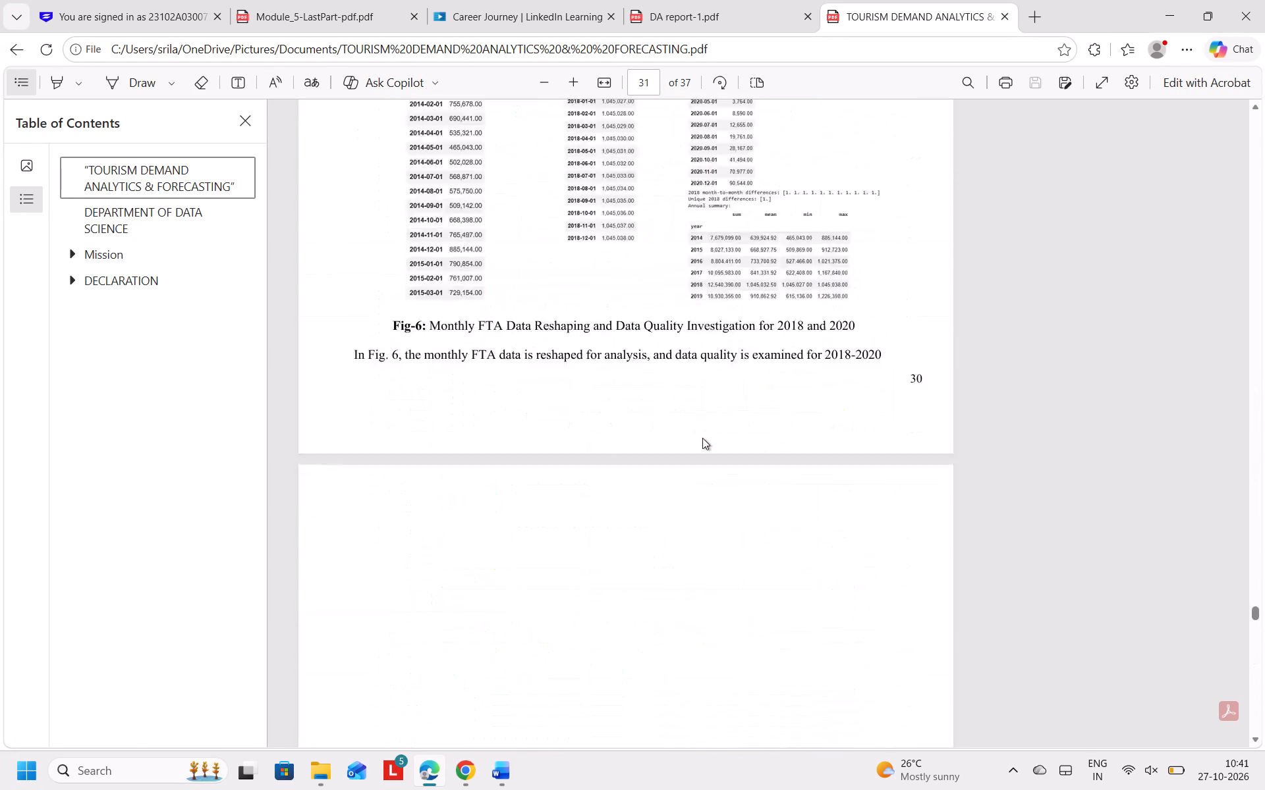
scroll(702, 438, "up", 9)
scroll(702, 438, "up", 20)
scroll(702, 438, "up", 20)
scroll(702, 438, "up", 9)
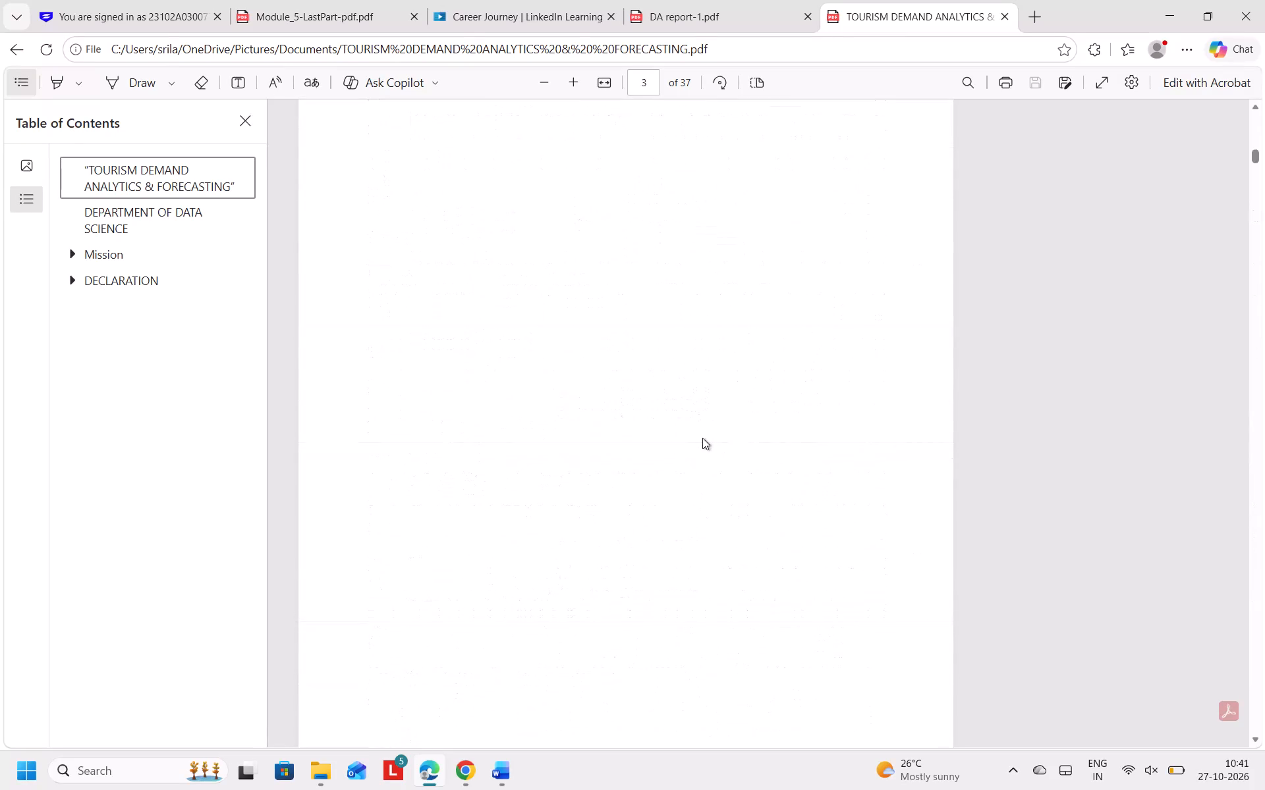
scroll(702, 438, "up", 18)
Close the exported report PDF and DA report-1.pdf, and close the browser window to return to the report in Word.
left_click(1003, 16)
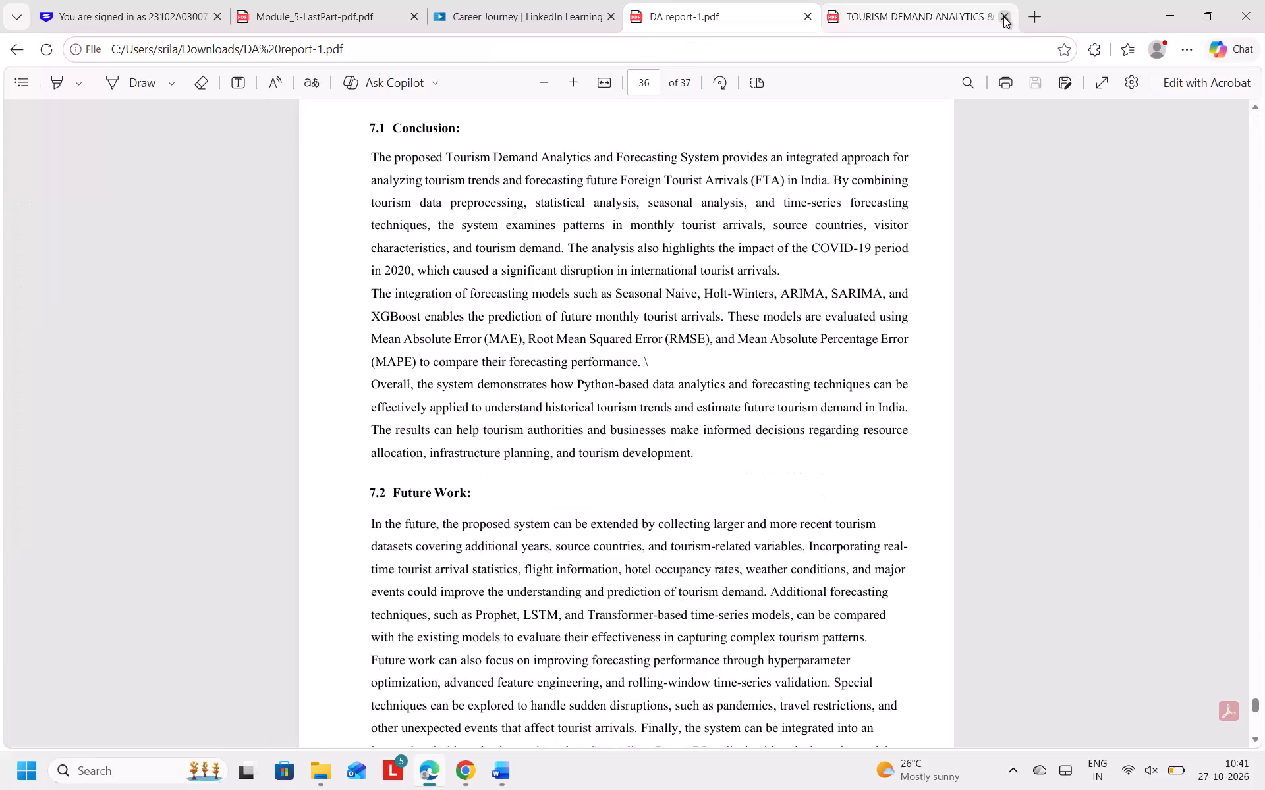
left_click(809, 16)
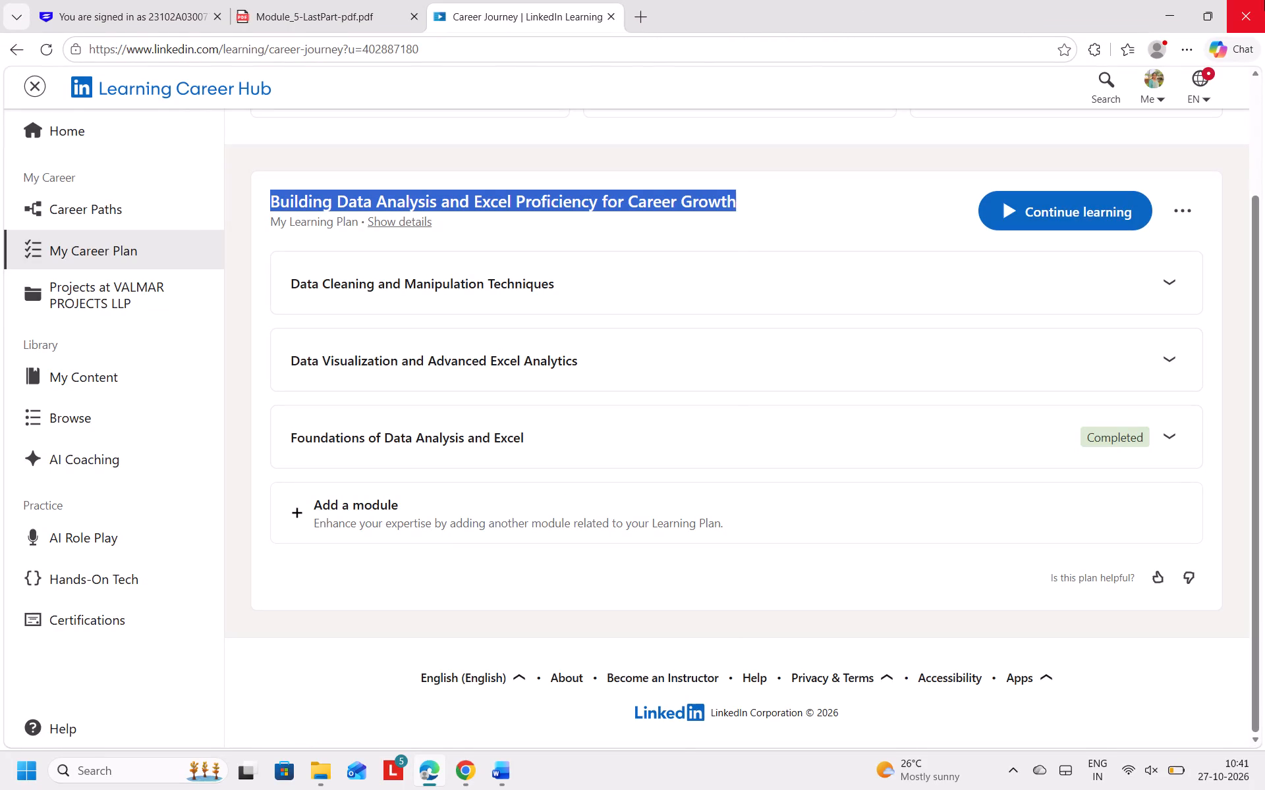
left_click(1264, 0)
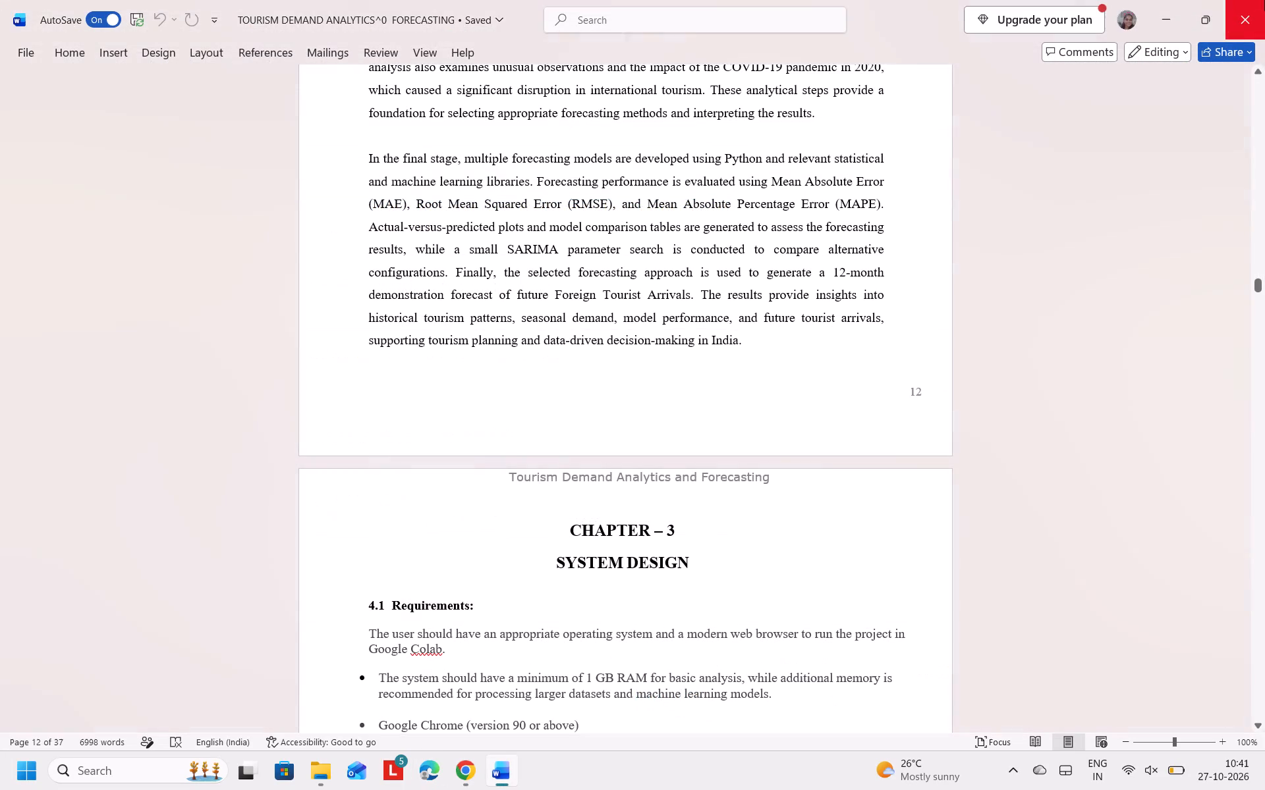
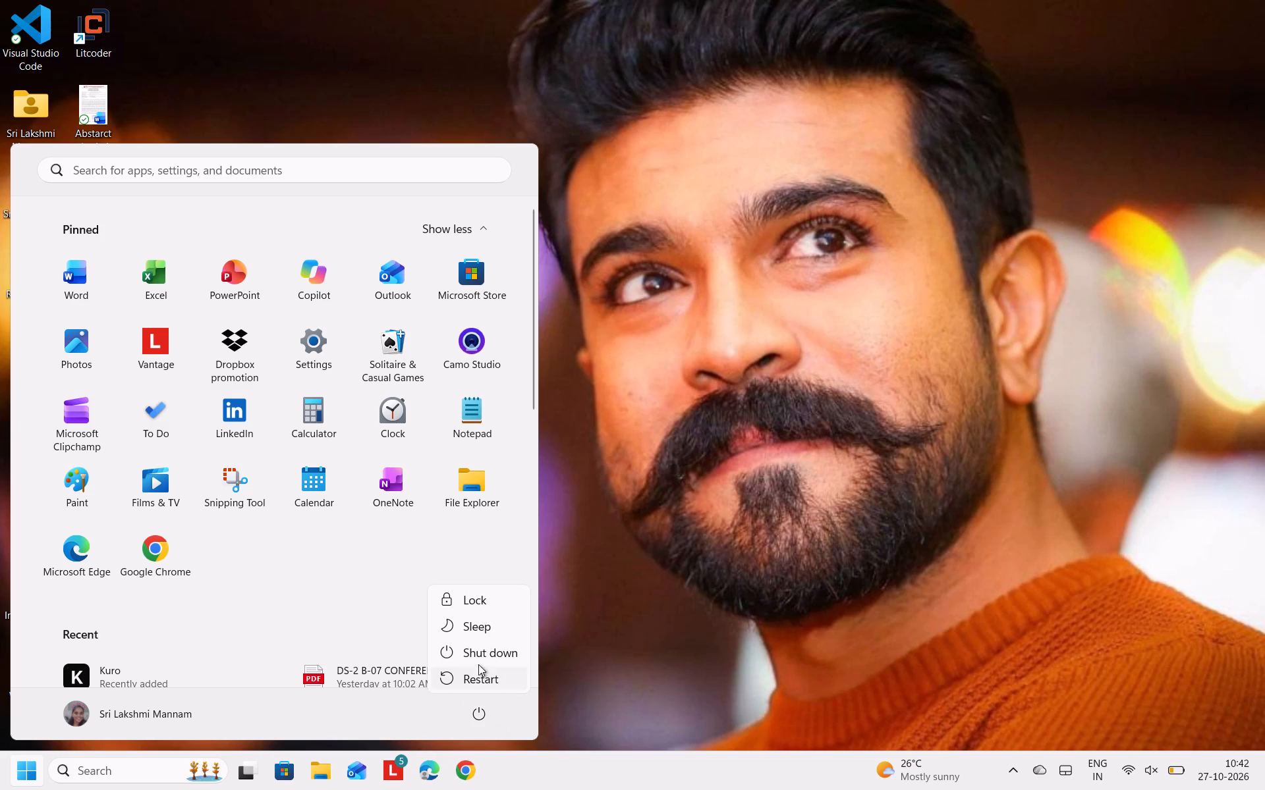
Shut down the computer.
left_click(480, 660)
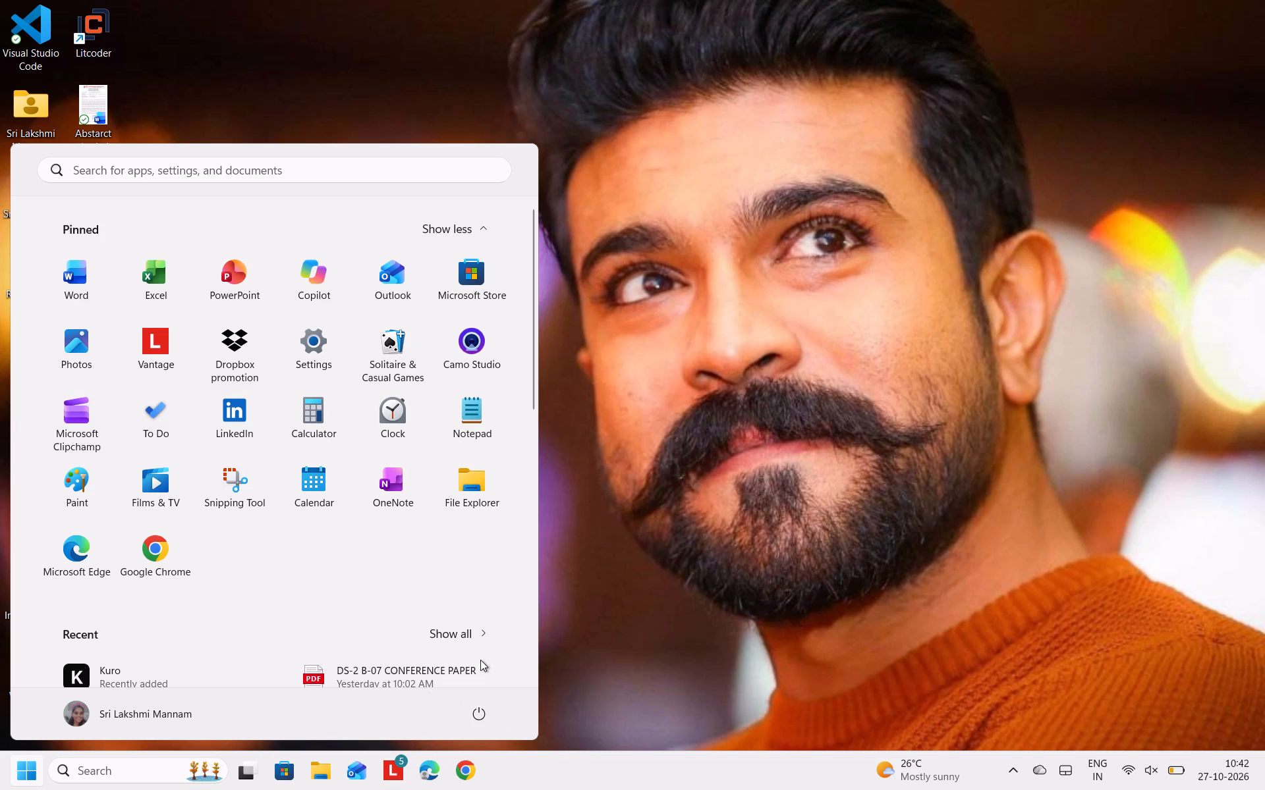